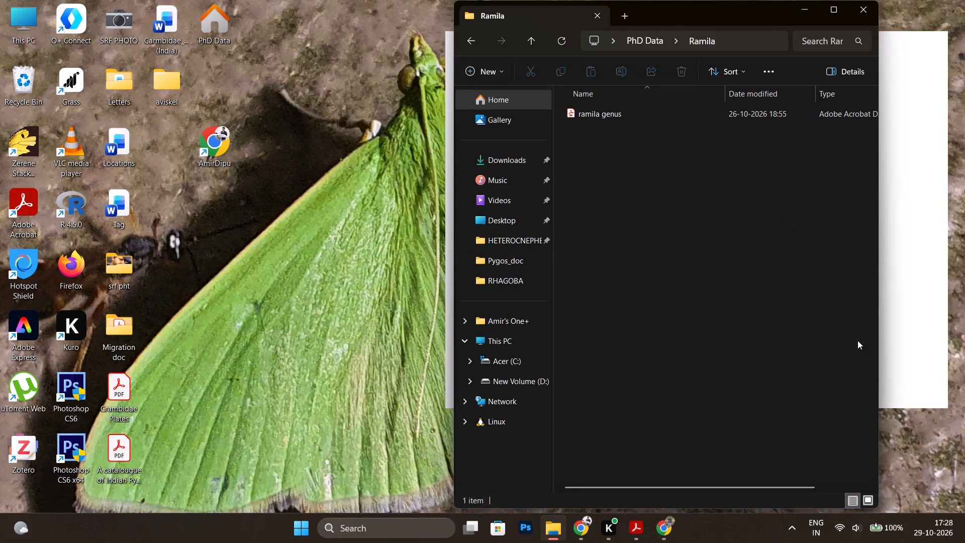
Open the ramila genus PDF from the Ramila folder in Adobe Acrobat.
double_click(640, 111)
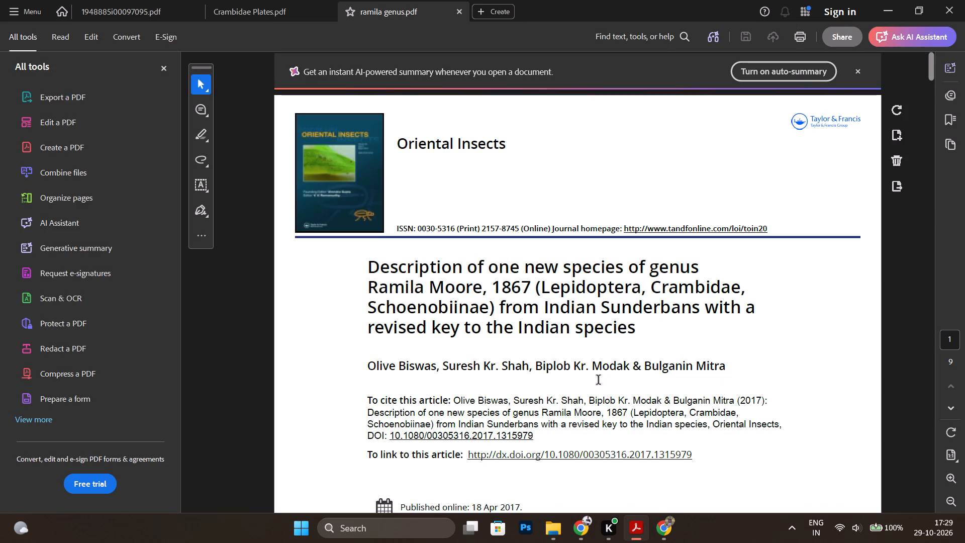
Look through the Ramila genus article from its title page through the abstract, introduction, methods and material examined sections.
scroll(588, 379, "down", 4)
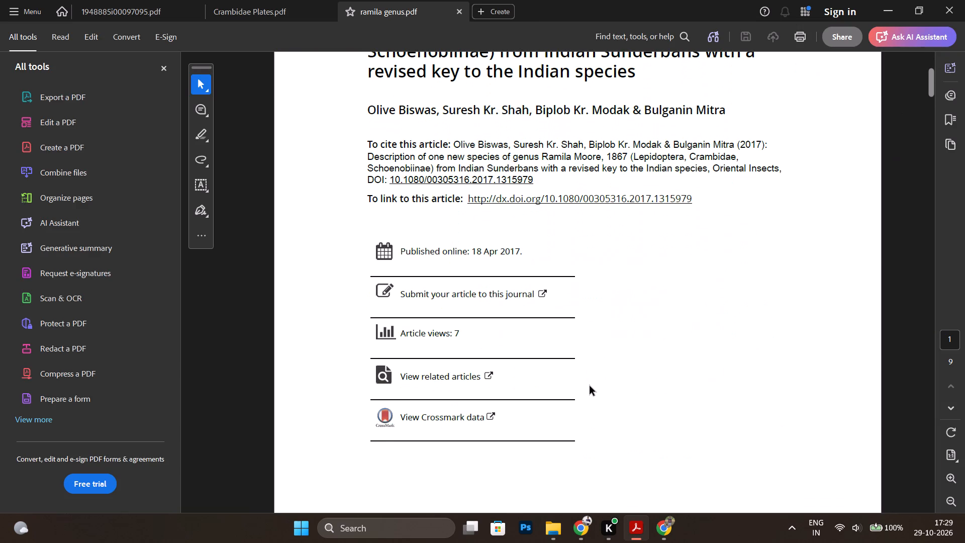
scroll(590, 386, "up", 4)
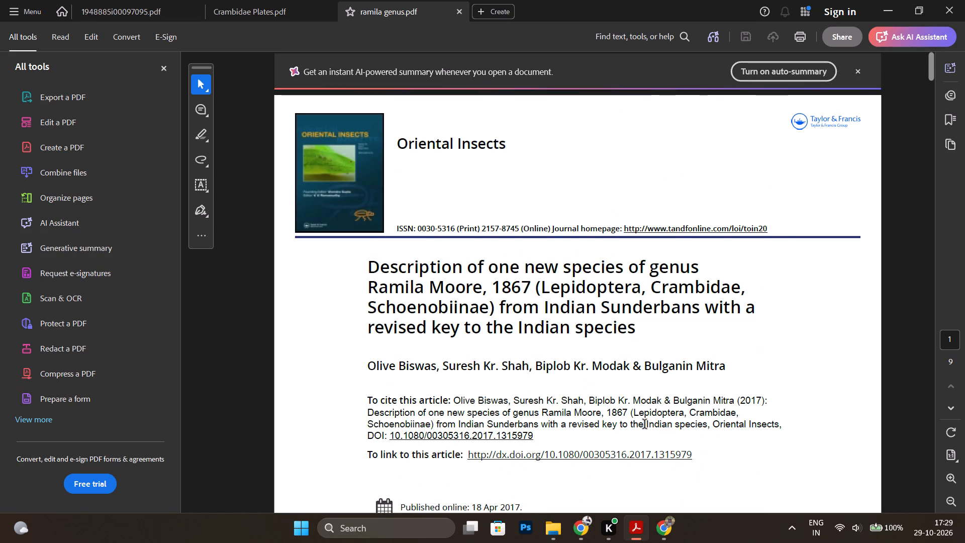
scroll(645, 425, "down", 2)
scroll(645, 425, "up", 1)
scroll(645, 425, "down", 2)
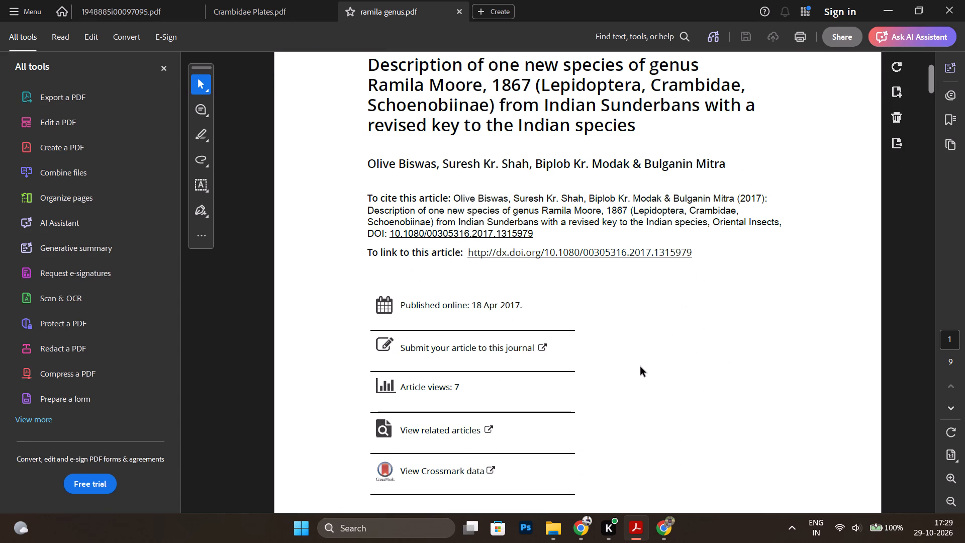
scroll(640, 369, "down", 11)
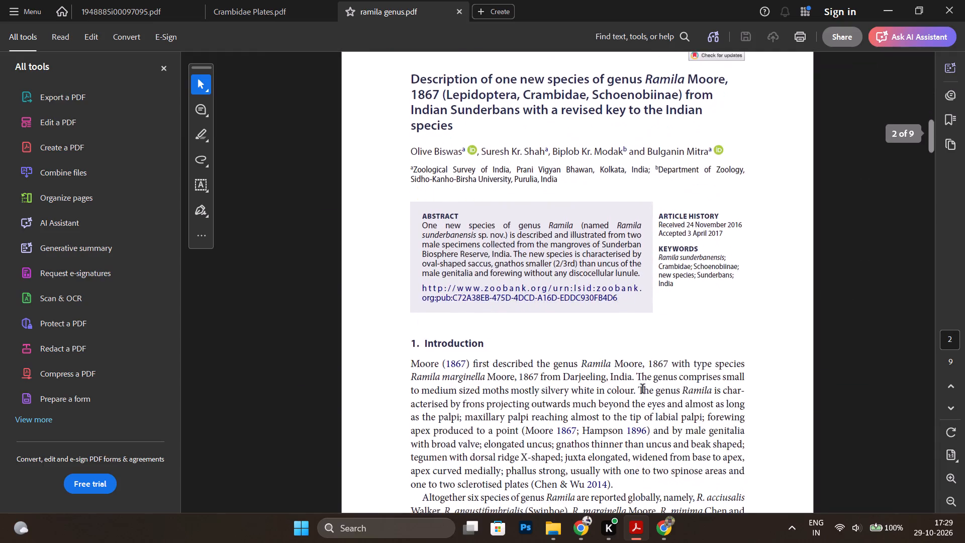
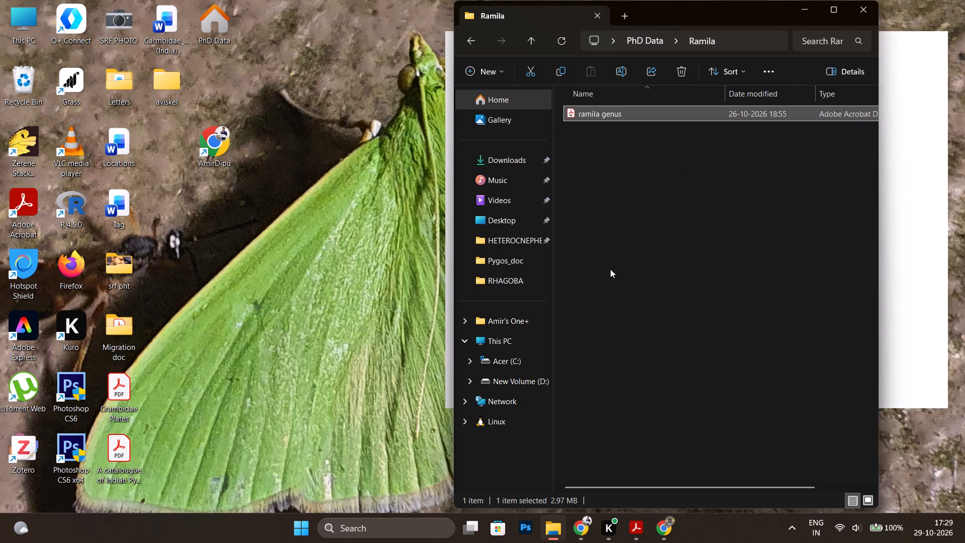
left_click(699, 213)
left_click(481, 38)
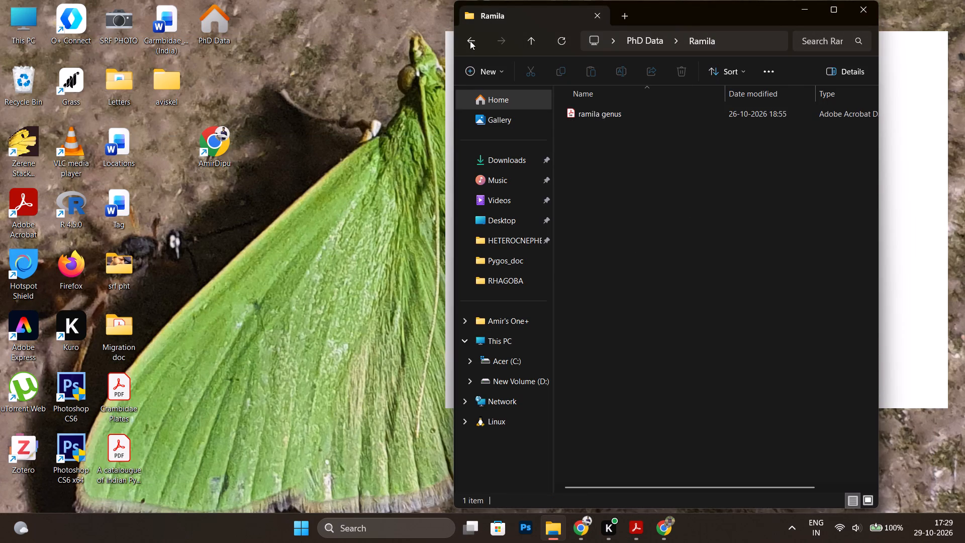
left_click(471, 41)
left_click_drag(679, 6, 552, 25)
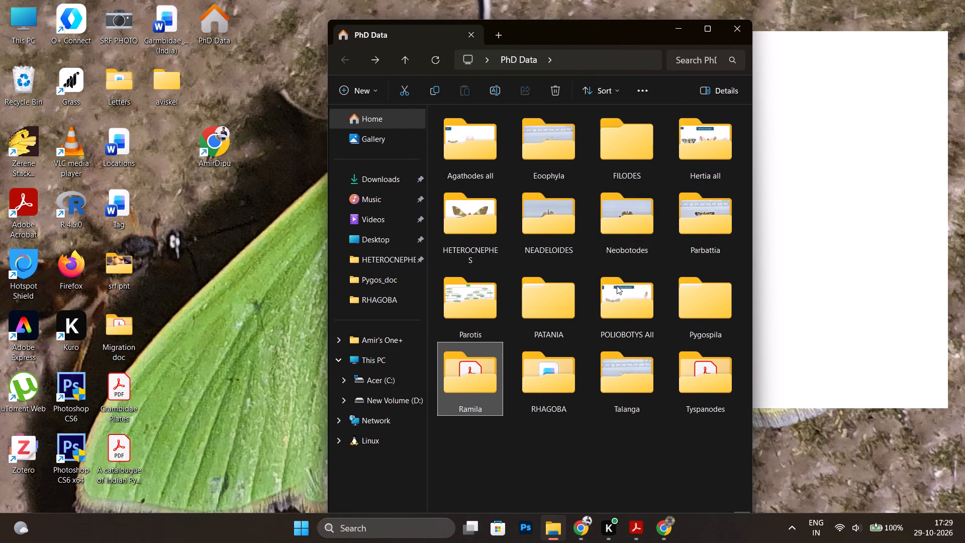
Examine the moth specimen photo in the Eoophyla folder up close and in full, closing it and returning to PhD Data.
double_click(539, 148)
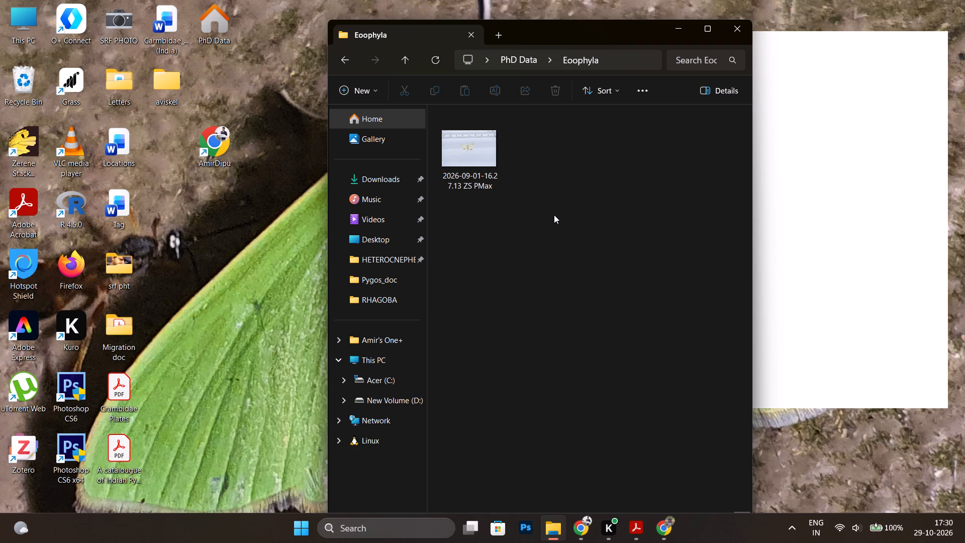
double_click(476, 163)
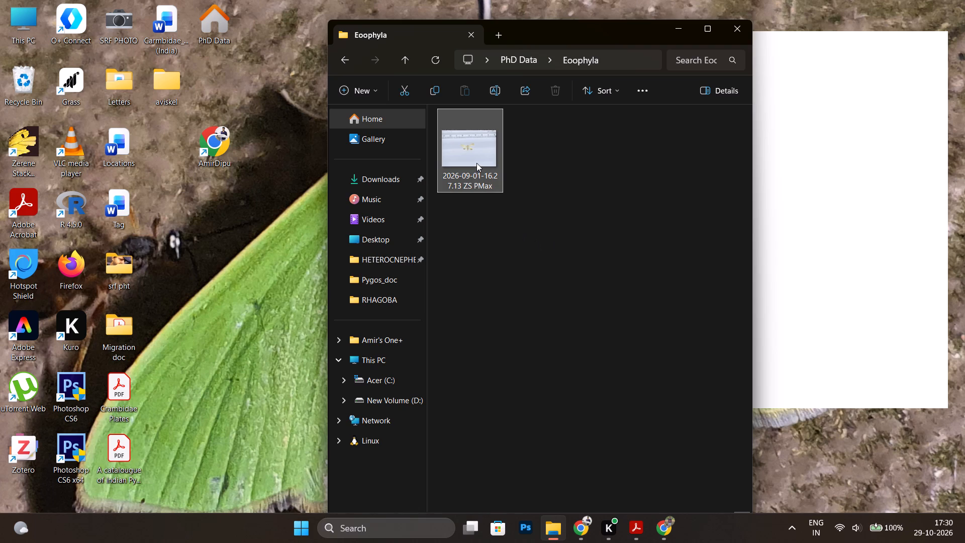
scroll(410, 217, "up", 8)
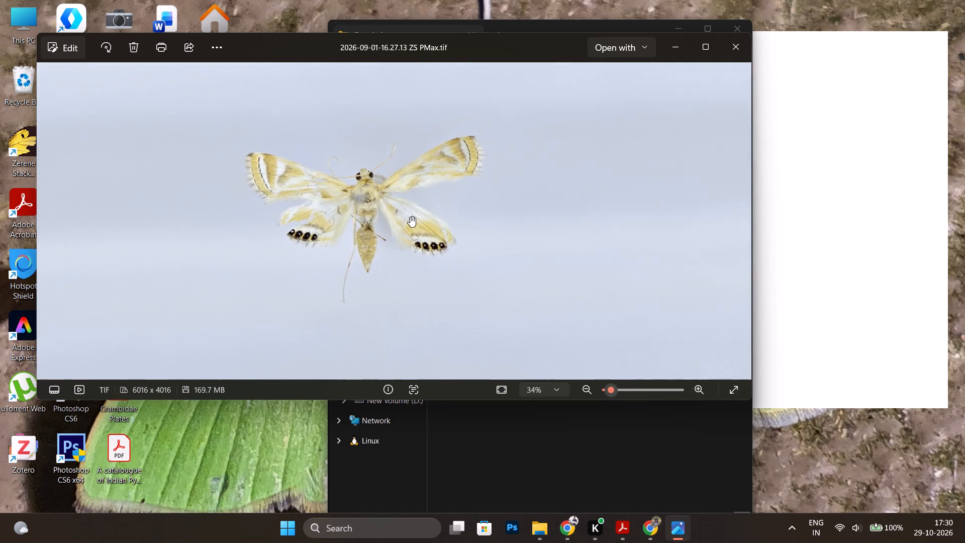
scroll(413, 212, "down", 6)
scroll(413, 211, "up", 1)
scroll(413, 211, "down", 2)
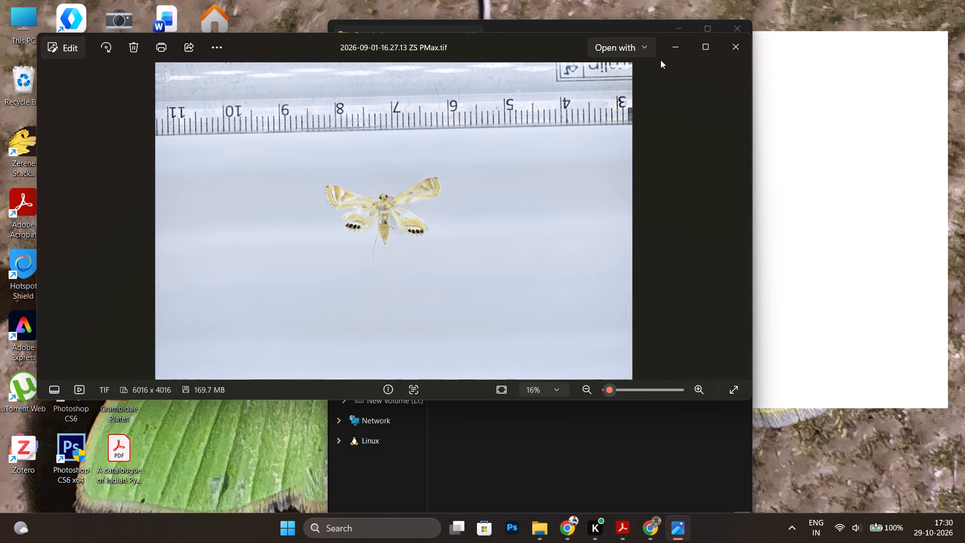
left_click(730, 51)
left_click(655, 220)
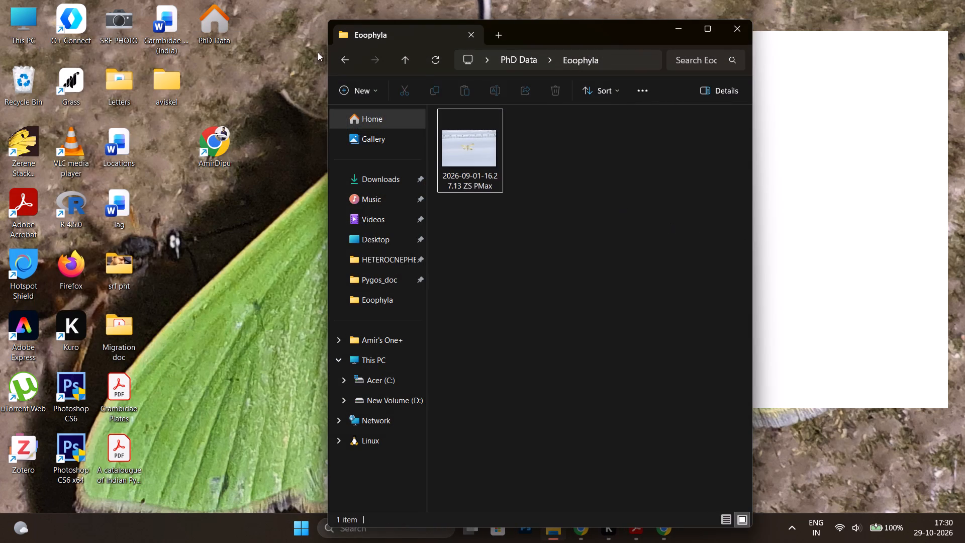
left_click(348, 55)
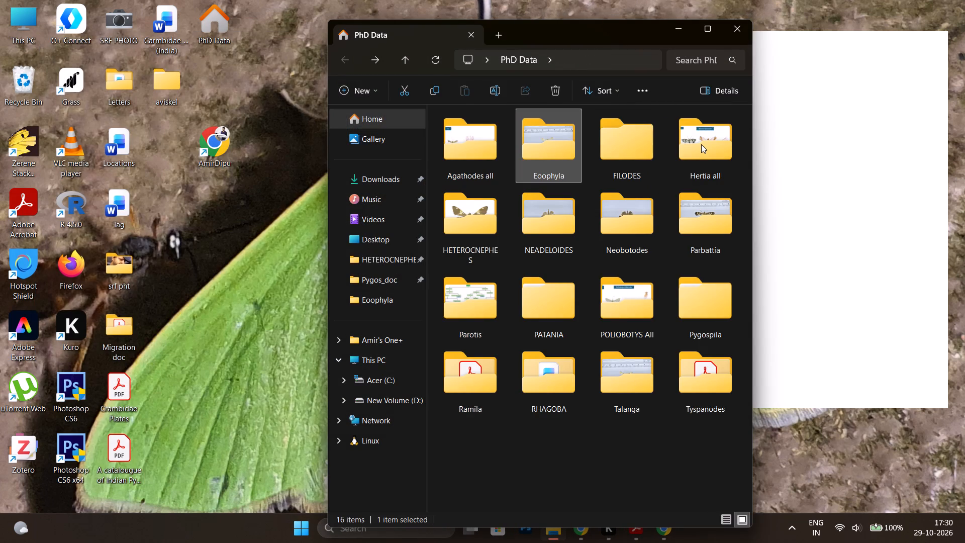
Open the Hertia all folder in a maximised window and display its contents as large thumbnails.
double_click(701, 144)
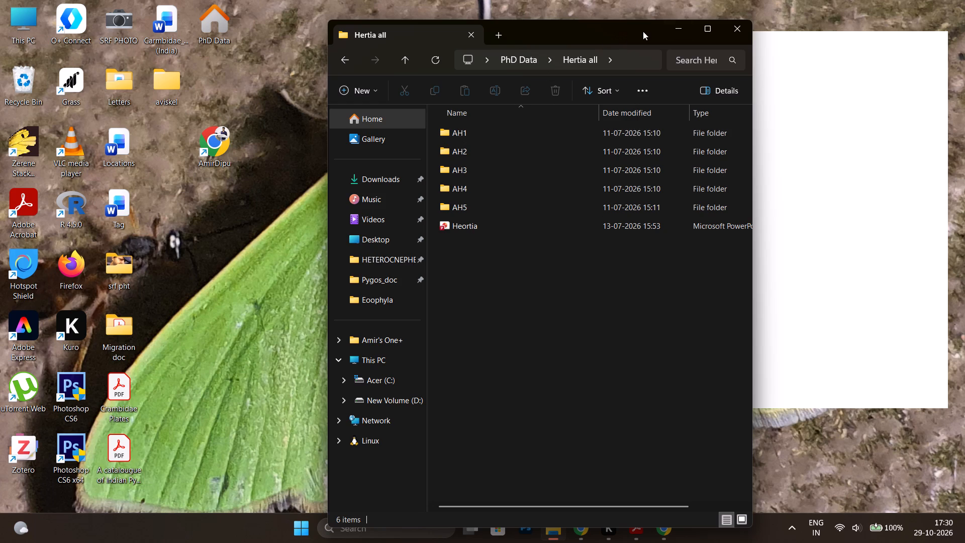
left_click(701, 32)
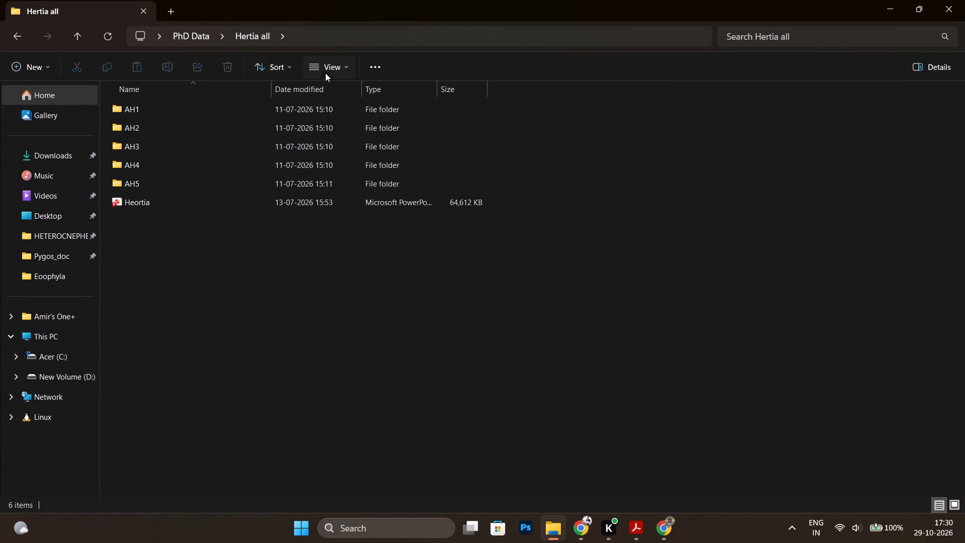
left_click(339, 69)
left_click(327, 99)
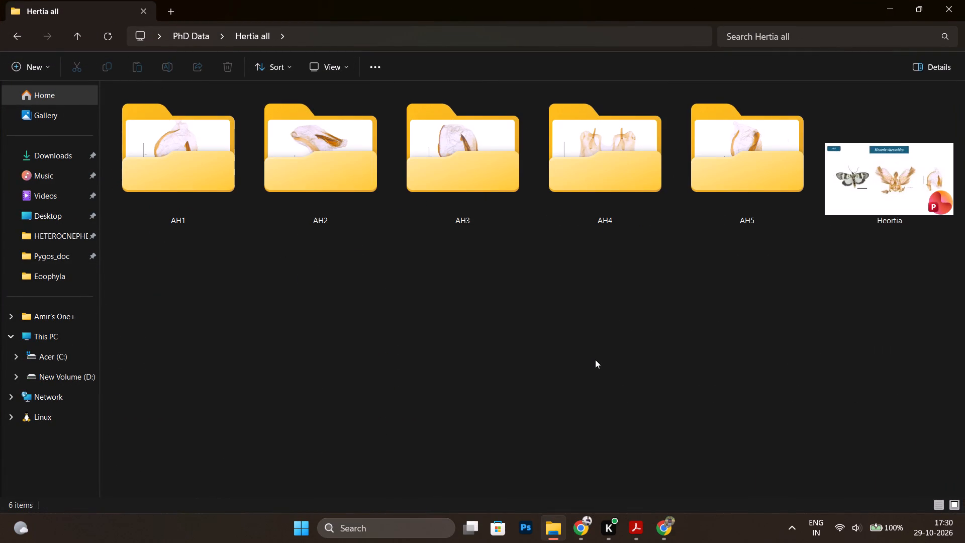
View the AH2 specimen image in the AH2 folder, then close it and return to the Hertia all folder.
double_click(335, 159)
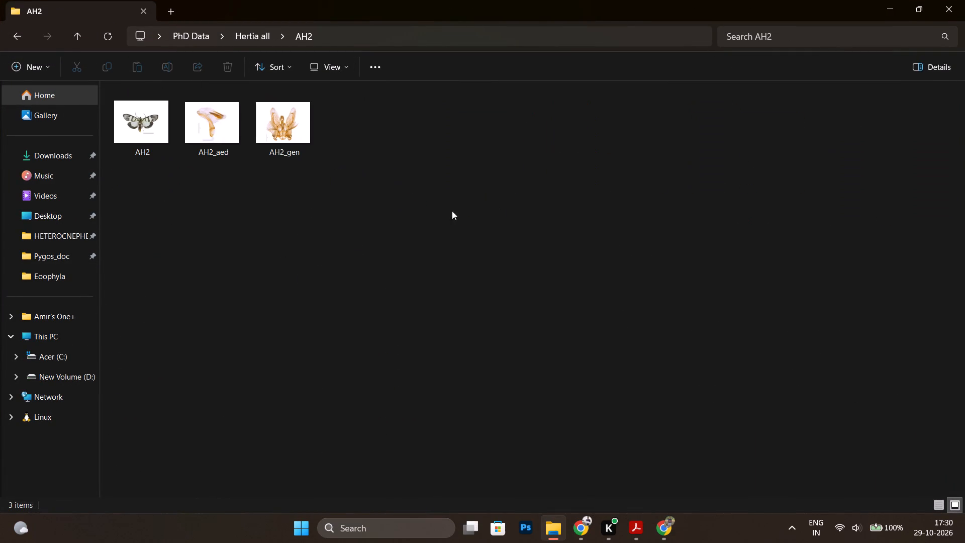
double_click(154, 122)
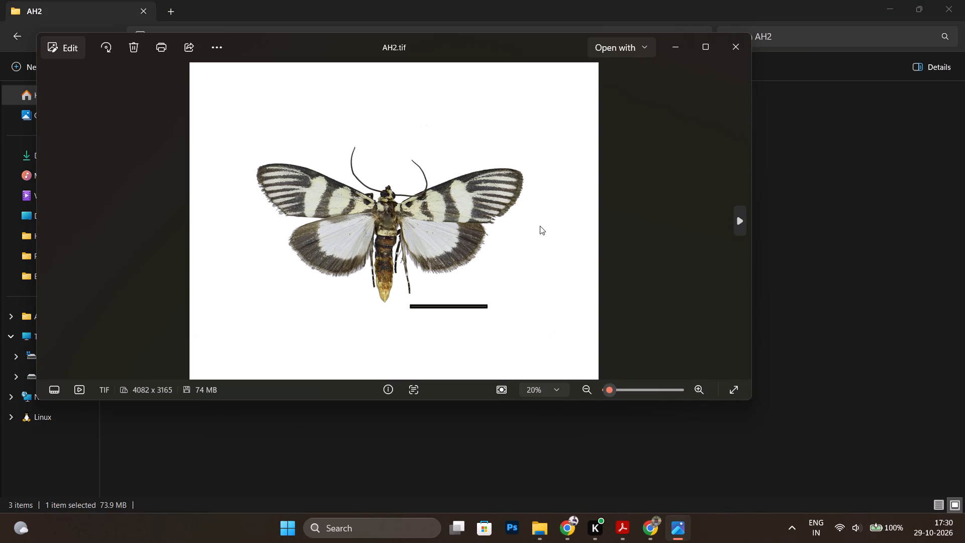
left_click(733, 57)
left_click(413, 233)
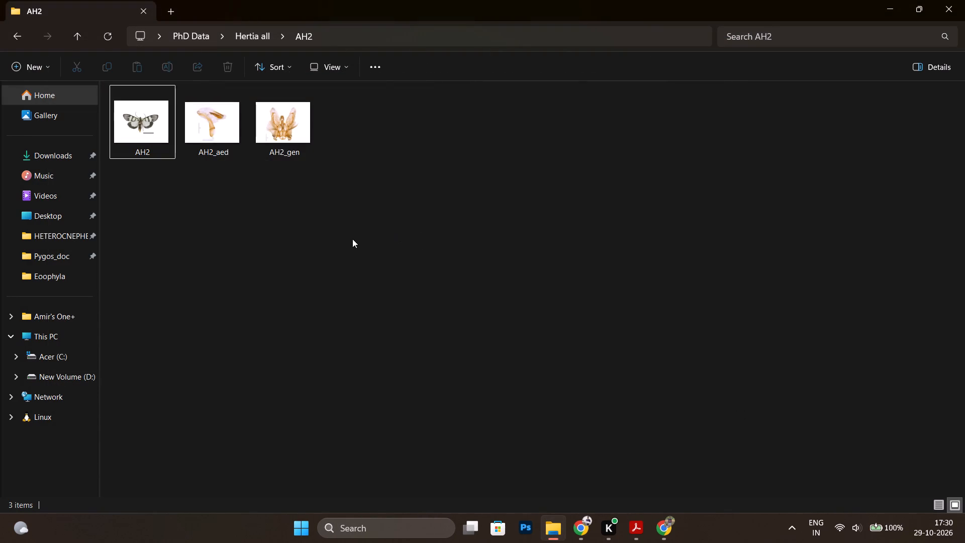
left_click_drag(352, 239, 375, 235)
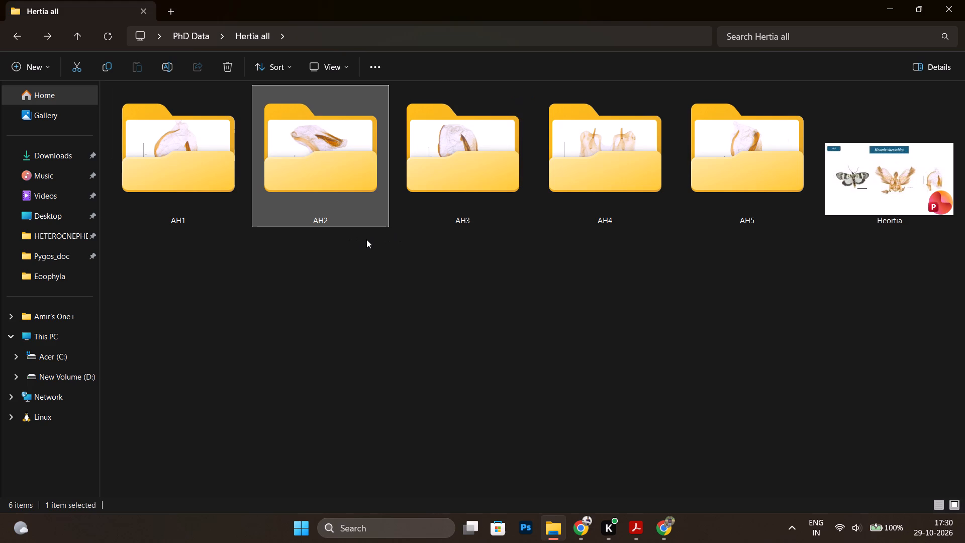
left_click(390, 350)
View the AH1 specimen image in the AH1 folder, then close it and return to the Hertia all folder.
double_click(173, 147)
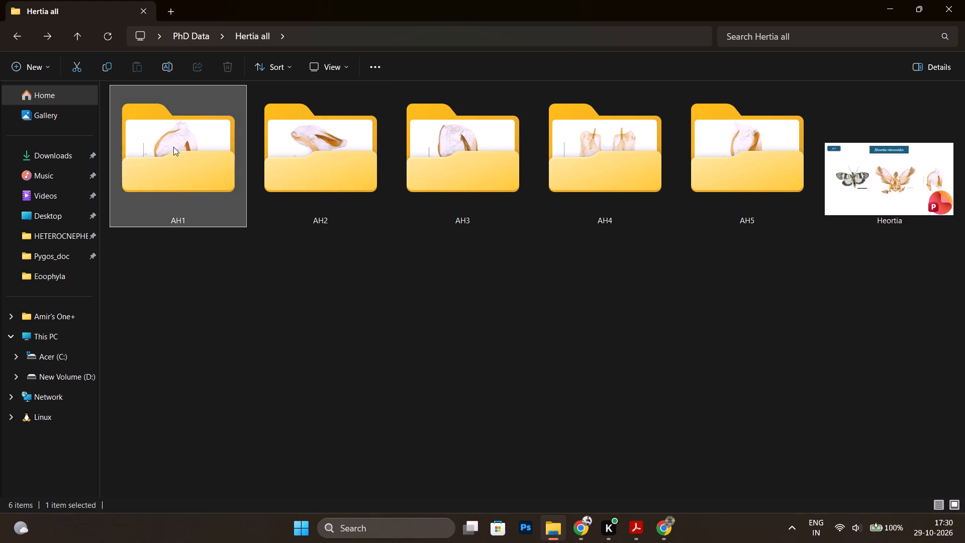
double_click(141, 125)
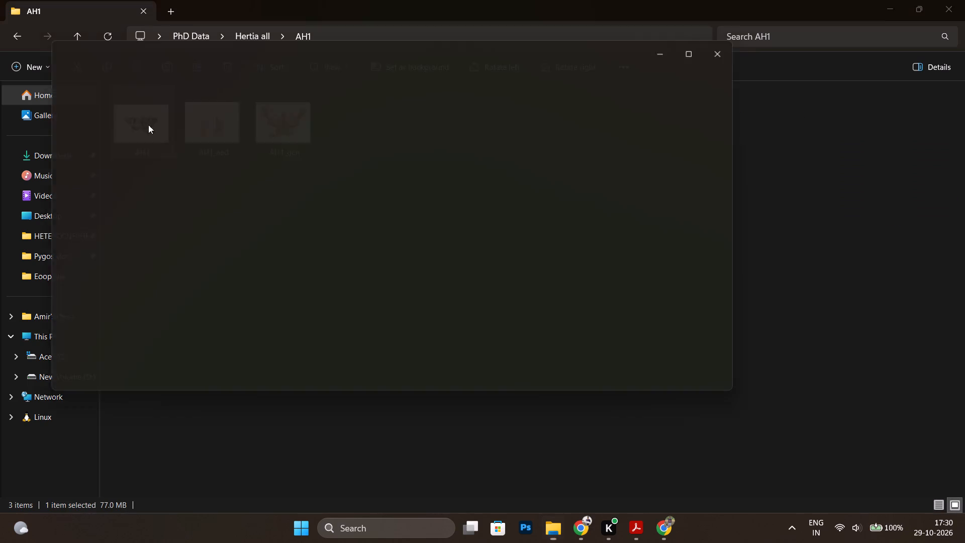
scroll(415, 251, "up", 2)
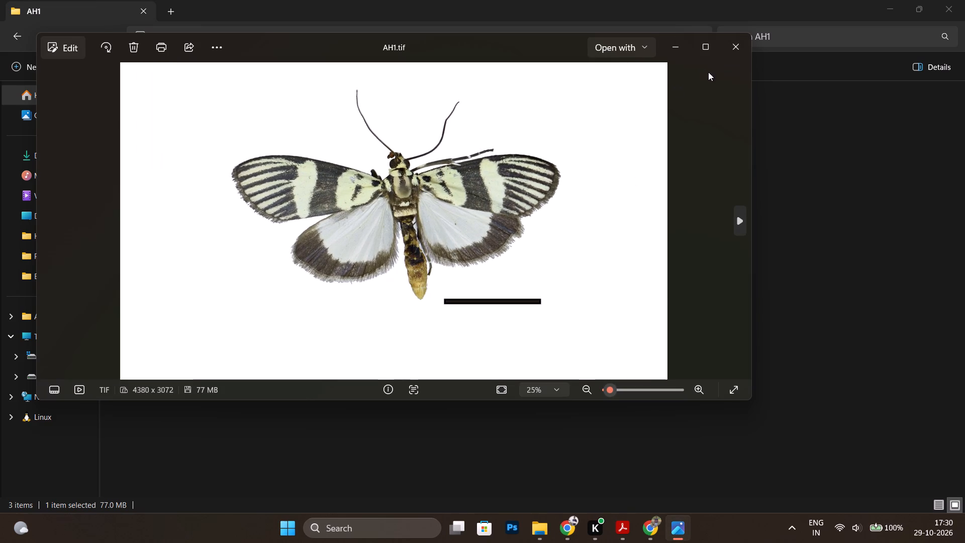
left_click(729, 53)
left_click(468, 344)
left_click(388, 269)
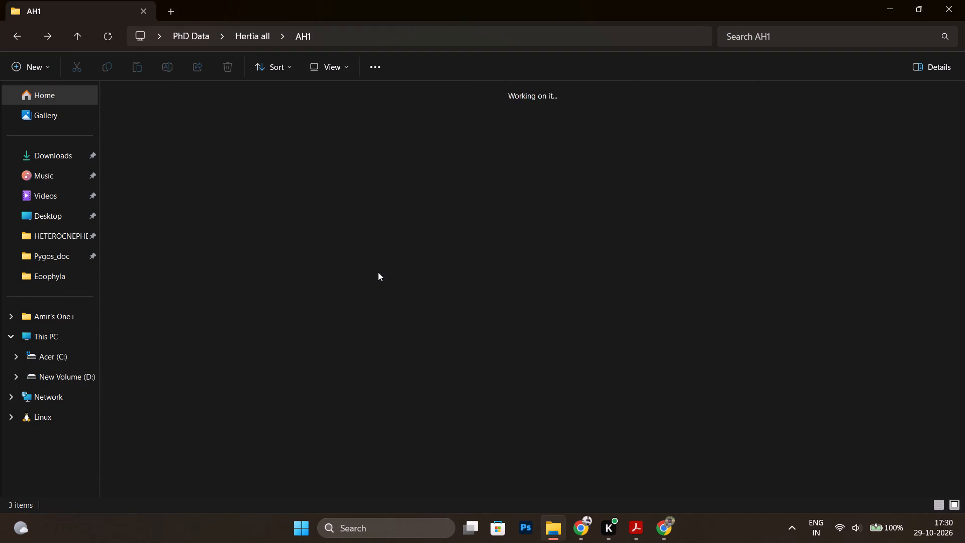
Check the images stored in the AH5 folder and return to the Hertia all folder.
double_click(768, 183)
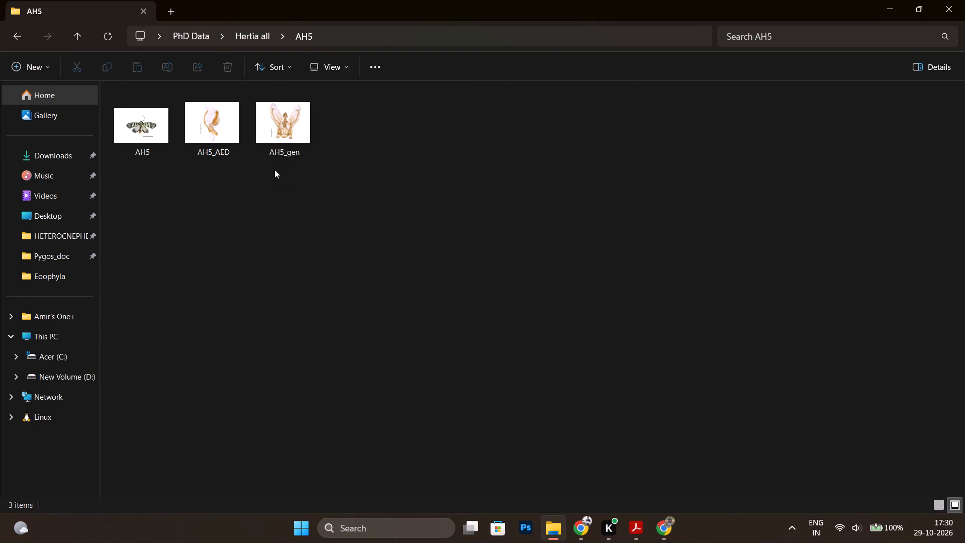
left_click_drag(373, 257, 396, 253)
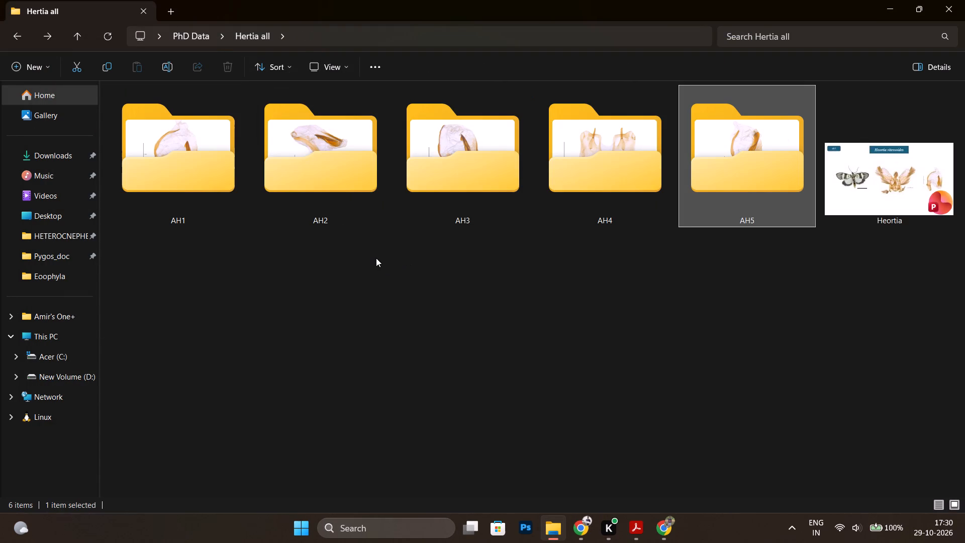
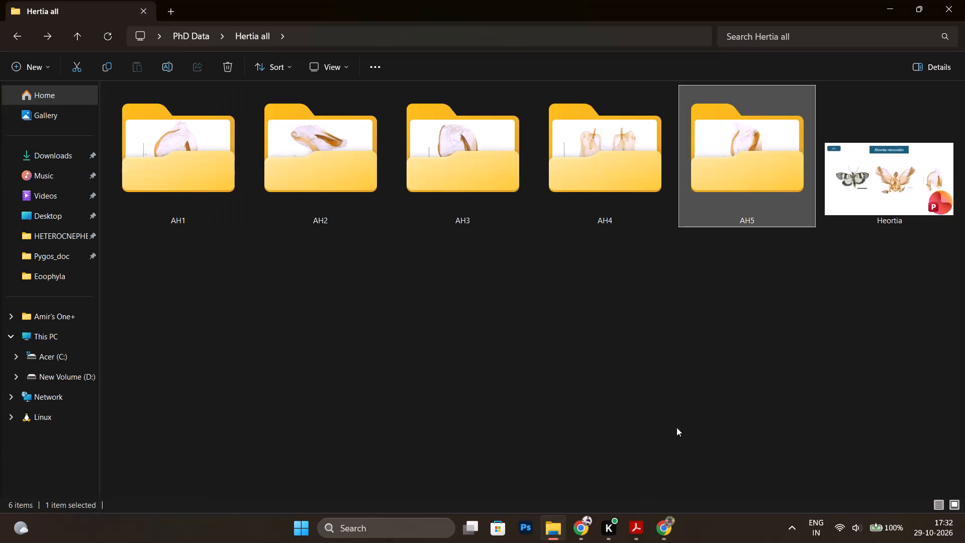
Open the AH4 folder, examine the AH4_enve image up close, then close it.
left_click(684, 355)
double_click(613, 178)
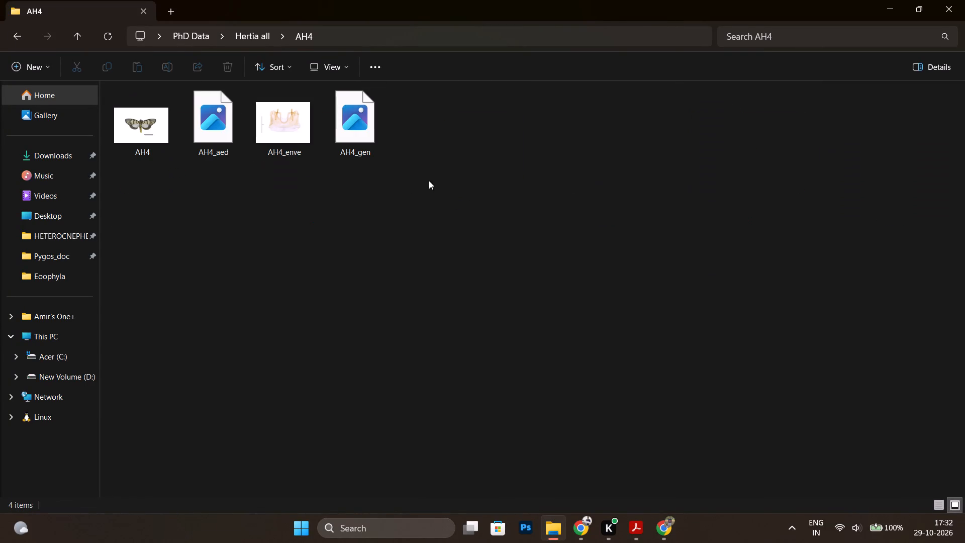
double_click(293, 141)
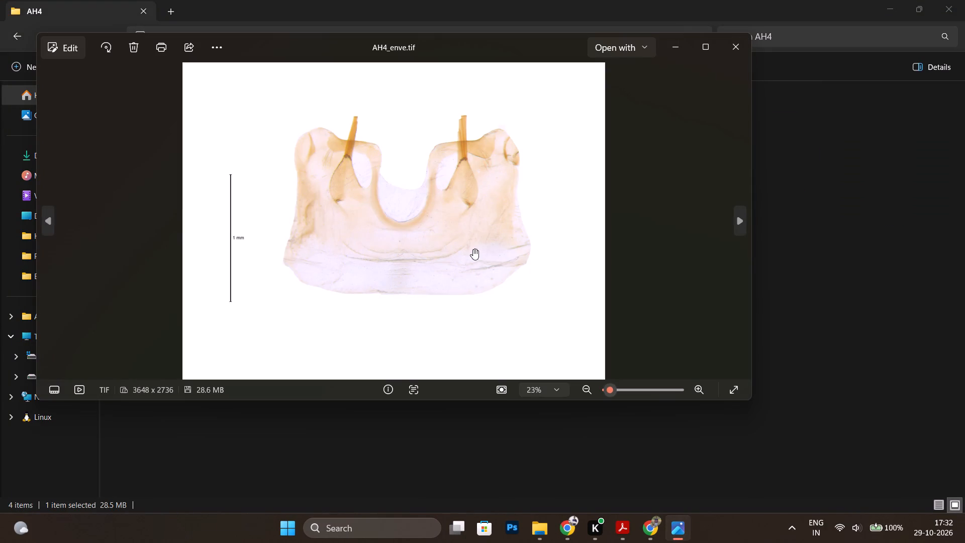
scroll(473, 249, "up", 6)
scroll(487, 248, "down", 7)
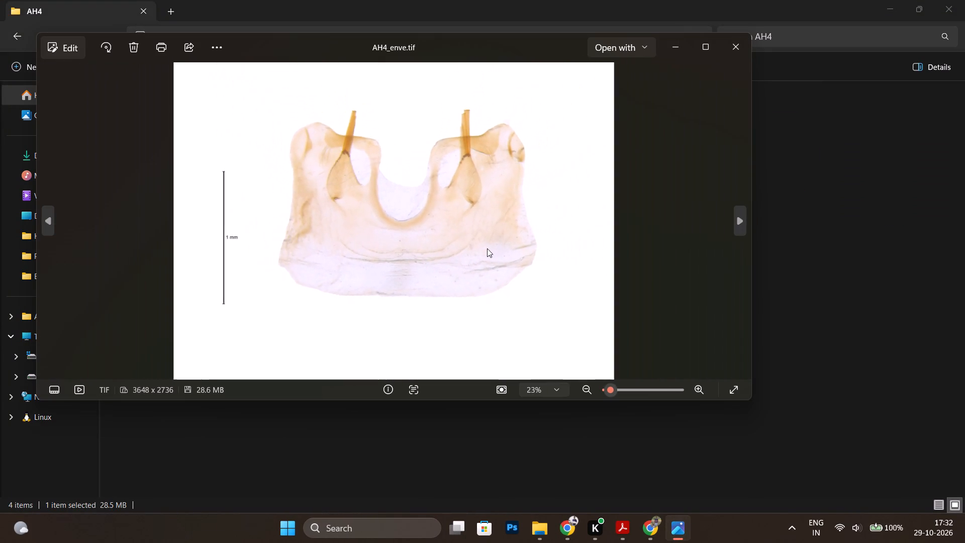
scroll(638, 165, "down", 3)
left_click(728, 46)
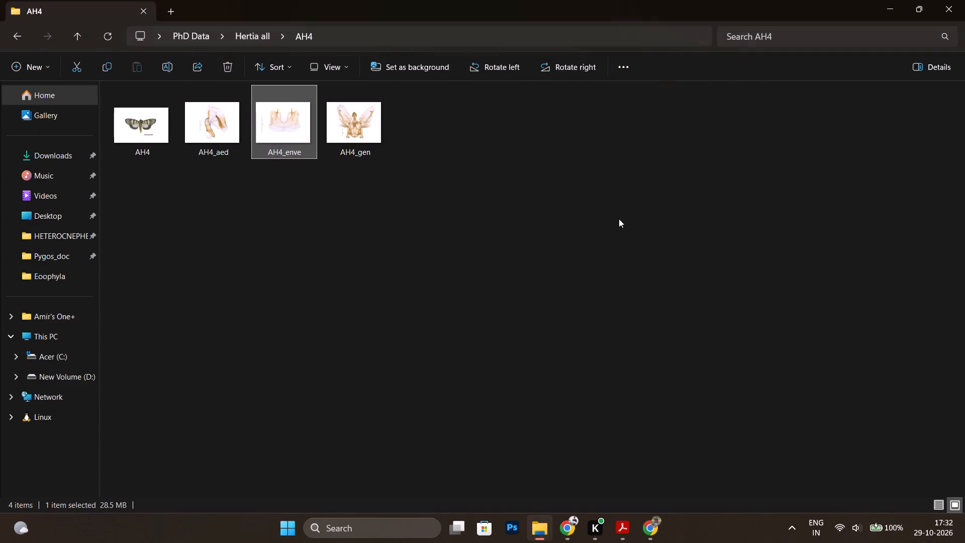
Examine the AH4_gen genitalia image up close, then close it and return to the Hertia all folder.
left_click(548, 278)
double_click(369, 130)
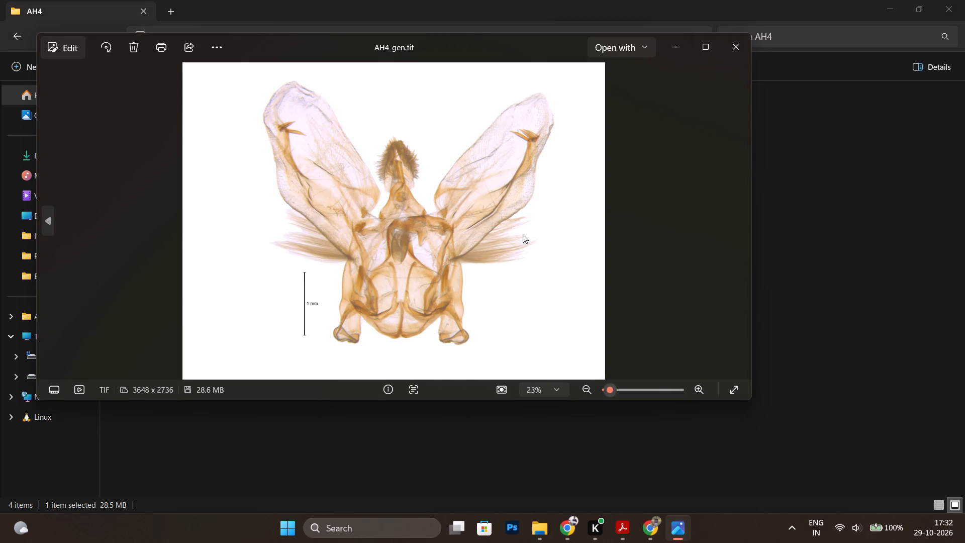
scroll(580, 239, "up", 3)
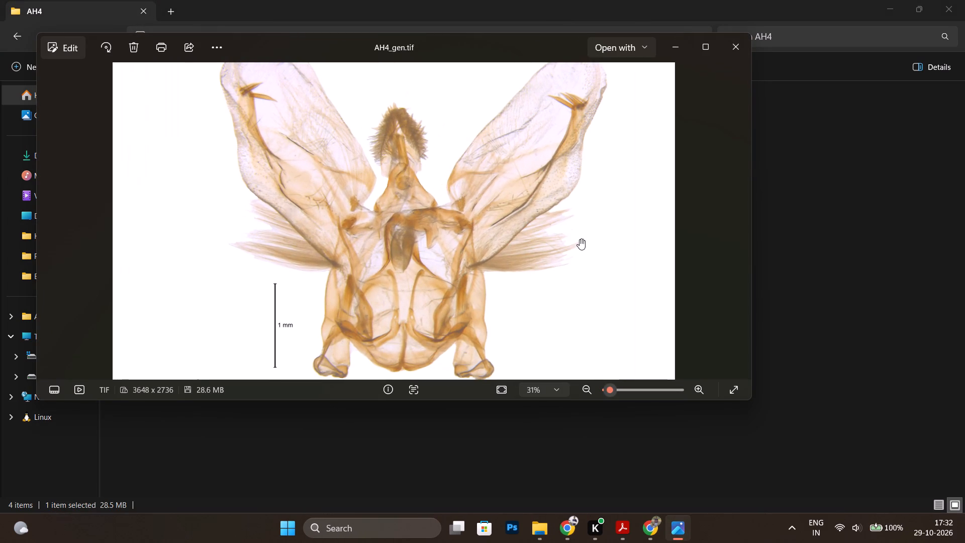
scroll(578, 241, "down", 3)
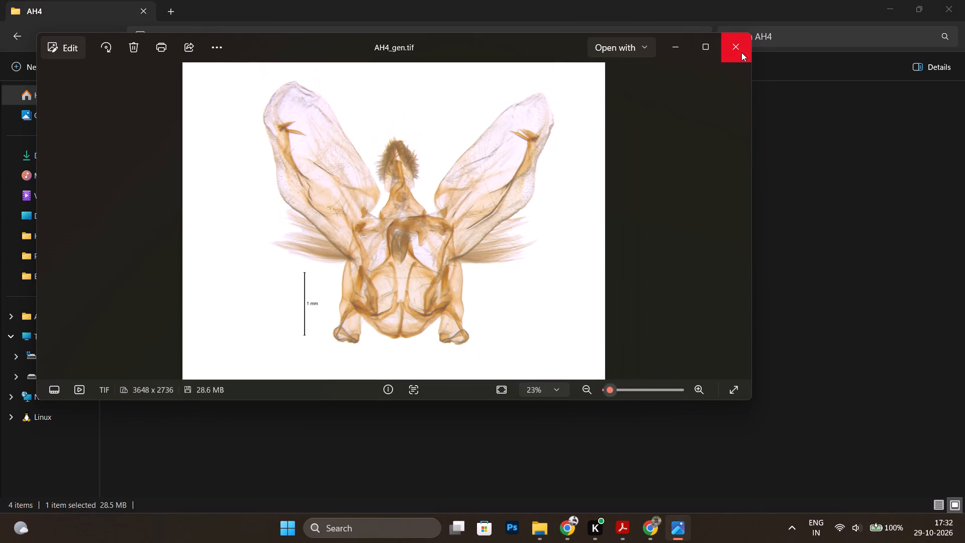
left_click(741, 52)
left_click(562, 378)
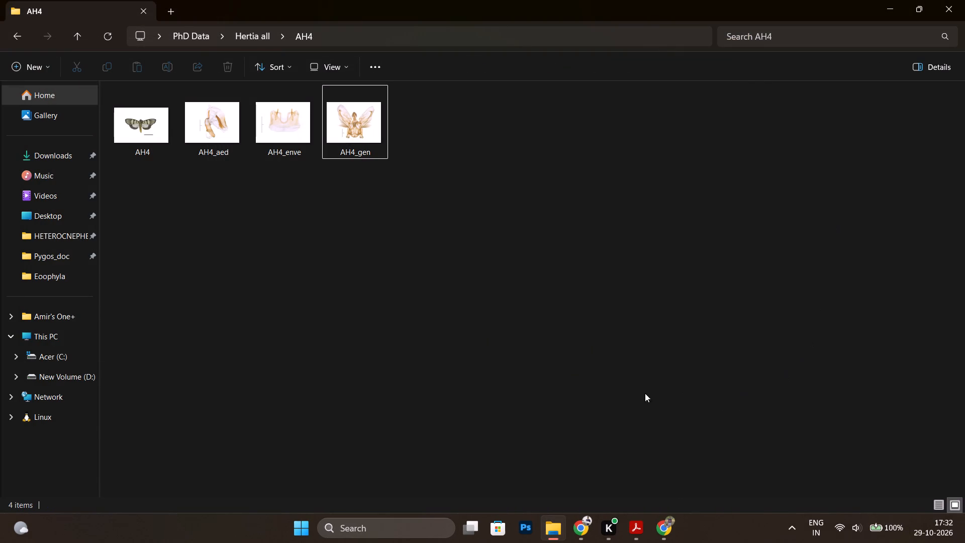
left_click_drag(666, 214, 700, 217)
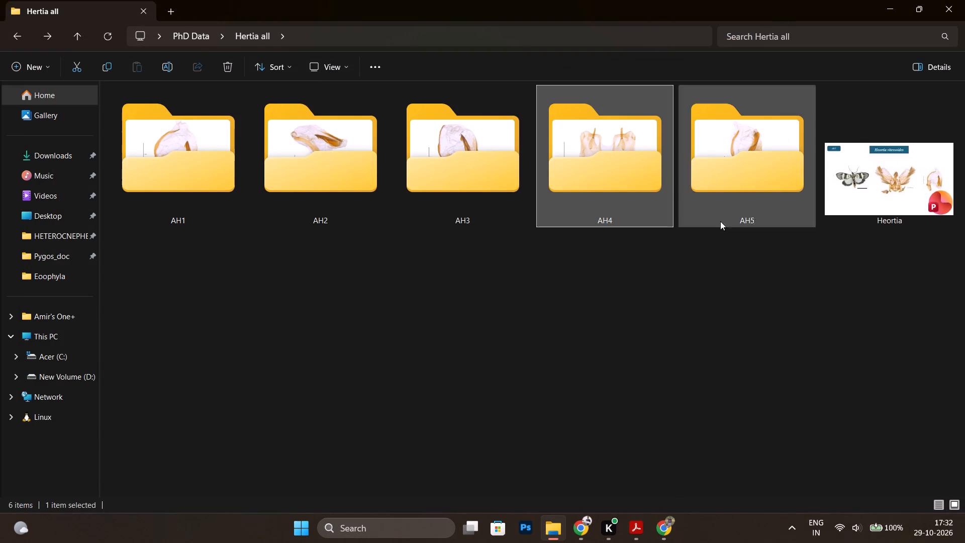
Create a new Microsoft Word document named Heortia in the Hertia all folder.
right_click(587, 348)
left_click(702, 262)
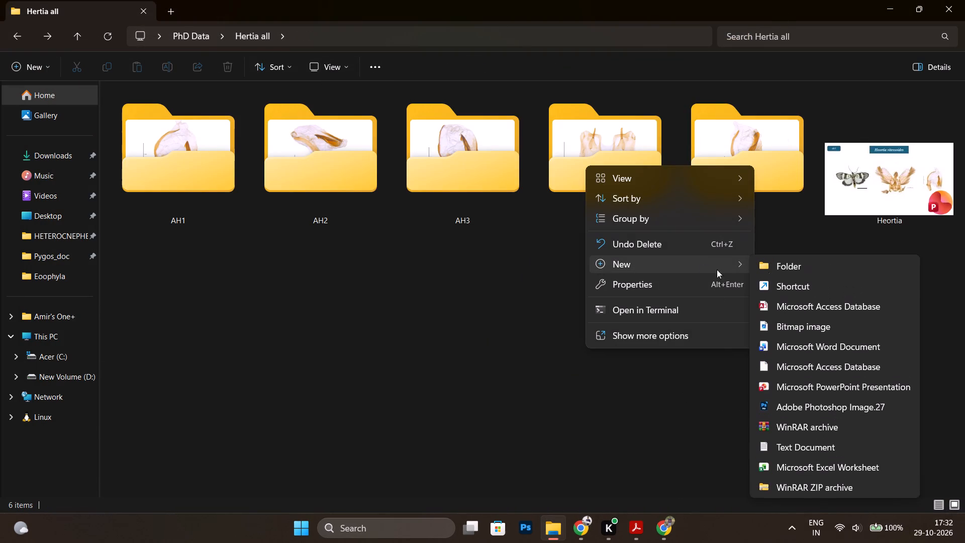
left_click(823, 344)
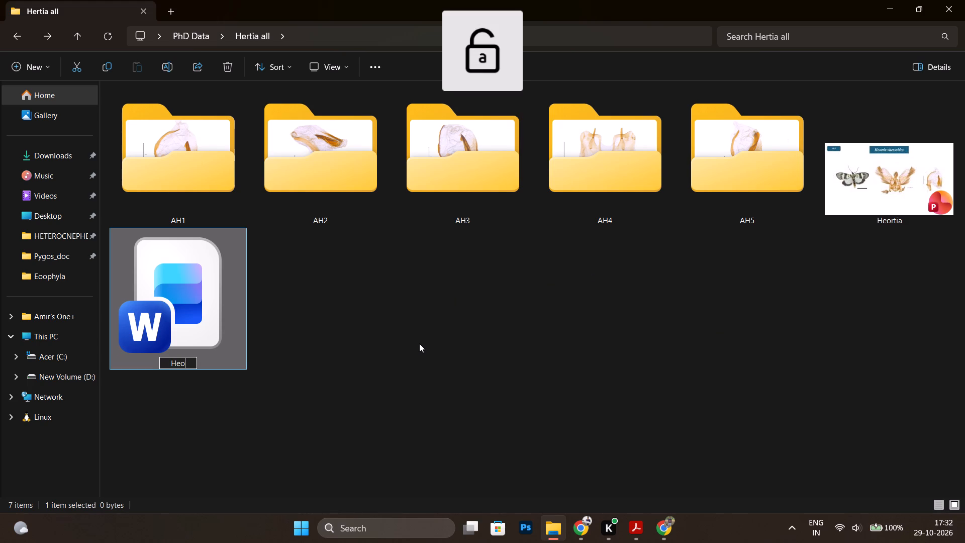
left_click(419, 343)
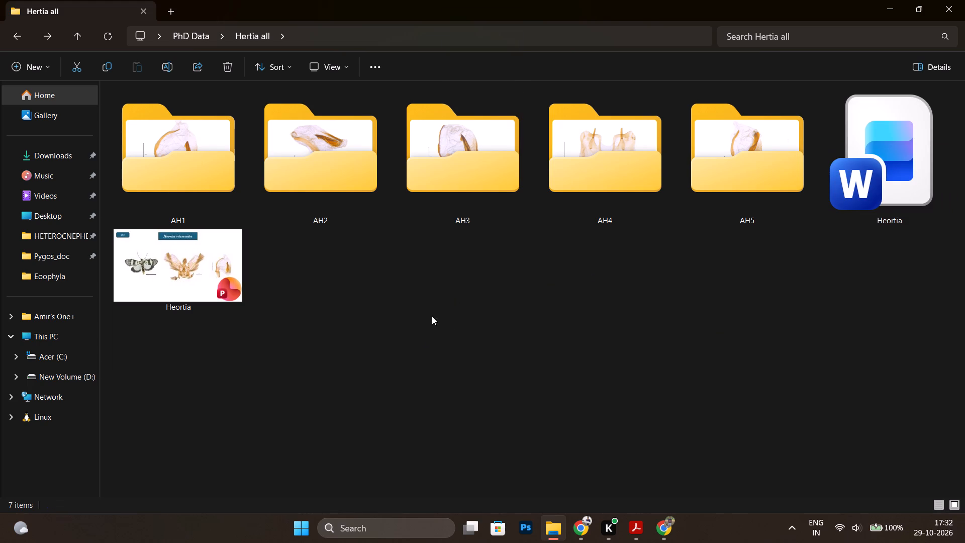
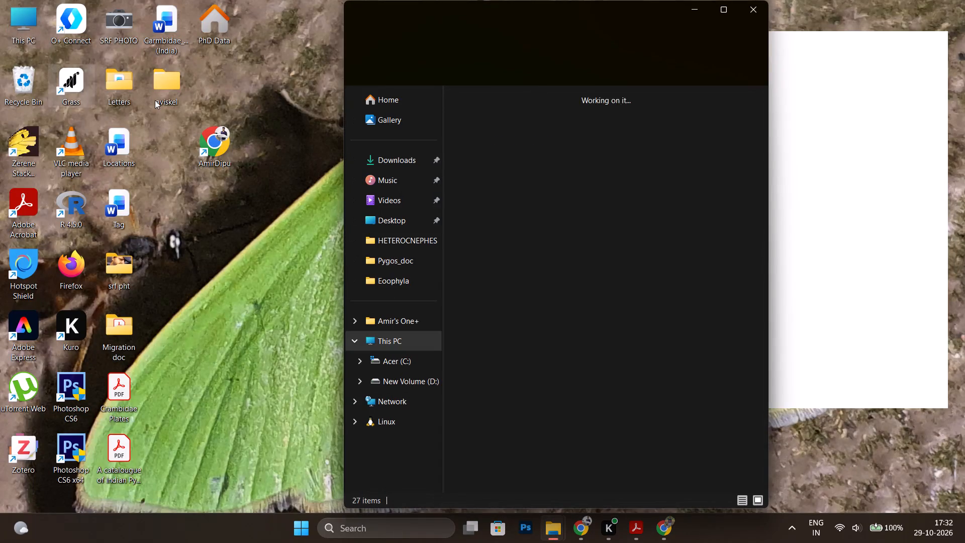
Open the chapter 4 observations PDF from the pyraustinae_Thesis folder inside Thesis on New Volume (D:).
left_click(724, 11)
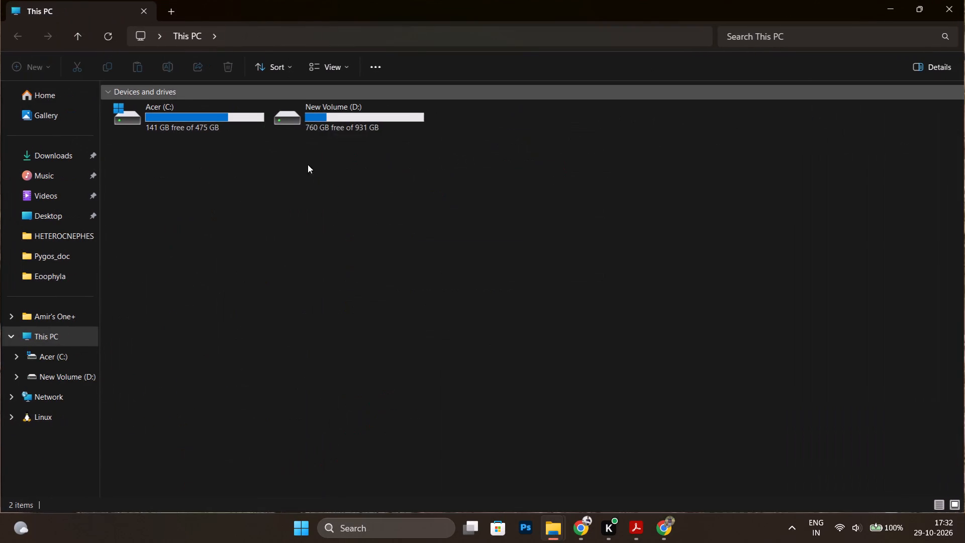
double_click(324, 124)
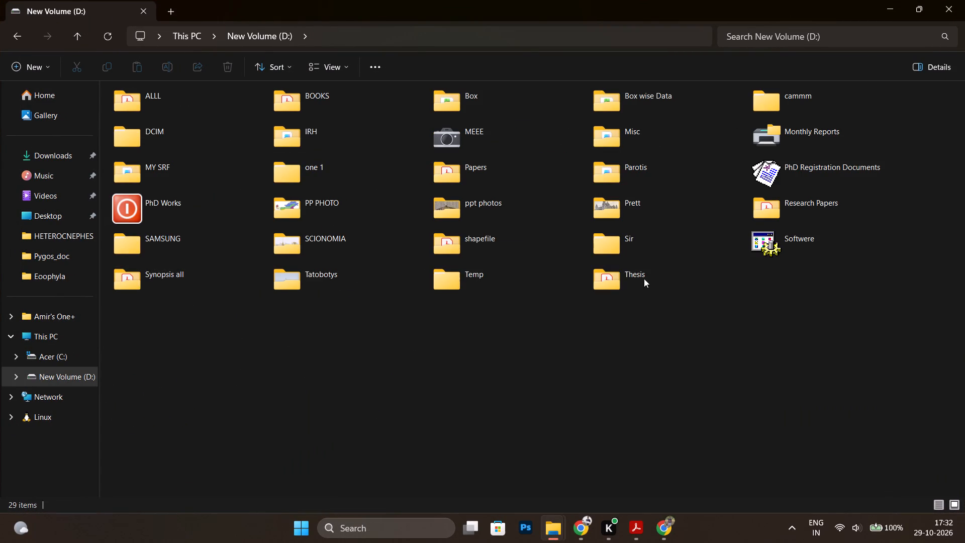
double_click(644, 279)
double_click(166, 163)
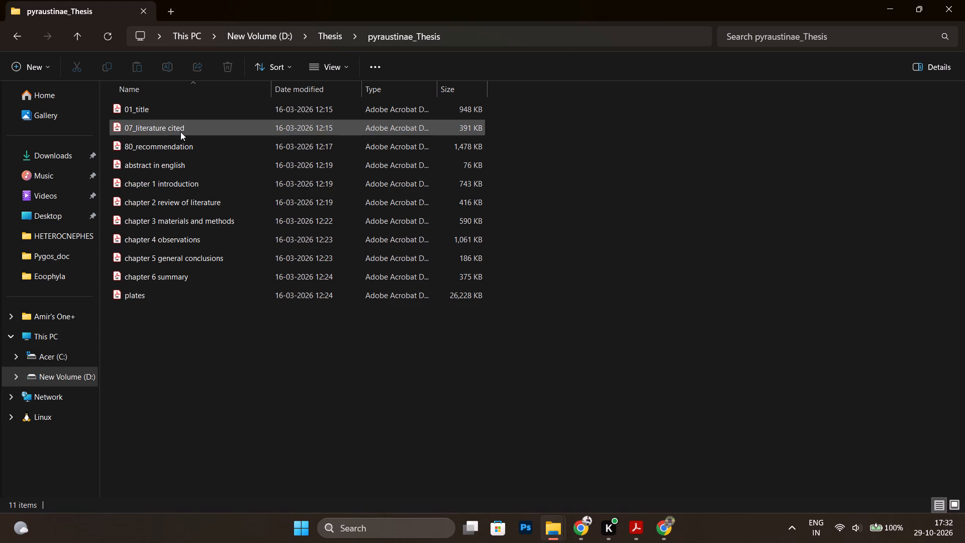
double_click(190, 241)
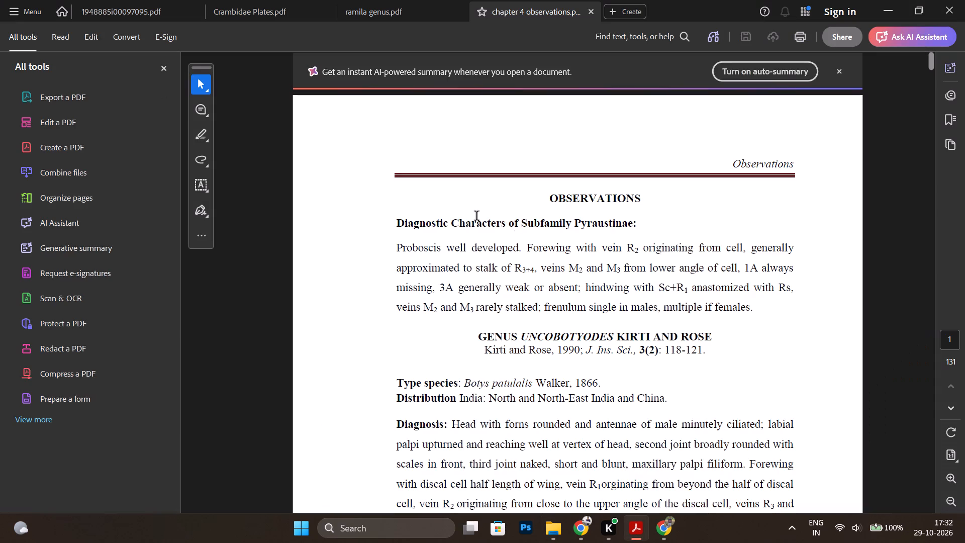
Search the chapter 4 observations PDF for heortia.
scroll(660, 406, "down", 4)
scroll(784, 259, "down", 4)
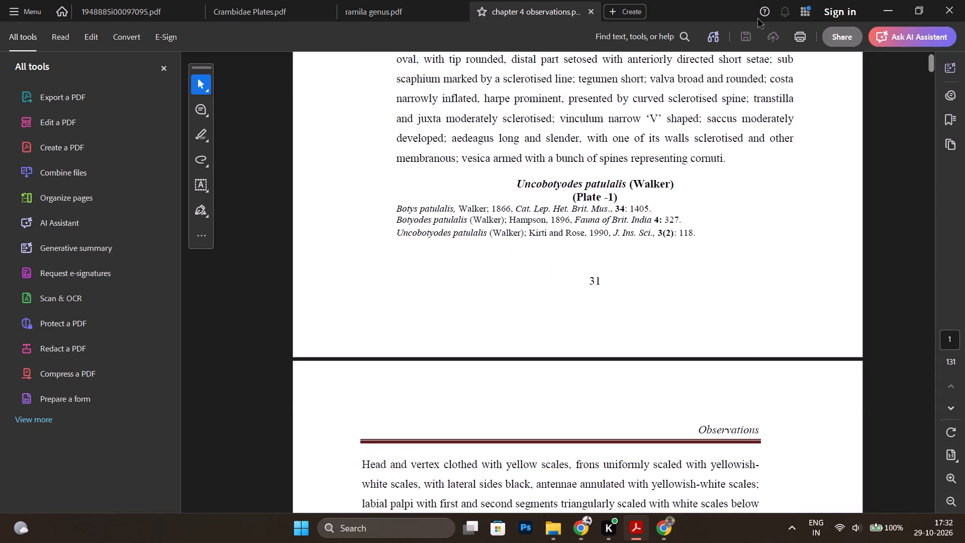
left_click(680, 37)
type("heortia")
key("Return")
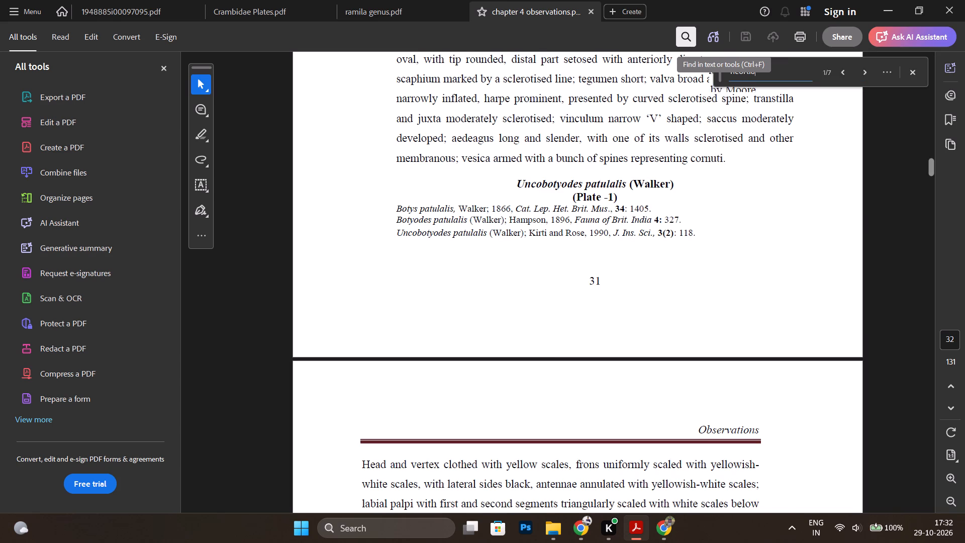
Copy the whole Heortia account, from the GENUS HEORTIA LEDERER heading through the end of the Heortia vitessoides remarks.
scroll(608, 372, "down", 2)
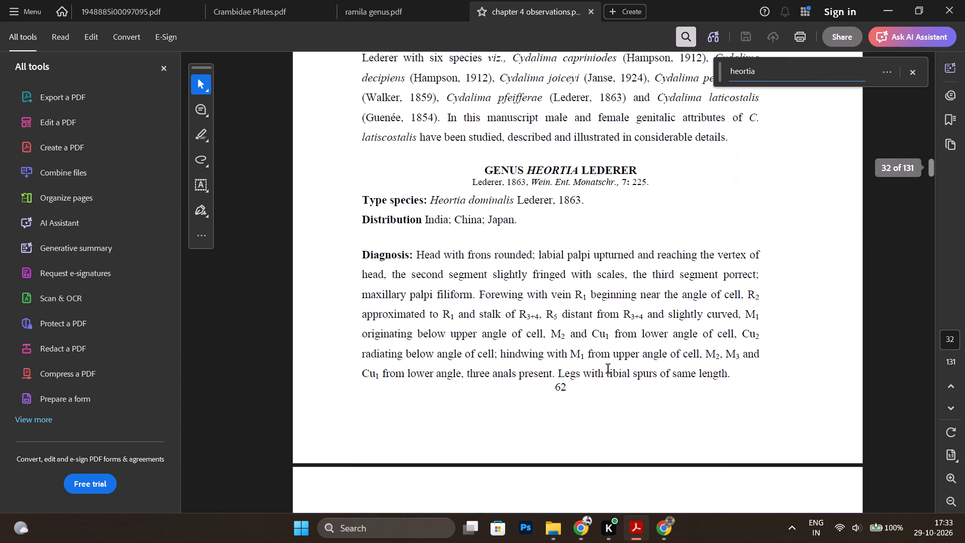
scroll(608, 370, "down", 8)
scroll(611, 370, "up", 2)
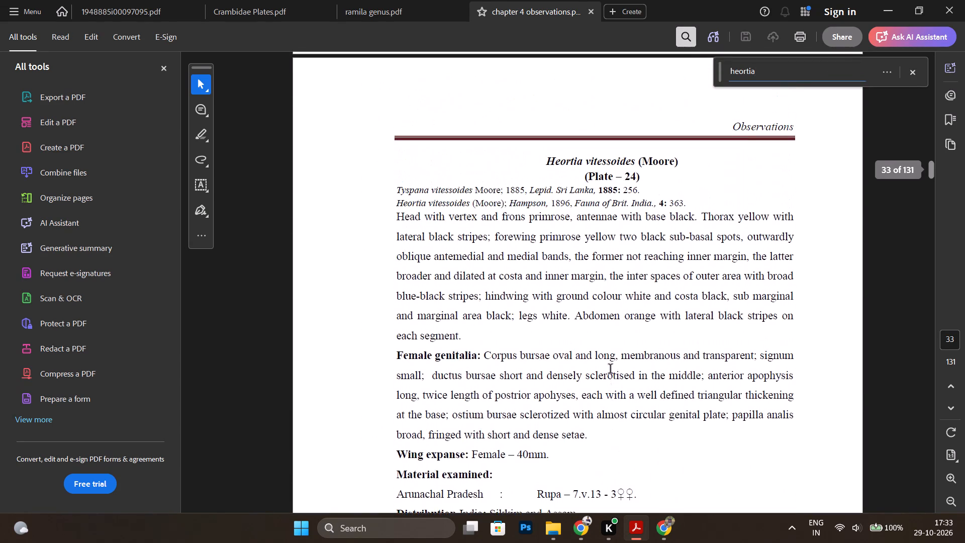
scroll(619, 370, "up", 5)
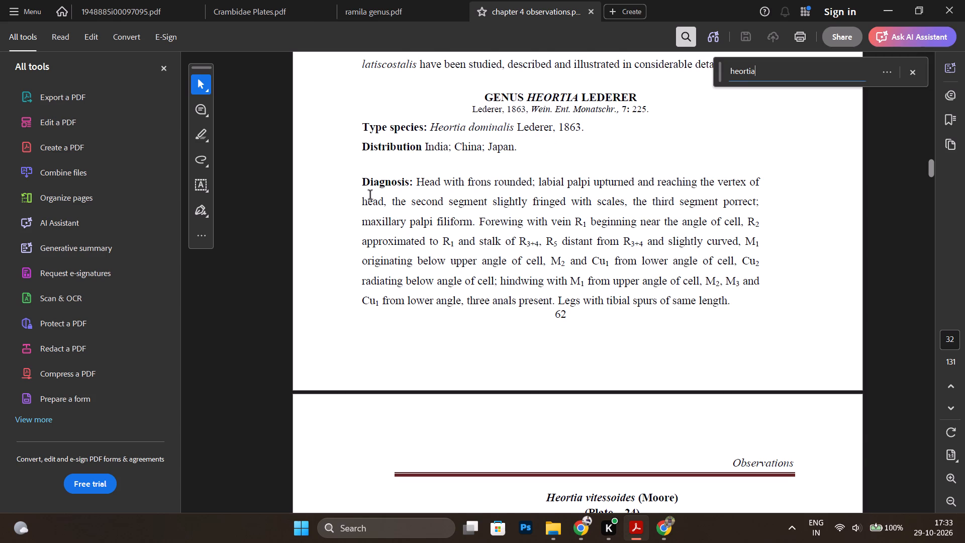
scroll(373, 197, "up", 1)
left_click_drag(484, 162, 525, 207)
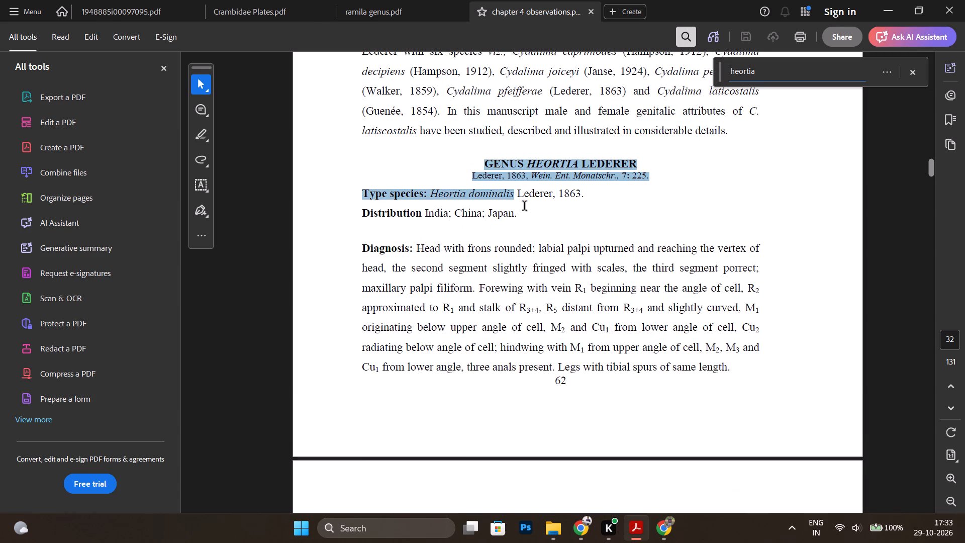
left_click_drag(525, 207, 697, 542)
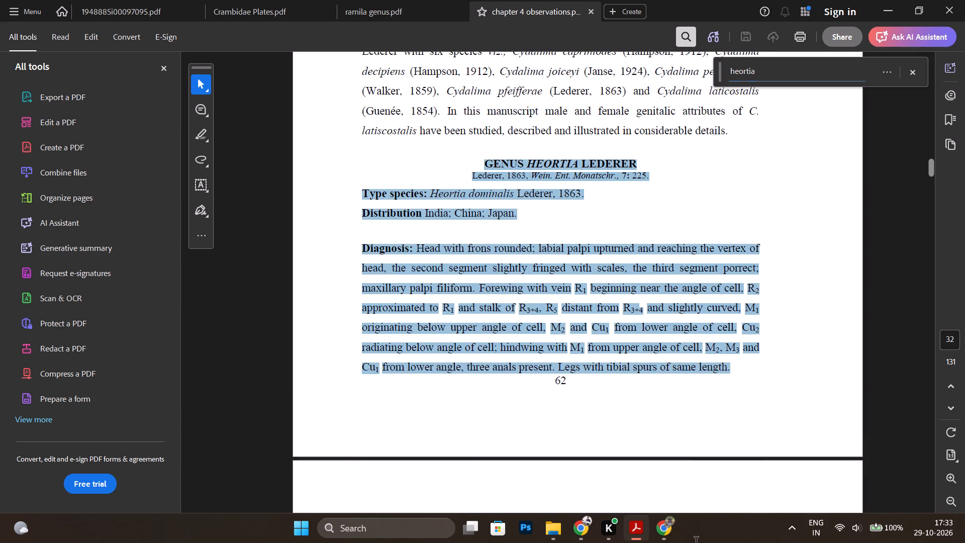
left_click_drag(697, 542, 680, 469)
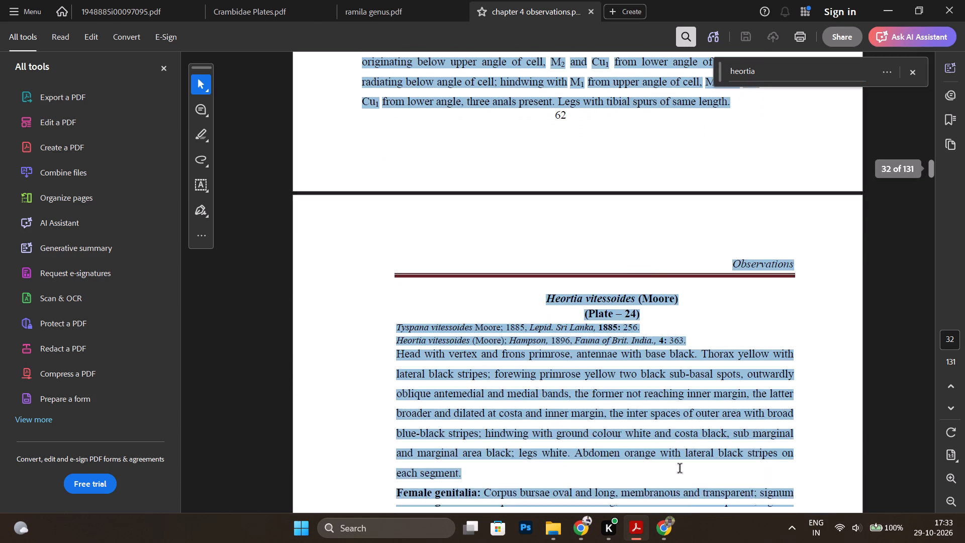
left_click_drag(680, 469, 730, 542)
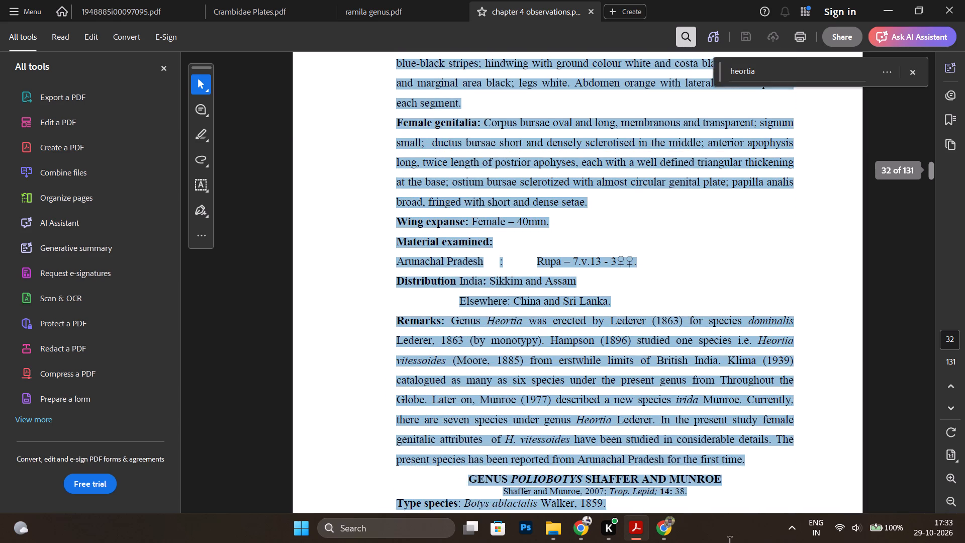
left_click_drag(730, 542, 731, 397)
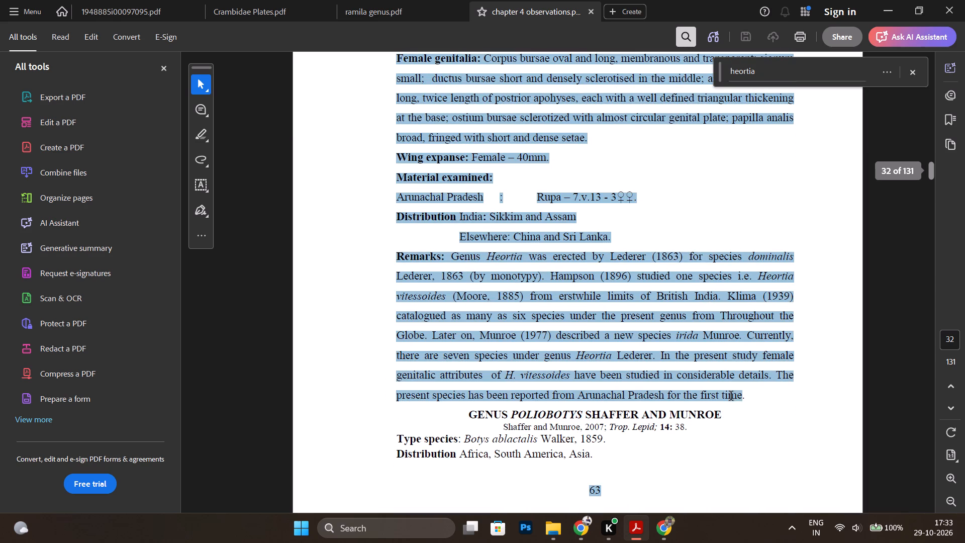
left_click_drag(731, 397, 747, 402)
key("ctrl+c")
Switch to the Hertia all folder and open the Heortia Word document.
left_click(553, 529)
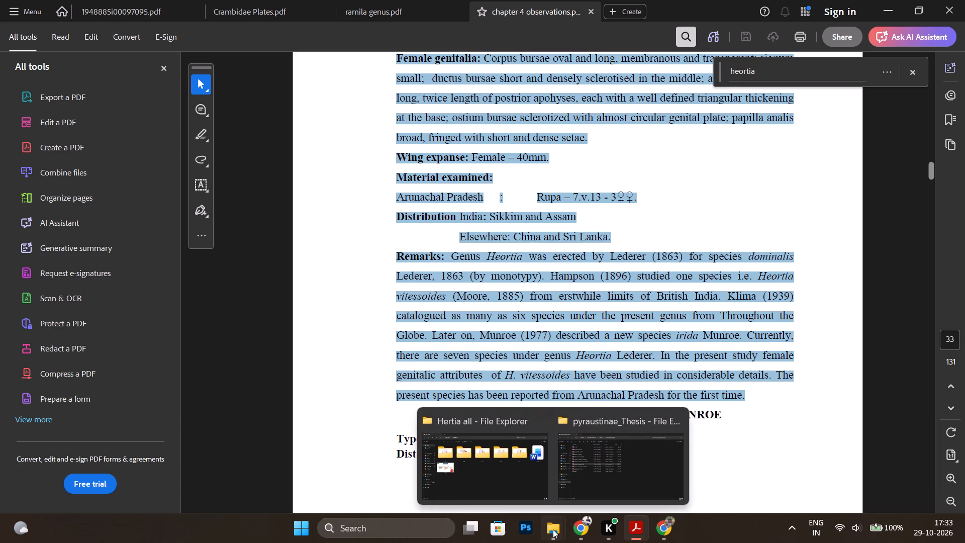
left_click(519, 488)
left_click(891, 237)
double_click(874, 170)
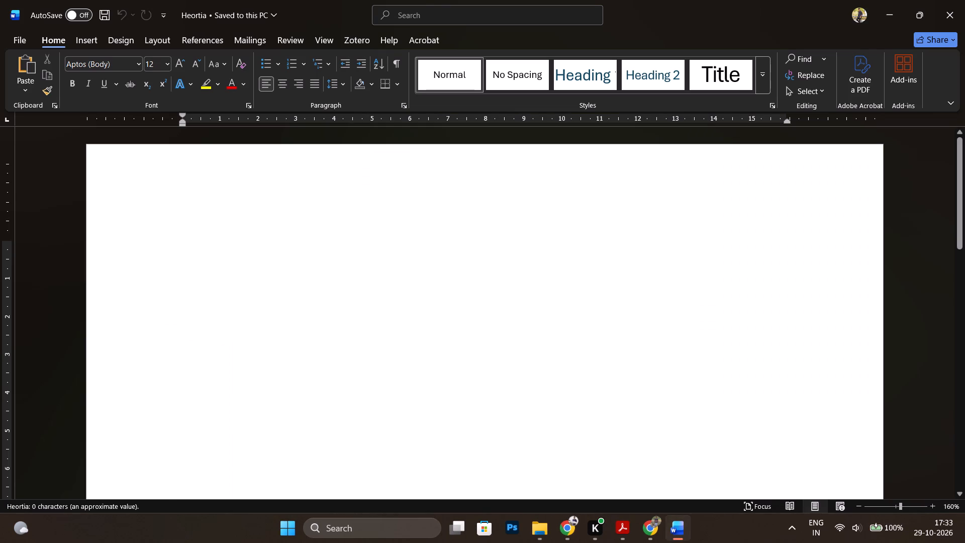
Set the font to Times New Roman and paste the copied Heortia account into the blank document.
left_click(138, 63)
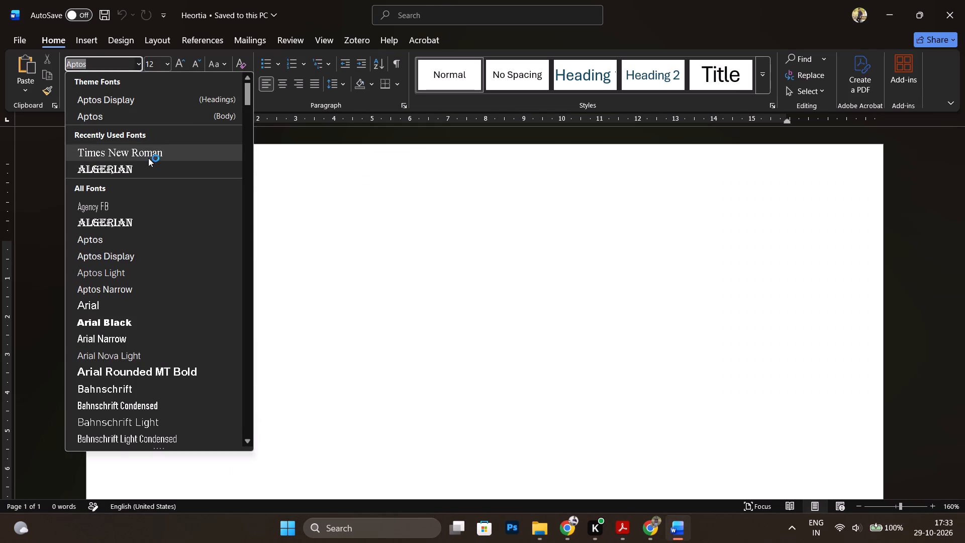
left_click(148, 157)
key("ctrl+v")
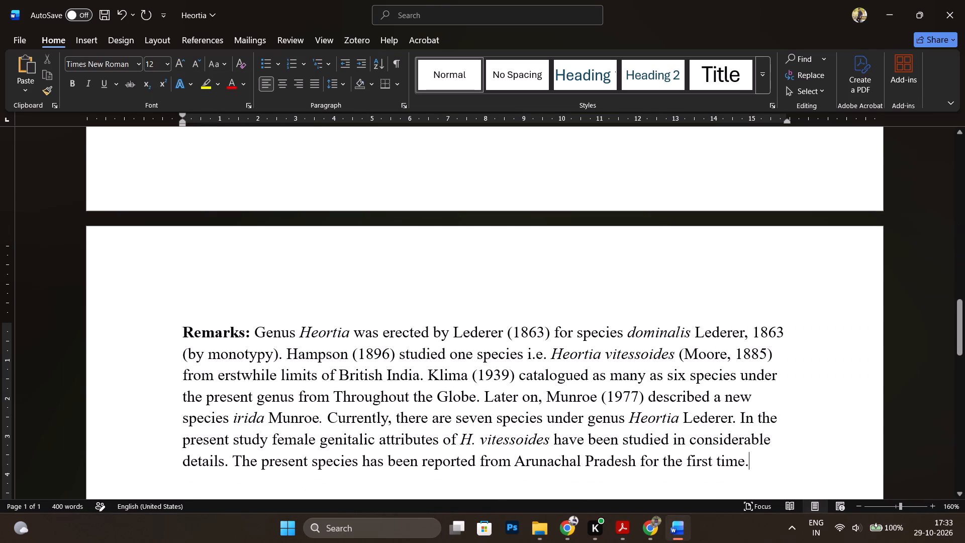
Center the genus heading, the Lederer citation and the type species line at the start of the document.
scroll(596, 386, "up", 12)
scroll(596, 386, "down", 1)
scroll(596, 386, "up", 4)
scroll(596, 386, "down", 1)
scroll(596, 386, "up", 2)
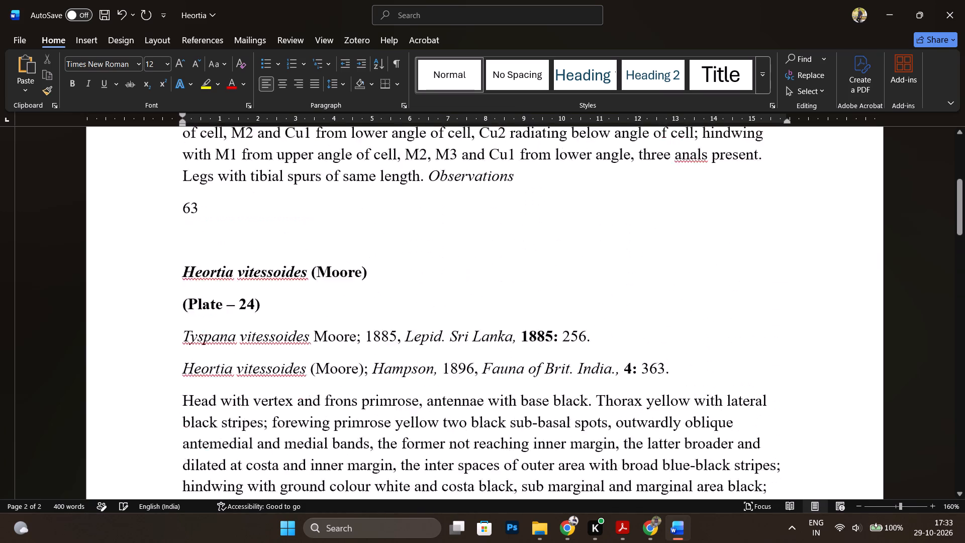
scroll(596, 386, "up", 9)
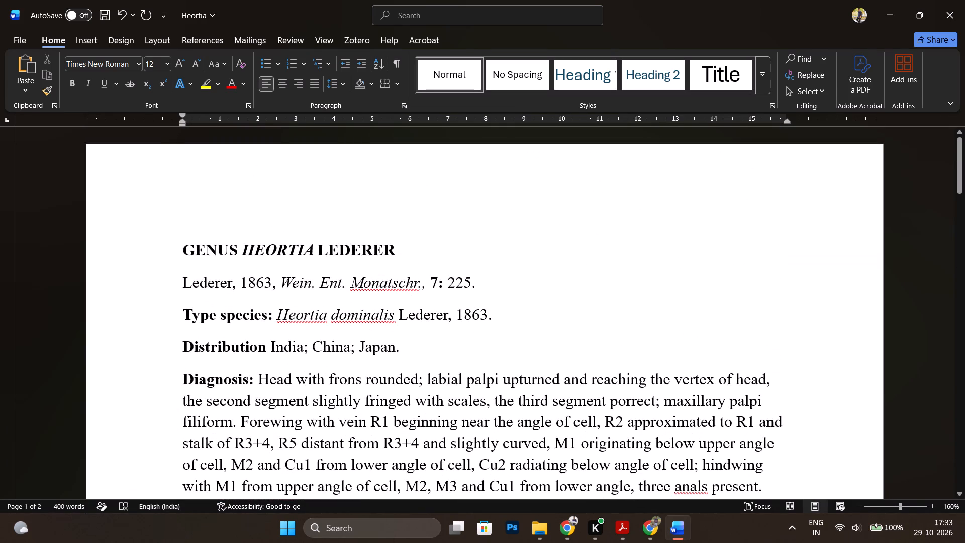
left_click_drag(509, 317, 159, 232)
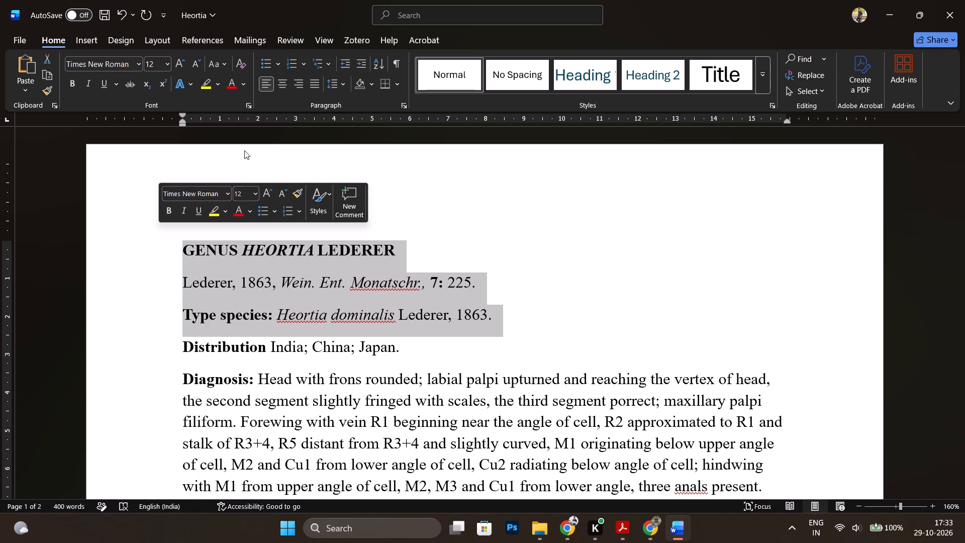
left_click(317, 85)
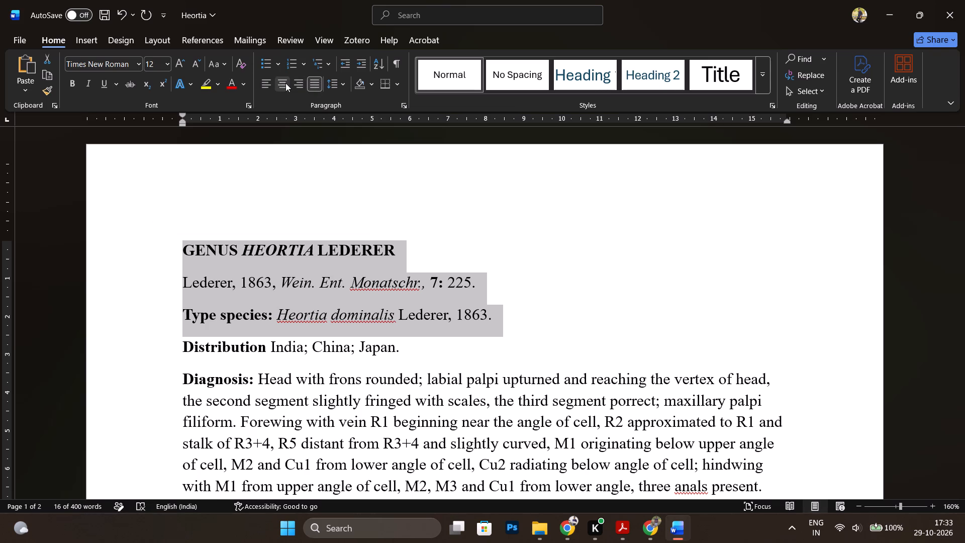
left_click(282, 83)
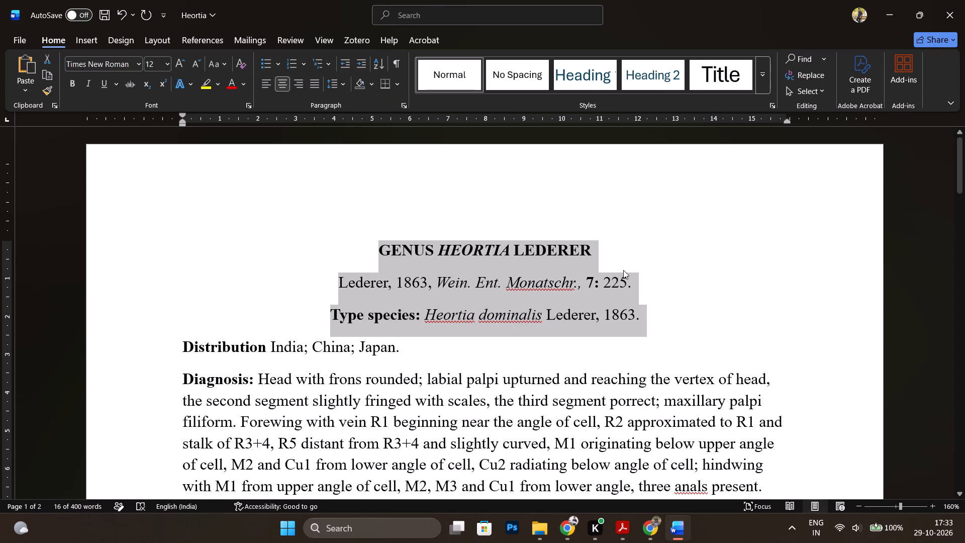
key("ctrl+z")
key("ctrl+z")
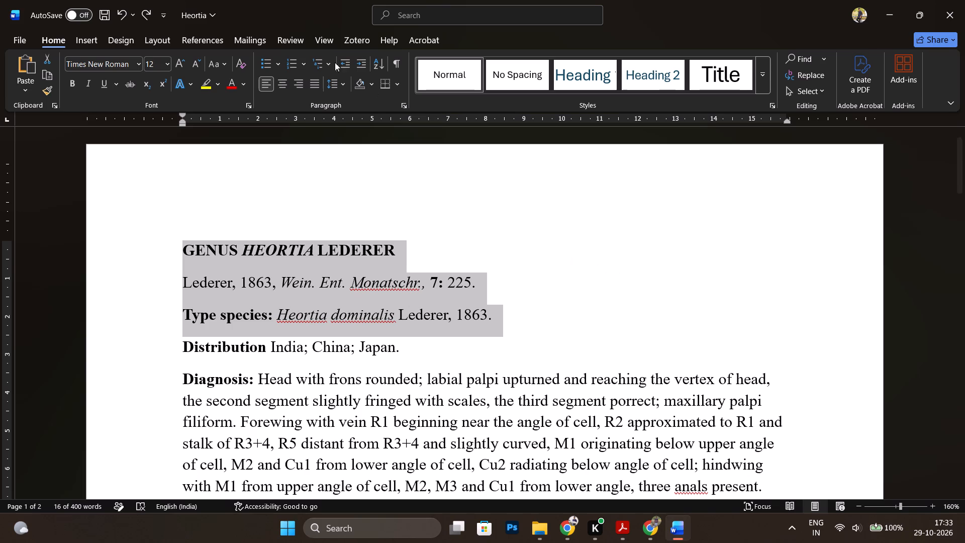
left_click(288, 81)
left_click(760, 227)
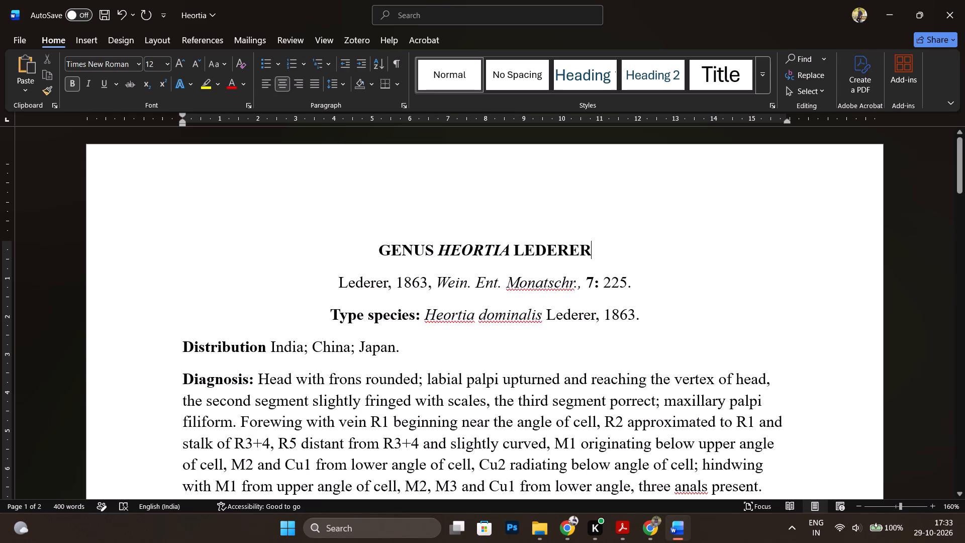
Remove the space after paragraph from the genus heading, citation and type species lines.
left_click_drag(653, 318, 351, 288)
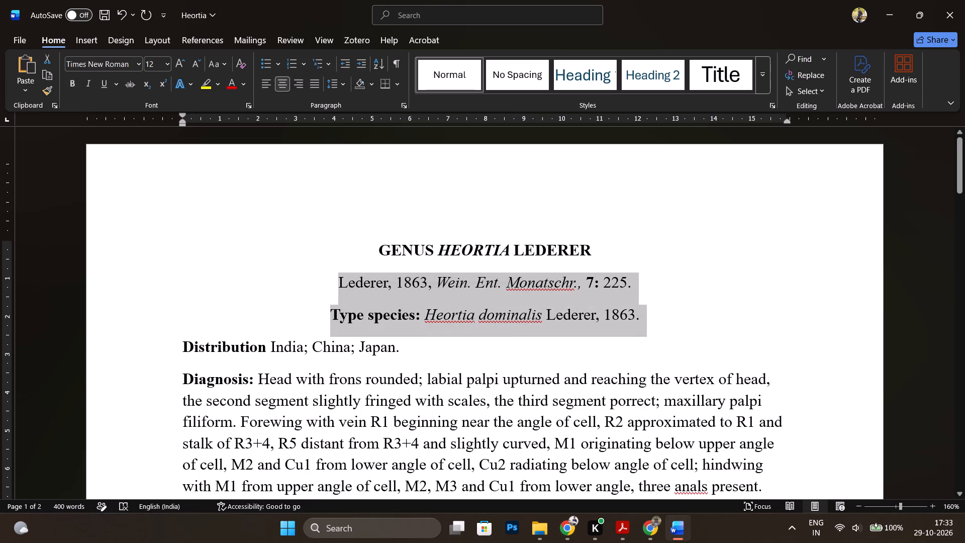
left_click(705, 298)
left_click_drag(650, 316, 365, 250)
left_click(337, 87)
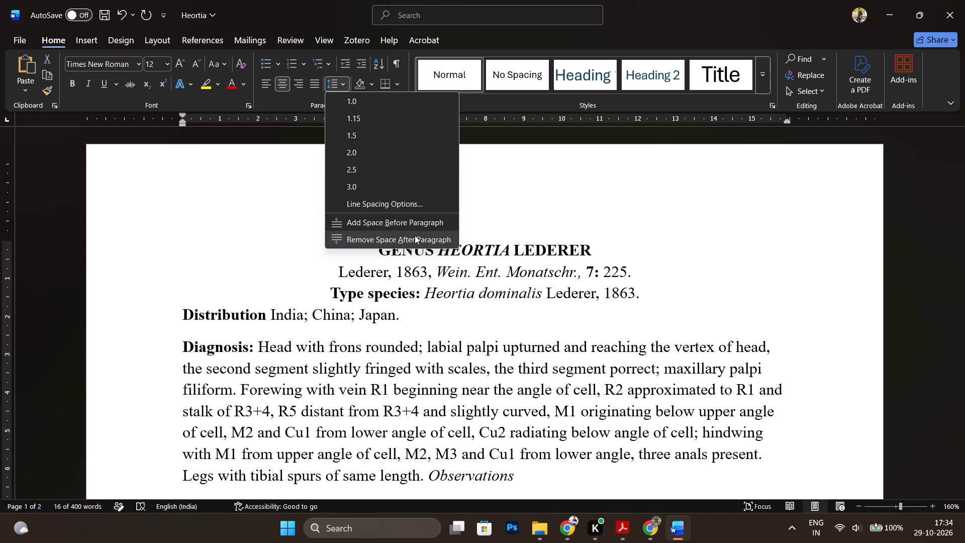
left_click(418, 242)
left_click(774, 244)
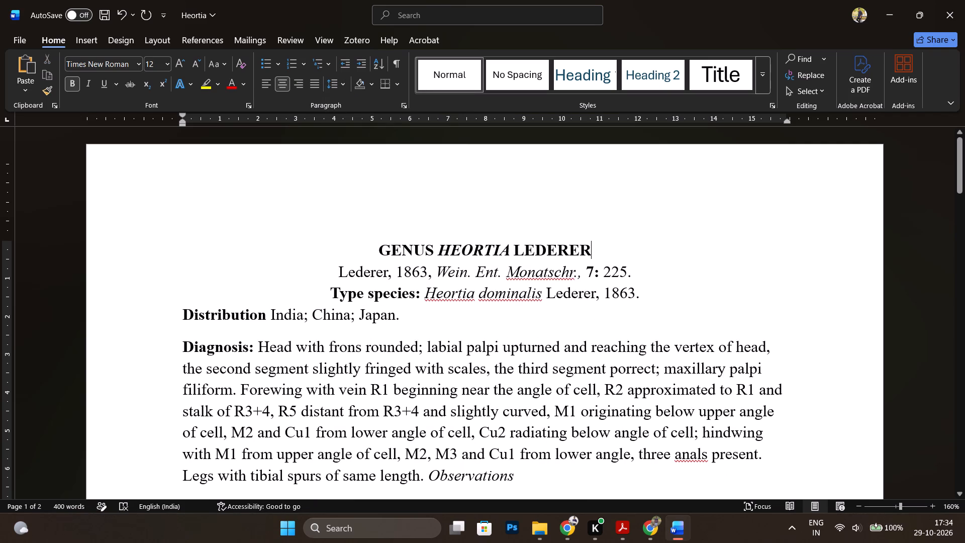
Insert an empty line between the type species line and the Distribution line.
scroll(414, 303, "down", 2)
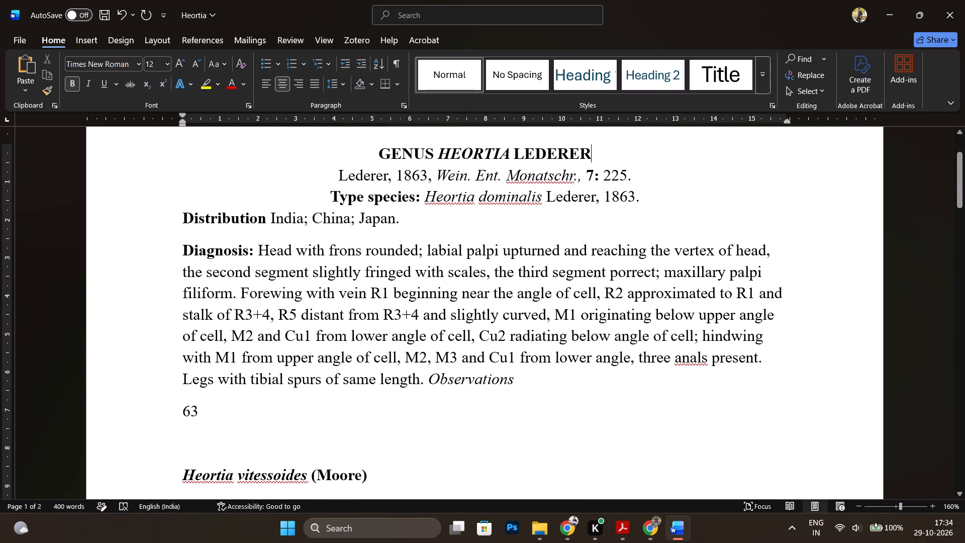
left_click(656, 196)
key("Return")
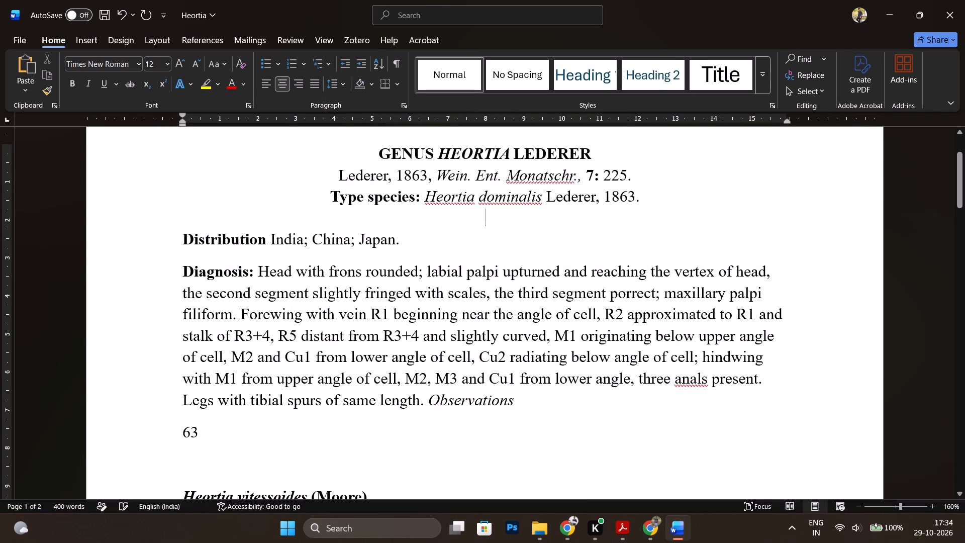
scroll(353, 356, "up", 1)
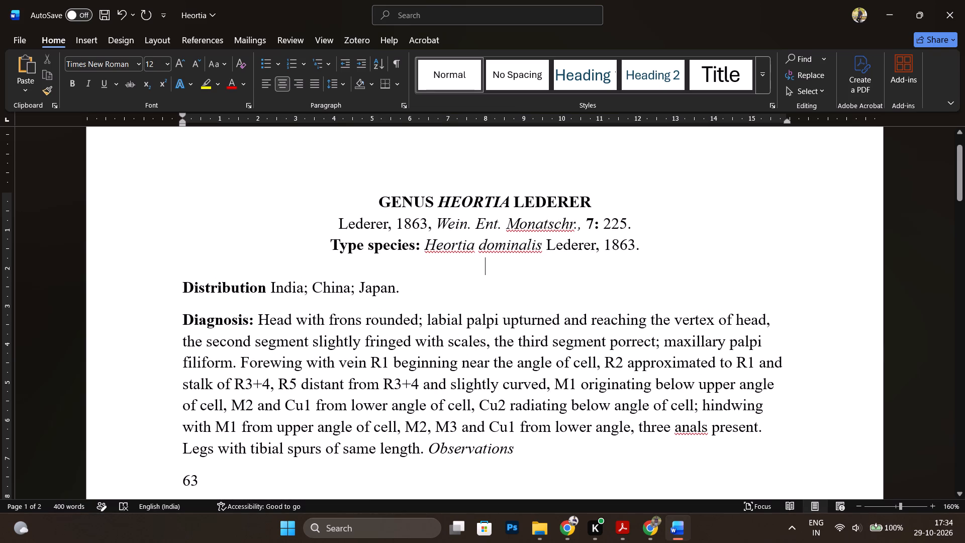
Check the layout of the Heortia genus entry in the chapter 4 observations PDF, and return to the Heortia document.
left_click(620, 528)
left_click(611, 173)
scroll(618, 234, "up", 2)
scroll(618, 234, "down", 1)
scroll(618, 234, "up", 2)
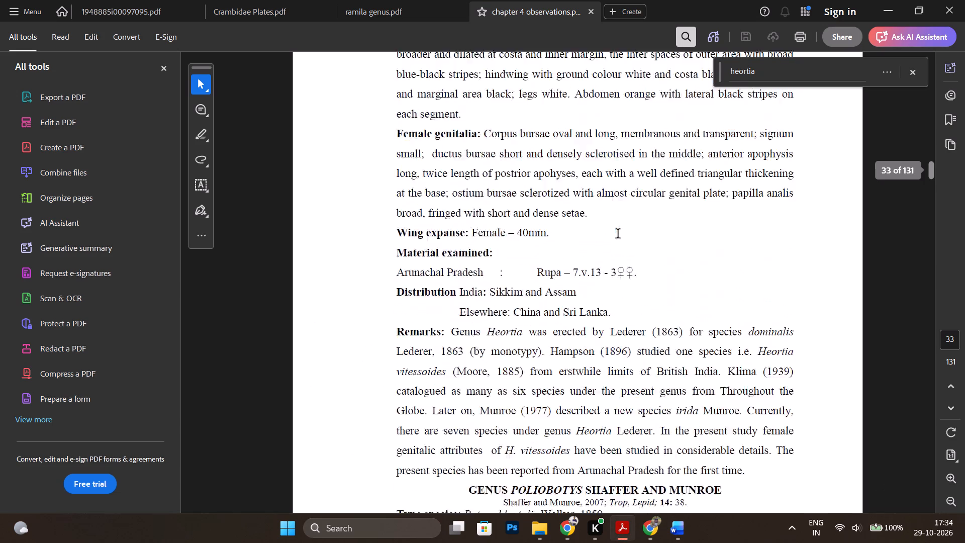
scroll(618, 234, "up", 8)
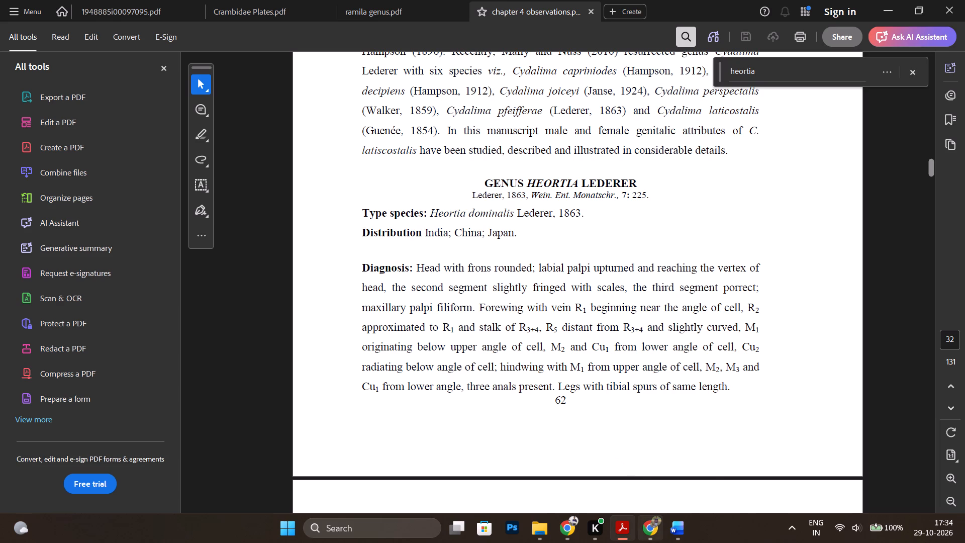
left_click(667, 528)
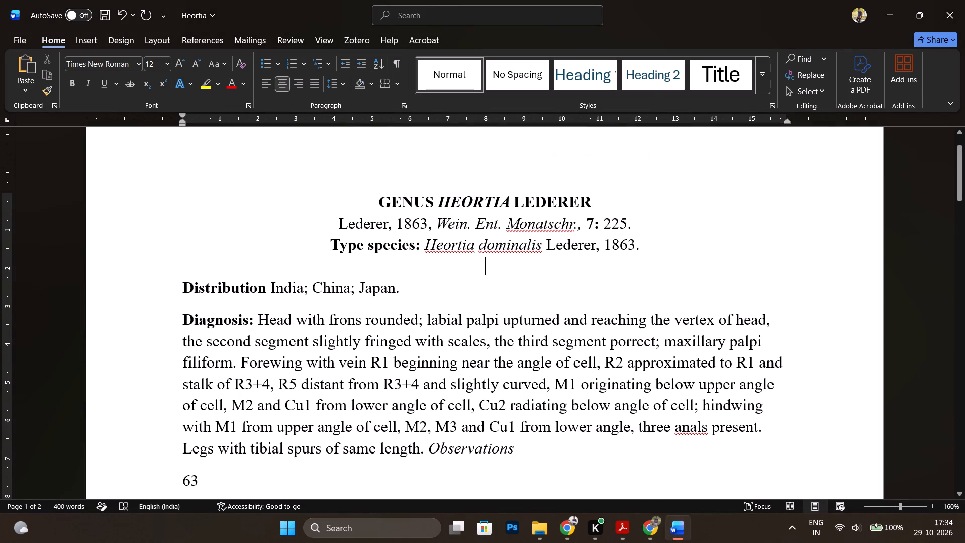
Undo the empty line, the paragraph spacing removal and the centering of the three opening lines.
left_click(327, 246)
key("ctrl+z")
key("ctrl+z")
key("ctrl+z")
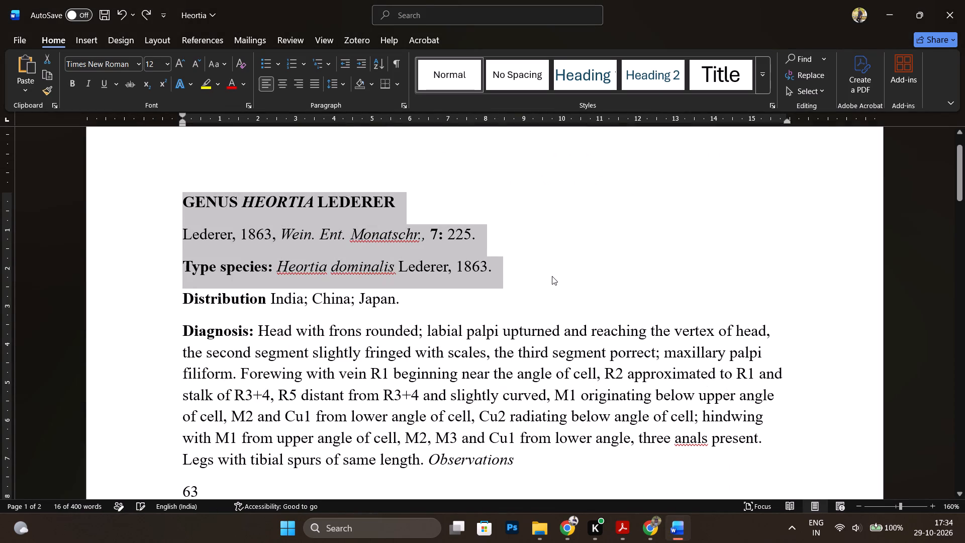
Center only the genus heading and the Lederer citation line, leaving out the type species line.
left_click(465, 233)
left_click_drag(504, 241, 320, 240)
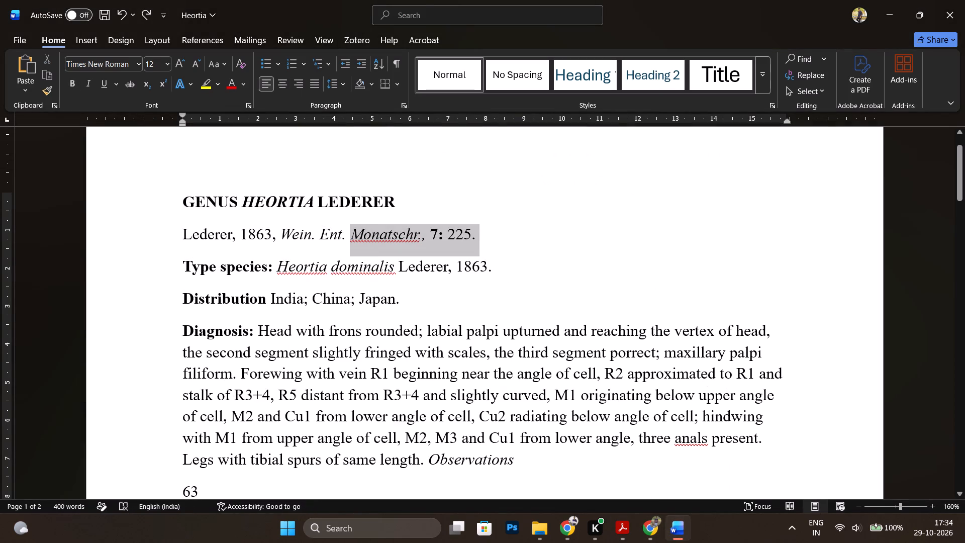
left_click_drag(320, 240, 182, 211)
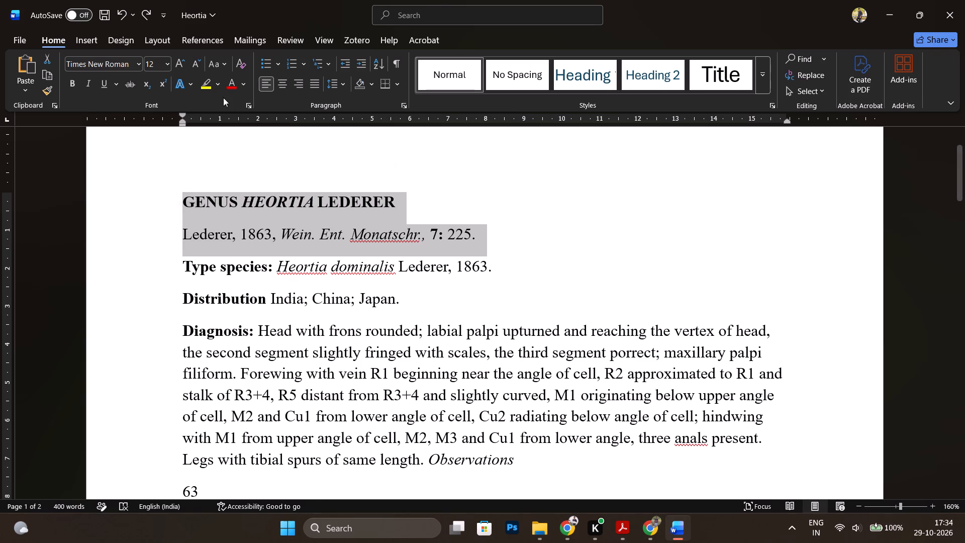
left_click(282, 84)
left_click(678, 241)
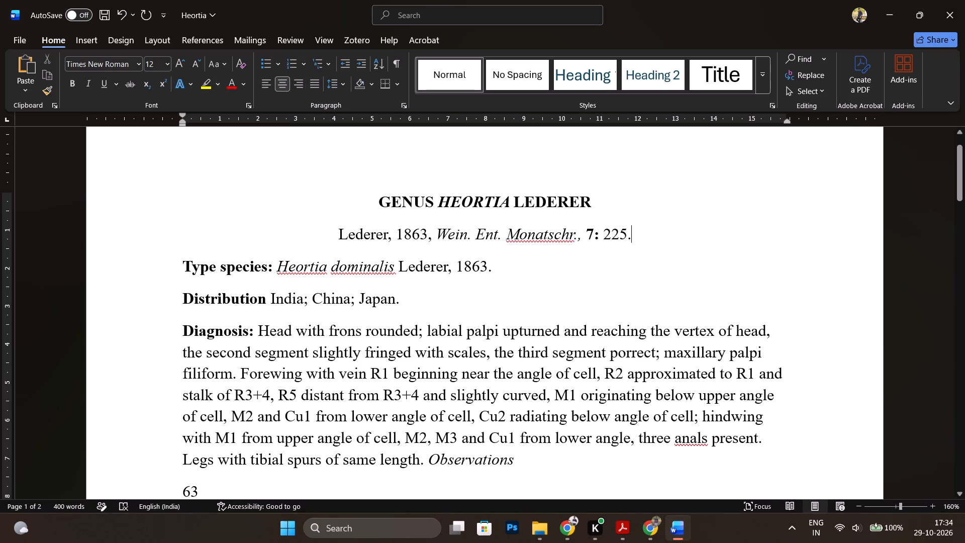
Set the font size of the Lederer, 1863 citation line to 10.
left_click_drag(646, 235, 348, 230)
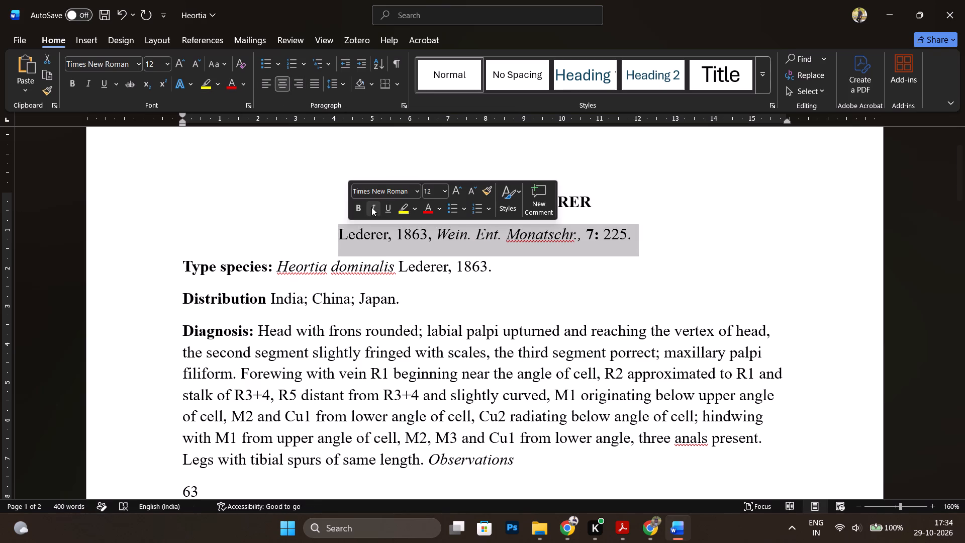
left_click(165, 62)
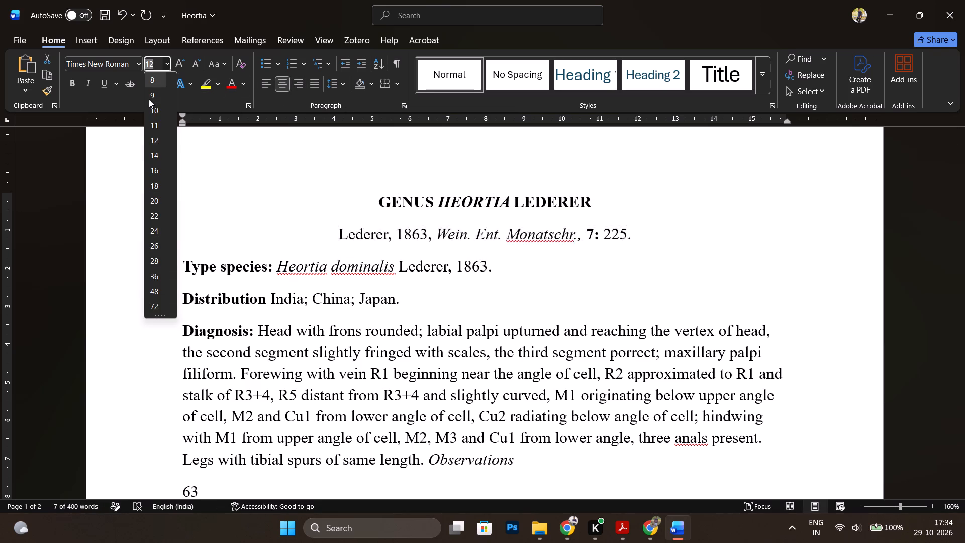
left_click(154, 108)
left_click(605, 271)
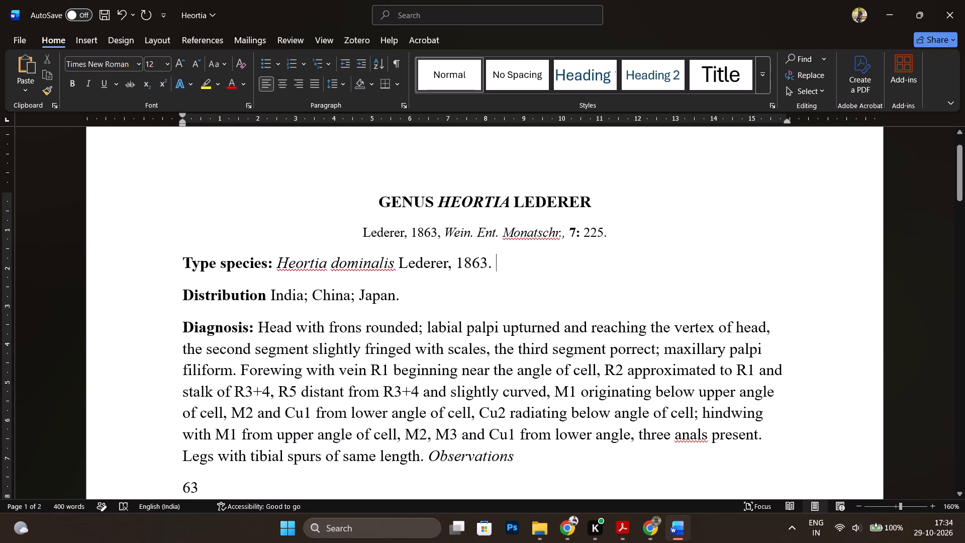
Remove the space after paragraph from the genus heading and the Lederer citation line.
left_click_drag(643, 228, 352, 201)
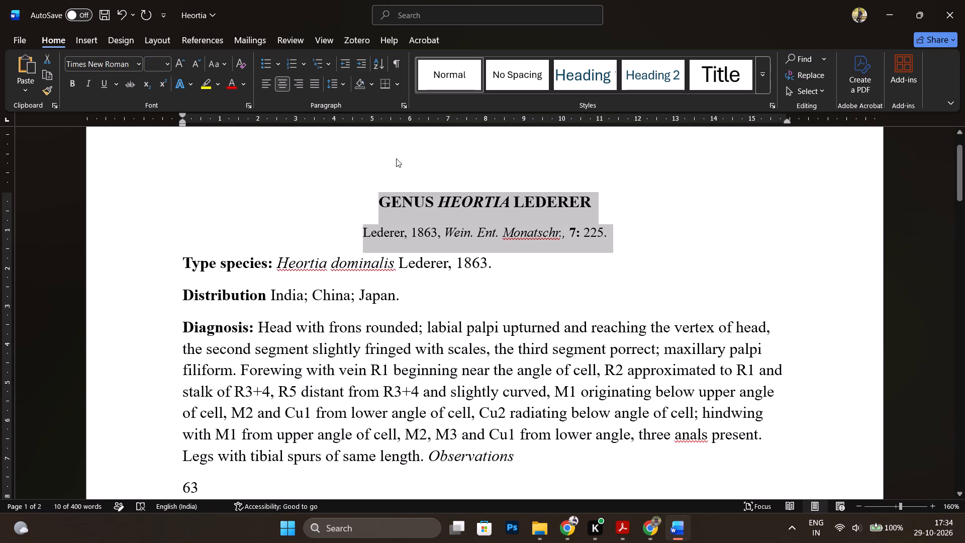
left_click(336, 84)
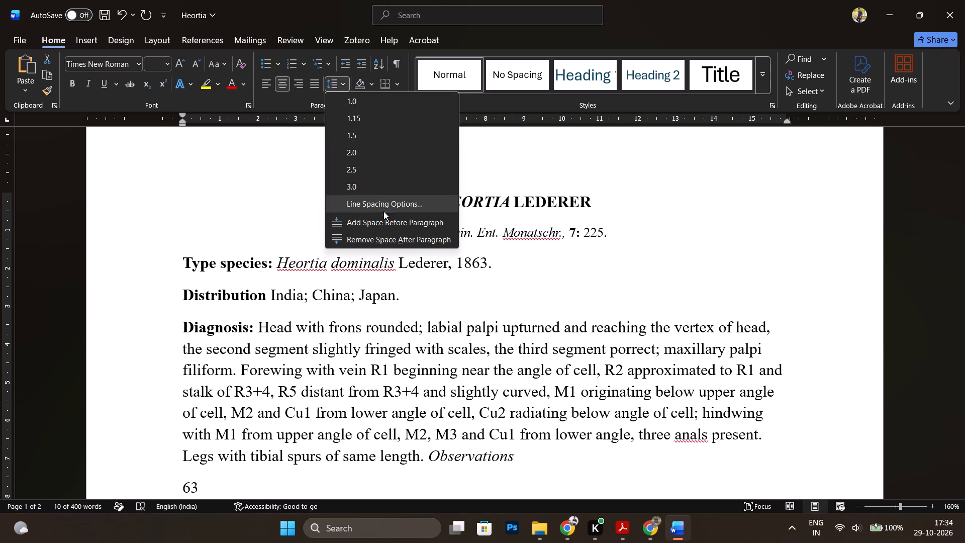
left_click(385, 235)
left_click(776, 248)
Insert an empty line between the Lederer citation and the type species line.
left_click(620, 214)
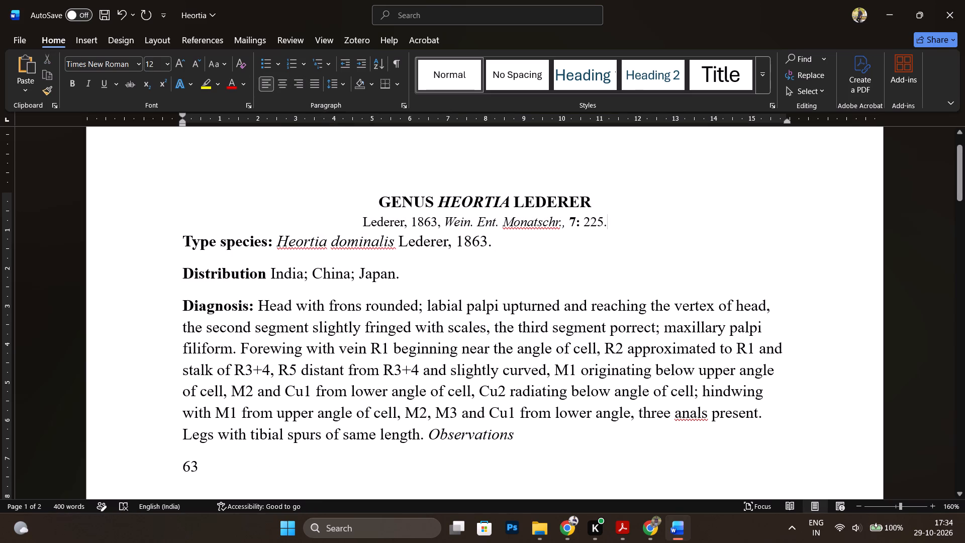
key("Return")
left_click(570, 282)
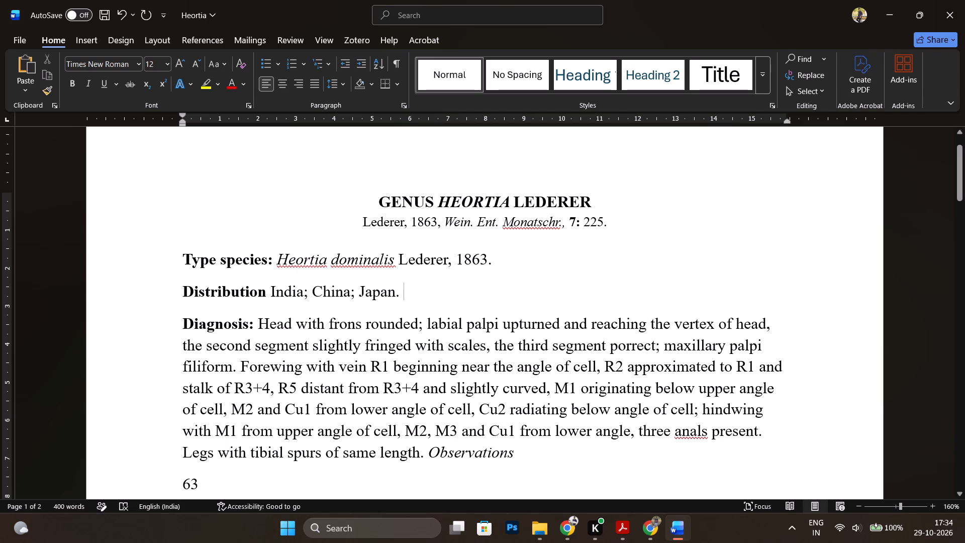
Delete the stray page number 63 and the empty paragraph before the Heortia vitessoides heading.
scroll(473, 313, "down", 2)
scroll(500, 314, "up", 2)
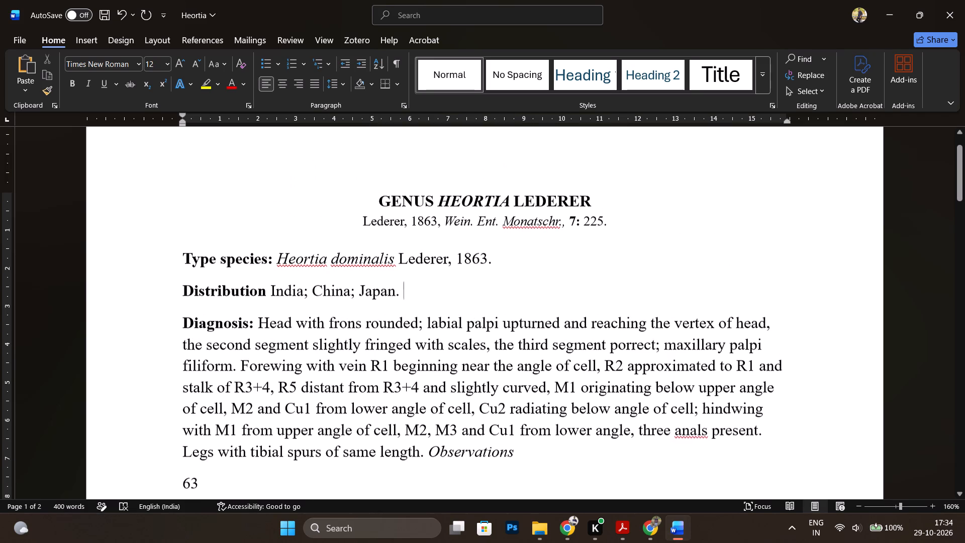
scroll(550, 333, "down", 3)
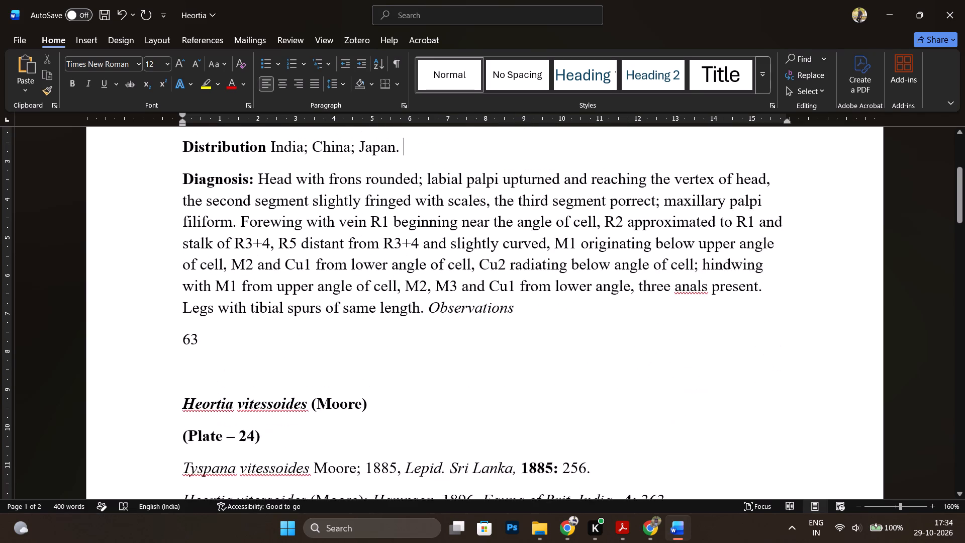
scroll(532, 343, "up", 1)
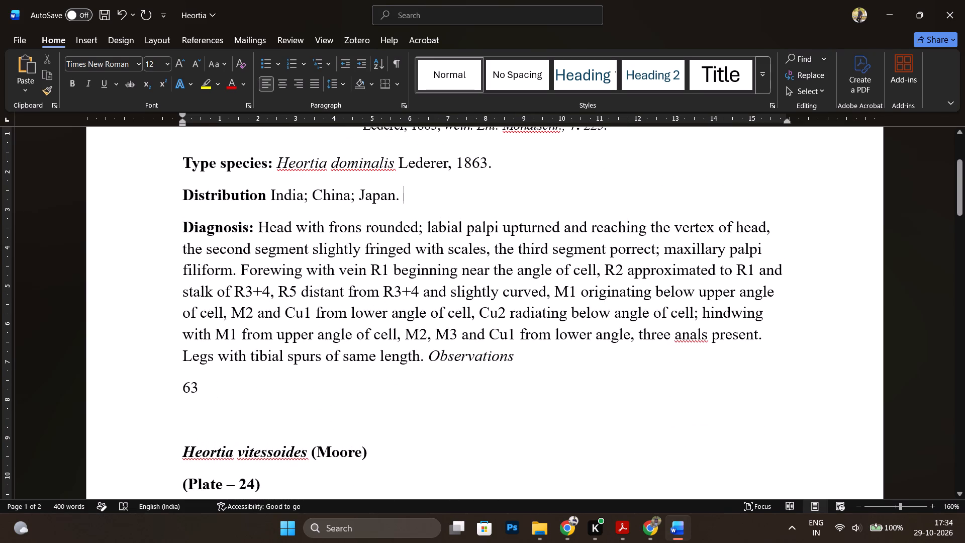
scroll(472, 370, "down", 2)
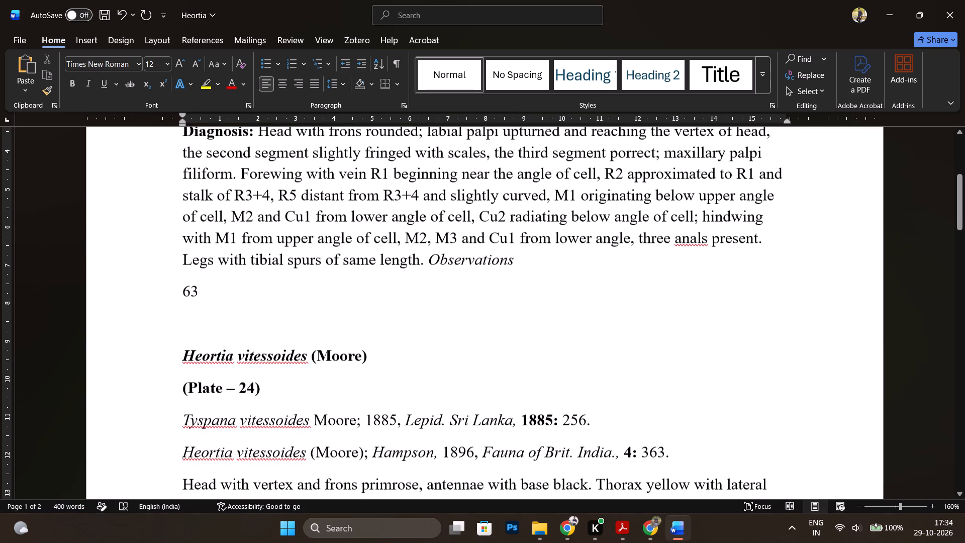
left_click_drag(212, 291, 174, 295)
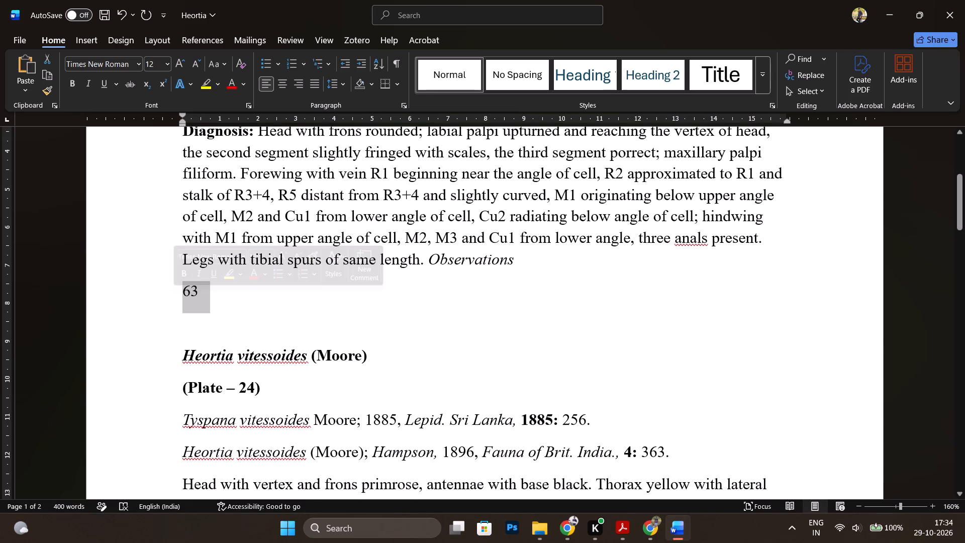
key("BackSpace")
key("BackSpace")
key("BackSpace")
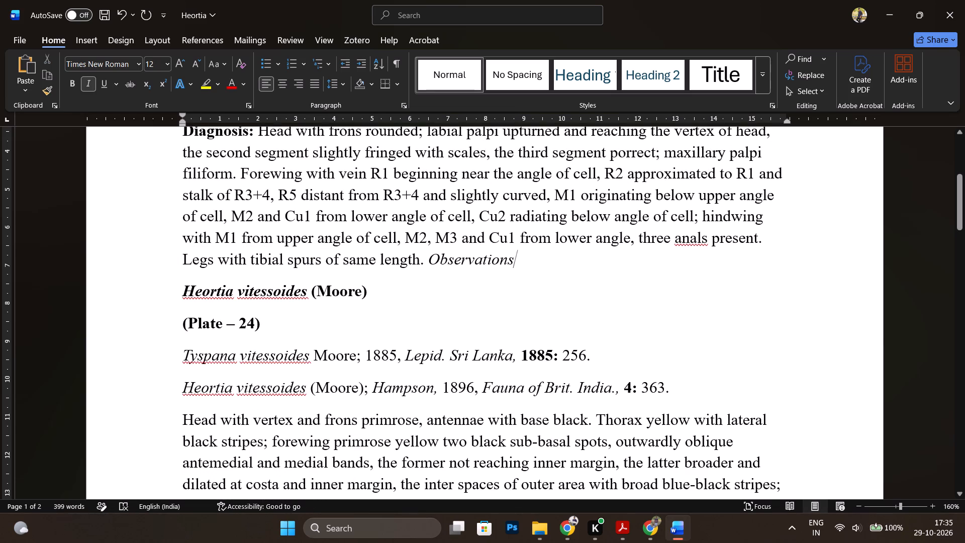
Delete the stray word Observations at the end of the Diagnosis paragraph.
left_click_drag(527, 261, 437, 260)
key("BackSpace")
key("BackSpace")
key("BackSpace")
Set the font size of the whole document to 11.
scroll(440, 288, "up", 2)
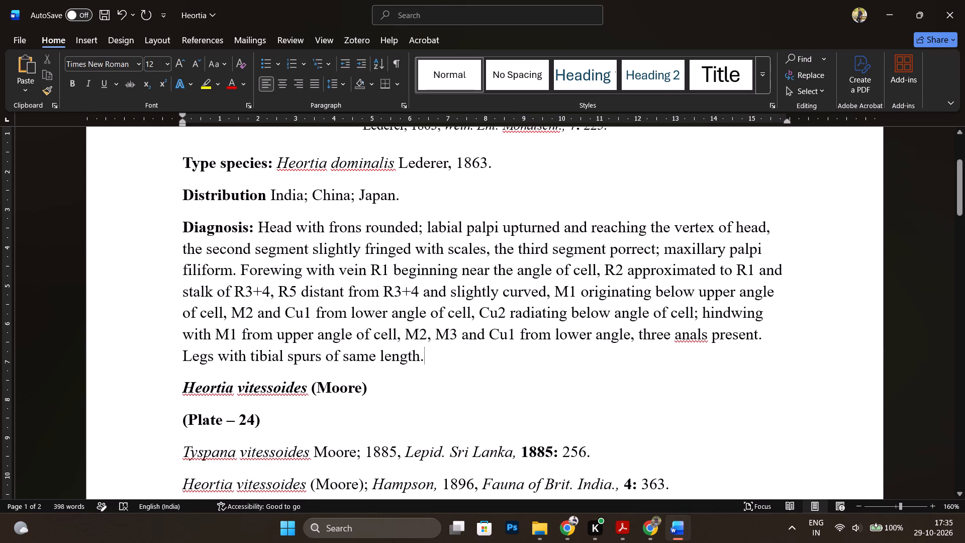
key("ctrl+a")
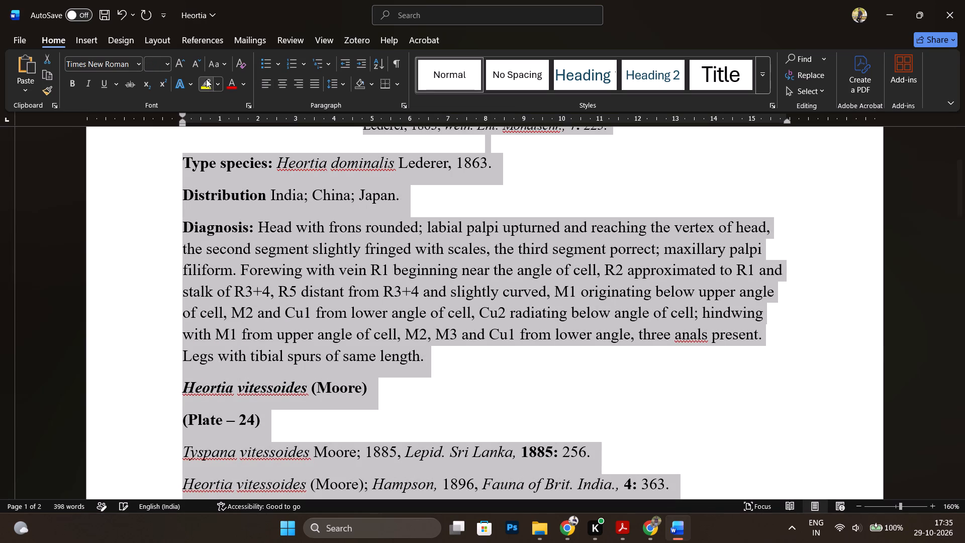
left_click(166, 62)
left_click(155, 121)
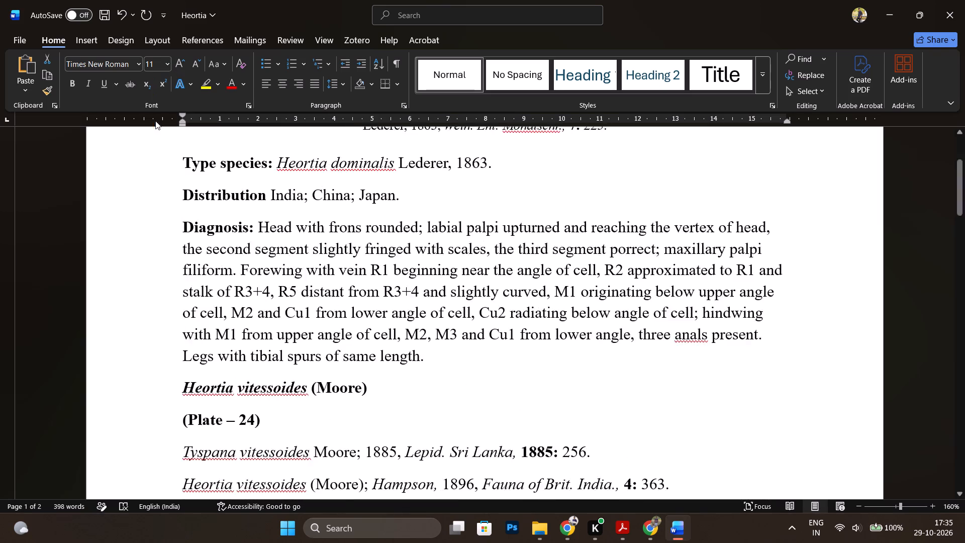
Justify the text from the type species line down to the end of the document.
scroll(409, 270, "down", 2)
scroll(409, 270, "up", 3)
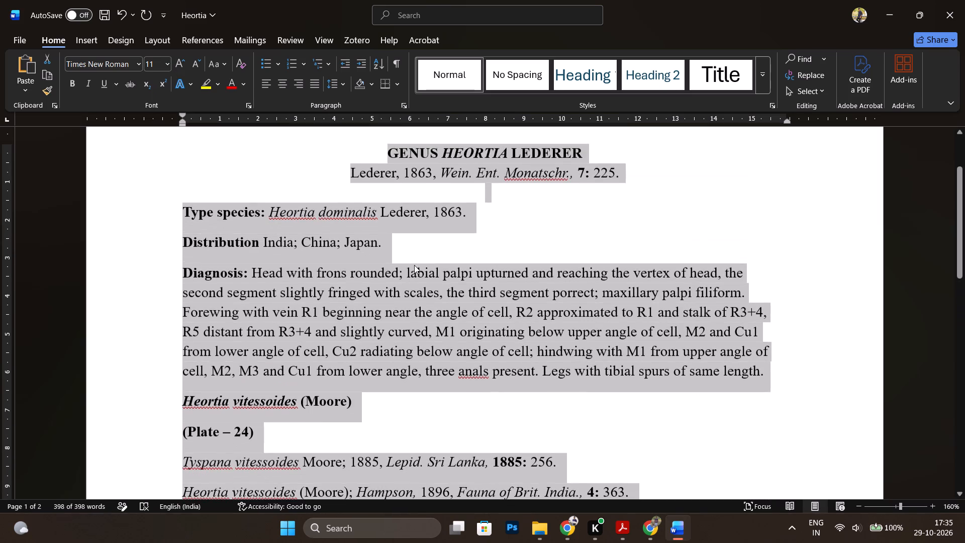
left_click(588, 183)
key("ctrl+a")
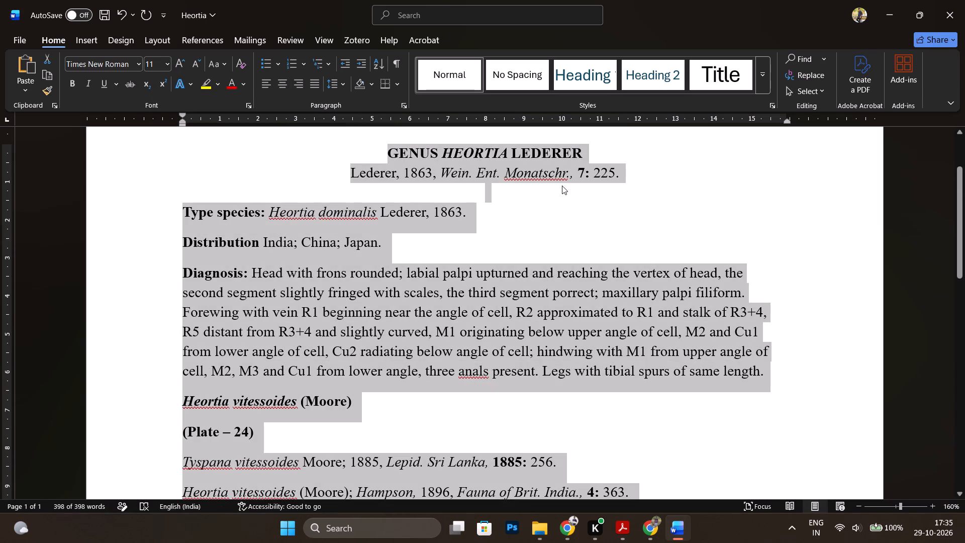
left_click_drag(635, 180, 532, 165, "ctrl")
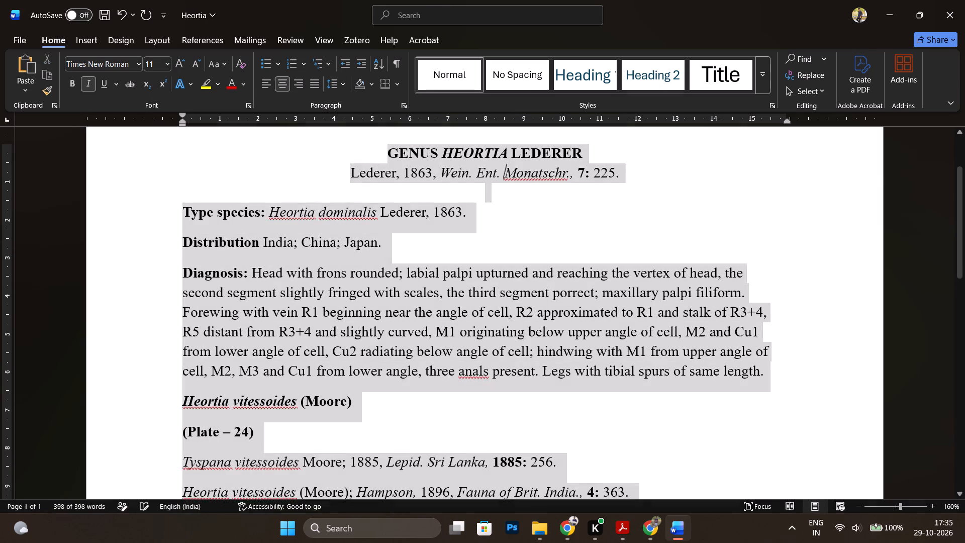
left_click(613, 193)
left_click_drag(178, 210, 964, 507)
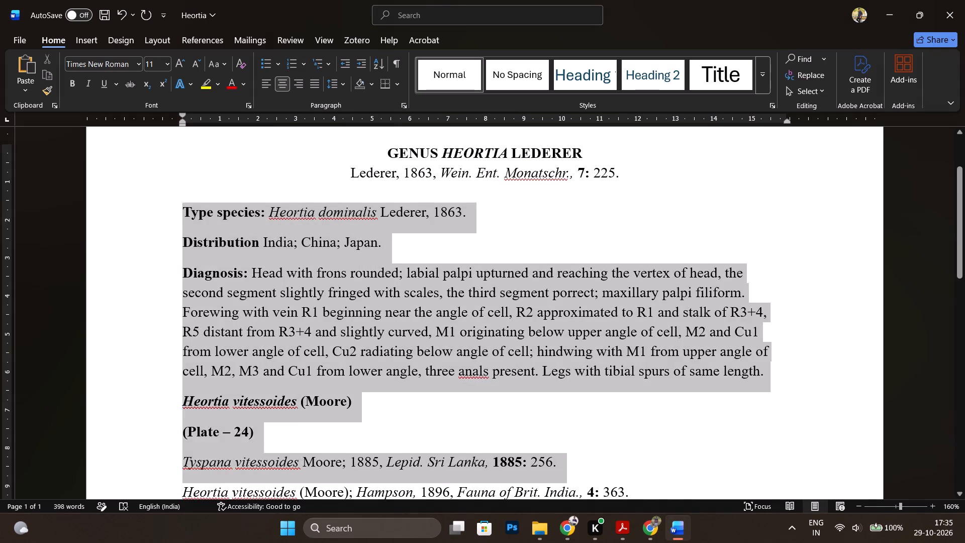
left_click_drag(964, 507, 964, 542)
scroll(227, 177, "up", 5)
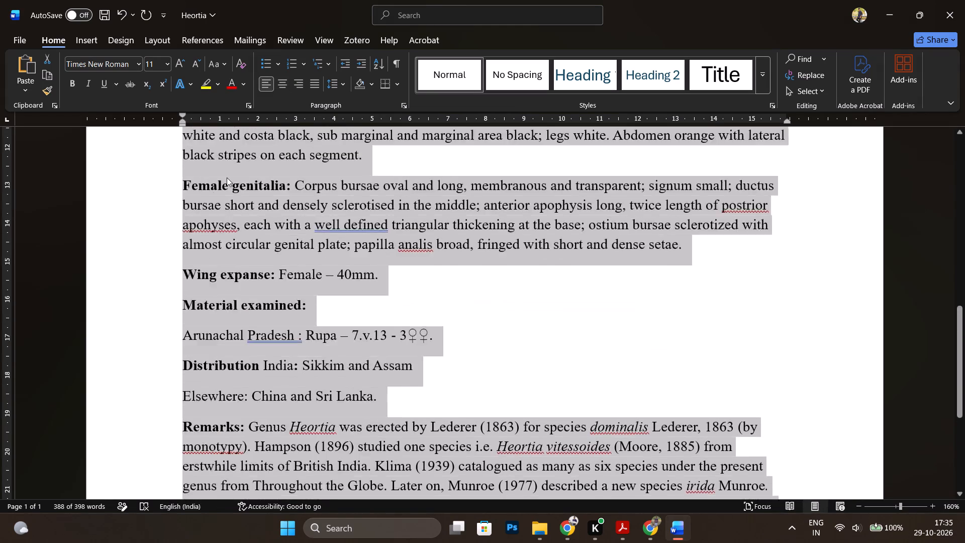
scroll(227, 177, "up", 13)
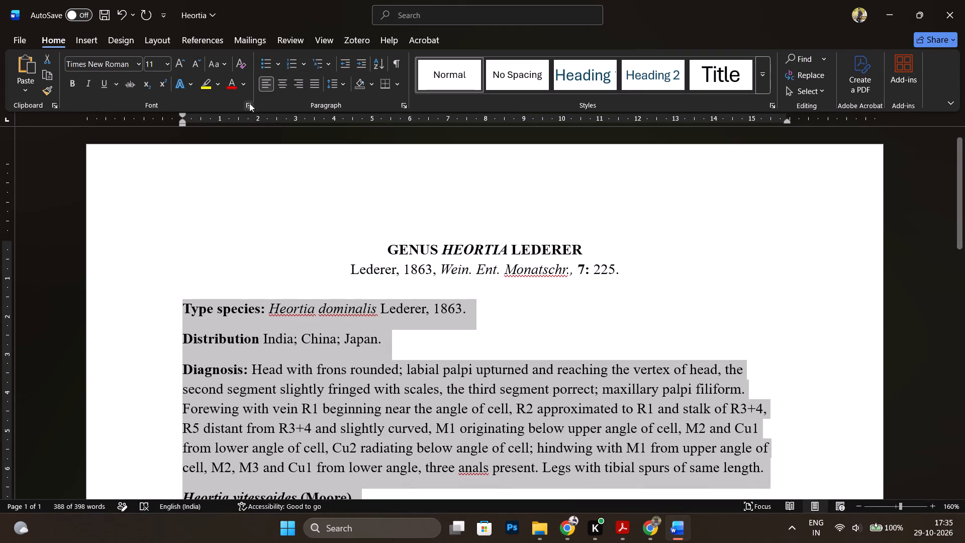
left_click(310, 84)
left_click(779, 299)
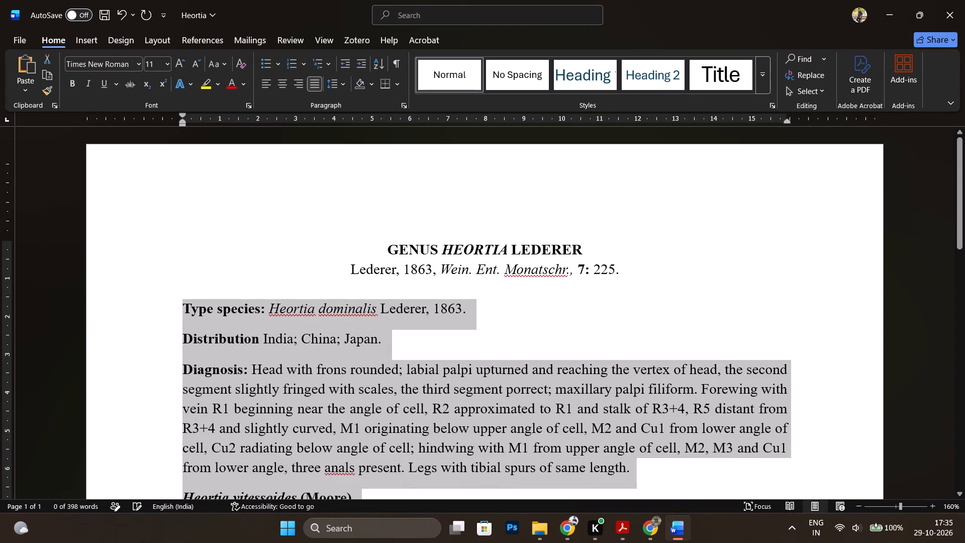
Delete the (Plate – 24) line below the Heortia vitessoides (Moore) heading.
scroll(464, 479, "down", 3)
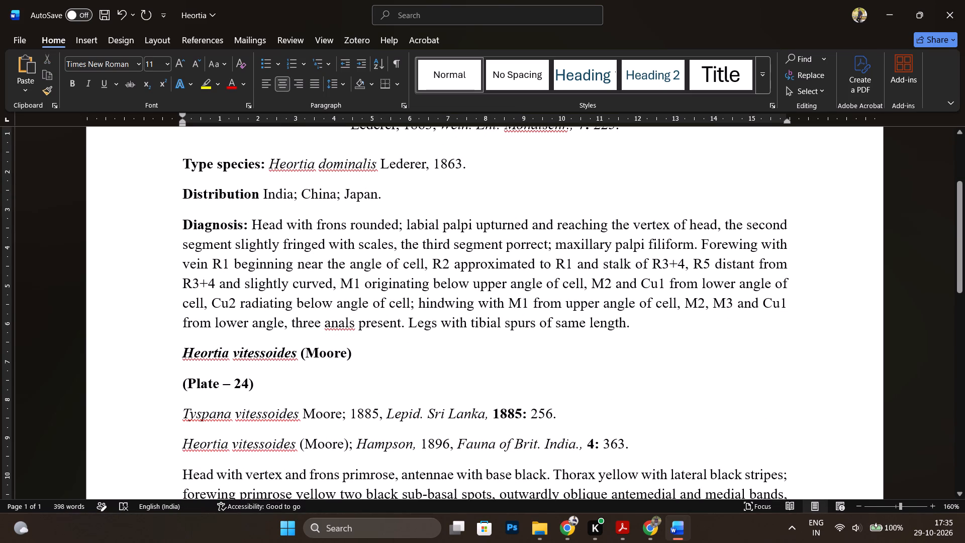
left_click(266, 385)
key("BackSpace")
key("BackSpace")
key("BackSpace")
key("BackSpace")
key("BackSpace")
key("BackSpace")
key("BackSpace")
key("BackSpace")
key("BackSpace")
key("BackSpace")
key("BackSpace")
key("BackSpace")
key("BackSpace")
key("BackSpace")
key("BackSpace")
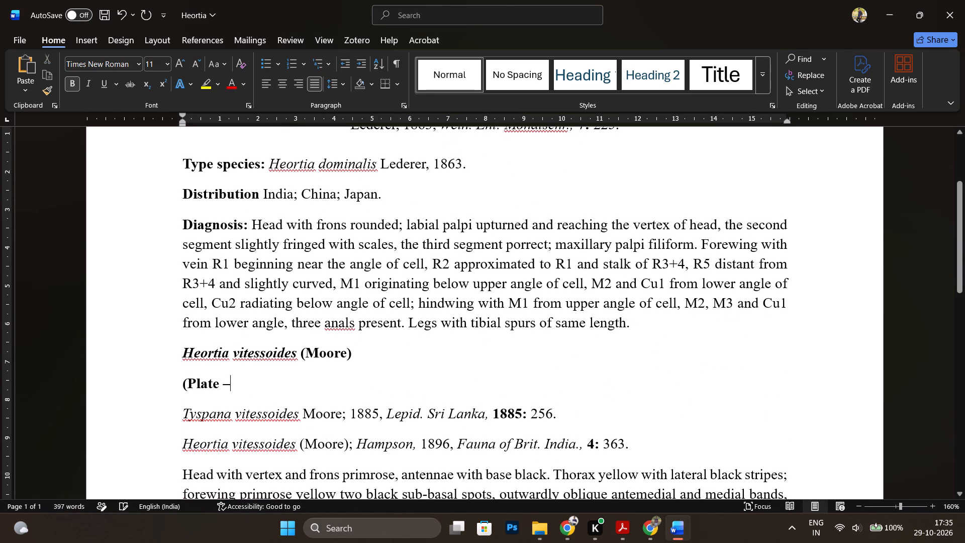
Insert an empty line between the Diagnosis paragraph and the Heortia vitessoides heading.
left_click(648, 327)
key("Return")
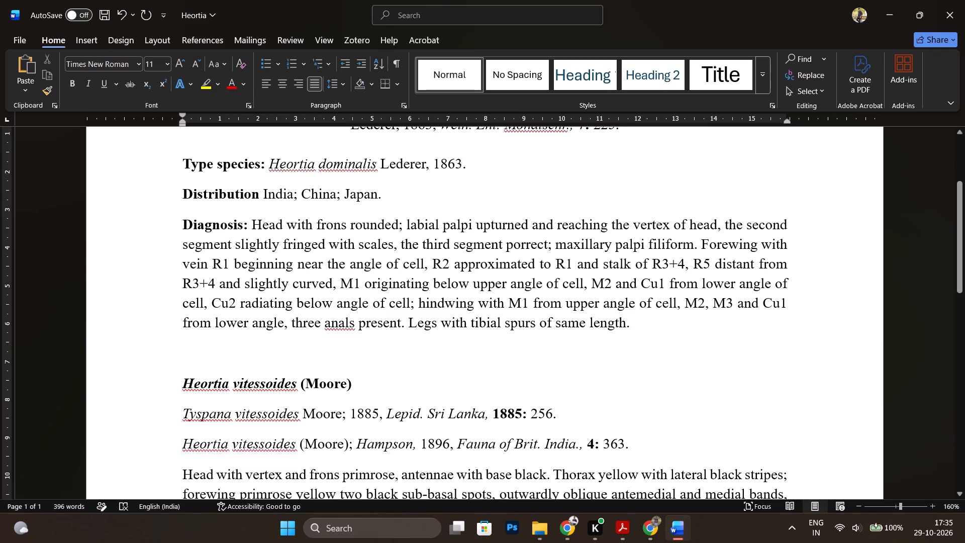
Center the Heortia vitessoides (Moore) heading and the two citation lines below it.
scroll(422, 389, "down", 2)
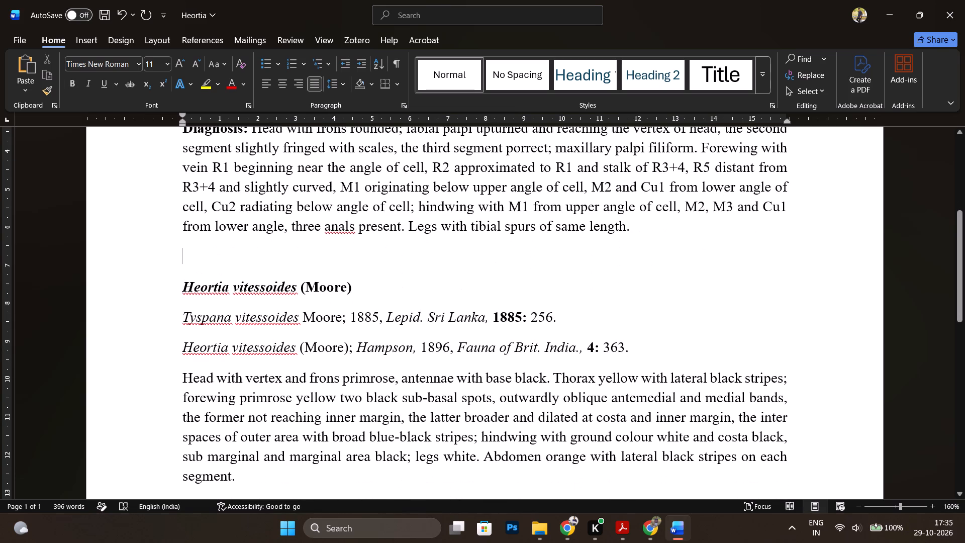
left_click_drag(649, 349, 108, 292)
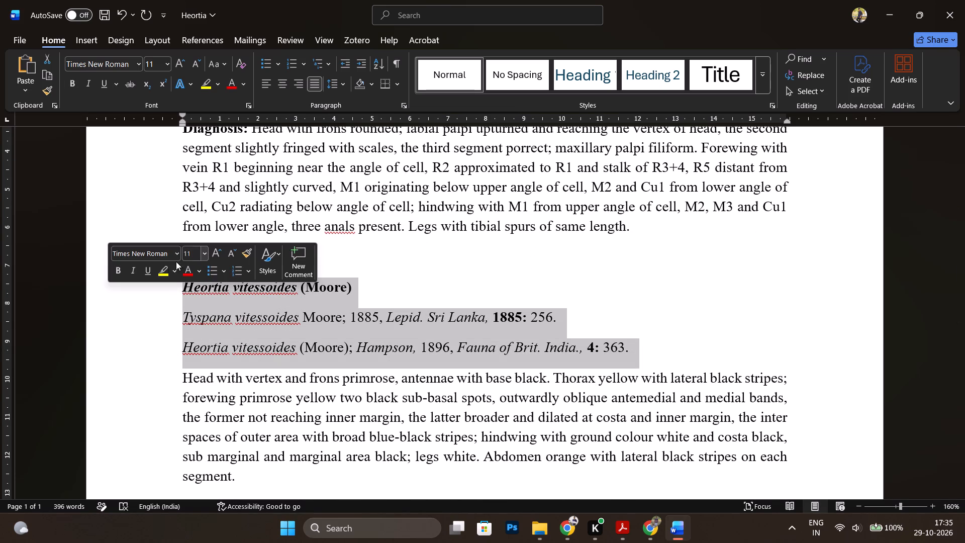
left_click(287, 83)
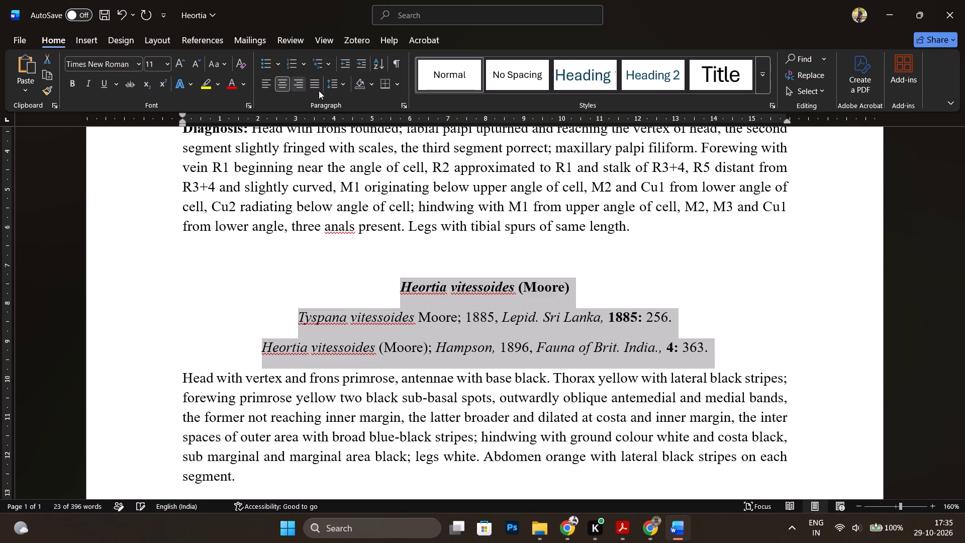
Remove the space after paragraph from the Heortia vitessoides (Moore) heading and the two citation lines below it.
left_click(609, 291)
left_click_drag(707, 349, 418, 314)
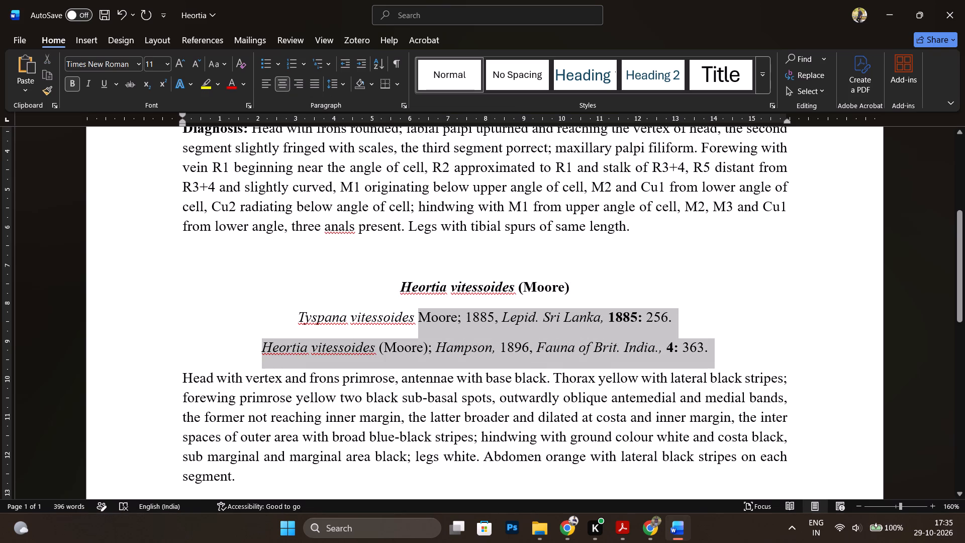
left_click_drag(418, 314, 338, 282)
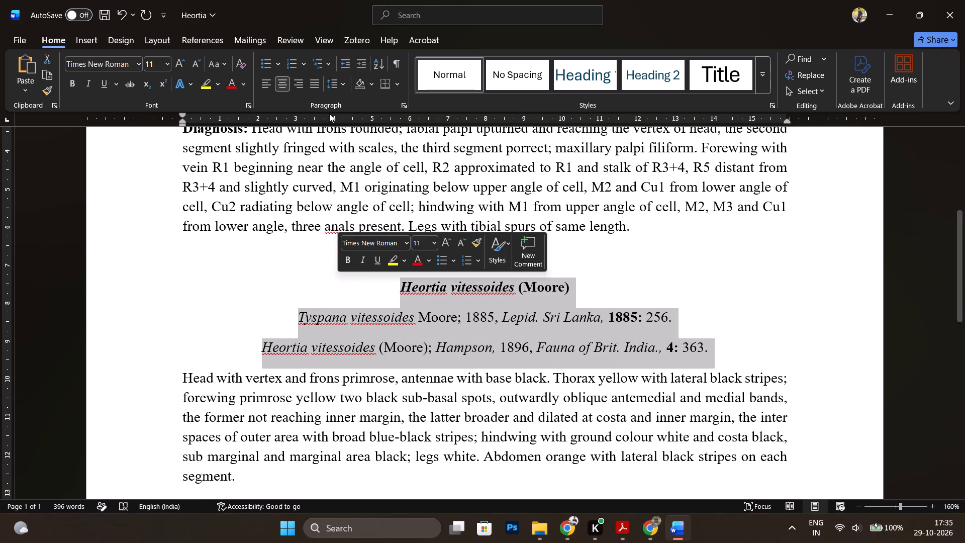
left_click(342, 86)
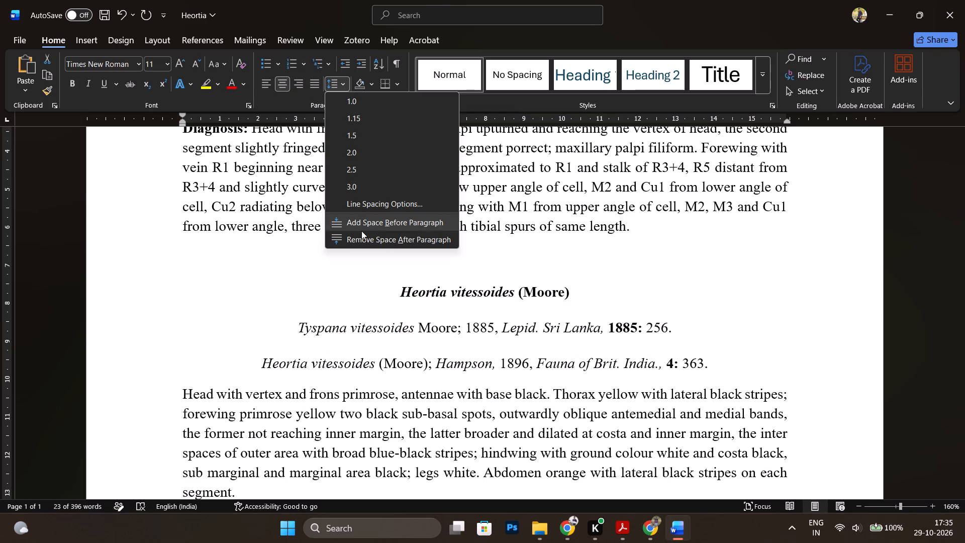
left_click(362, 239)
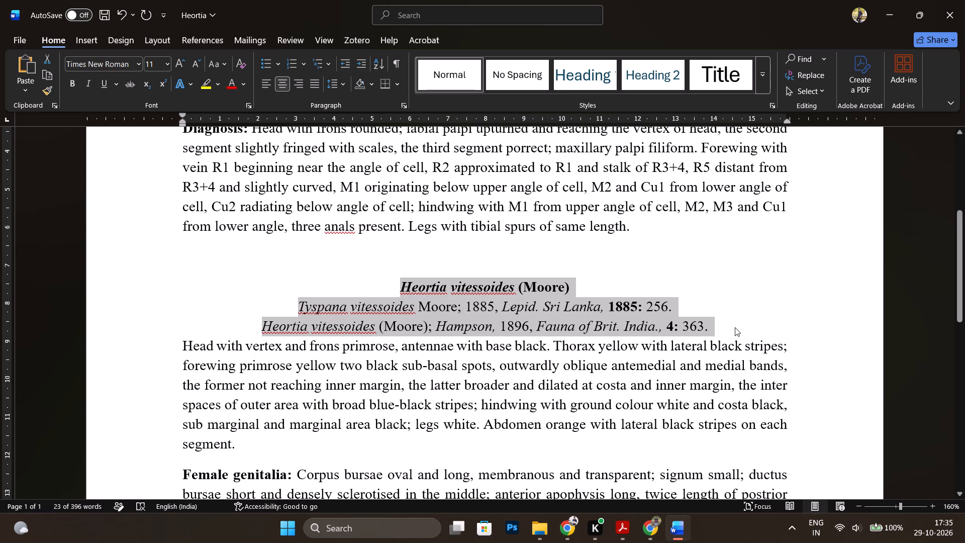
Set the font size of the two citation lines under the Heortia vitessoides (Moore) heading to 9.
left_click(727, 325)
left_click_drag(720, 327, 299, 298)
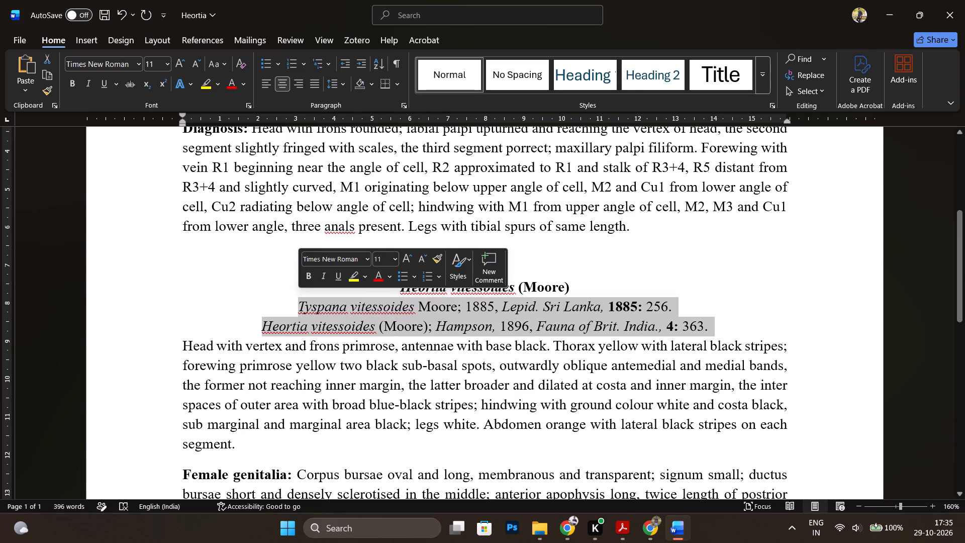
left_click(169, 64)
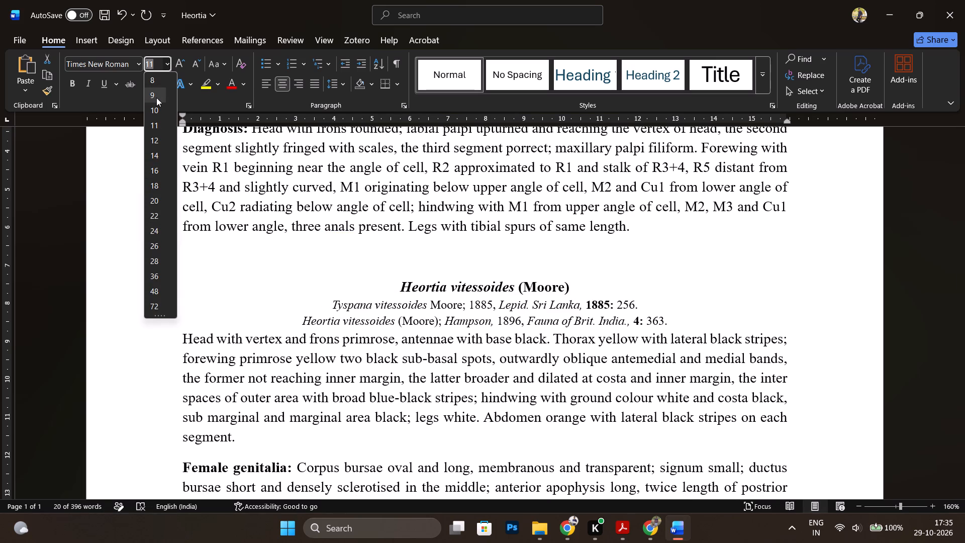
left_click(156, 98)
left_click(673, 299)
Insert an empty line between the second Heortia vitessoides citation and the description paragraph.
left_click(692, 323)
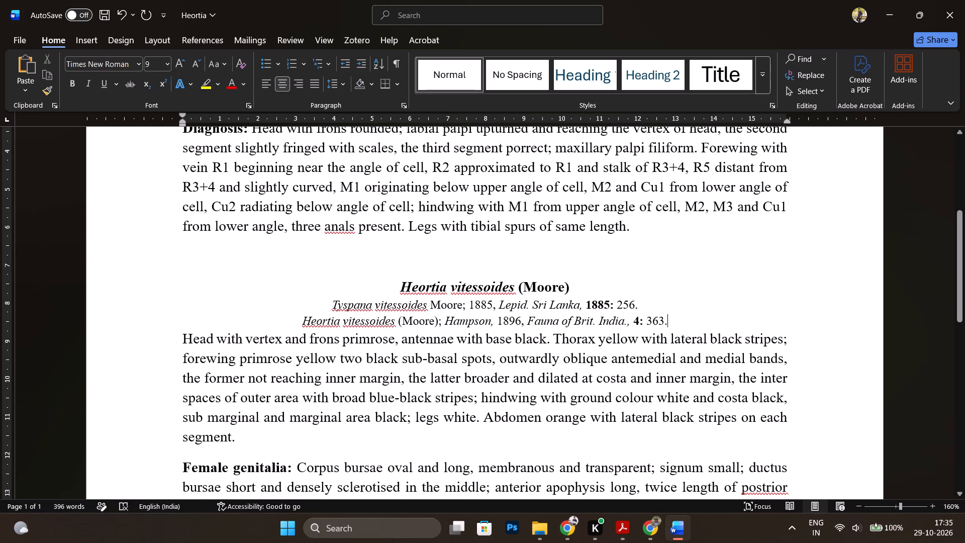
key("Return")
Set the font size of the Lederer, 1863 citation line under the genus heading to 9.
scroll(563, 369, "up", 8)
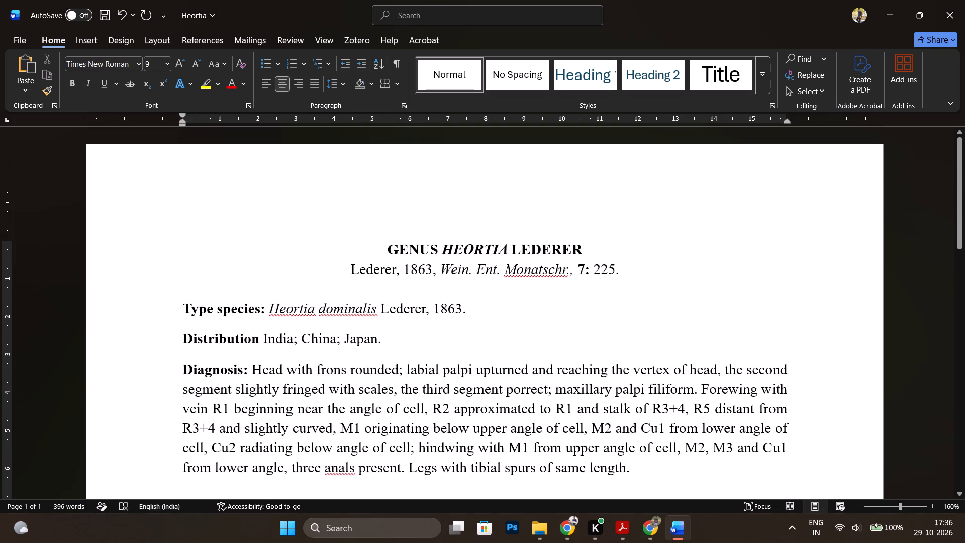
left_click_drag(630, 268, 337, 274)
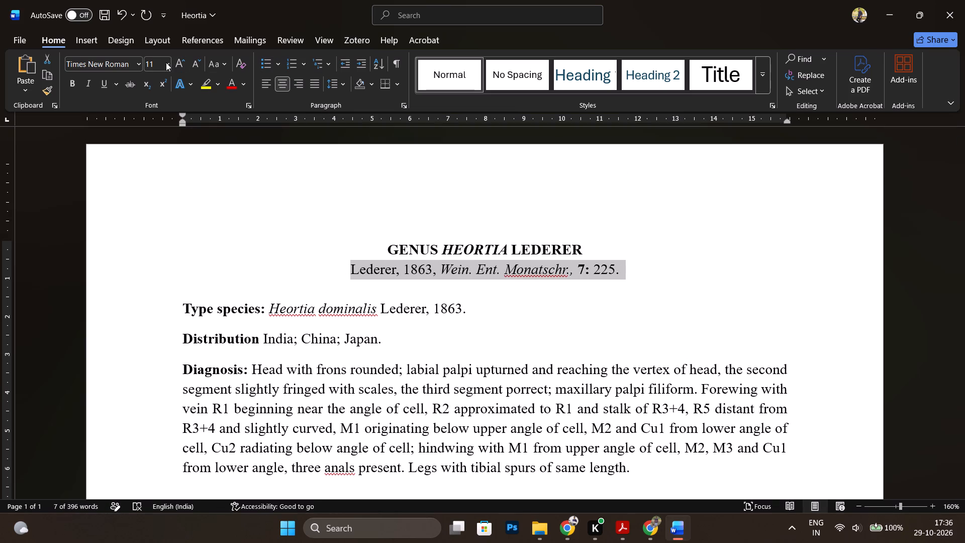
left_click(167, 62)
left_click(159, 99)
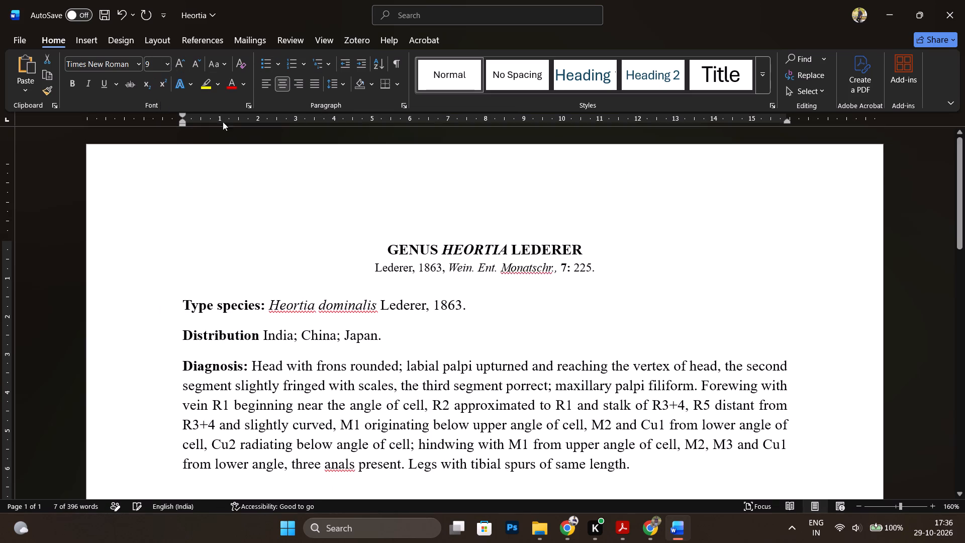
left_click(747, 315)
Compare the document's Heortia text and layout with the same account in the thesis PDF in Acrobat, and return to Word.
scroll(472, 347, "down", 3)
scroll(476, 352, "up", 1)
scroll(480, 356, "down", 1)
scroll(533, 376, "down", 2)
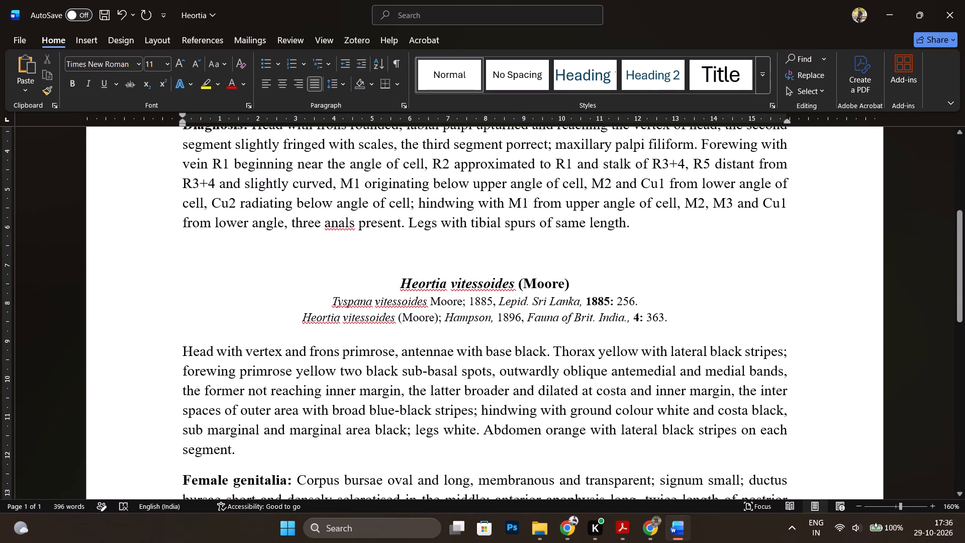
scroll(241, 361, "down", 3)
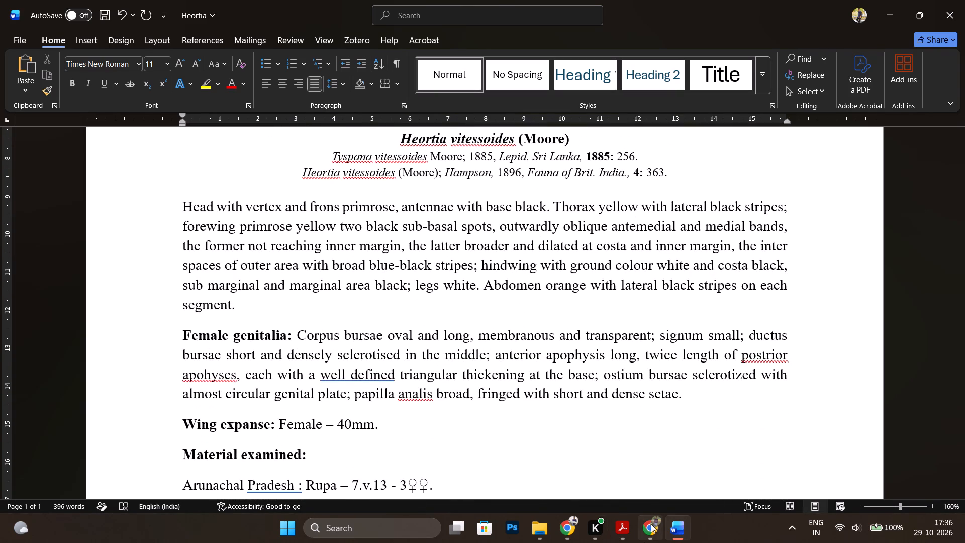
left_click(624, 532)
scroll(422, 307, "down", 1)
scroll(423, 308, "up", 1)
scroll(424, 309, "down", 1)
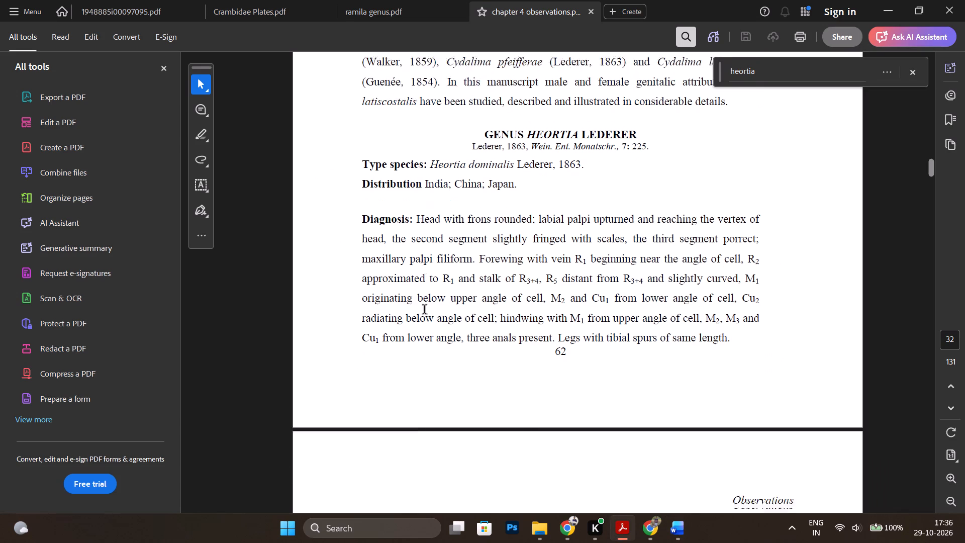
scroll(425, 310, "down", 4)
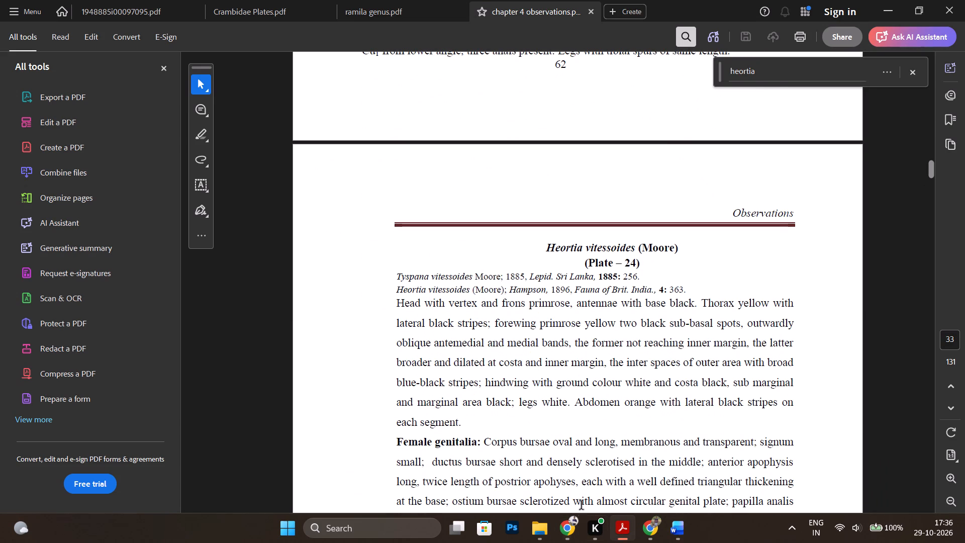
left_click(672, 532)
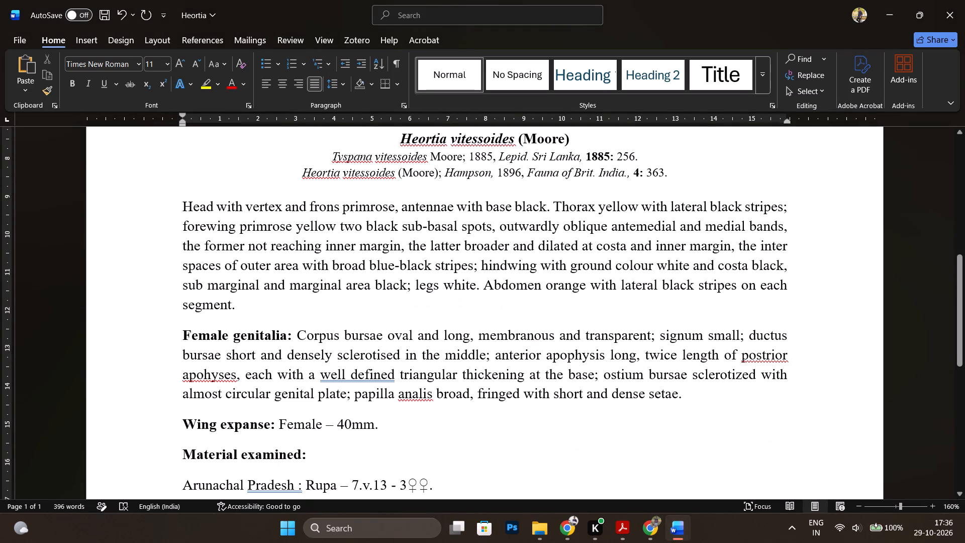
Insert a space at the start of the description paragraph beginning "Head with vertex and frons primrose".
left_click(182, 205)
key("space")
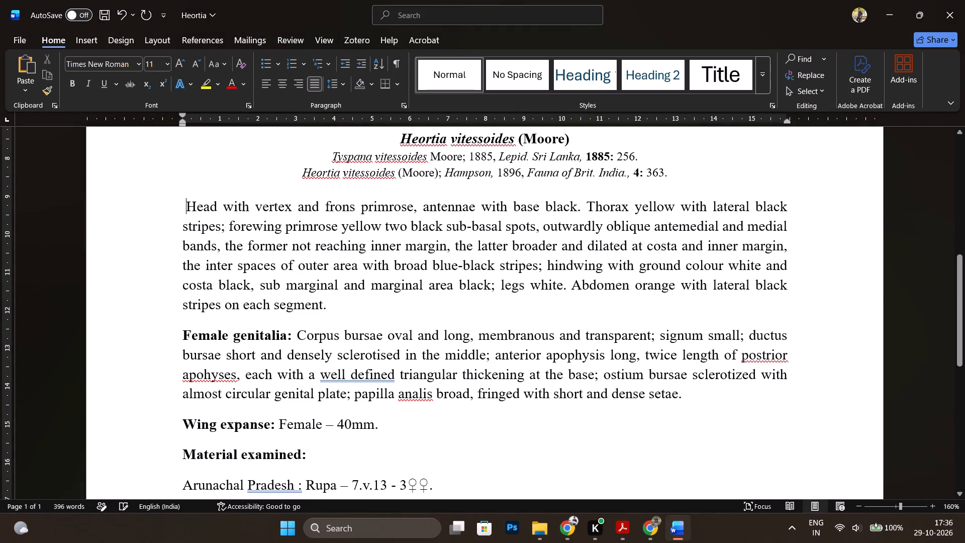
left_click(502, 258)
Review the formatted text from the genus heading down to the Female genitalia and Distribution lines.
scroll(497, 277, "up", 3)
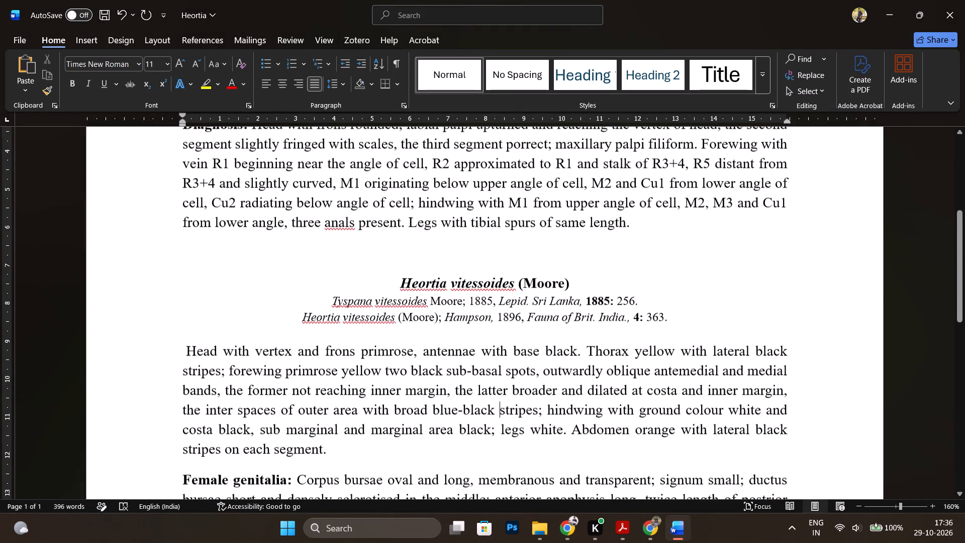
scroll(522, 311, "up", 3)
scroll(632, 340, "down", 2)
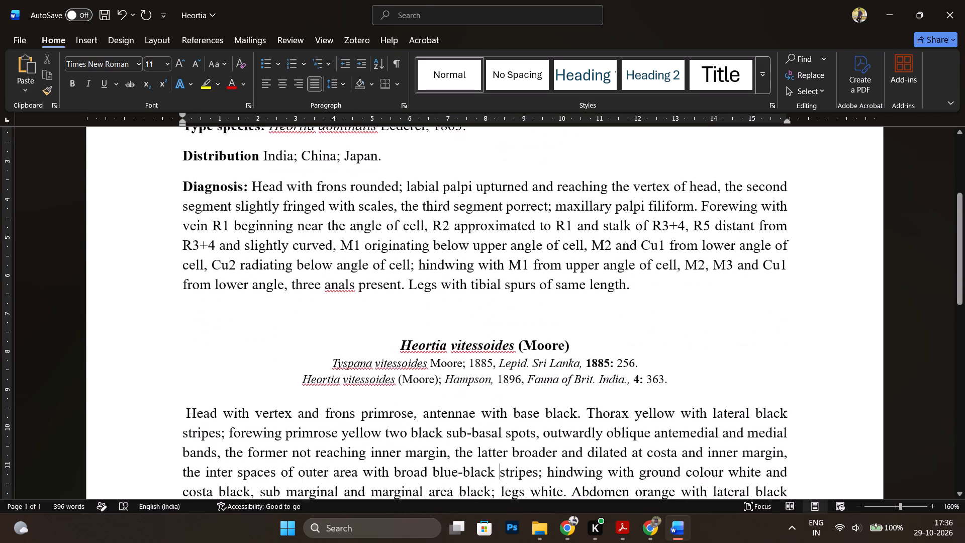
scroll(632, 340, "up", 3)
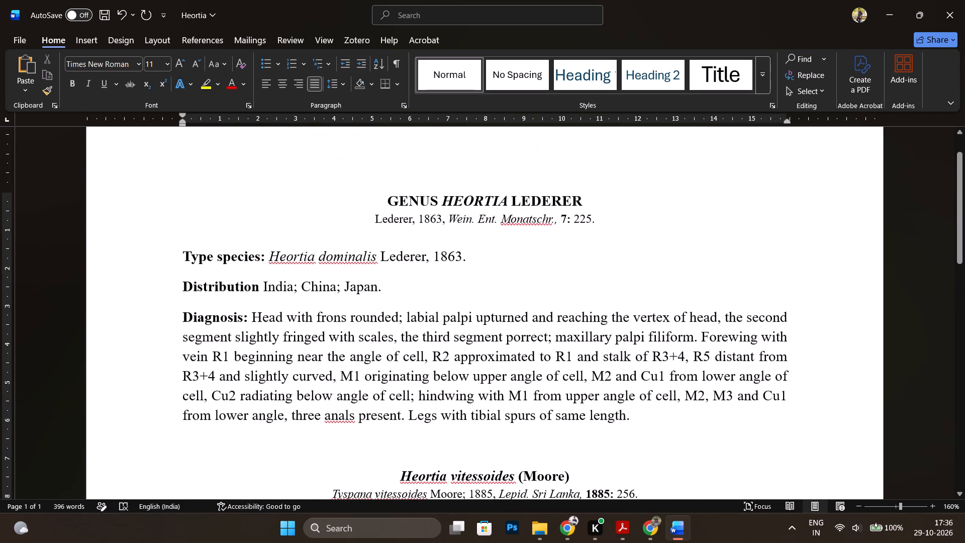
scroll(443, 335, "down", 2)
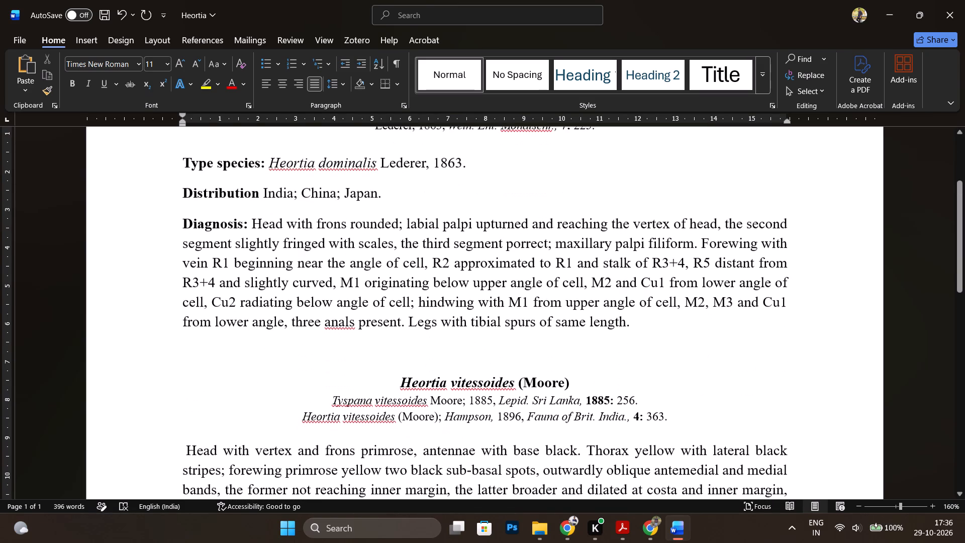
scroll(506, 353, "down", 6)
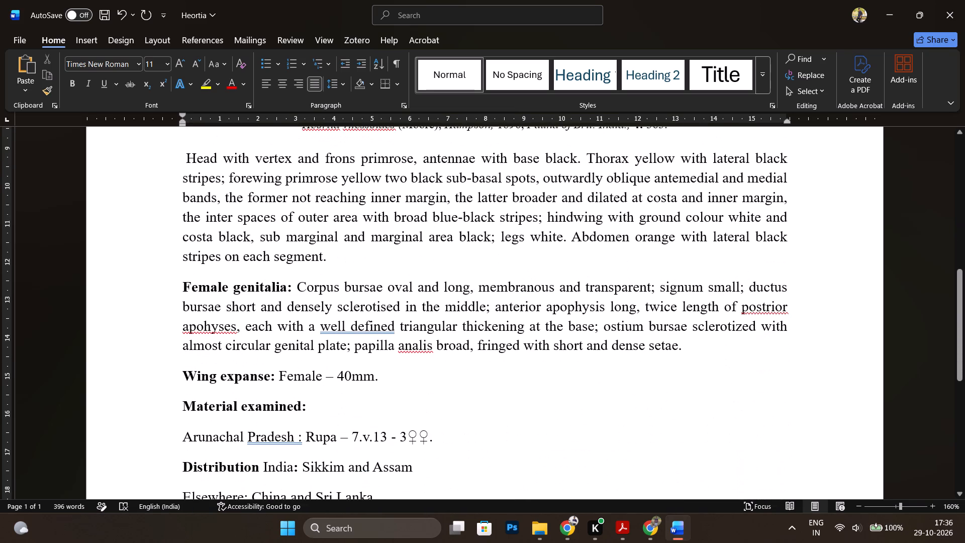
Correct "well defined" to the suggested "well-defined" in the Female genitalia paragraph.
left_click(355, 327)
right_click(355, 327)
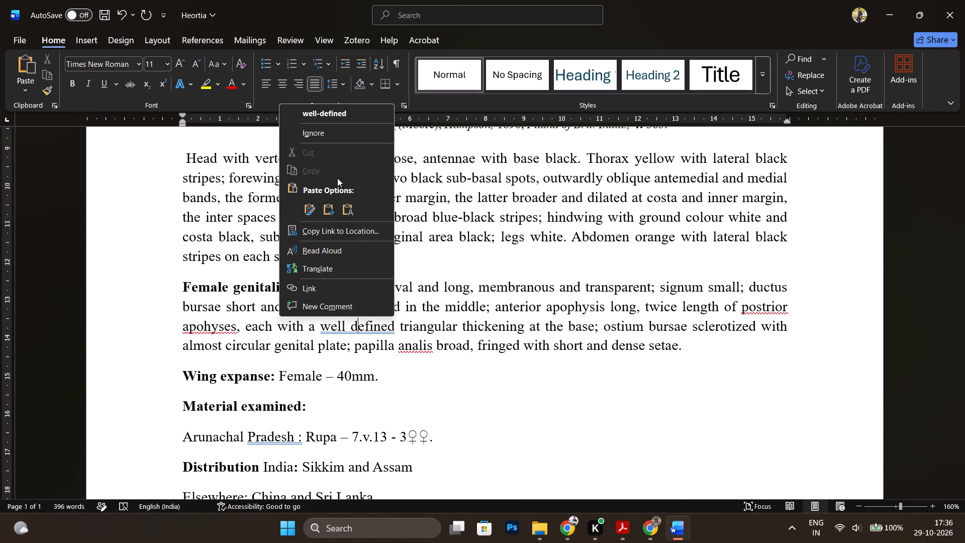
left_click(347, 115)
left_click(473, 340)
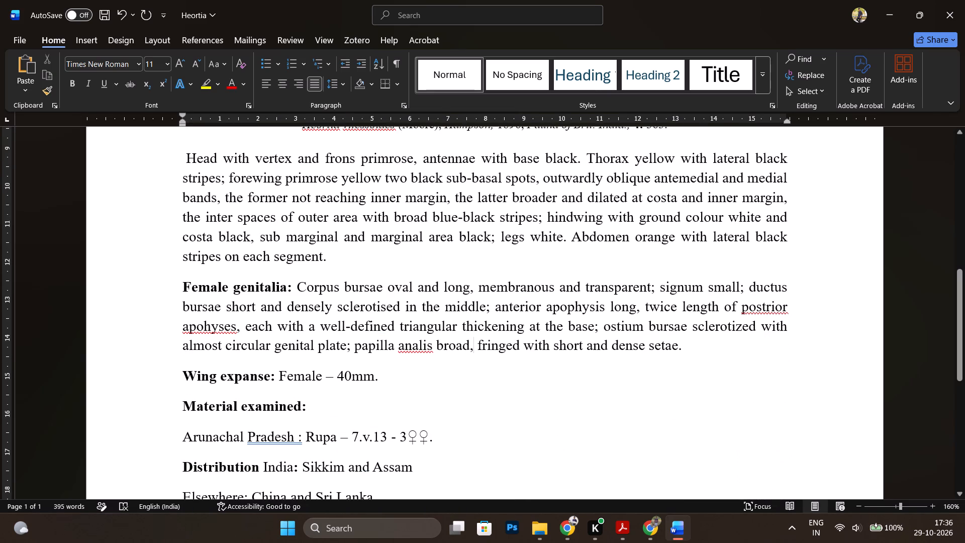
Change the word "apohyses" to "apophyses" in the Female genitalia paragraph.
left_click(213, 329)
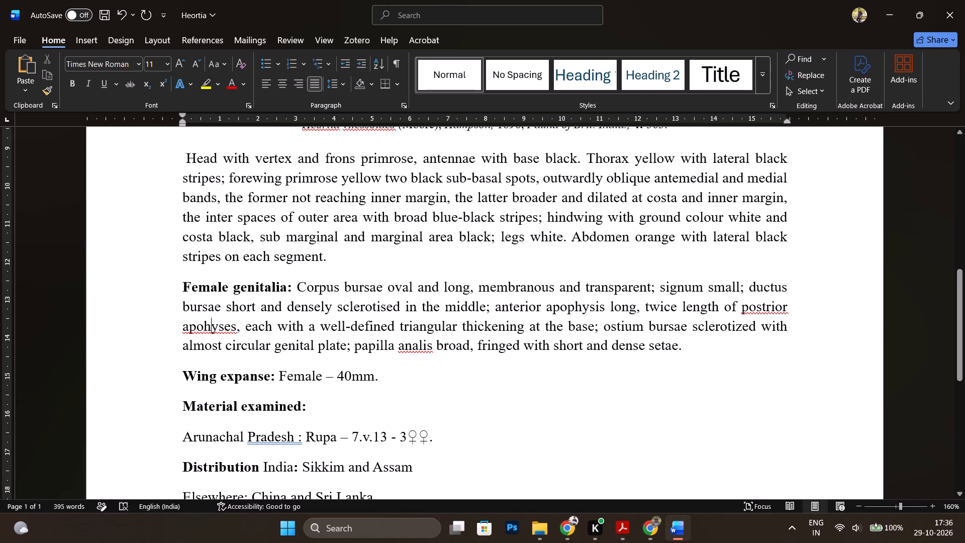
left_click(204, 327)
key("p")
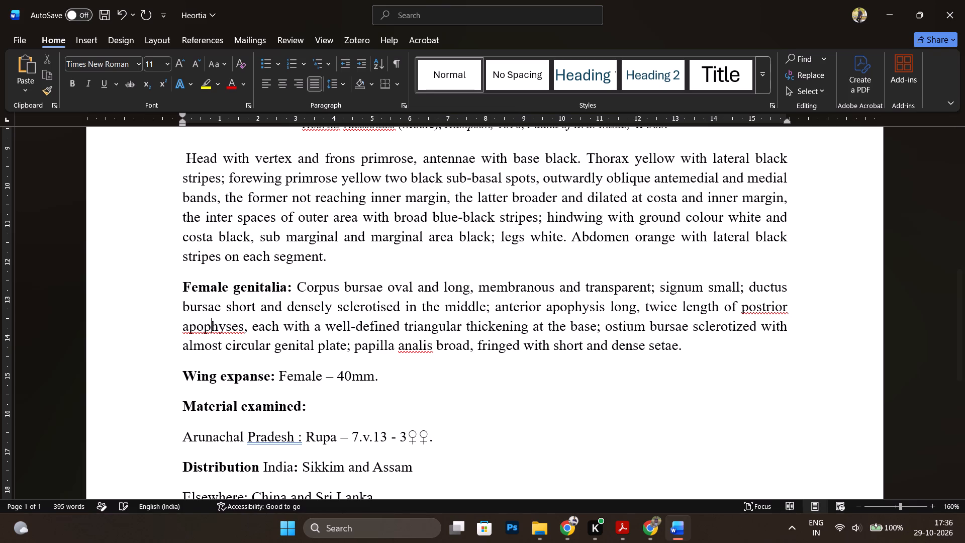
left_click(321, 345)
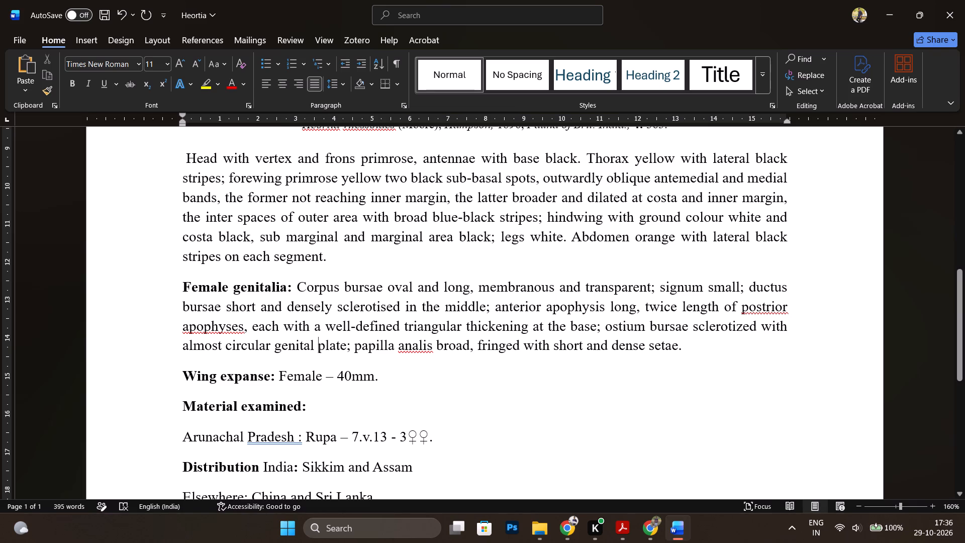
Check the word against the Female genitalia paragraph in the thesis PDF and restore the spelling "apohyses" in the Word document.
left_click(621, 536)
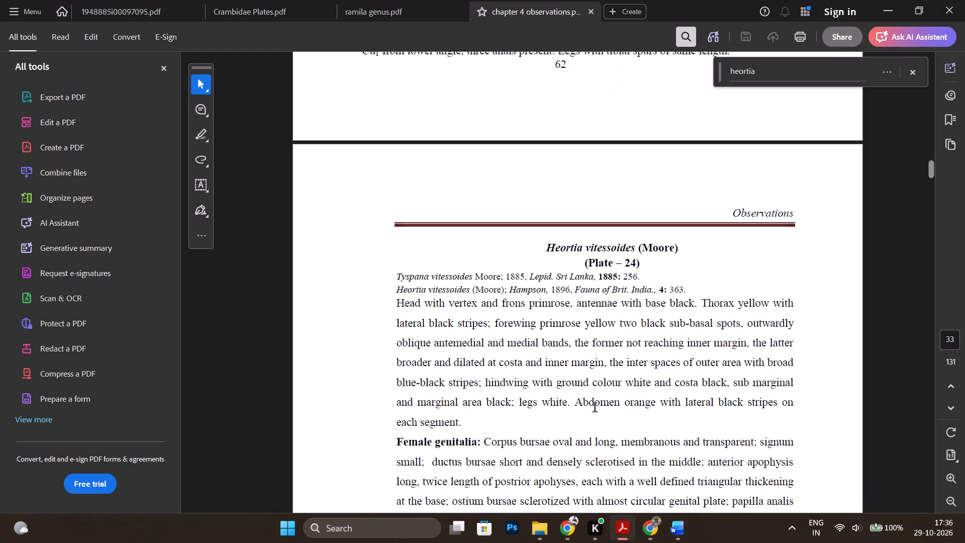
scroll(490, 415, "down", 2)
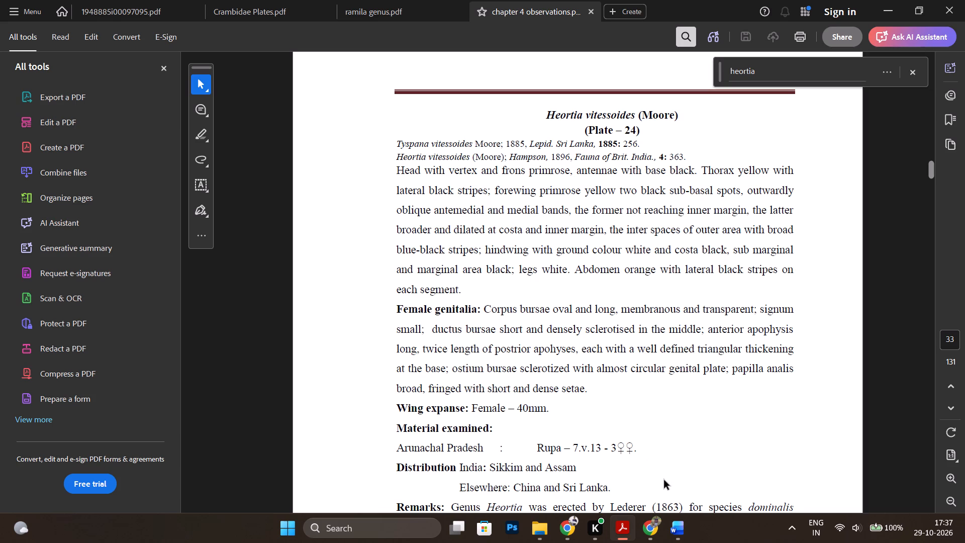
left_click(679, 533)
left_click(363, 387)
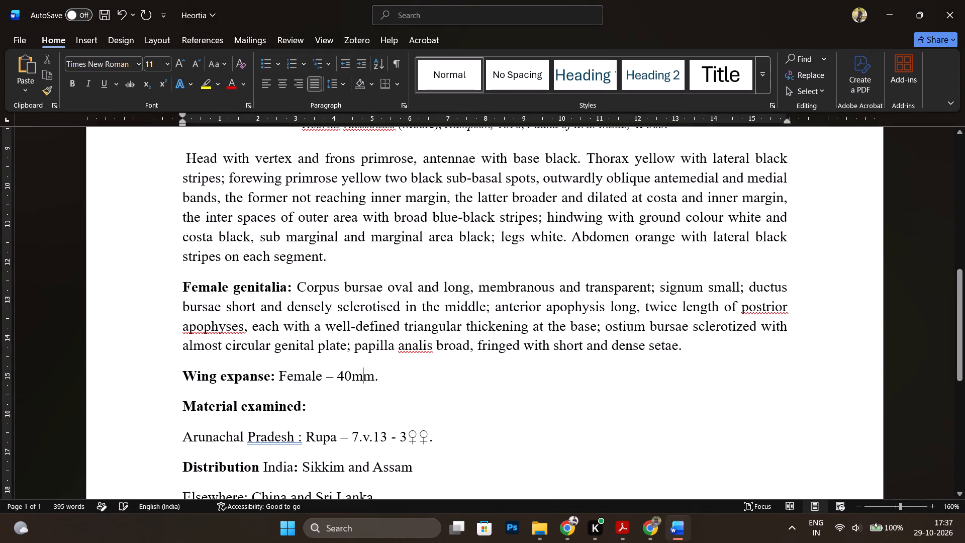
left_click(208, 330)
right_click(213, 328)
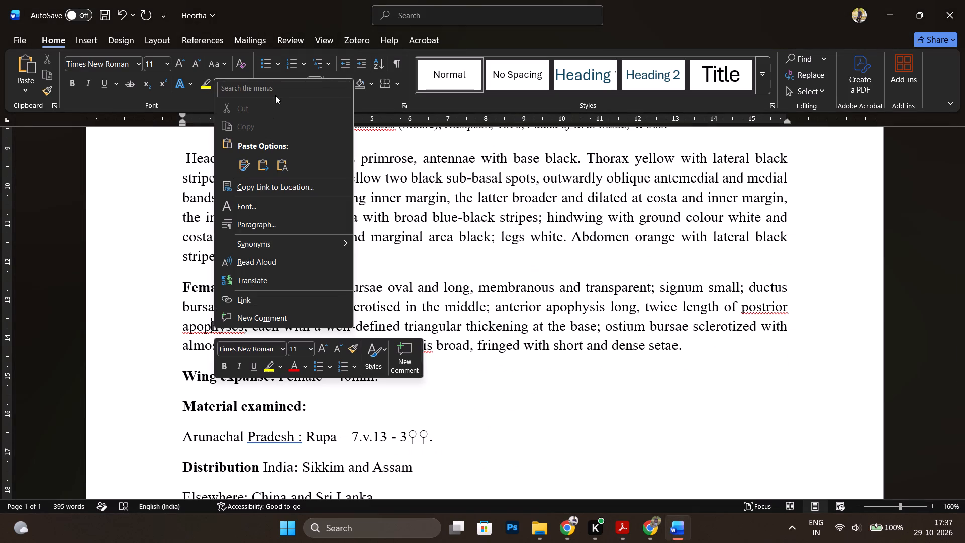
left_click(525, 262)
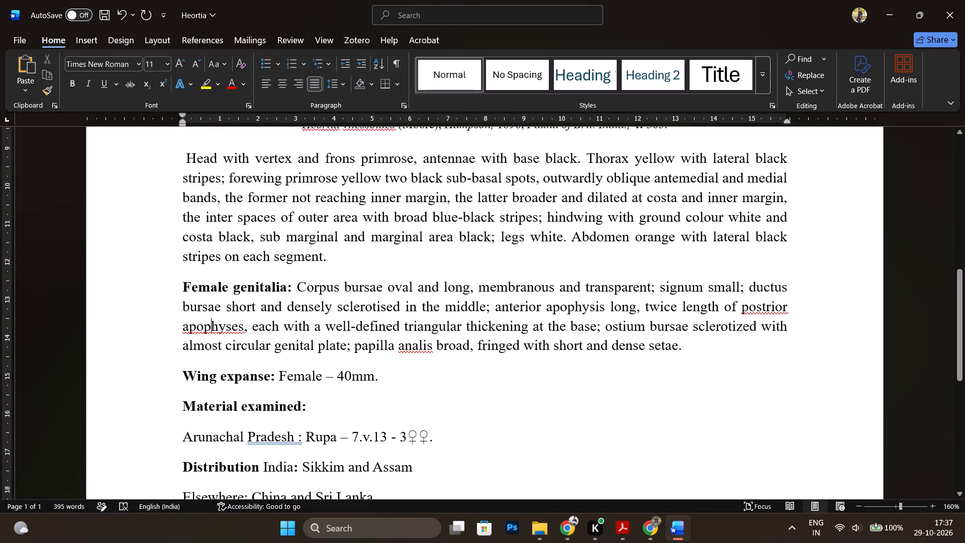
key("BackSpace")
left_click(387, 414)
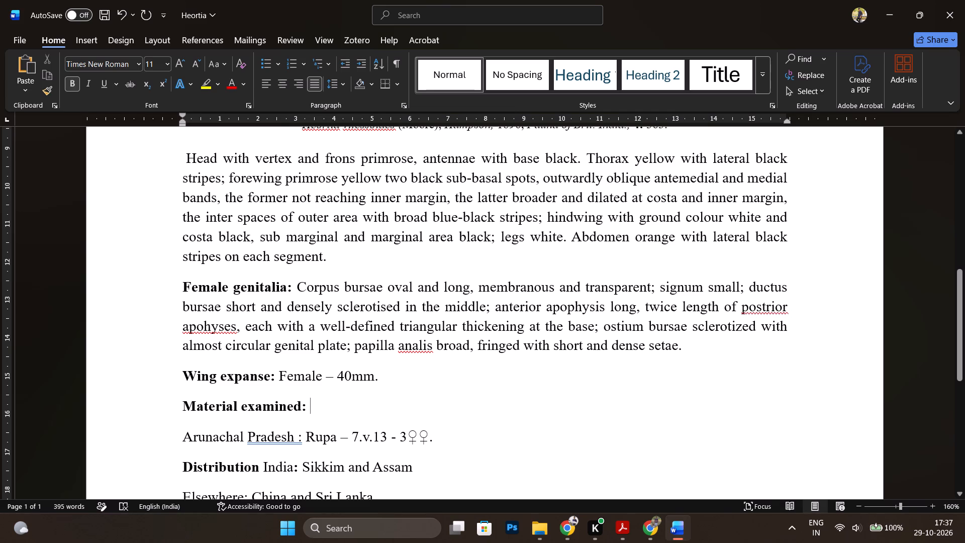
Highlight the word "apohyses" in yellow in the Female genitalia paragraph and save the document.
left_click_drag(180, 324, 234, 326)
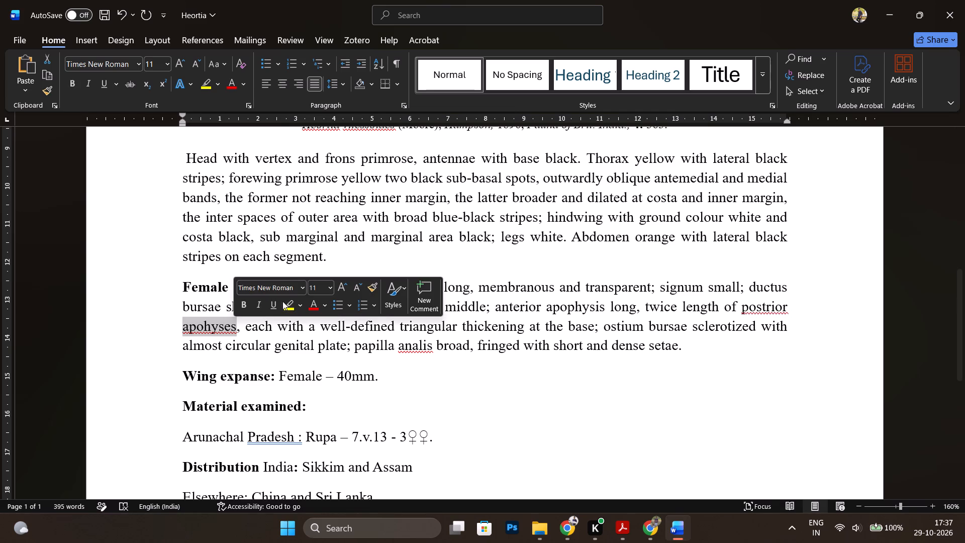
left_click(288, 304)
left_click(382, 369)
key("ctrl+s")
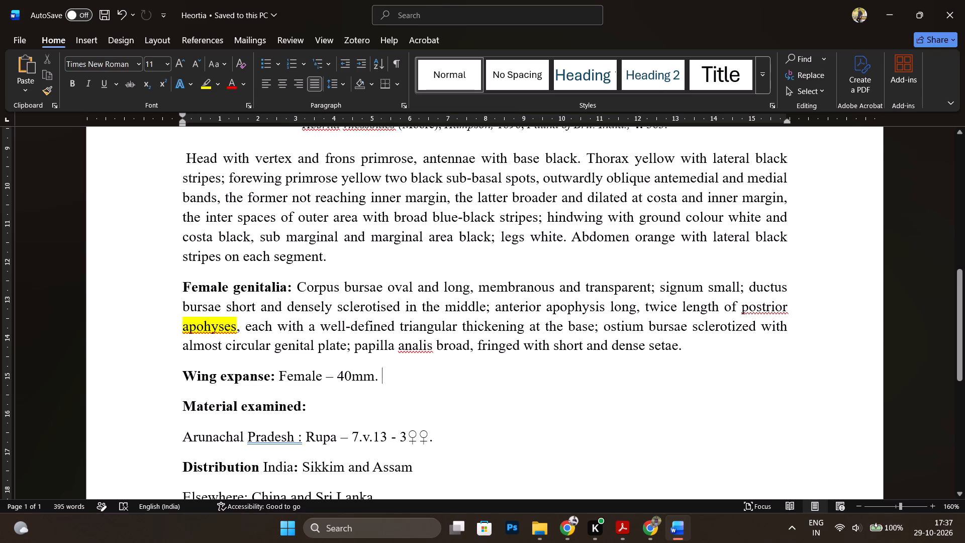
Correct "postrior" to "posterior" in the Female genitalia paragraph.
left_click(765, 307)
key("e")
left_click(809, 366)
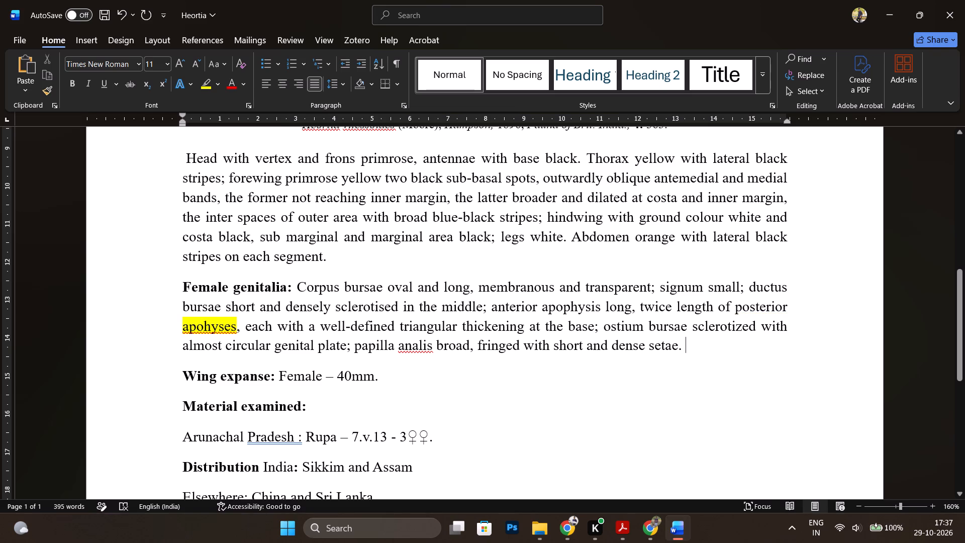
Save the Heortia document.
key("ctrl+s")
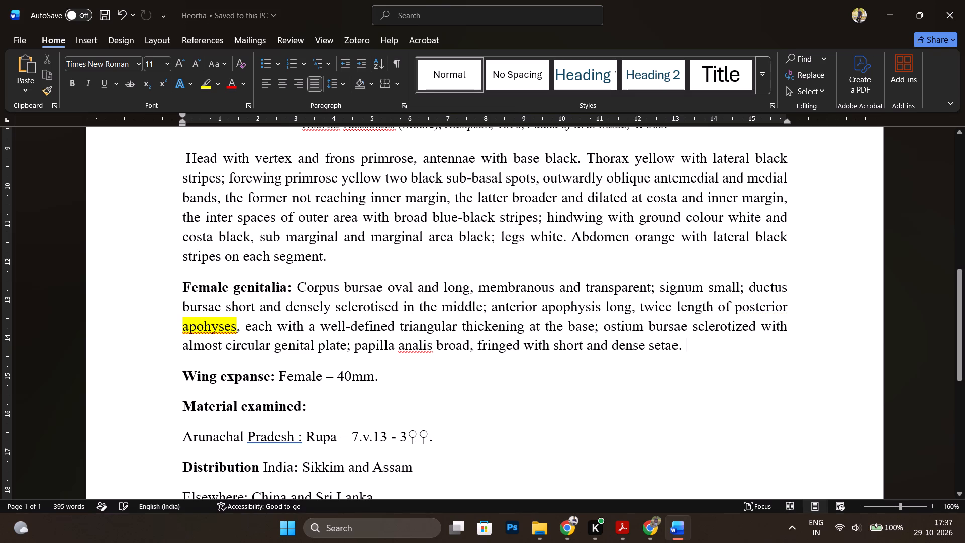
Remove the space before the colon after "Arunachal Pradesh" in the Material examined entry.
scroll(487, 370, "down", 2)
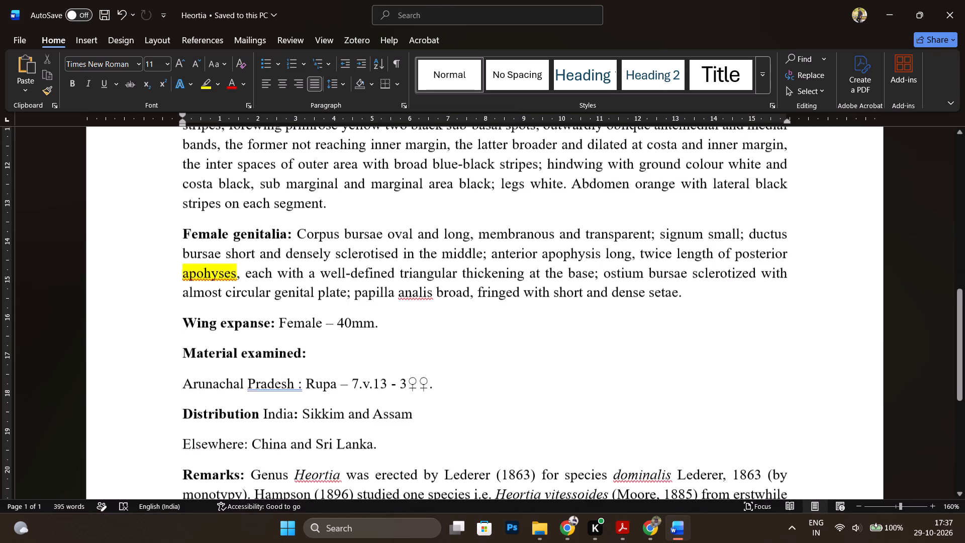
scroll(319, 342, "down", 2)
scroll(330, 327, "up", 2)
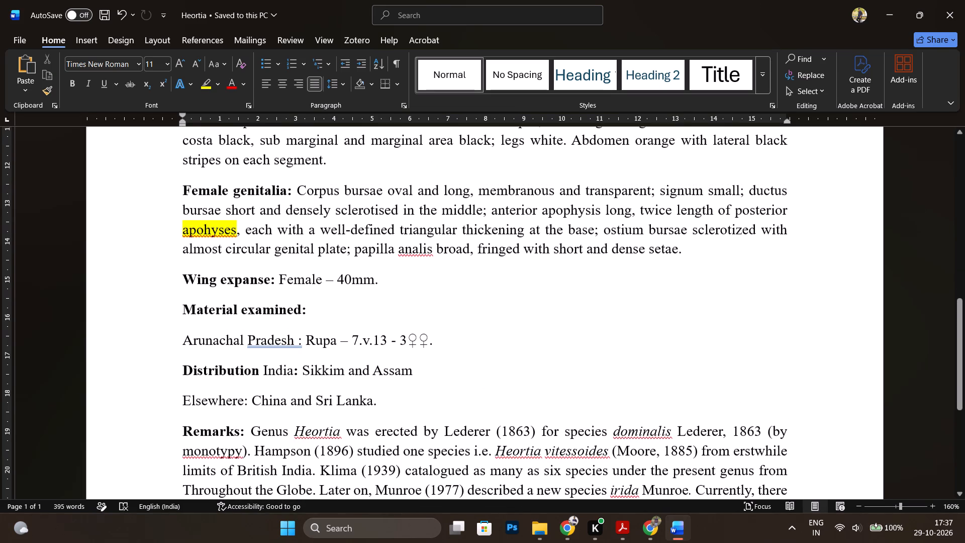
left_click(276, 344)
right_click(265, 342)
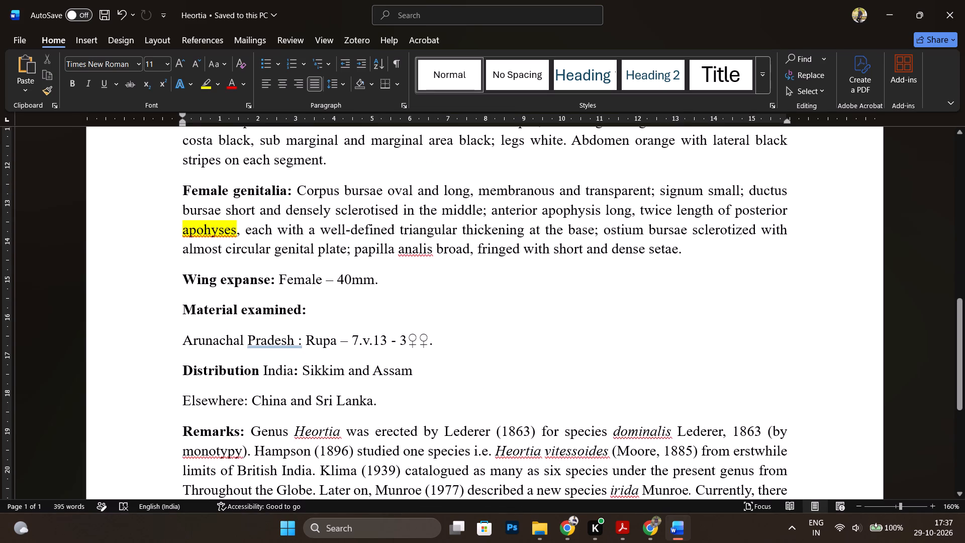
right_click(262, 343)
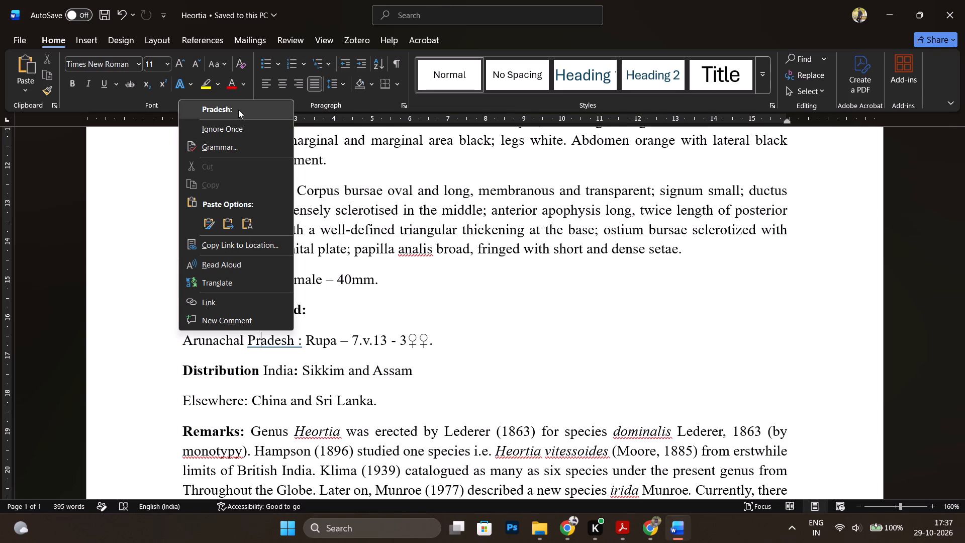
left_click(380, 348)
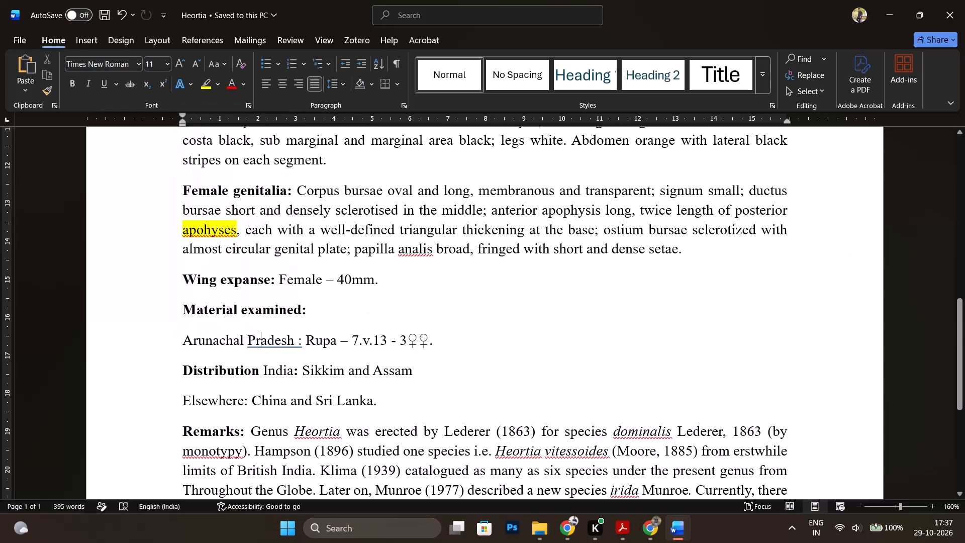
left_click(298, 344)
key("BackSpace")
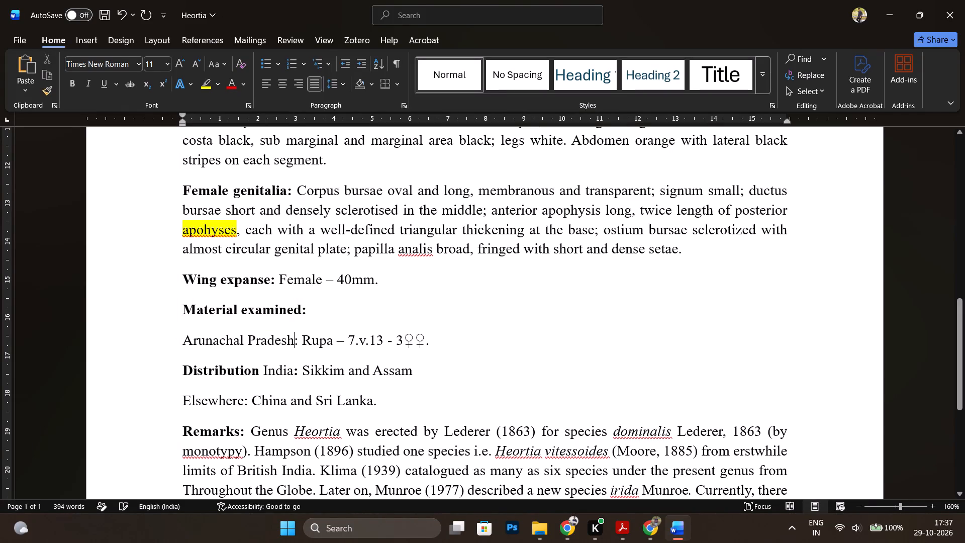
Delete the entire Arunachal Pradesh specimen record line under the Material examined heading.
left_click(521, 347)
left_click_drag(469, 338, 357, 345)
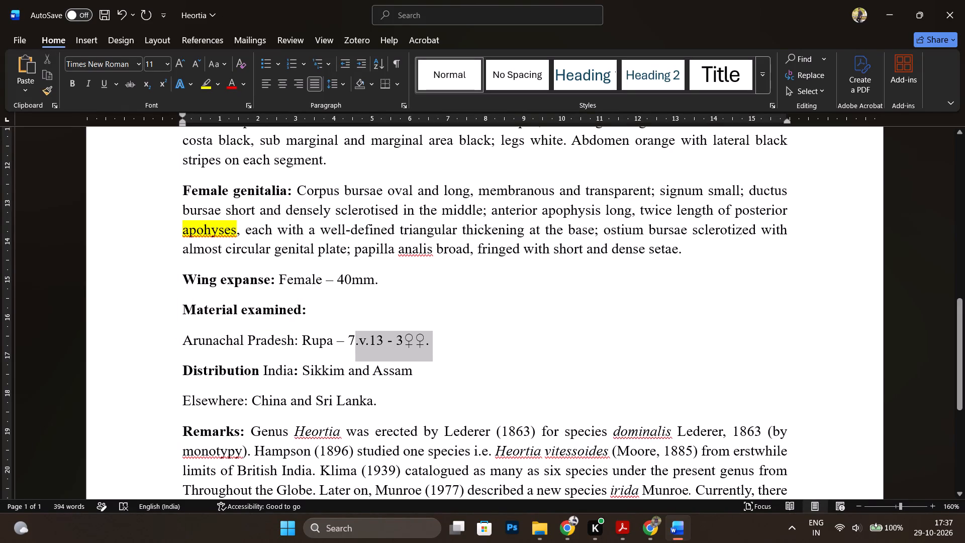
left_click_drag(357, 345, 339, 341)
left_click_drag(339, 341, 222, 340)
key("BackSpace")
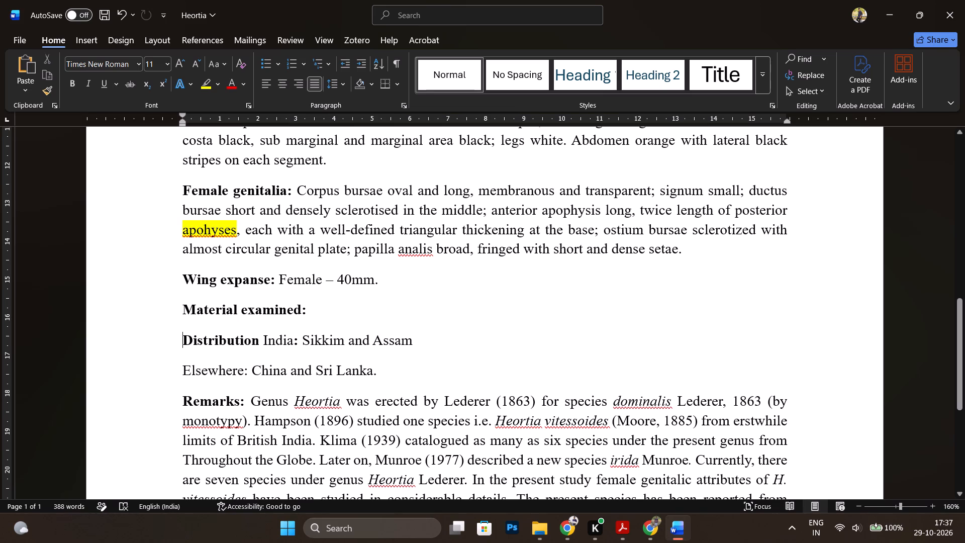
Review the whole document, from the genus heading through the Diagnosis and species description to the Remarks paragraph.
scroll(390, 389, "up", 3)
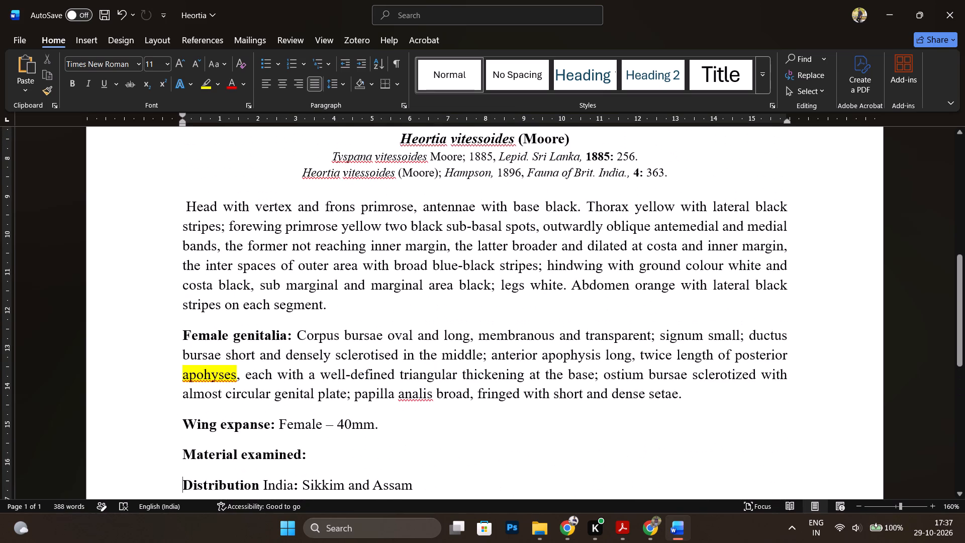
scroll(414, 386, "up", 1)
scroll(500, 401, "up", 4)
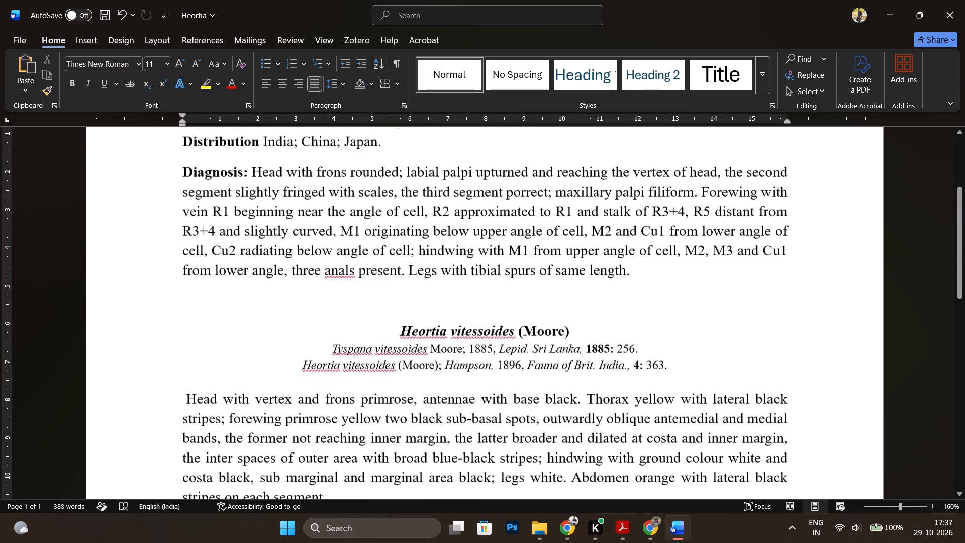
scroll(500, 401, "up", 3)
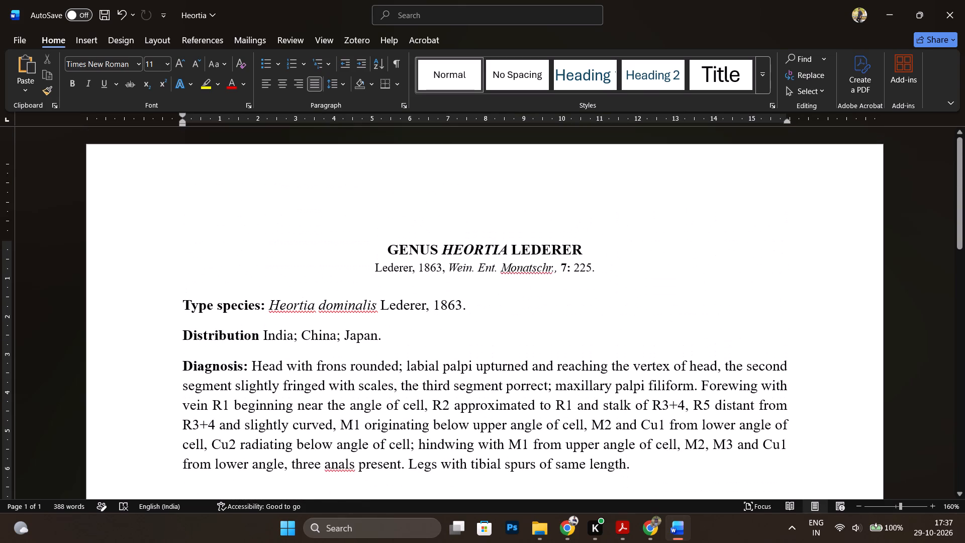
scroll(536, 393, "down", 5)
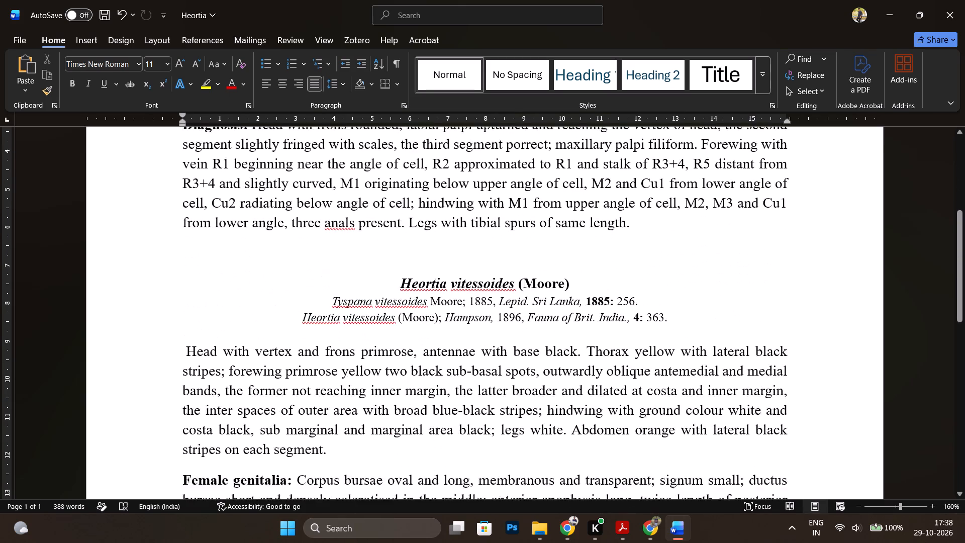
scroll(536, 393, "down", 4)
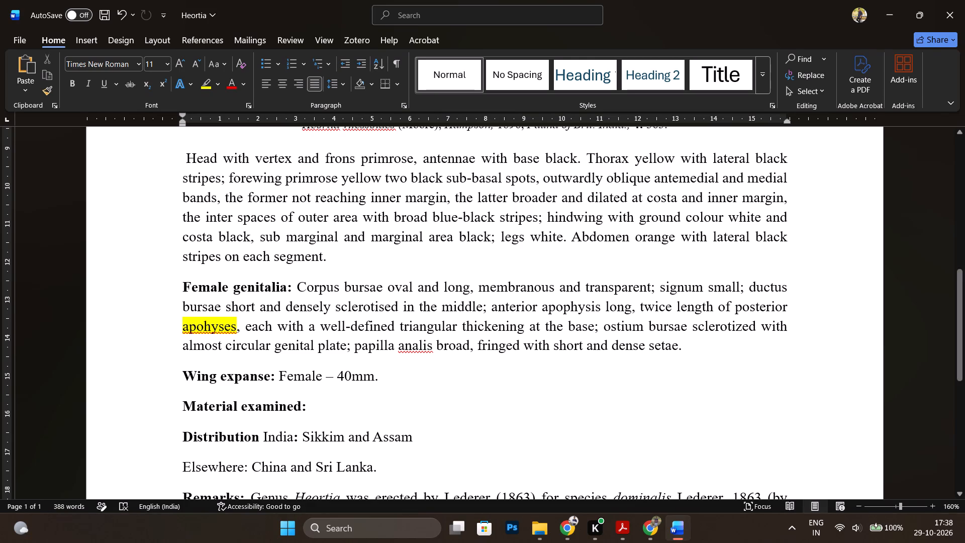
scroll(355, 375, "down", 3)
scroll(425, 373, "down", 1)
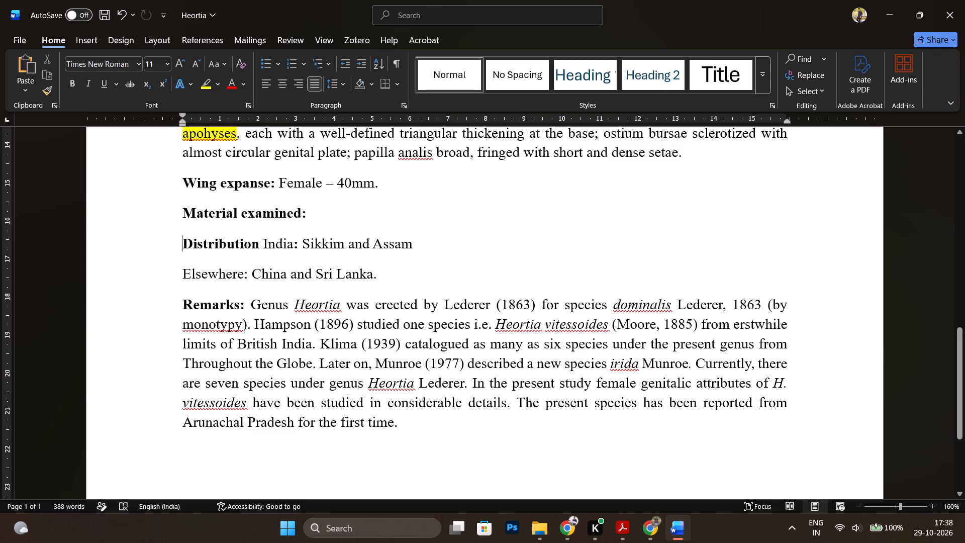
scroll(411, 395, "down", 1)
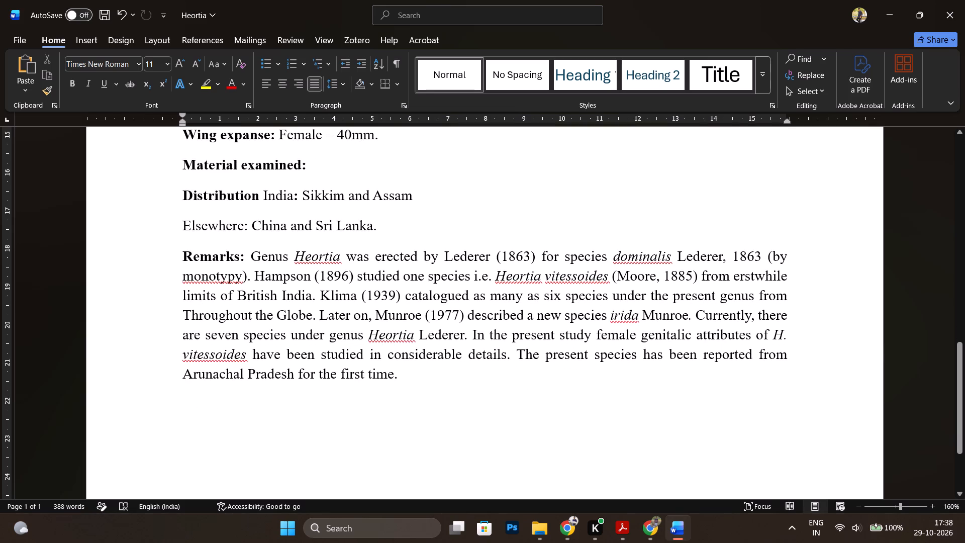
scroll(462, 403, "down", 7)
scroll(462, 403, "up", 1)
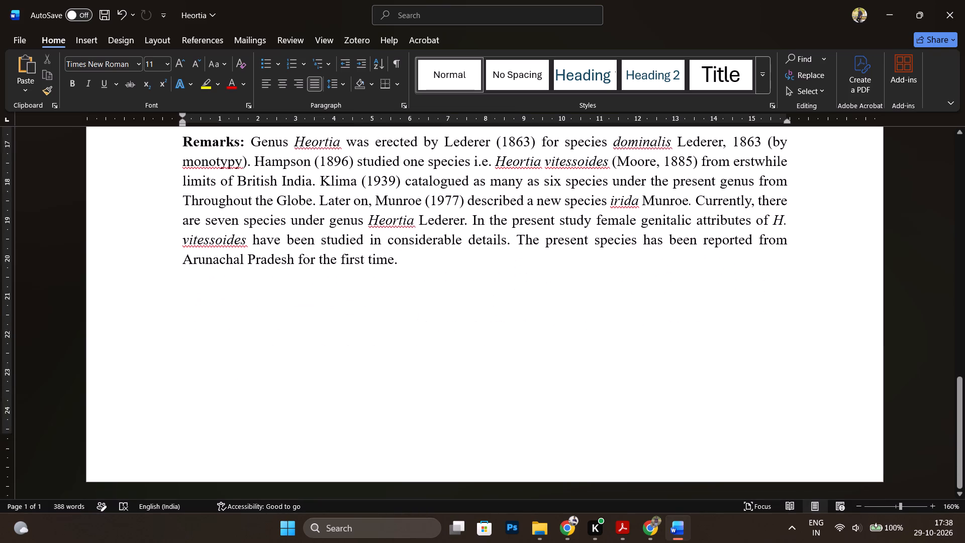
scroll(462, 403, "up", 14)
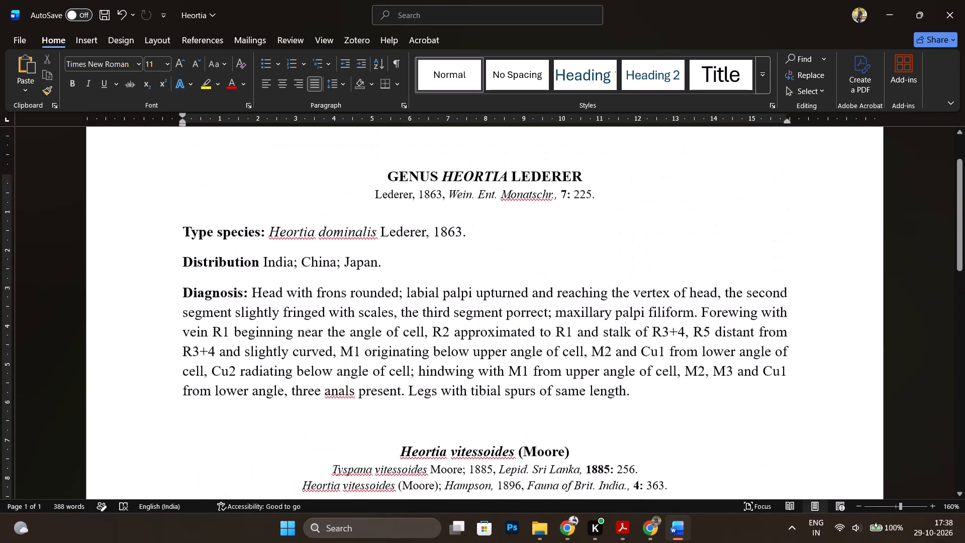
scroll(462, 402, "up", 2)
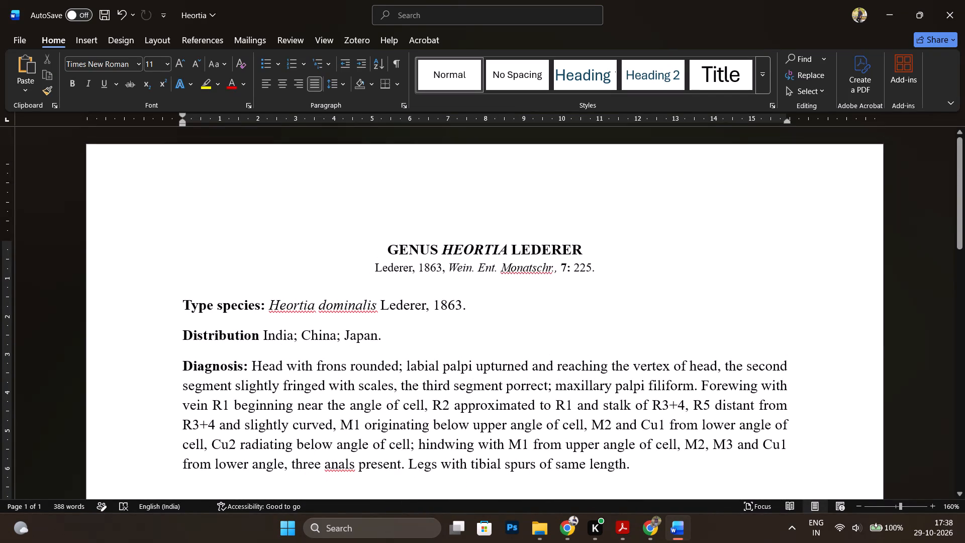
left_click(648, 410)
key("ctrl+a")
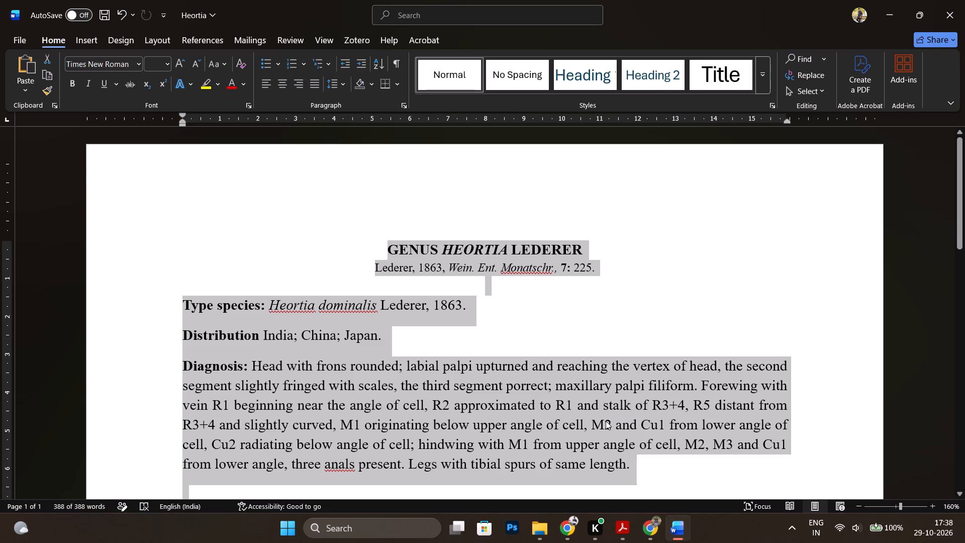
key("ctrl+c")
left_click(562, 529)
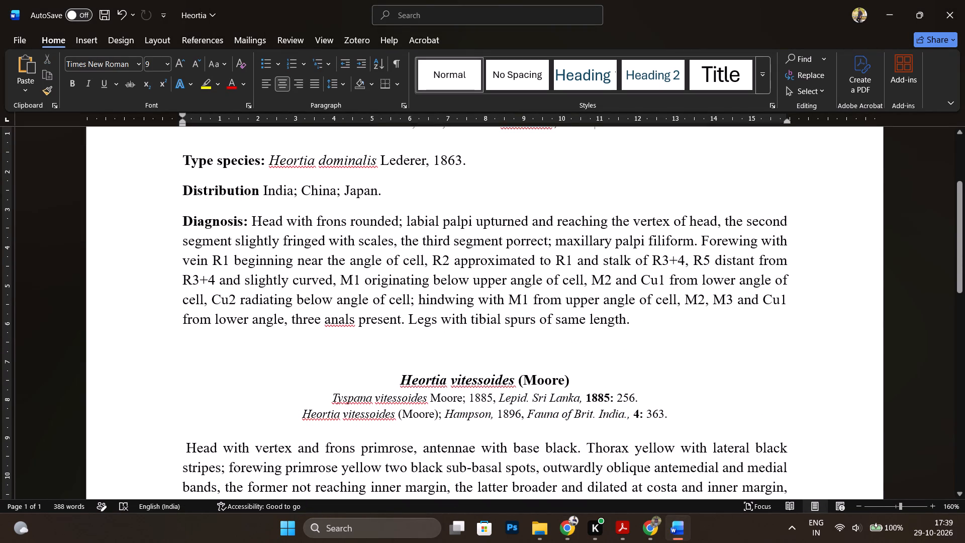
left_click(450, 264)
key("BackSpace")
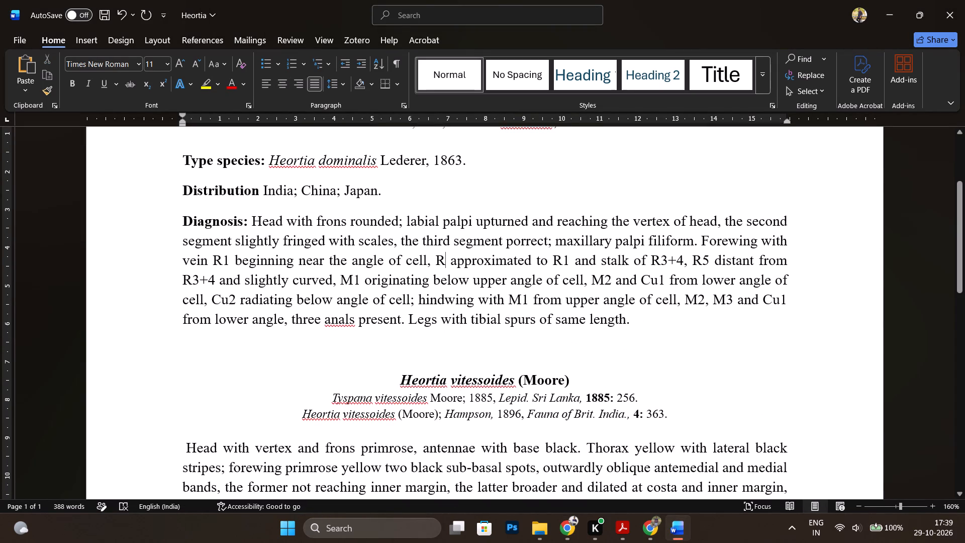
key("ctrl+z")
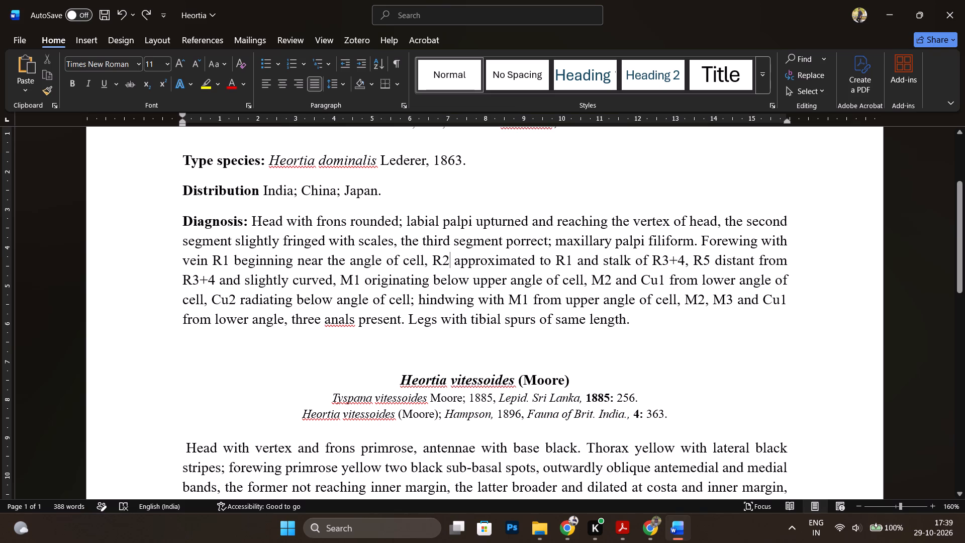
In the Diagnosis paragraph, subscript the numbers of R2, the forewing M1 and the R3+4 before "and slightly curved".
left_click(444, 258)
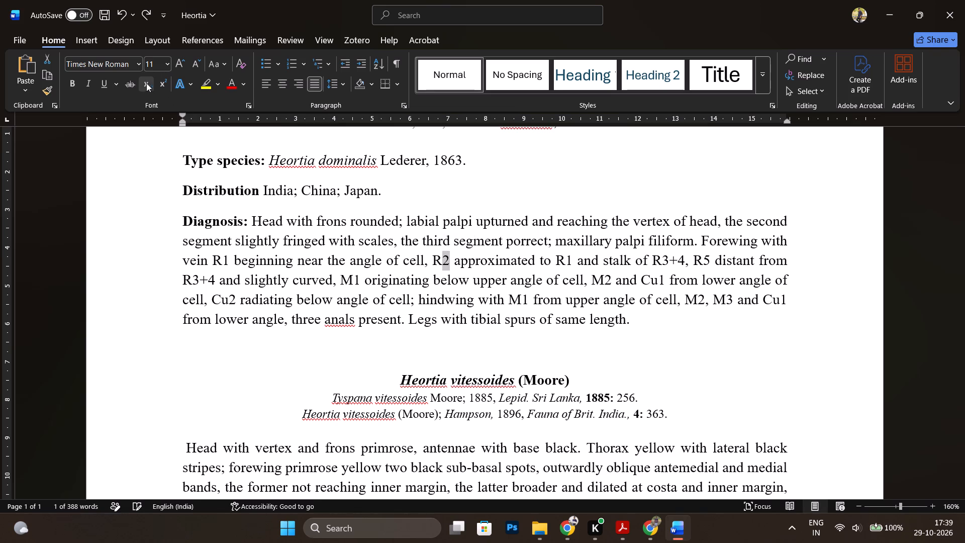
left_click(143, 84)
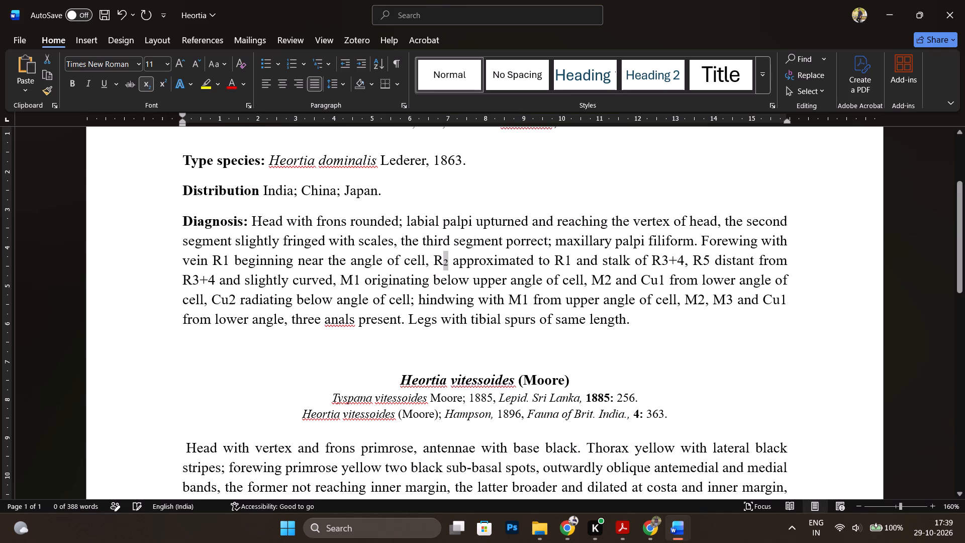
left_click(354, 277)
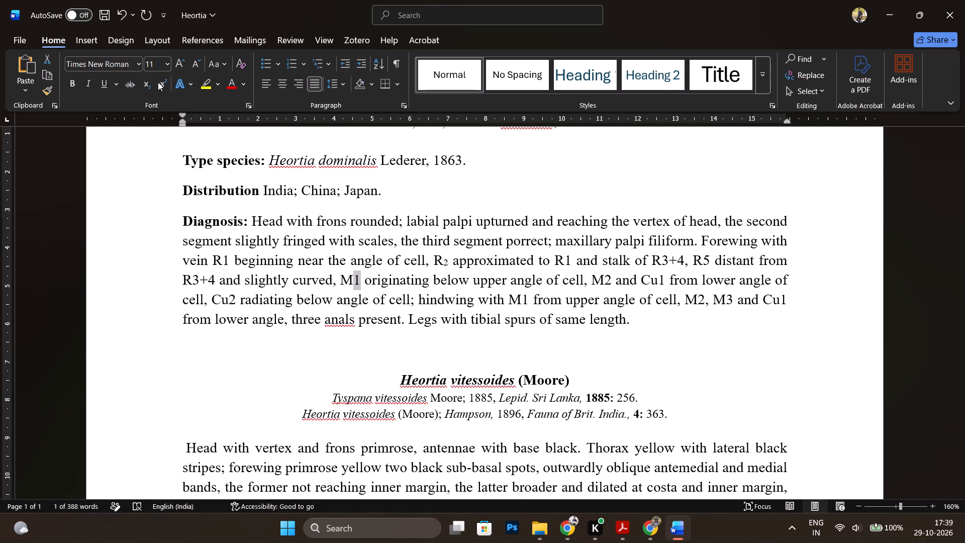
left_click(149, 86)
left_click(328, 314)
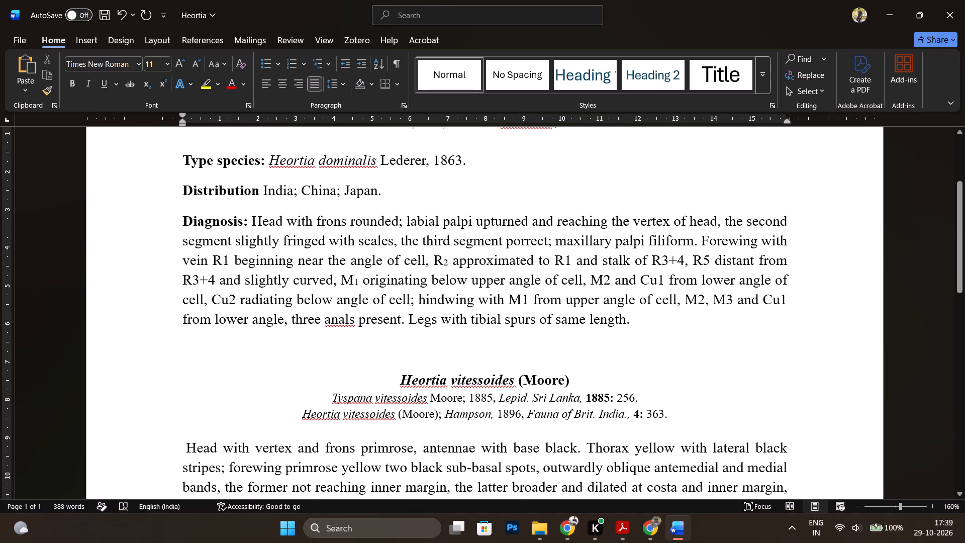
left_click_drag(194, 279, 212, 280)
left_click(212, 280)
left_click_drag(214, 283, 195, 280)
left_click(146, 84)
left_click(260, 236)
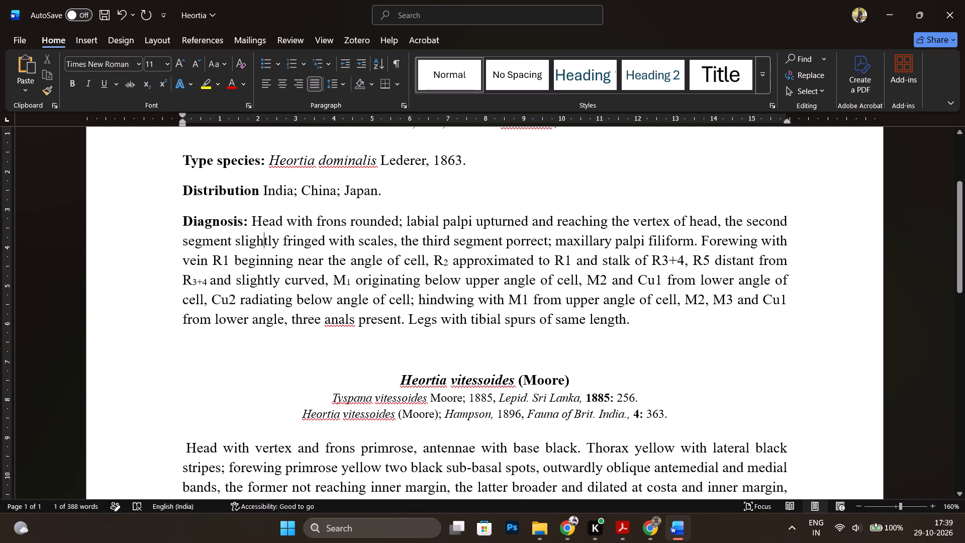
Subscript the numbers of R1 after "approximated to", R3+4 after "stalk of", and R5 in the Diagnosis paragraph.
left_click_drag(566, 261, 571, 260)
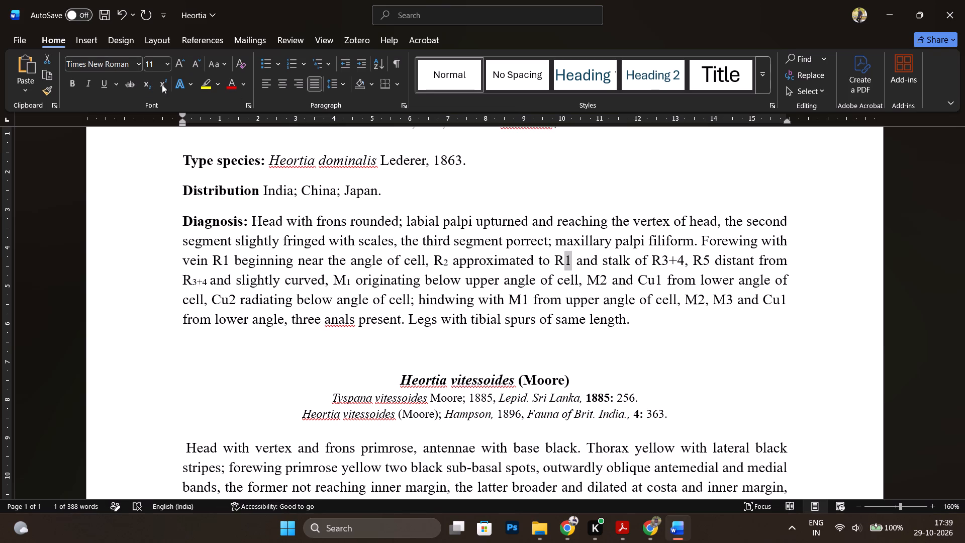
left_click(149, 84)
left_click(624, 284)
left_click_drag(639, 262, 648, 262)
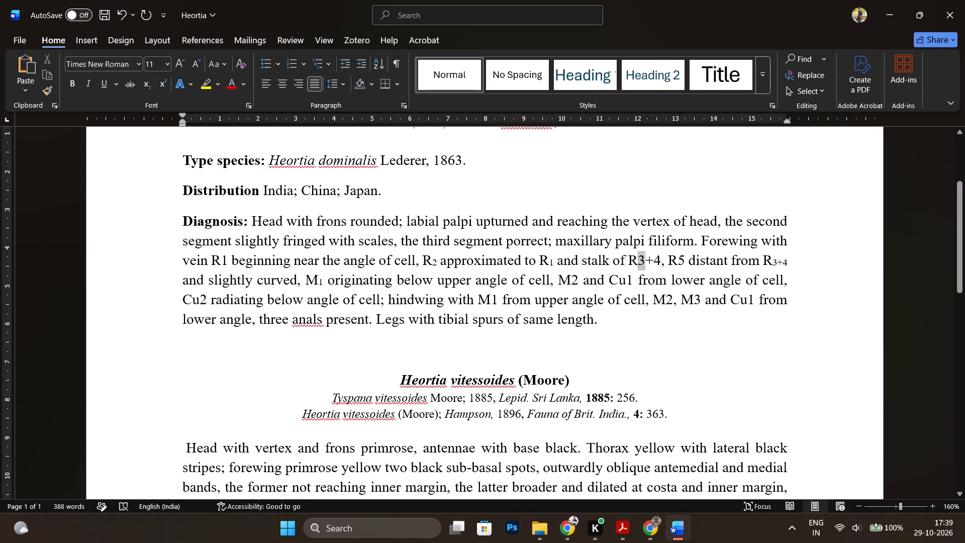
left_click_drag(648, 262, 658, 262)
left_click(149, 87)
left_click(637, 293)
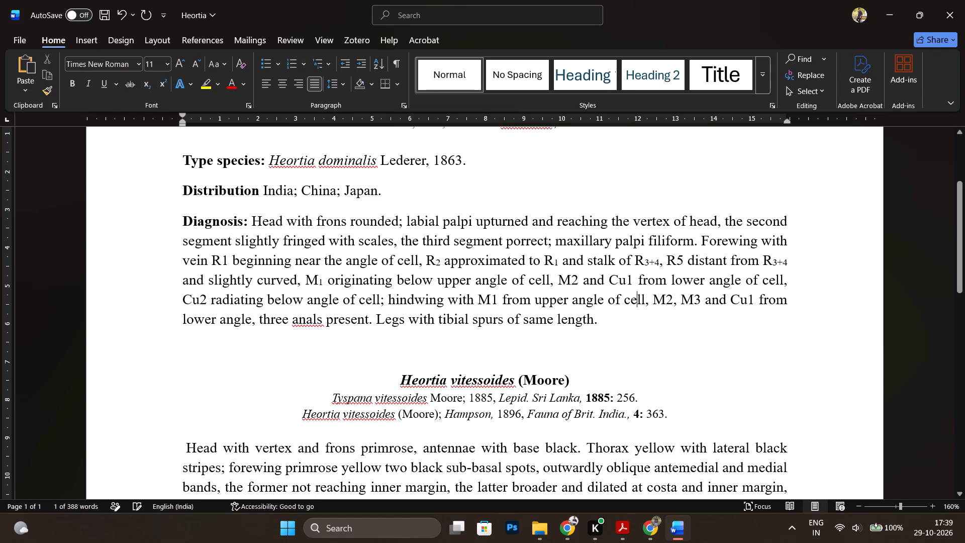
left_click_drag(677, 262, 682, 262)
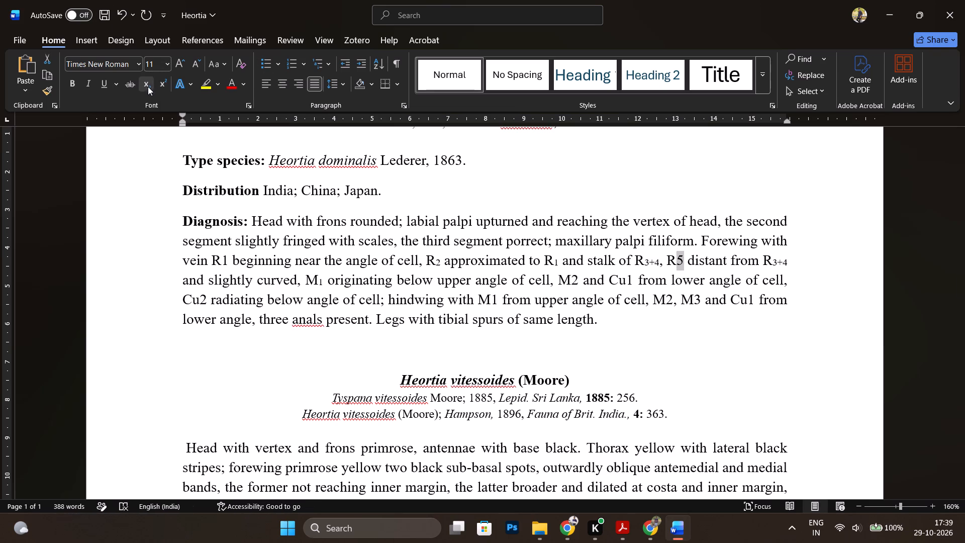
left_click(148, 86)
left_click(786, 282)
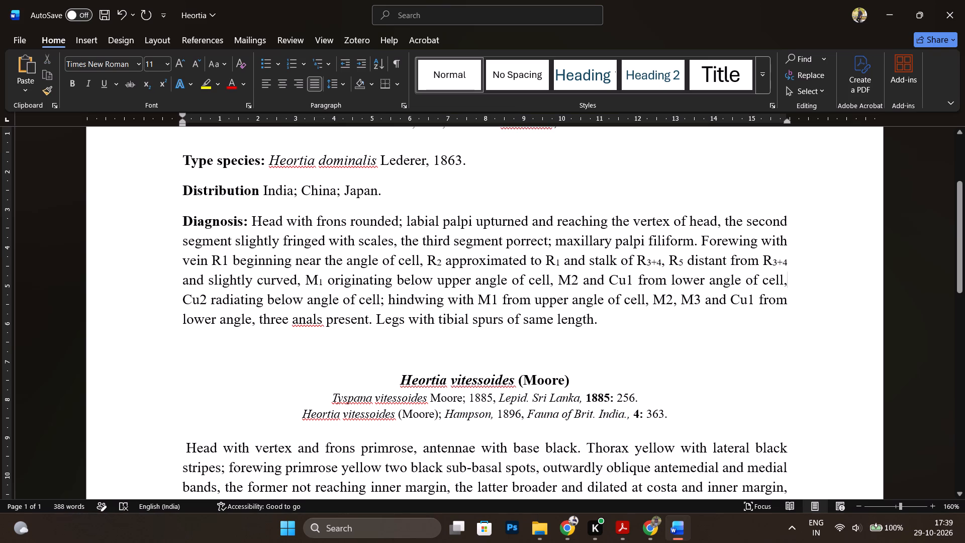
Subscript the number of Cu2 and the numbers of the hindwing veins M1, M2, M3 and Cu1 in the Diagnosis.
left_click_drag(201, 300, 205, 300)
left_click(147, 86)
left_click(288, 260)
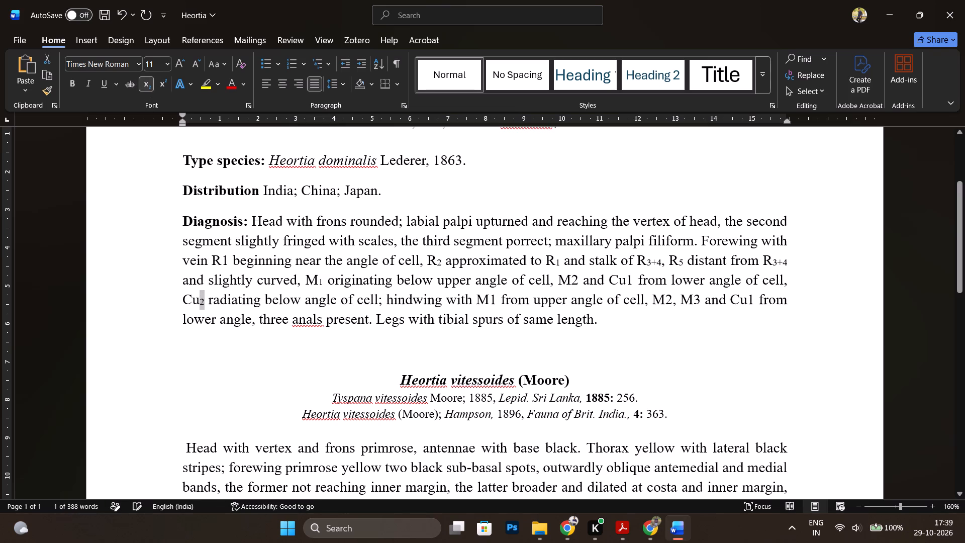
left_click_drag(490, 297, 494, 297)
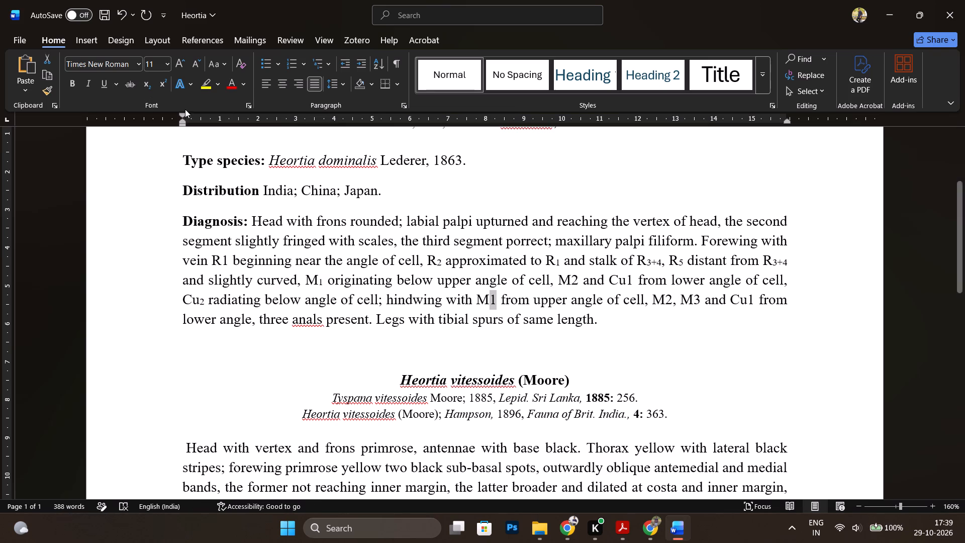
left_click(148, 83)
left_click(642, 301)
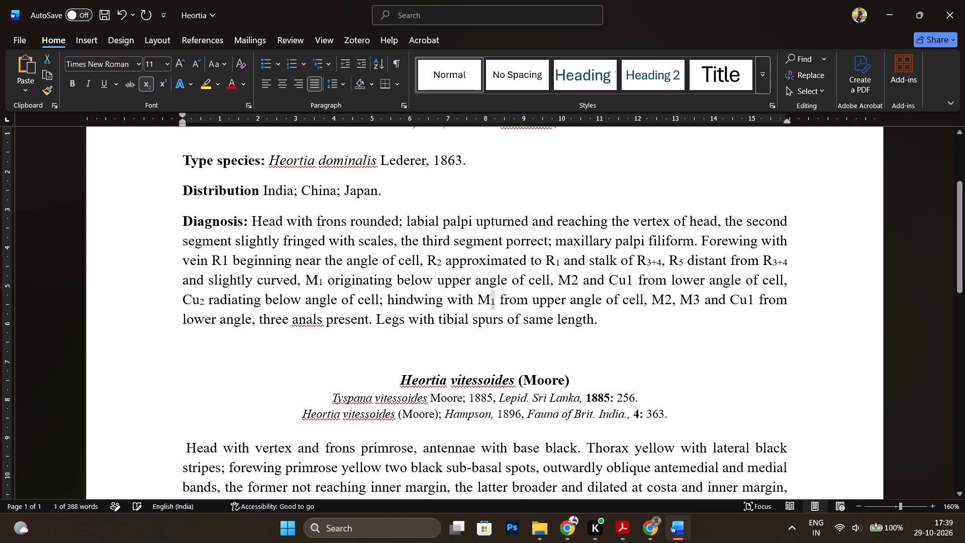
left_click(665, 301)
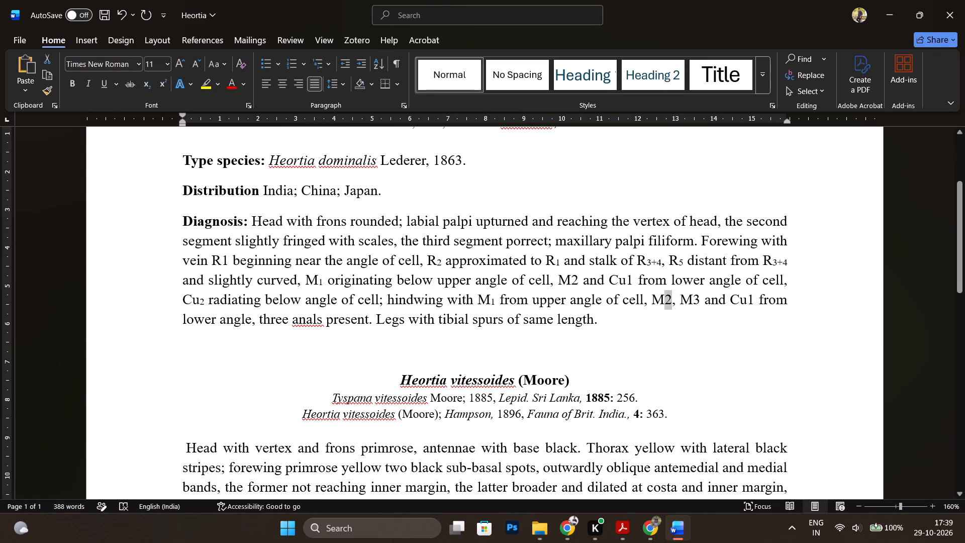
left_click_drag(693, 302, 699, 301, "ctrl")
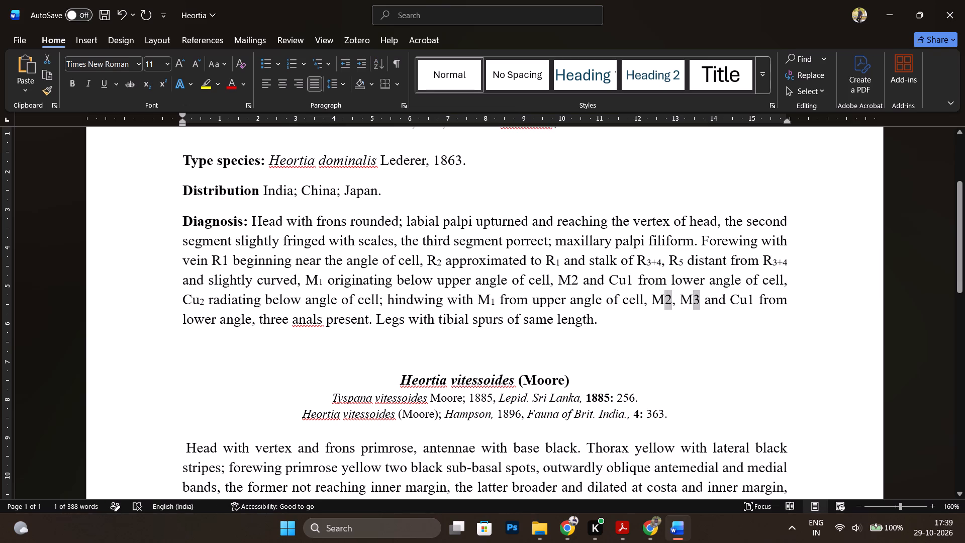
left_click(748, 301, "ctrl")
left_click(149, 79)
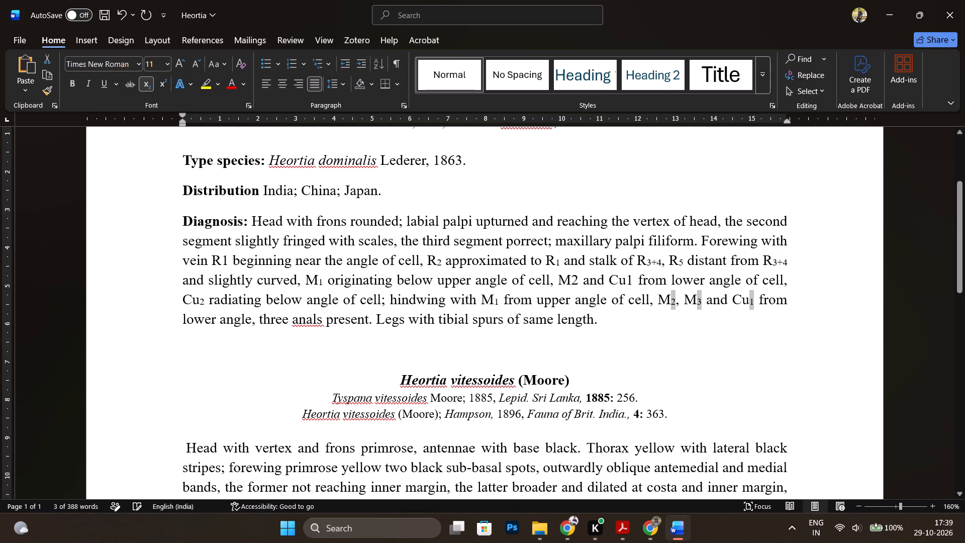
left_click(467, 288)
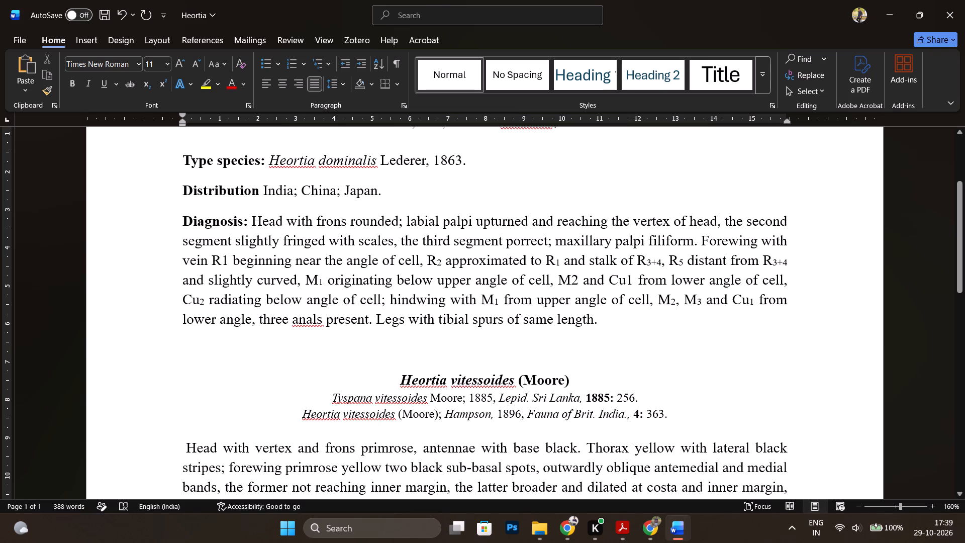
Subscript the 1 of R1 in "vein R1 beginning near the angle of cell".
left_click_drag(223, 260, 224, 260)
left_click_drag(224, 260, 227, 260)
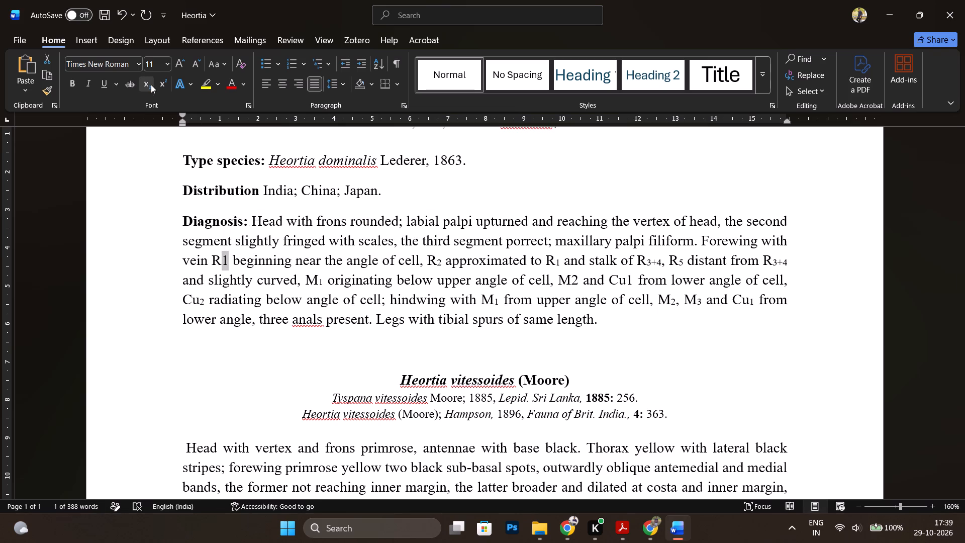
left_click(151, 84)
left_click(379, 350)
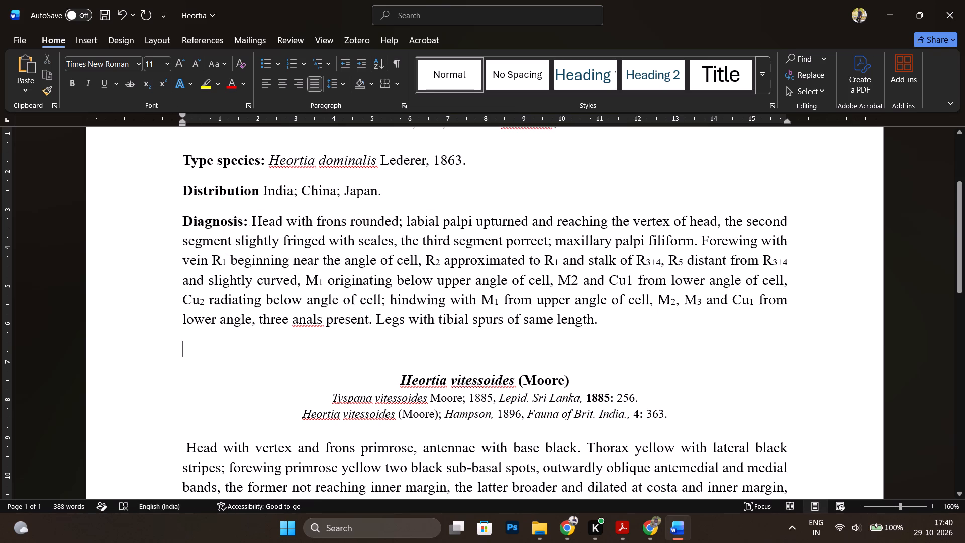
Review the rest of the document down to the Remarks paragraph and go back to the genus heading.
scroll(526, 351, "down", 5)
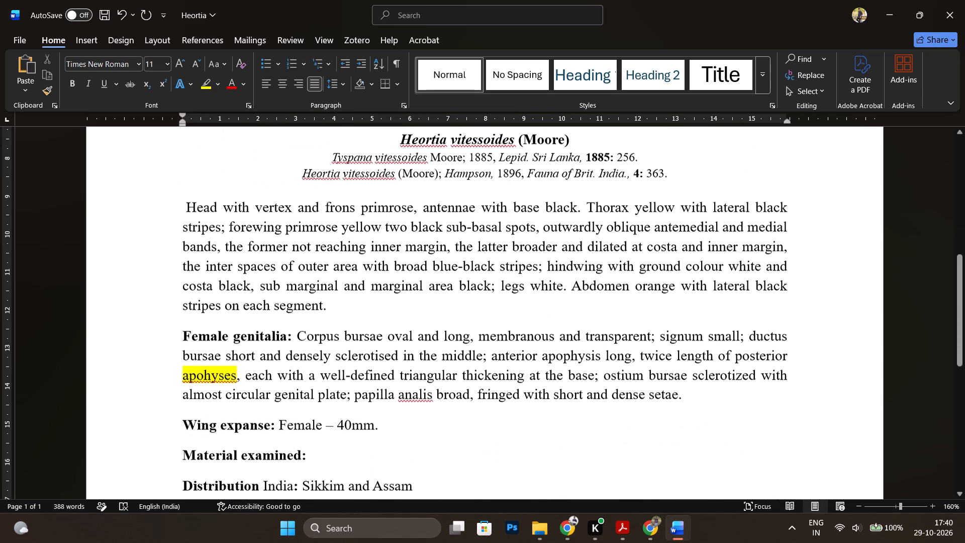
scroll(509, 327, "down", 5)
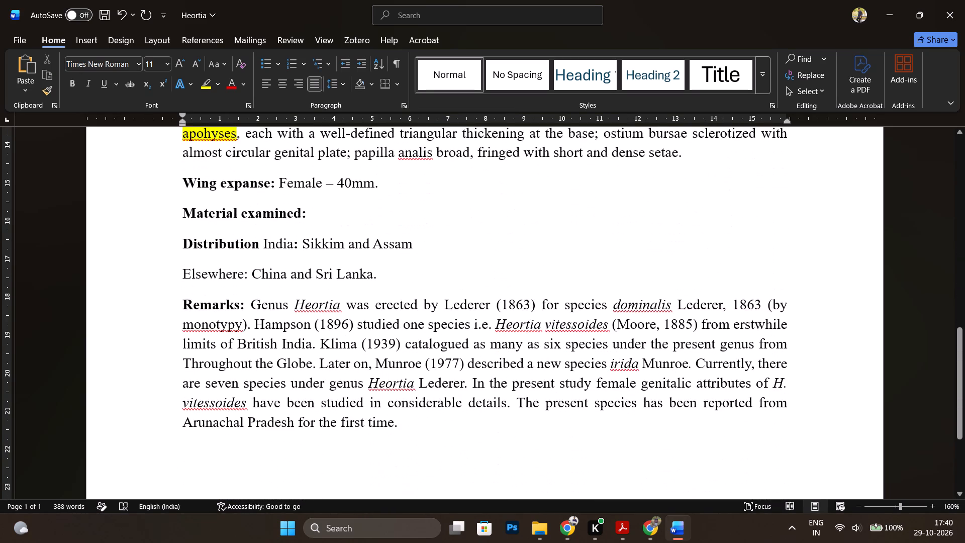
scroll(375, 395, "down", 7)
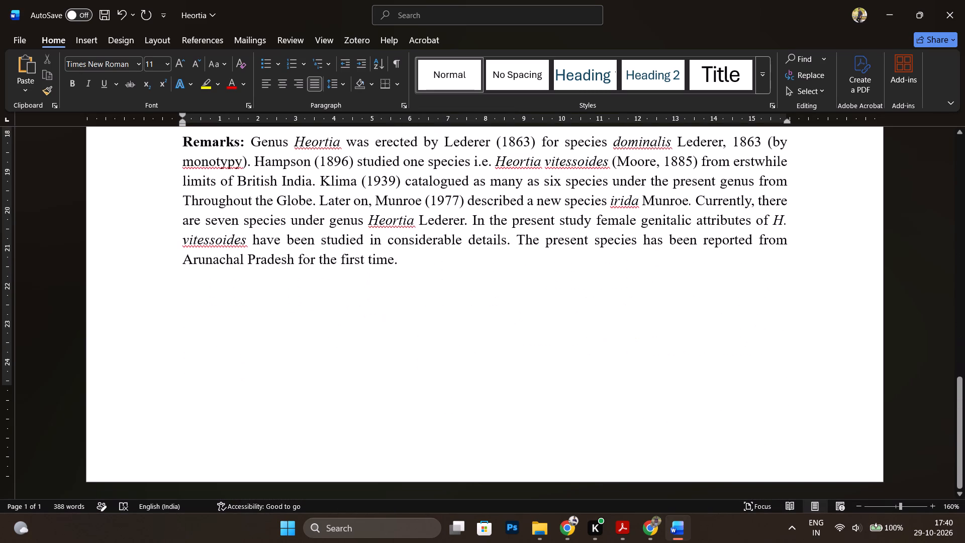
scroll(377, 398, "up", 9)
scroll(377, 398, "up", 1, "ctrl")
scroll(377, 398, "up", 1)
scroll(377, 398, "down", 1)
scroll(377, 398, "up", 2)
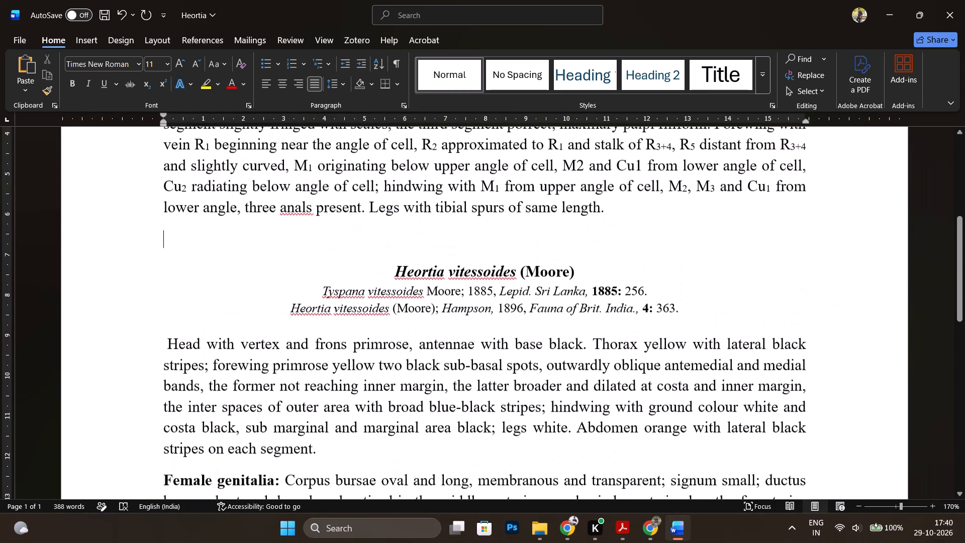
scroll(515, 393, "up", 6)
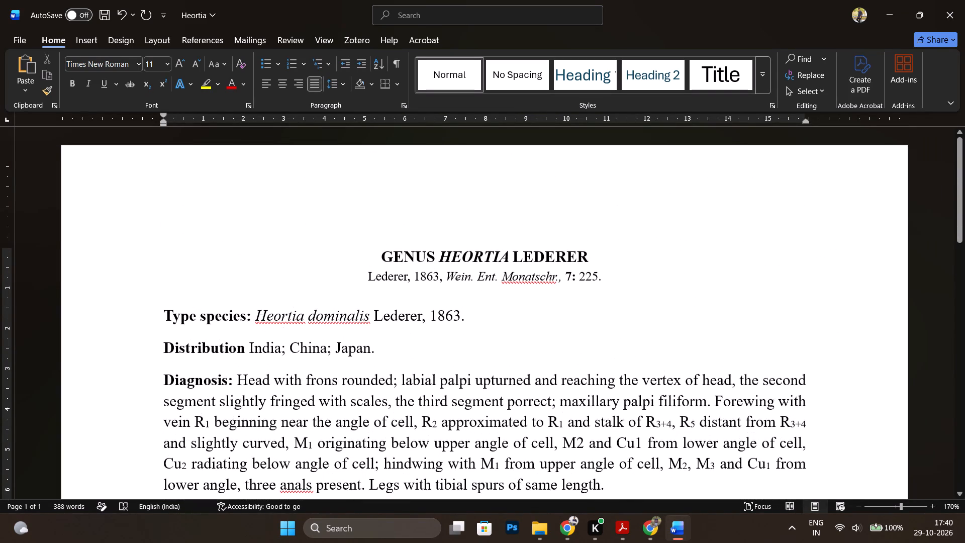
Save the Heortia document, glance over the Diagnosis once more, and close it.
key("ctrl+s")
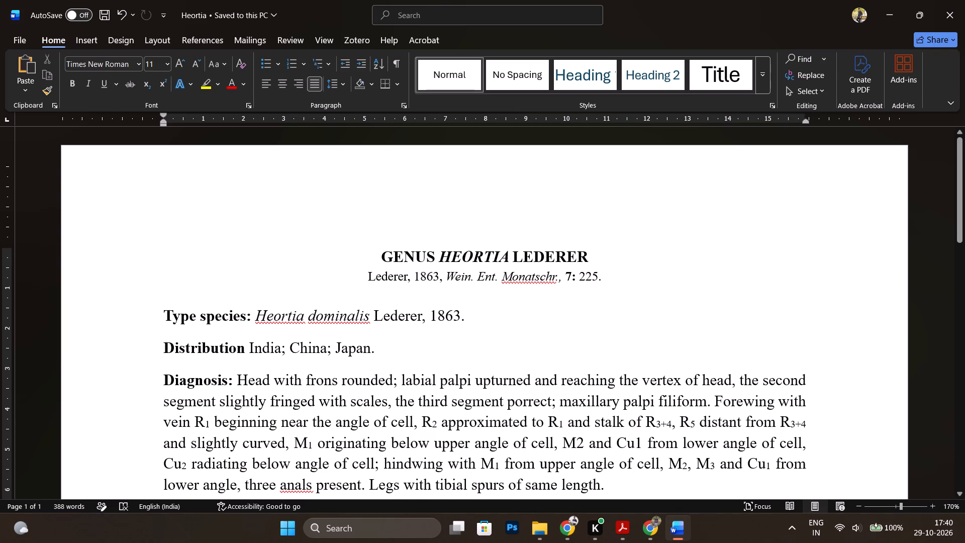
scroll(524, 338, "down", 1)
scroll(638, 339, "down", 3)
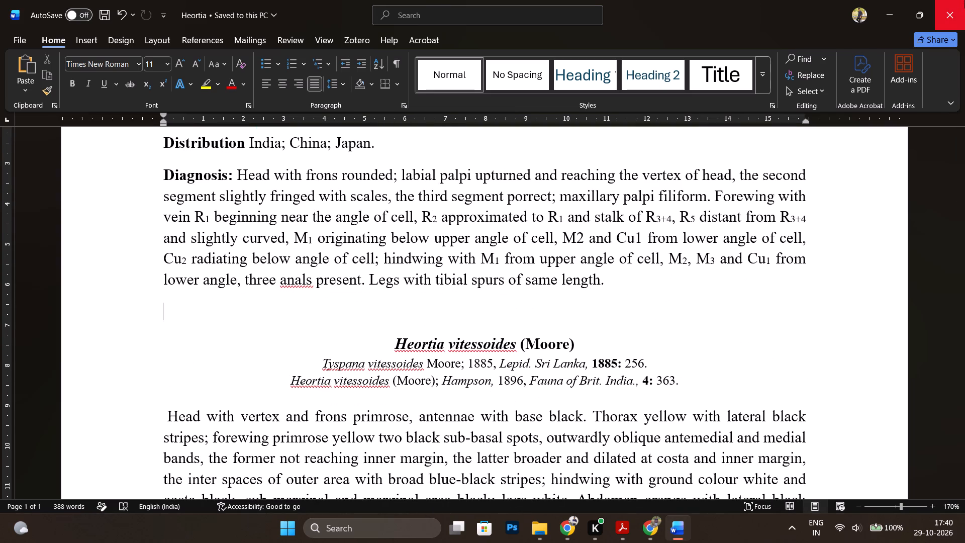
scroll(558, 339, "up", 10)
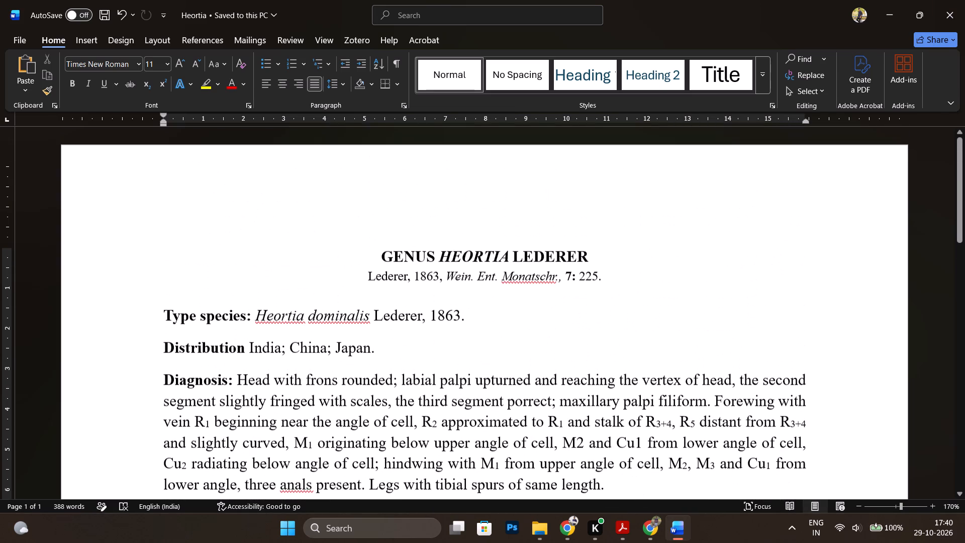
left_click(964, 0)
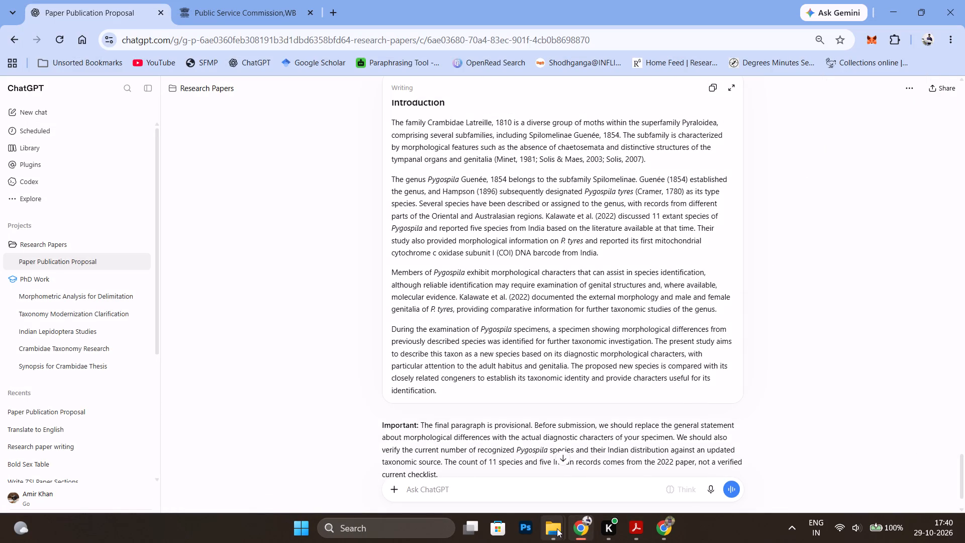
Switch to the Hertia all folder in File Explorer.
left_click(557, 528)
left_click(512, 467)
left_click(760, 335)
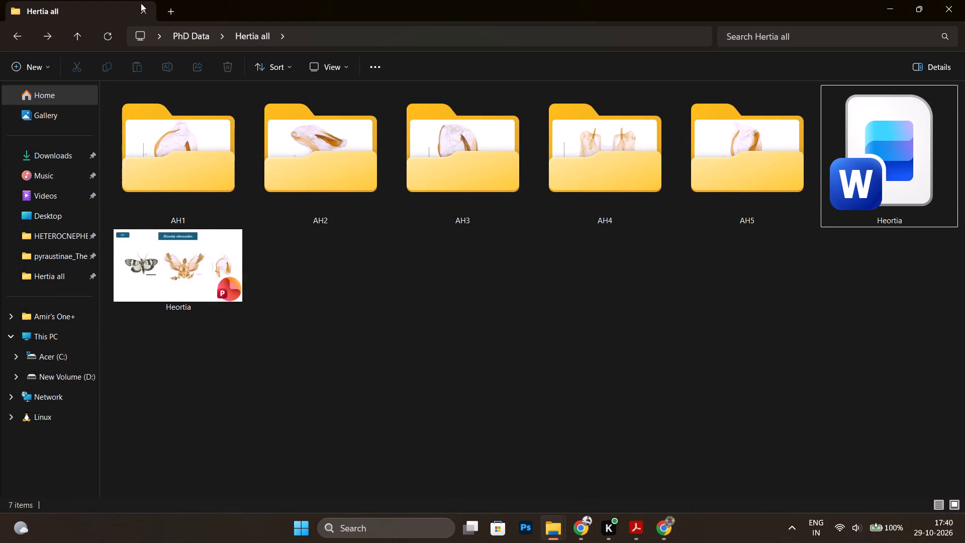
Refresh the Hertia all folder and delete the Heortia PowerPoint presentation from it.
left_click(109, 40)
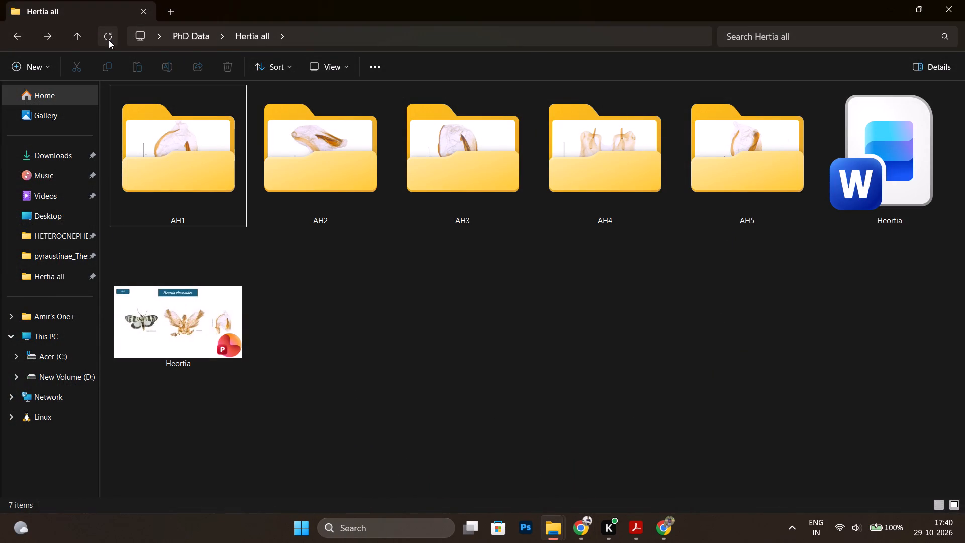
left_click(607, 413)
left_click_drag(272, 317, 182, 318)
left_click(375, 363)
left_click(180, 320)
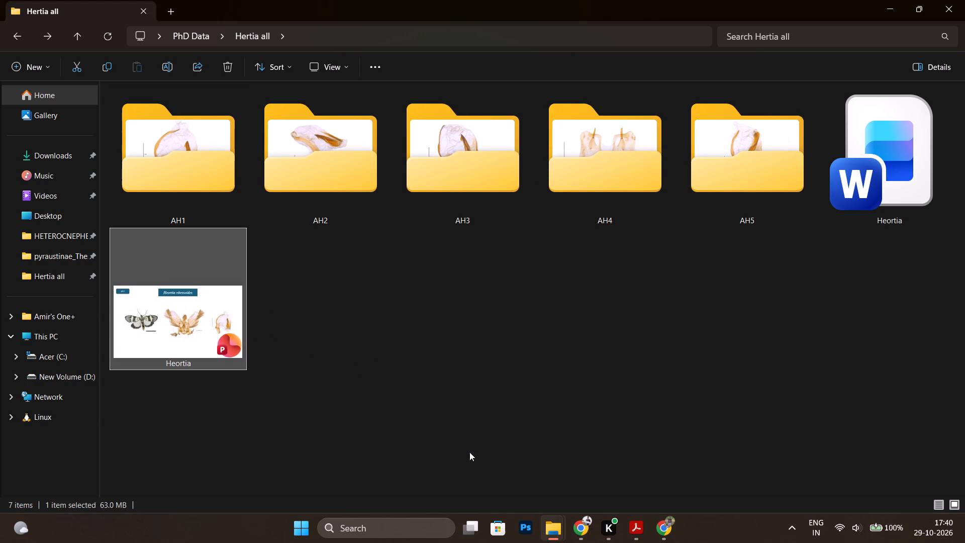
key("Delete")
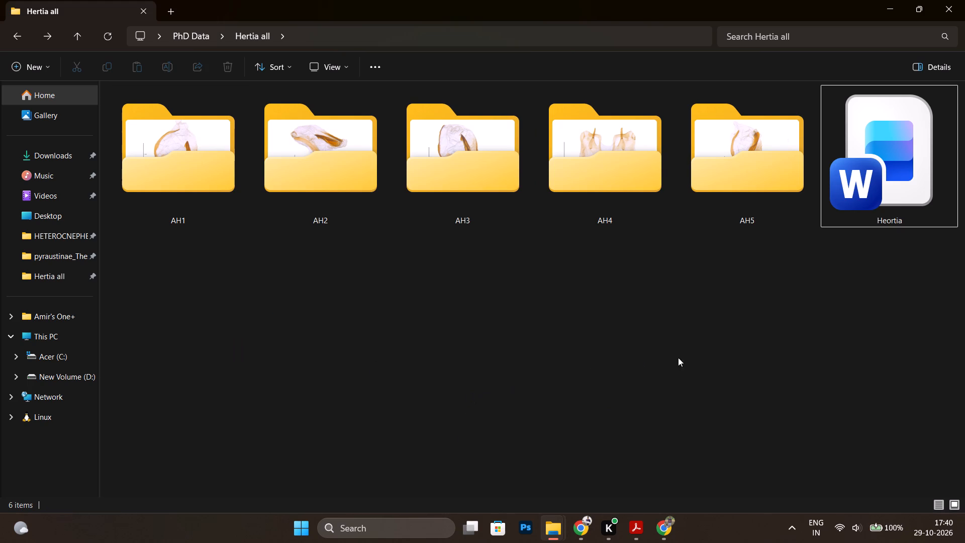
left_click(686, 357)
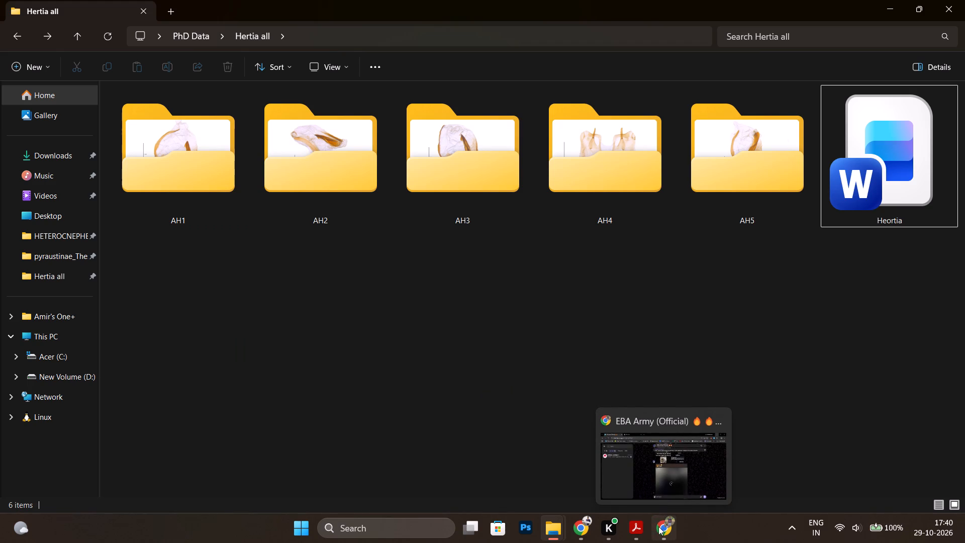
Create a new Word document named Heterocnephaes in the HETEROCNEPHES folder of PhD Data.
left_click(622, 270)
left_click_drag(578, 302, 588, 303)
left_click(524, 275)
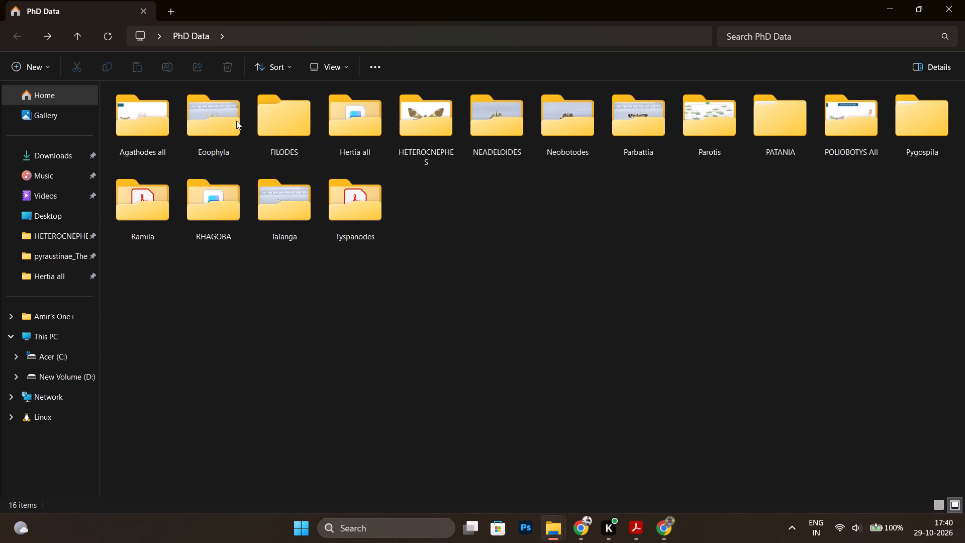
double_click(446, 117)
left_click(423, 325)
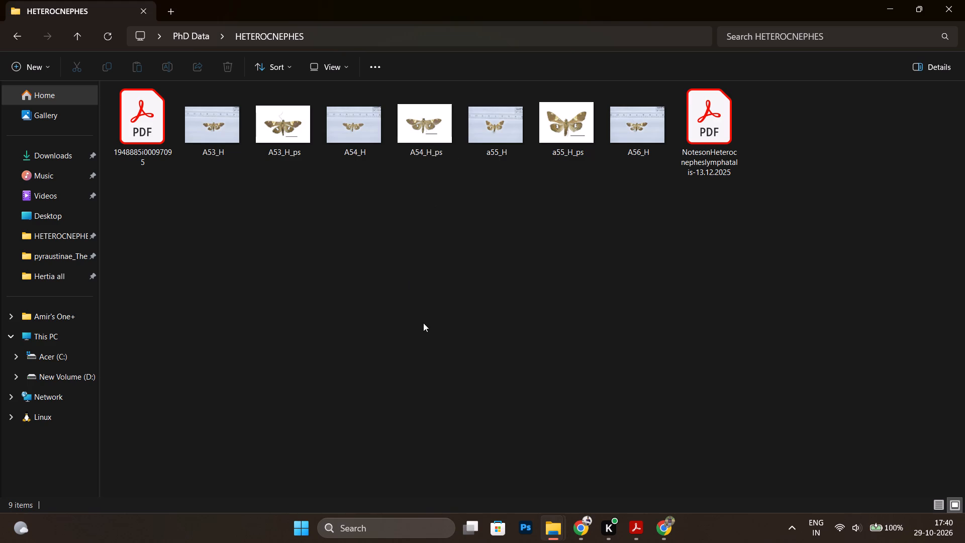
right_click(255, 298)
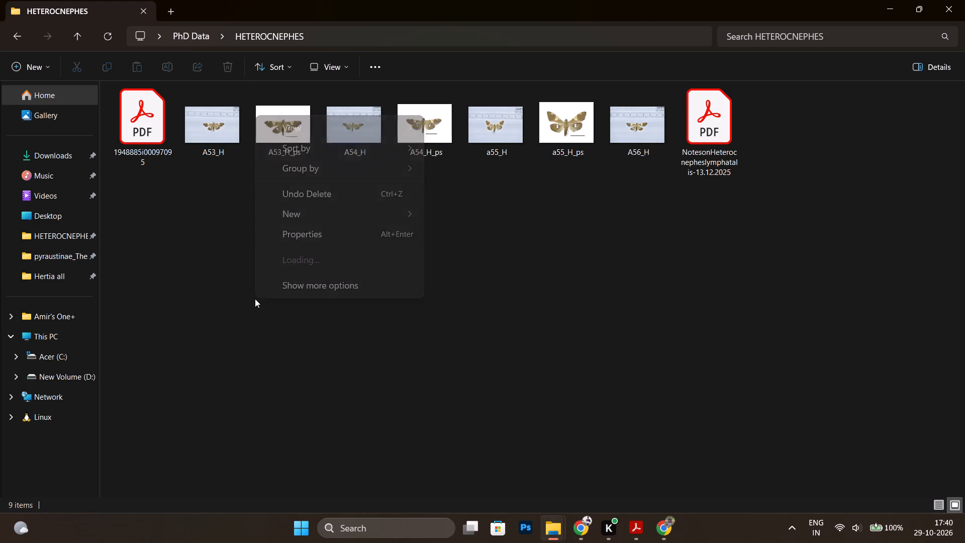
left_click(363, 212)
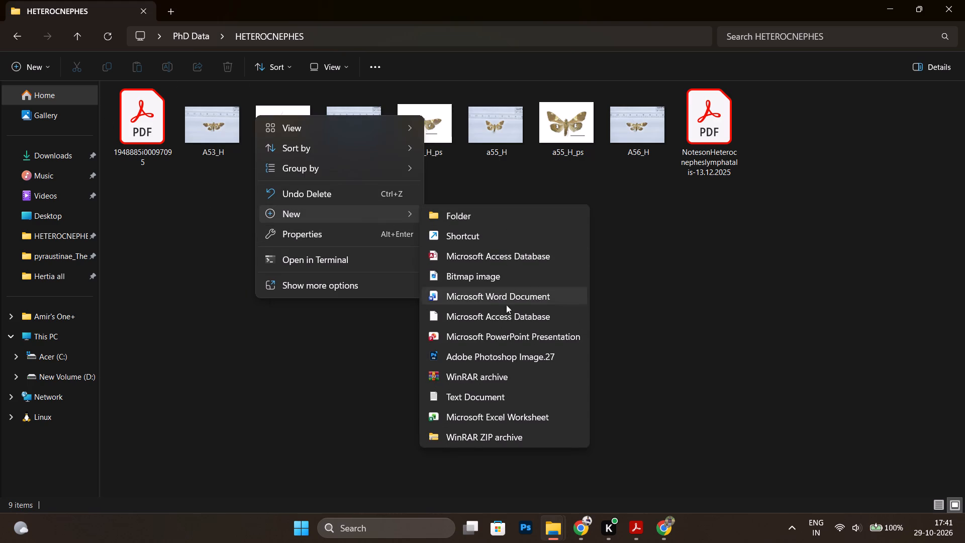
left_click(509, 301)
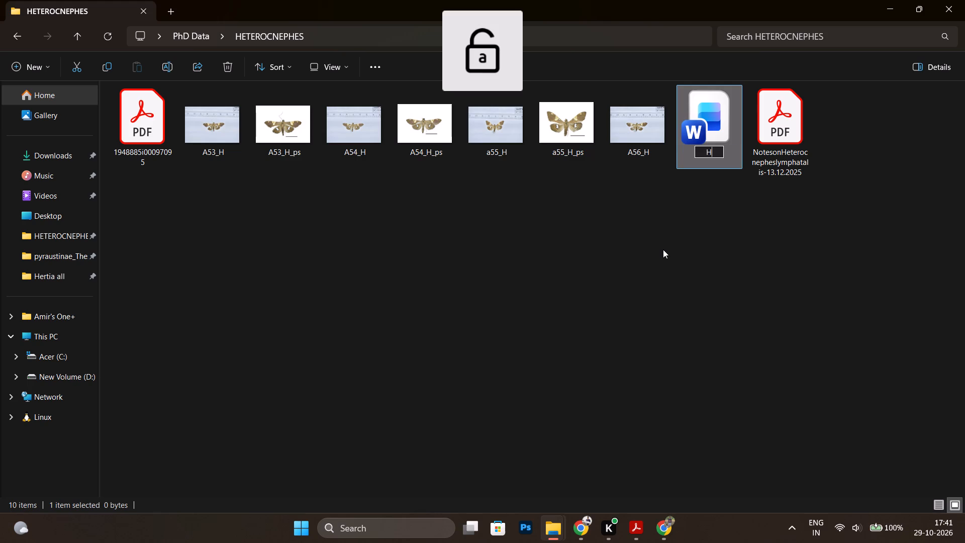
type("etero")
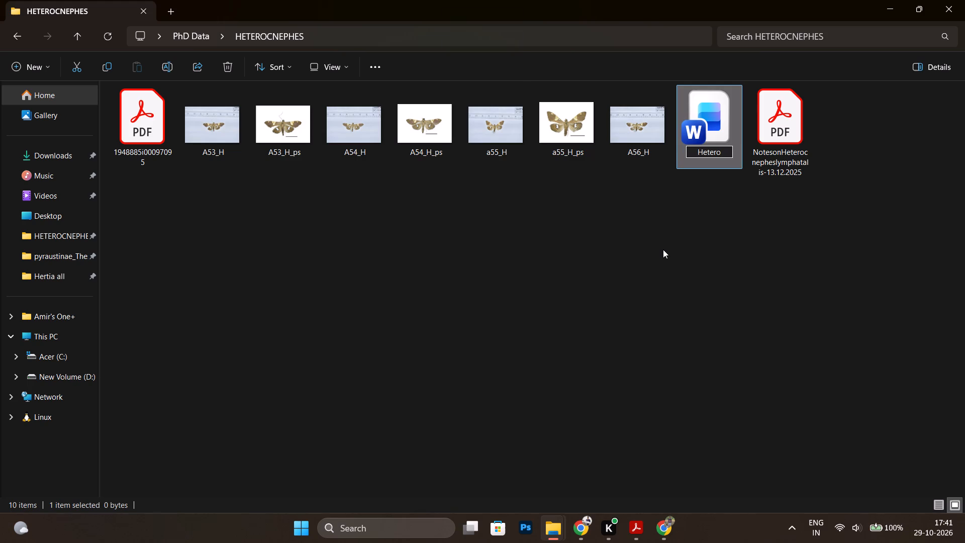
key("c")
type("neph")
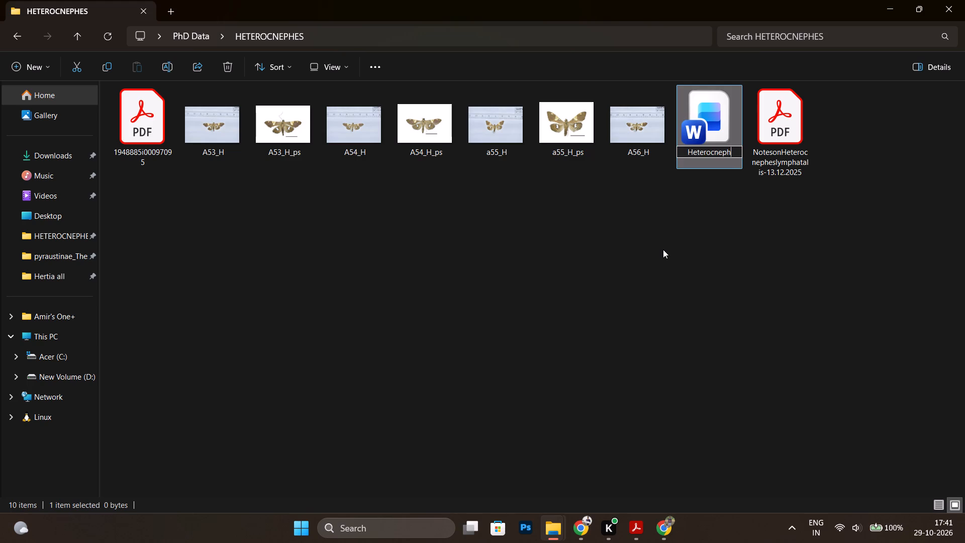
key("e")
key("BackSpace")
type("aes")
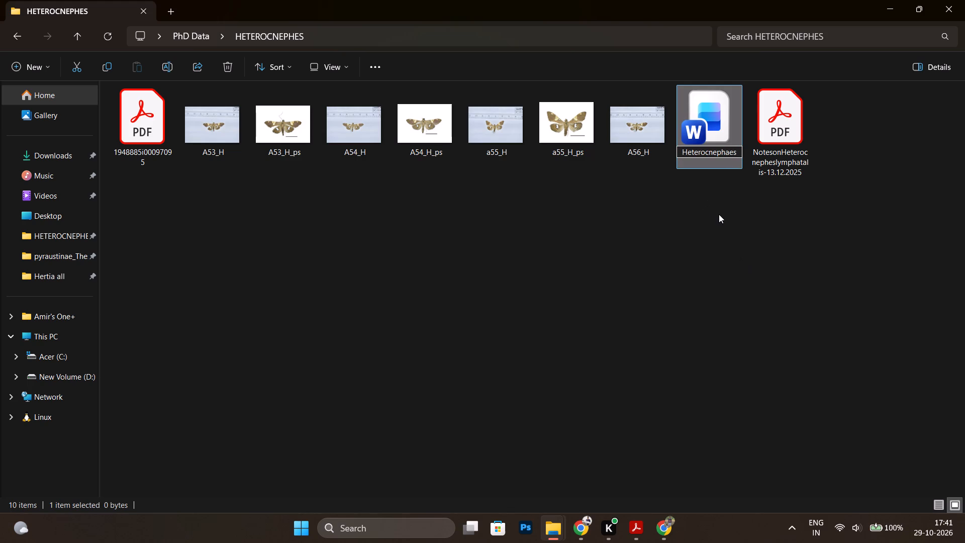
left_click(689, 225)
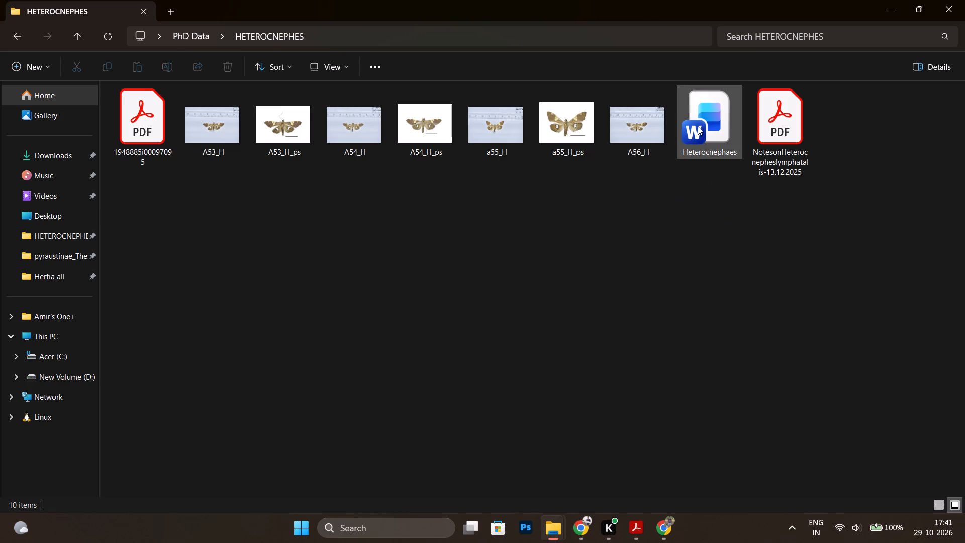
Switch to the chapter 4 observations PDF in Acrobat and look for the genus that follows the Heortia account.
left_click(641, 522)
scroll(578, 217, "down", 4)
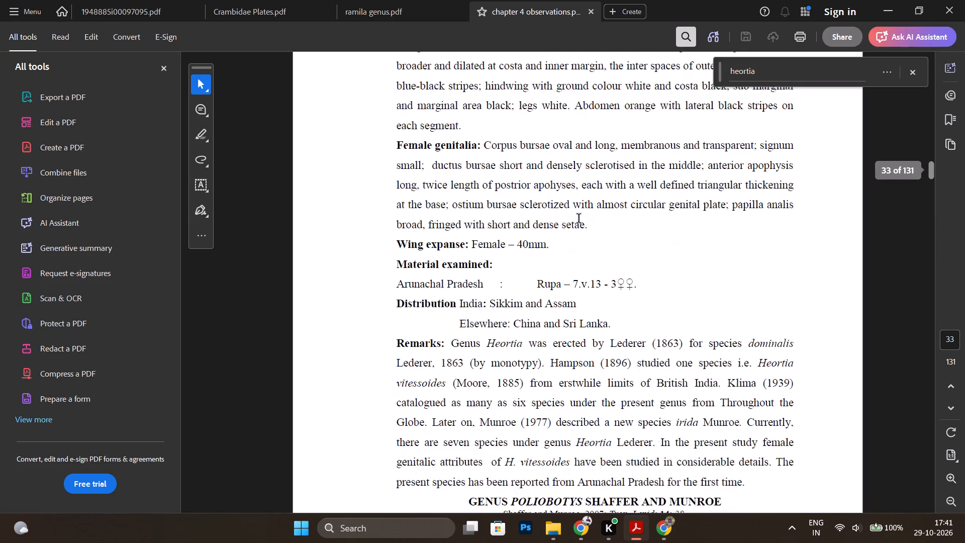
scroll(582, 262, "down", 3)
scroll(581, 268, "up", 1)
scroll(581, 268, "down", 1)
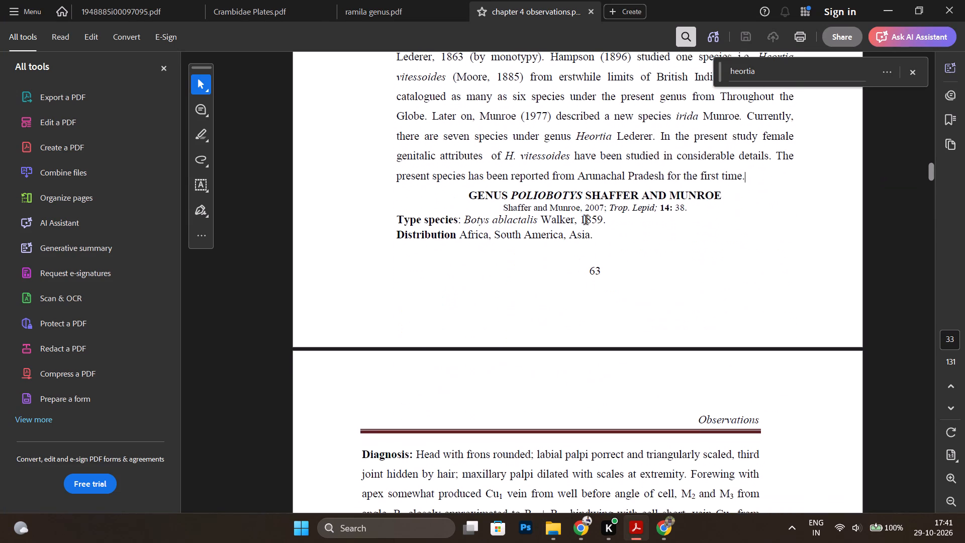
scroll(585, 222, "down", 2)
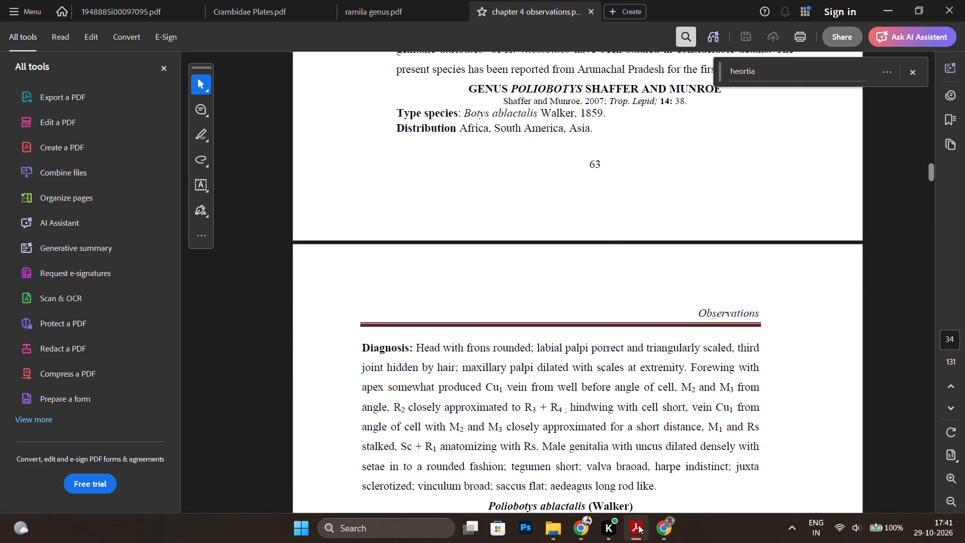
Back in File Explorer, create a Word document named Poliobotys in the POLIOBOTYS All folder of PhD Data and open it.
left_click(559, 533)
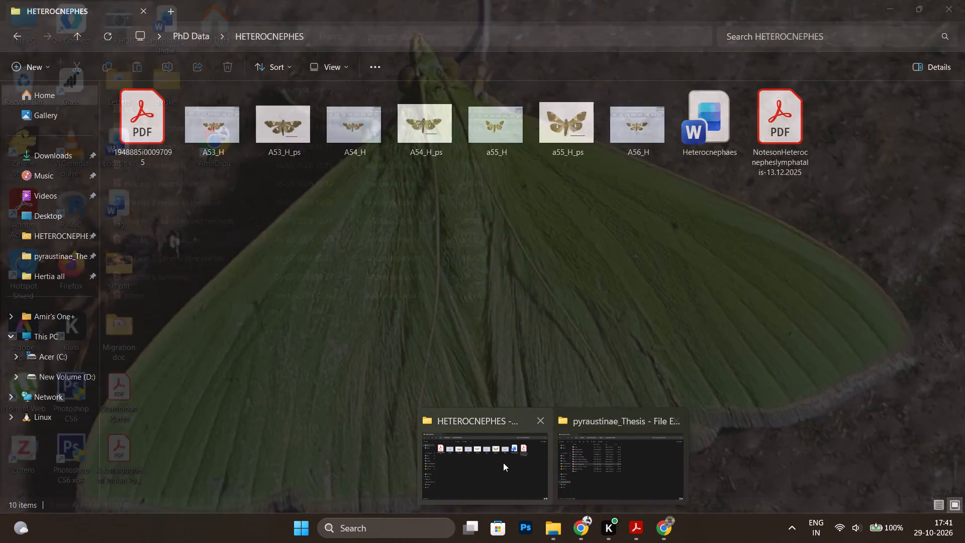
left_click(503, 463)
left_click_drag(470, 306, 484, 299)
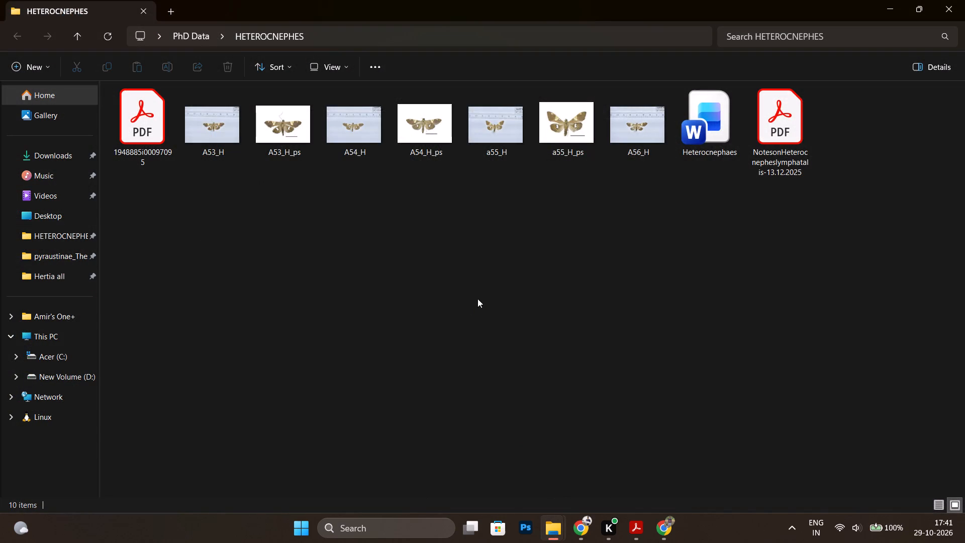
left_click(599, 294)
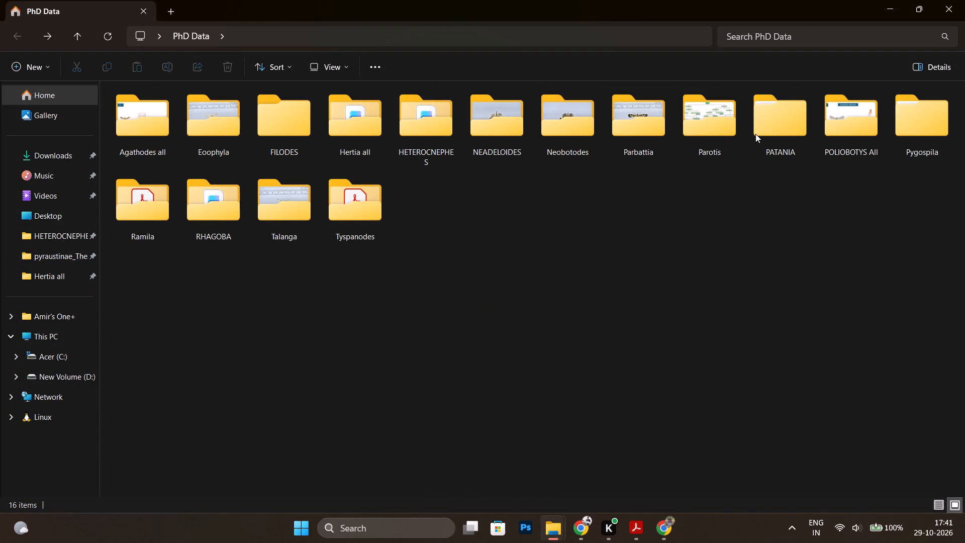
double_click(849, 131)
left_click(670, 223)
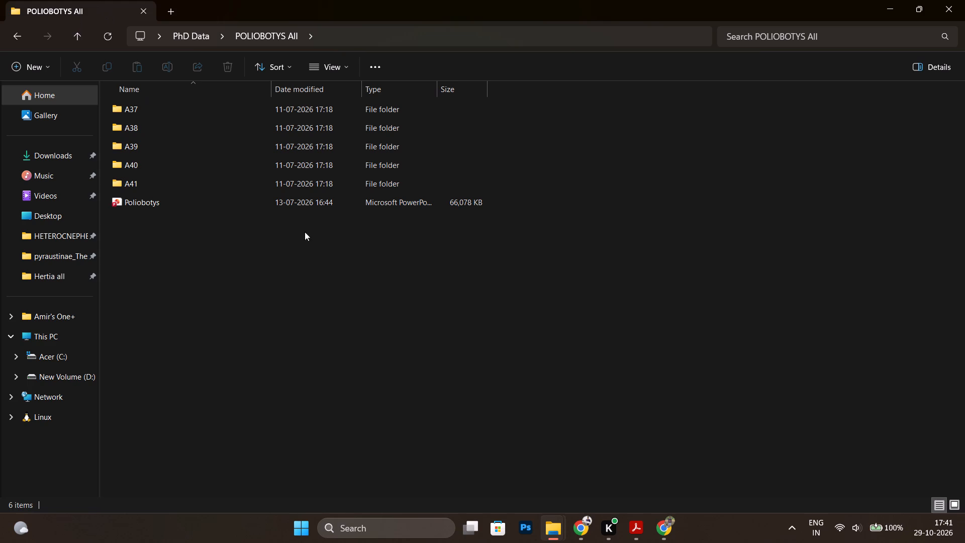
right_click(226, 323)
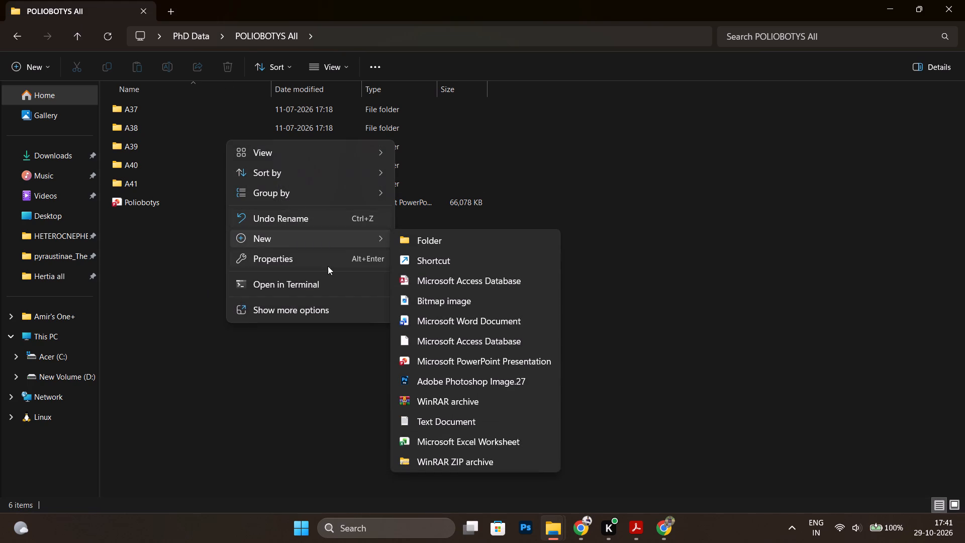
right_click(611, 302)
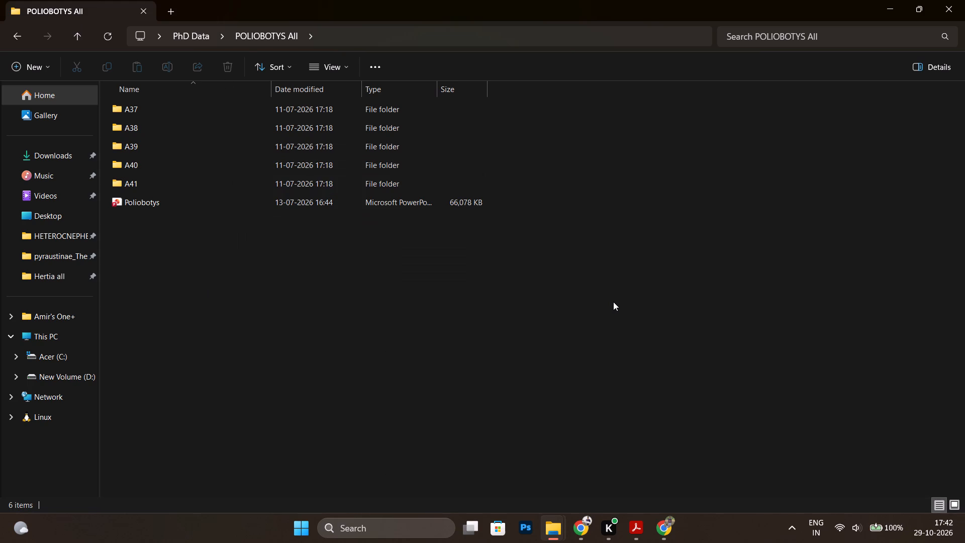
left_click(705, 219)
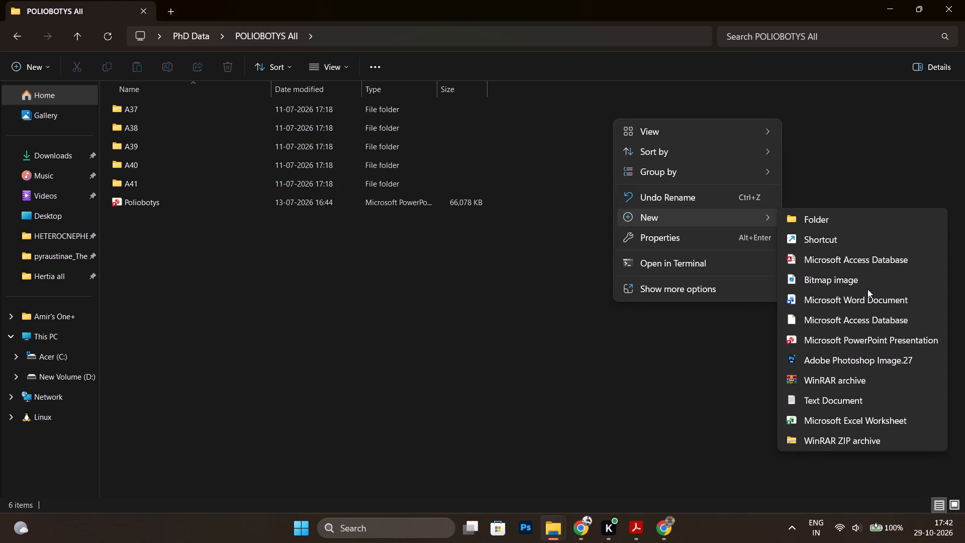
left_click(868, 297)
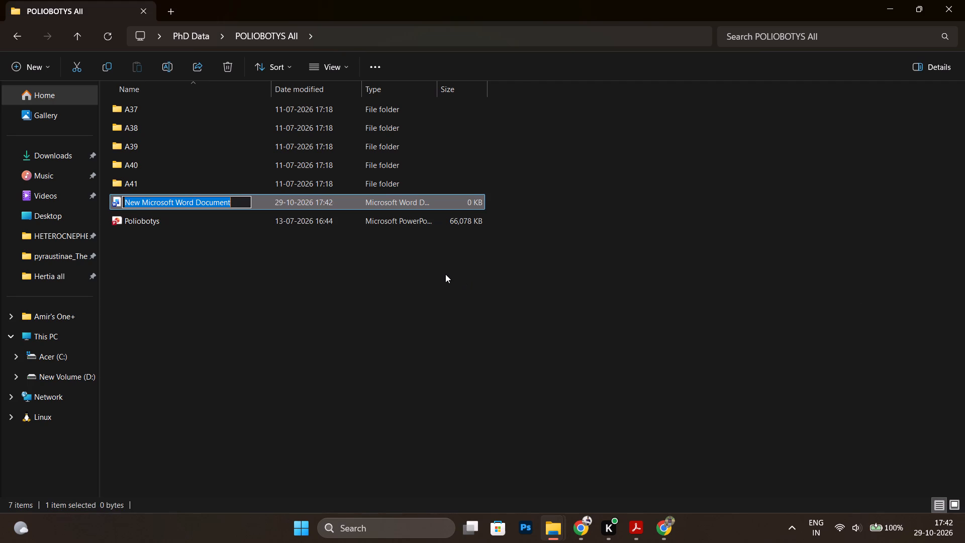
type("olio")
type("bo")
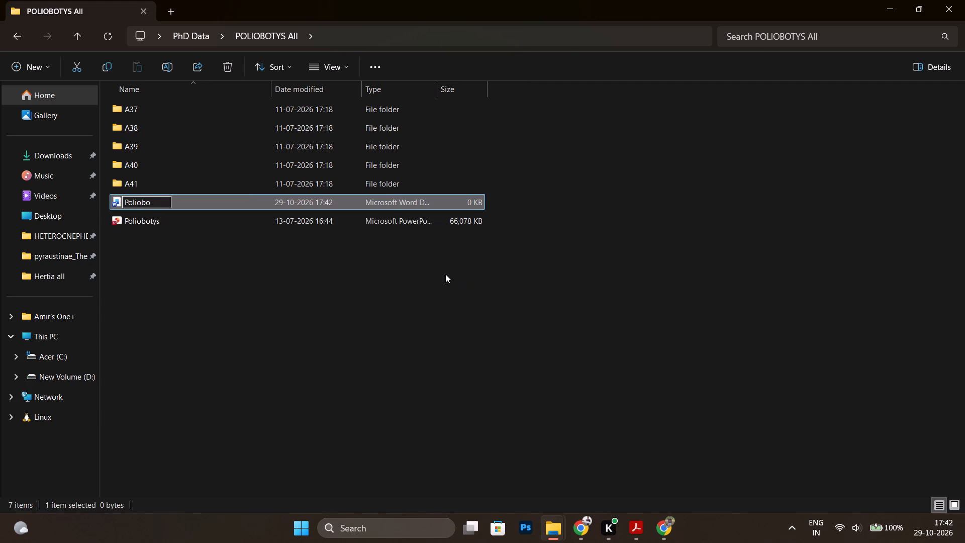
key("t")
type("ys")
left_click(425, 305)
double_click(203, 203)
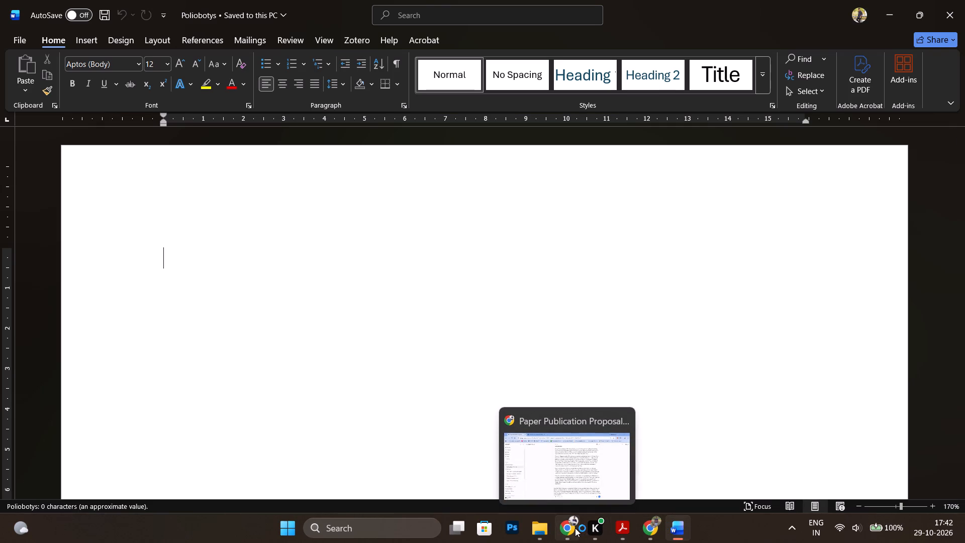
Copy the full Poliobotys account, from genus heading to end of Remarks, from the chapter 4 observations PDF into the Poliobotys Word document.
left_click(626, 531)
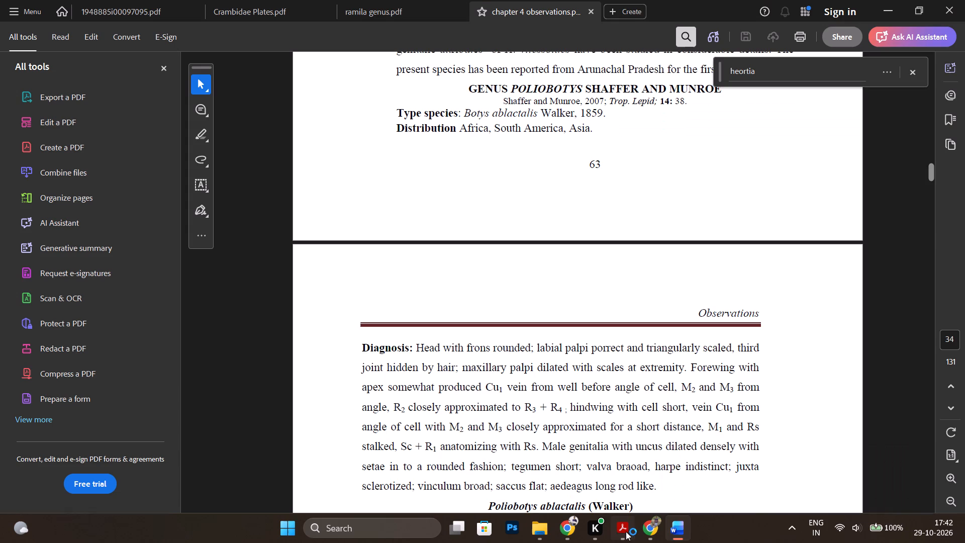
scroll(537, 285, "up", 2)
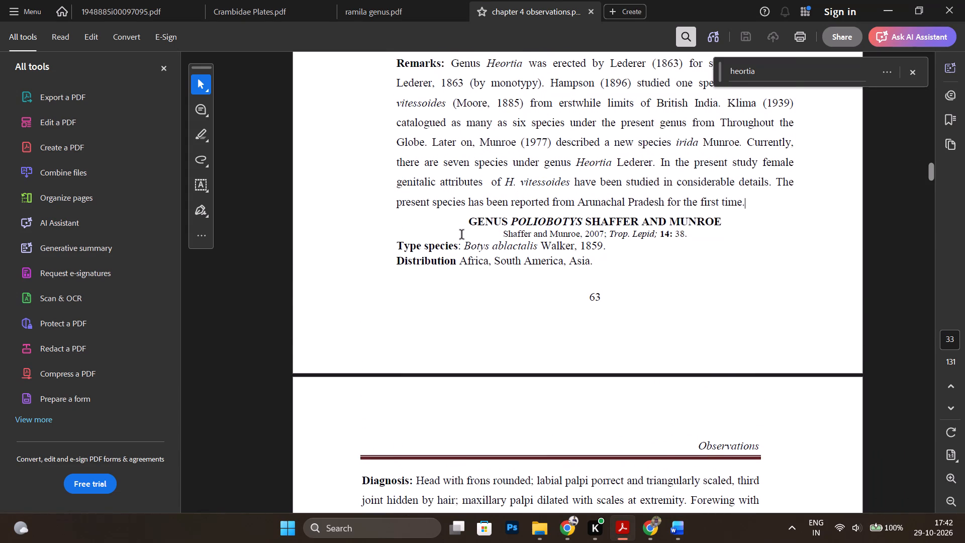
left_click_drag(468, 223, 596, 269)
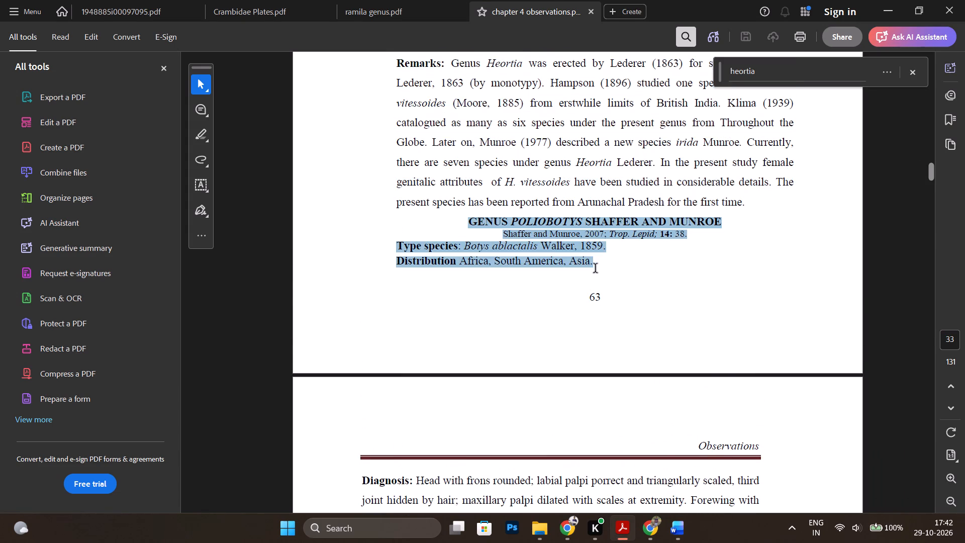
left_click_drag(596, 269, 719, 533)
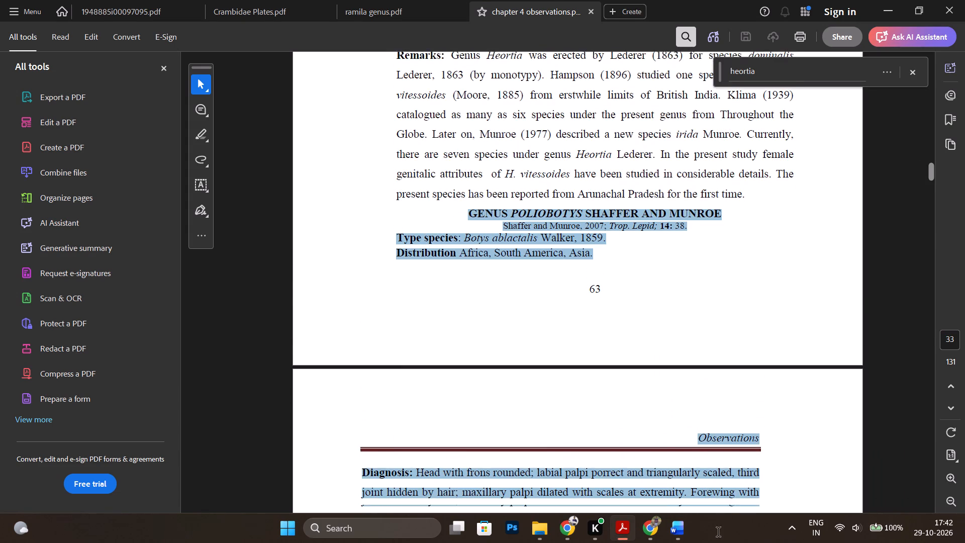
left_click_drag(719, 533, 720, 542)
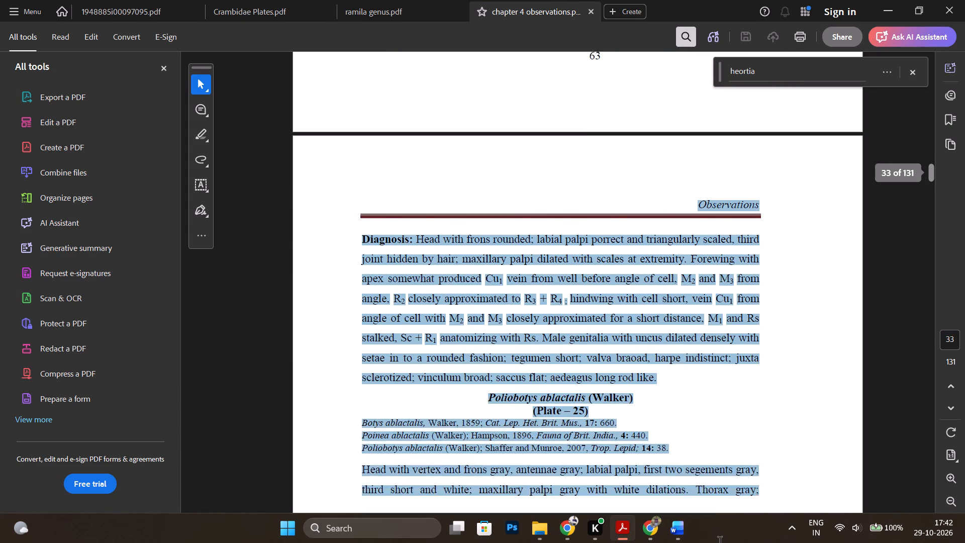
left_click_drag(720, 542, 755, 542)
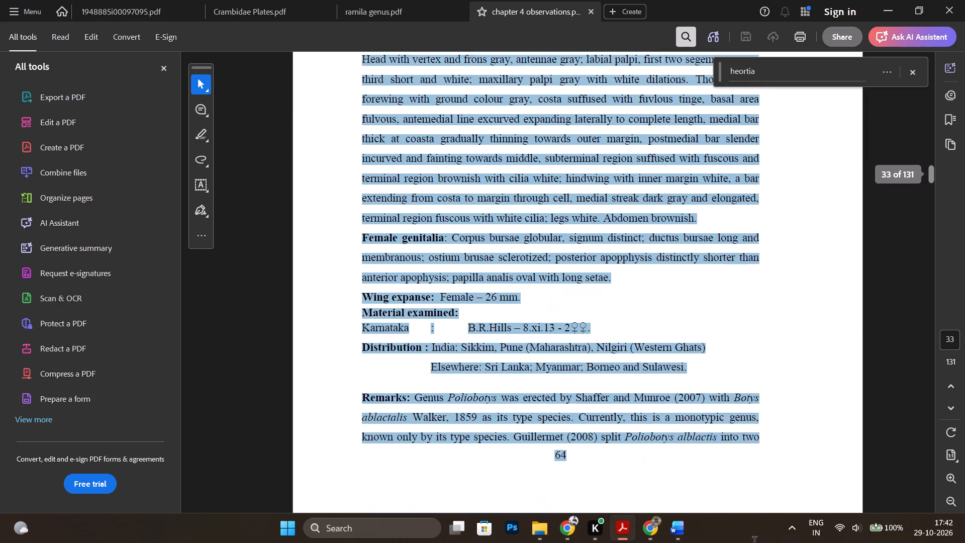
left_click_drag(755, 542, 769, 521)
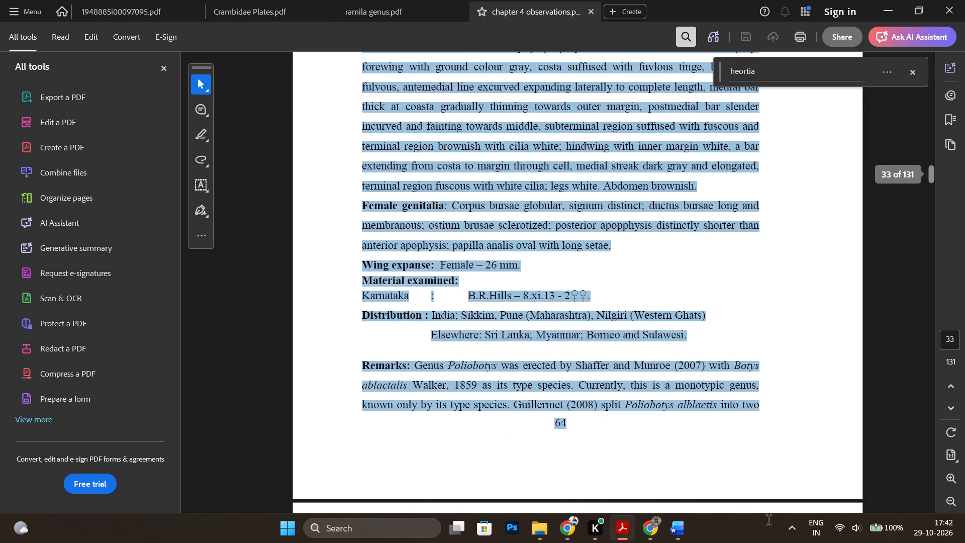
left_click_drag(769, 521, 765, 542)
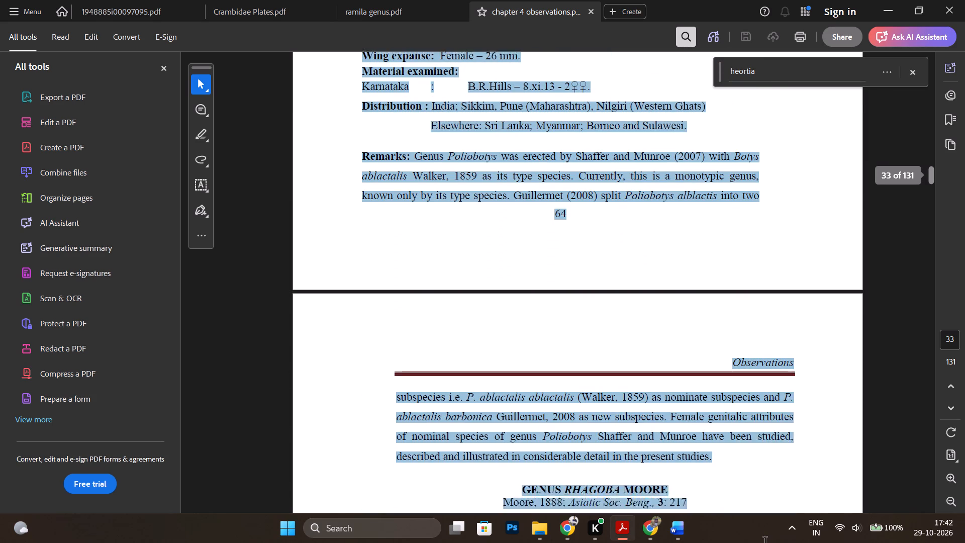
left_click_drag(765, 542, 713, 413)
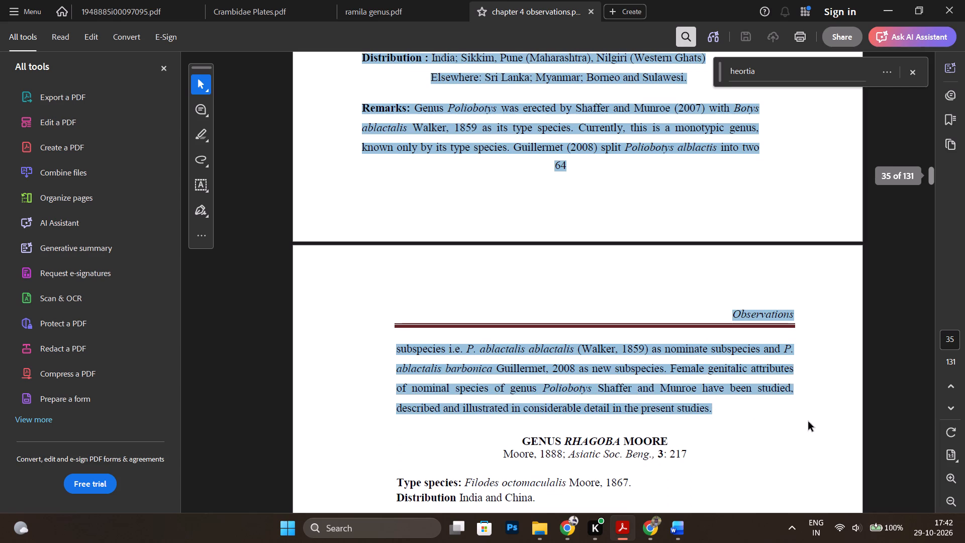
key("ctrl+c")
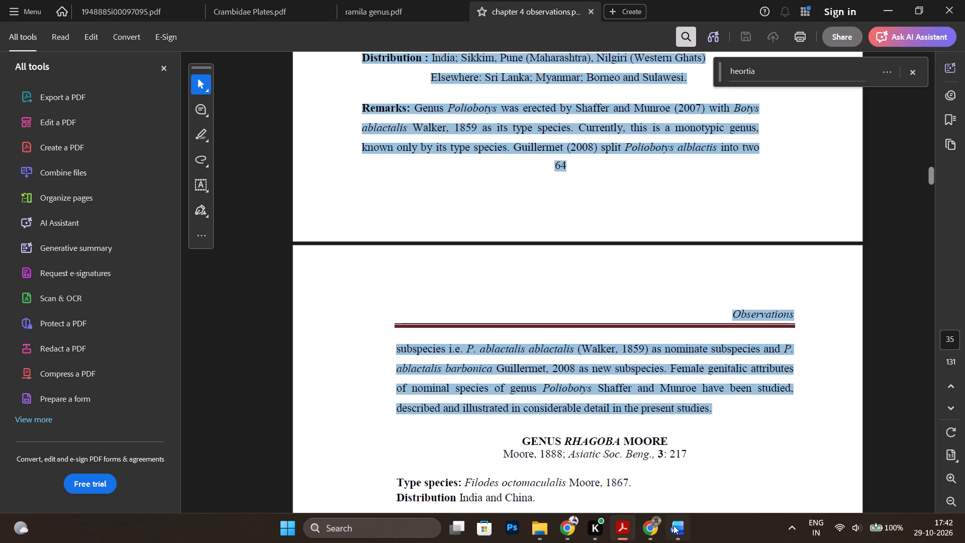
left_click(673, 526)
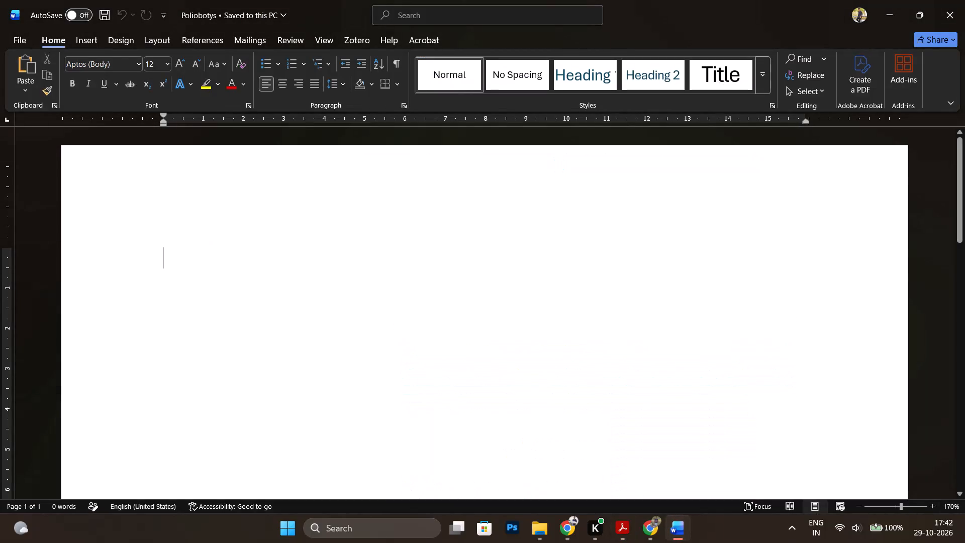
key("ctrl+v")
Format all the pasted text in Times New Roman, size 11.
key("ctrl+a")
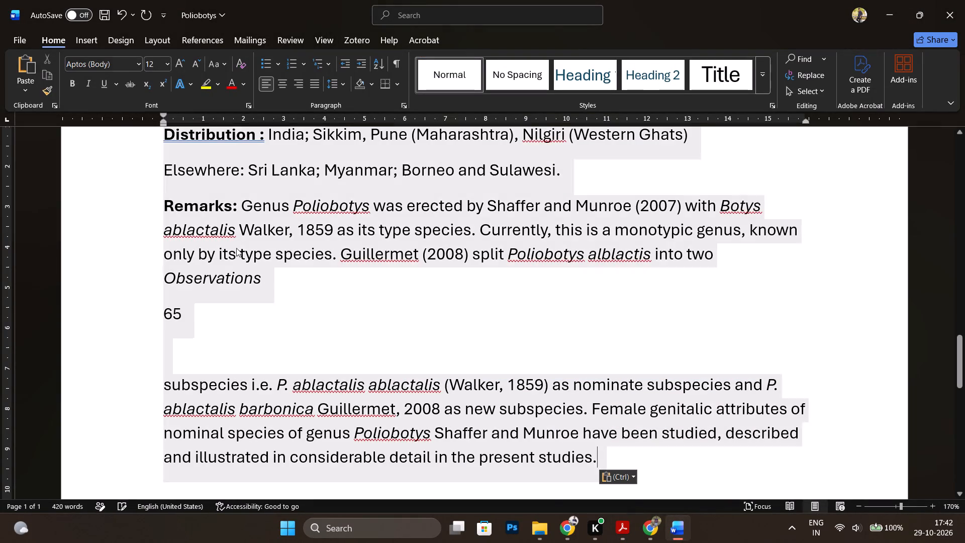
left_click(138, 63)
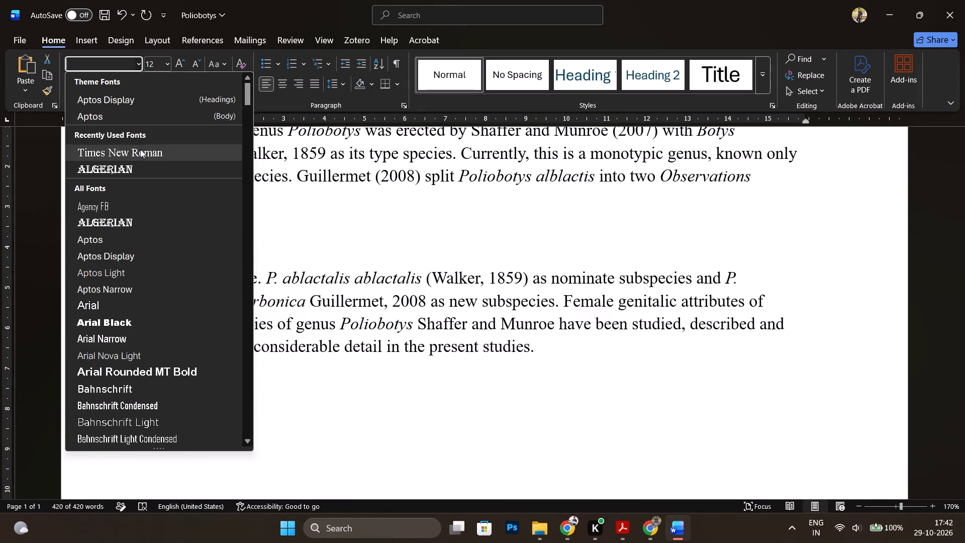
left_click(140, 149)
left_click(163, 62)
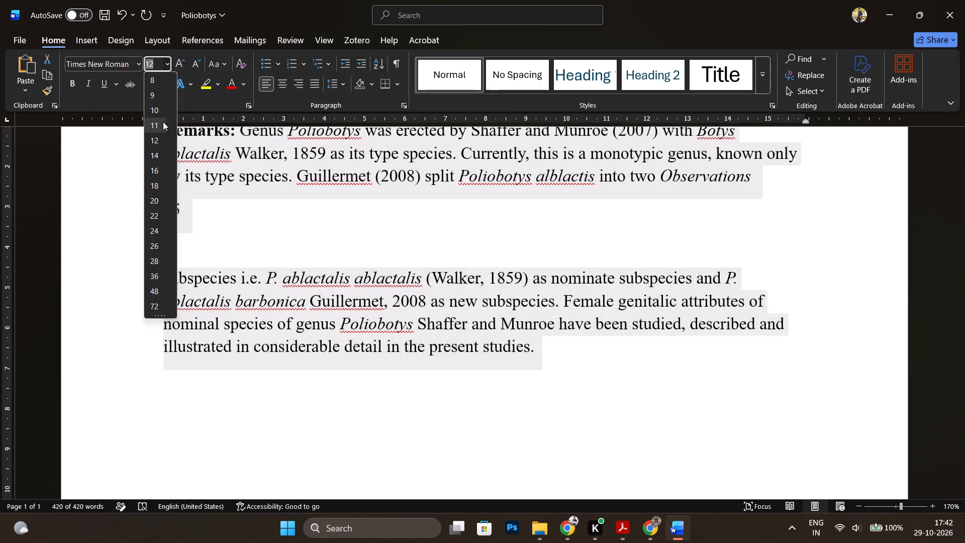
left_click(161, 123)
left_click(753, 382)
Delete the stray page number 64 and the word Observations after the genus Distribution line.
scroll(406, 298, "up", 6)
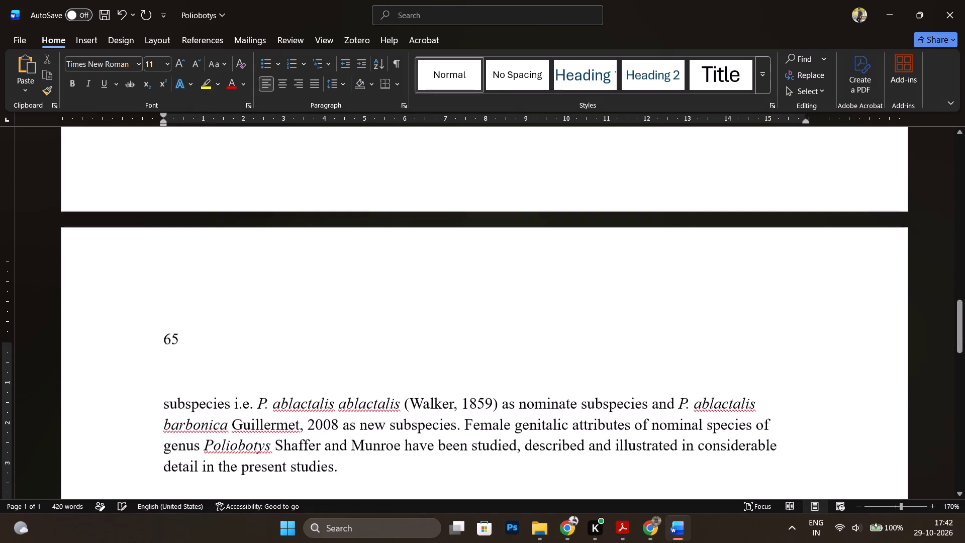
scroll(404, 298, "up", 19)
scroll(404, 298, "down", 1)
scroll(404, 298, "up", 5)
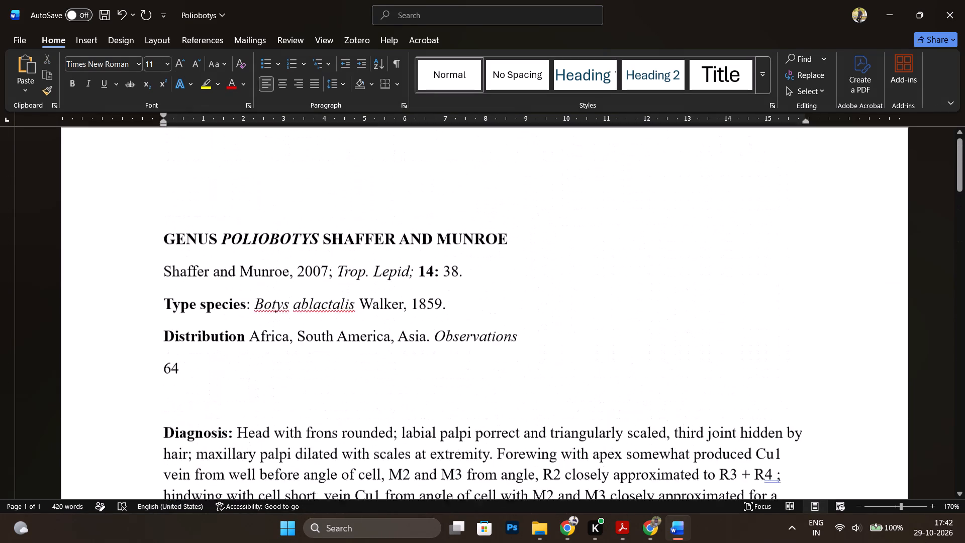
scroll(404, 298, "up", 4)
left_click(205, 385)
key("BackSpace")
key("BackSpace")
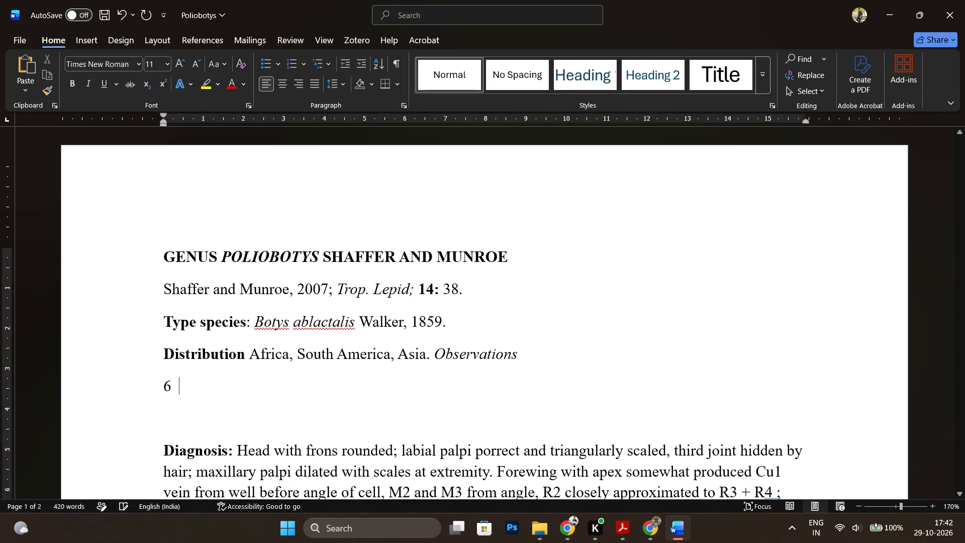
key("BackSpace")
key("BackSpace")
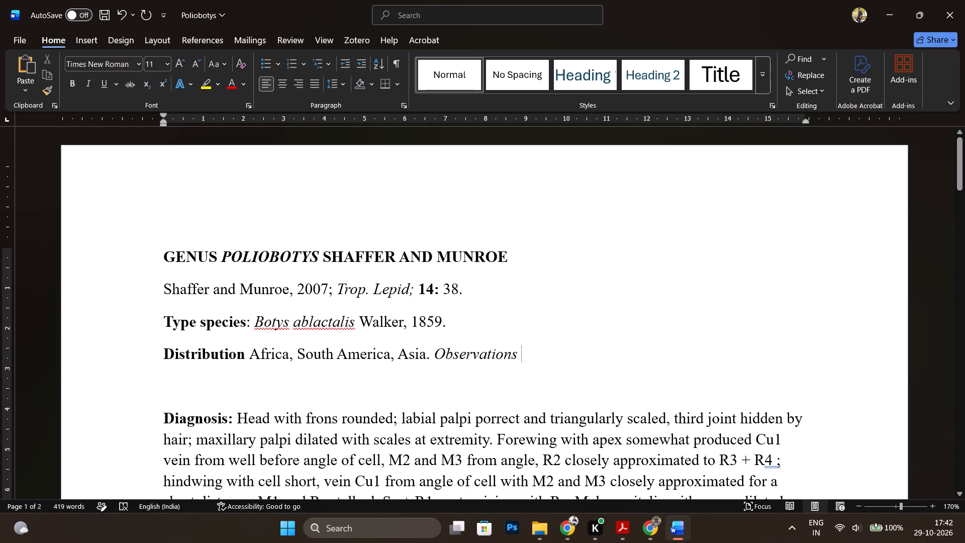
key("BackSpace")
key("BackSpace")
key("BackSpace")
key("BackSpace")
key("BackSpace")
key("BackSpace")
key("BackSpace")
key("BackSpace")
key("BackSpace")
key("BackSpace")
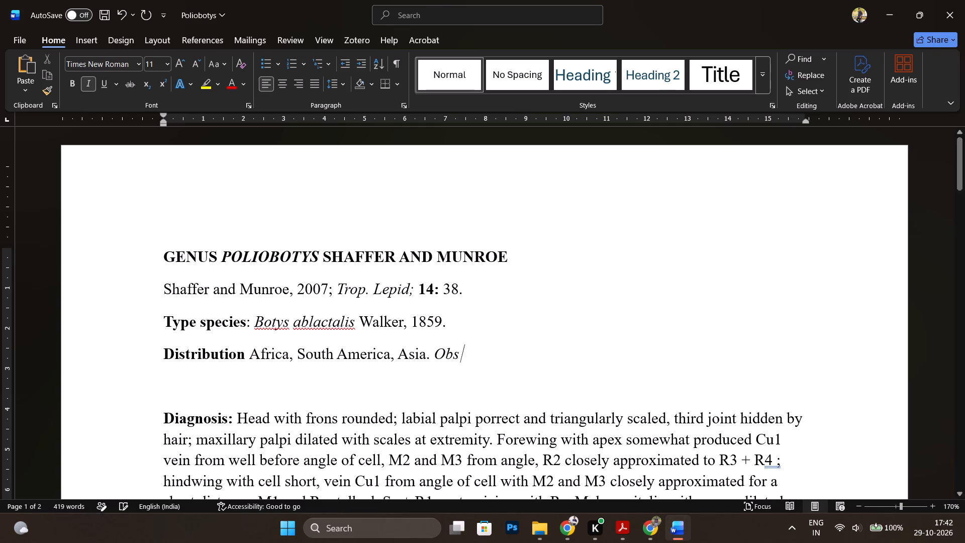
key("BackSpace")
key("BackSpace")
key("BackSpace")
key("BackSpace")
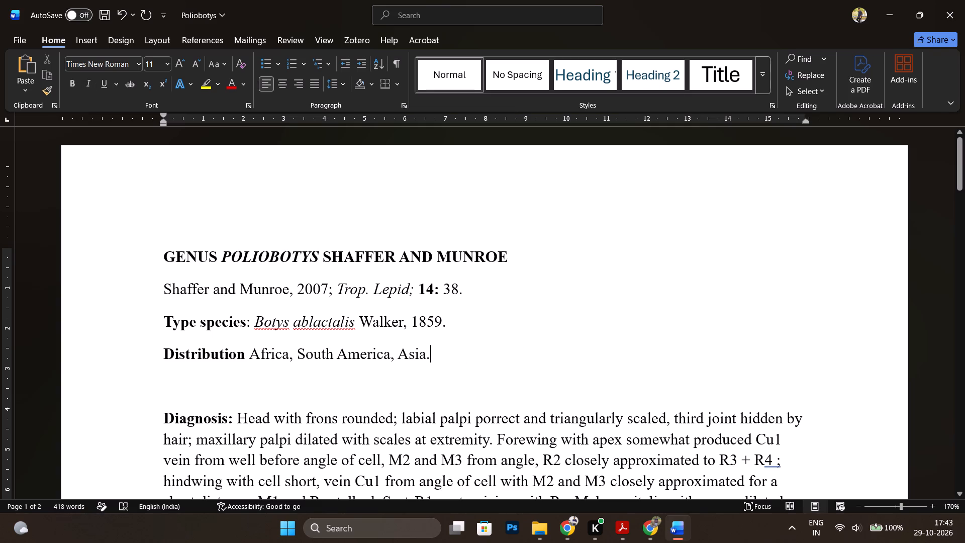
Justify the text of the whole Poliobotys document.
left_click_drag(469, 294, 189, 250)
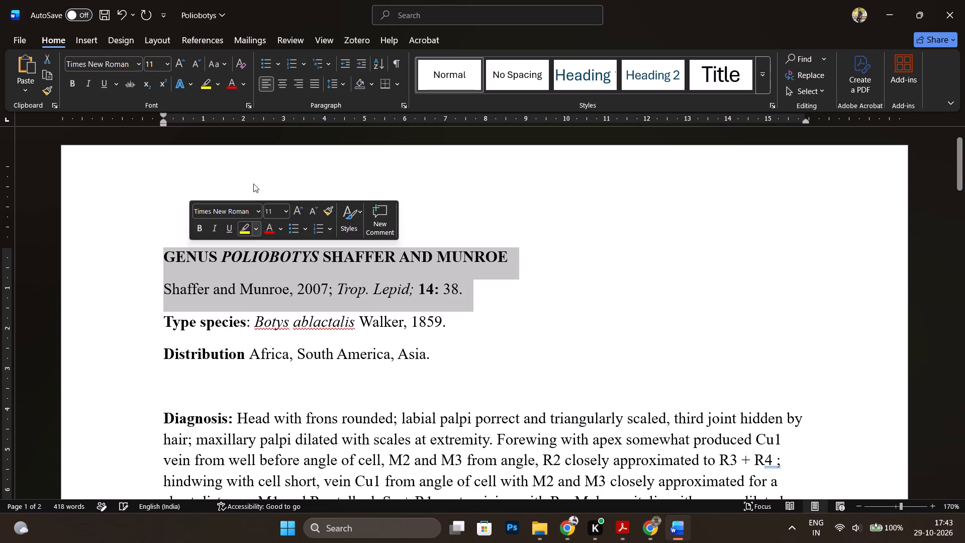
left_click(625, 336)
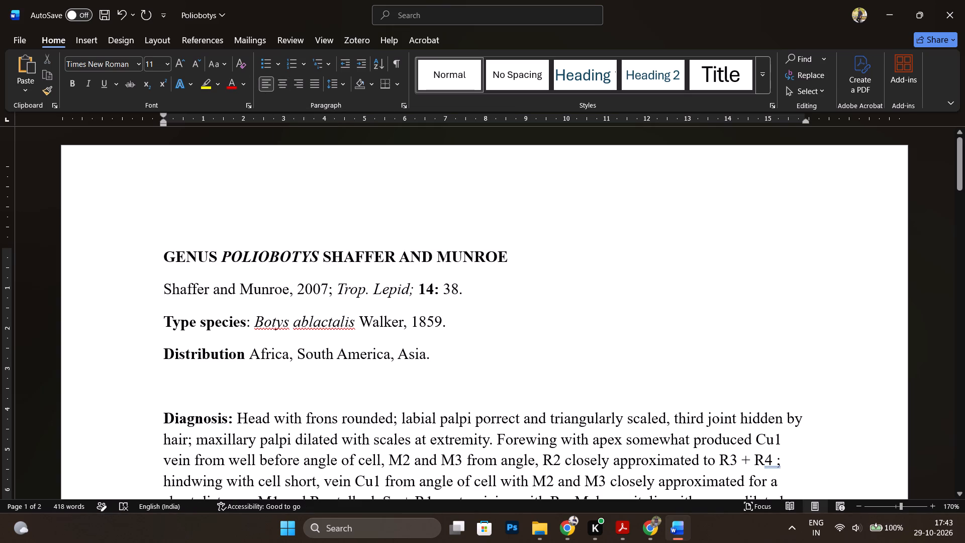
key("ctrl+a")
left_click(586, 330)
key("ctrl+a")
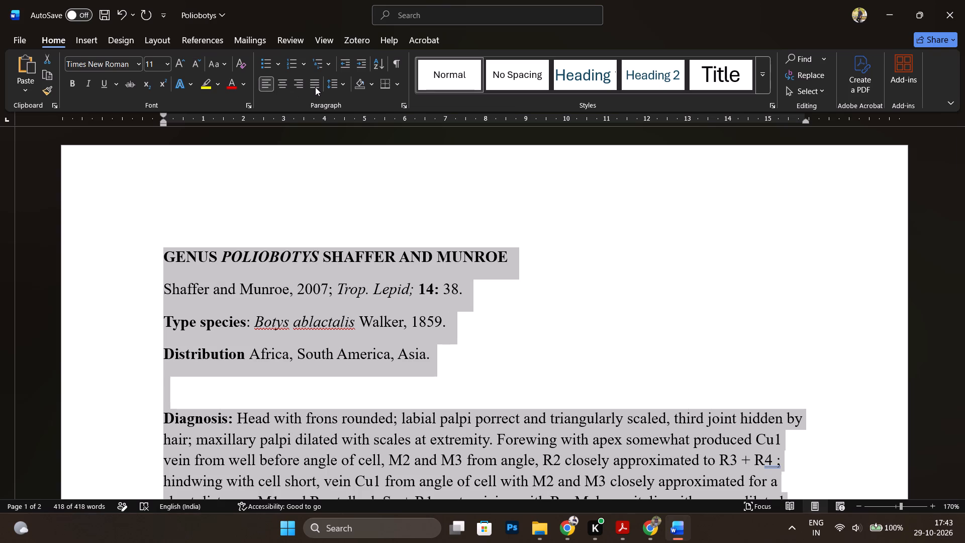
left_click(315, 87)
left_click(565, 429)
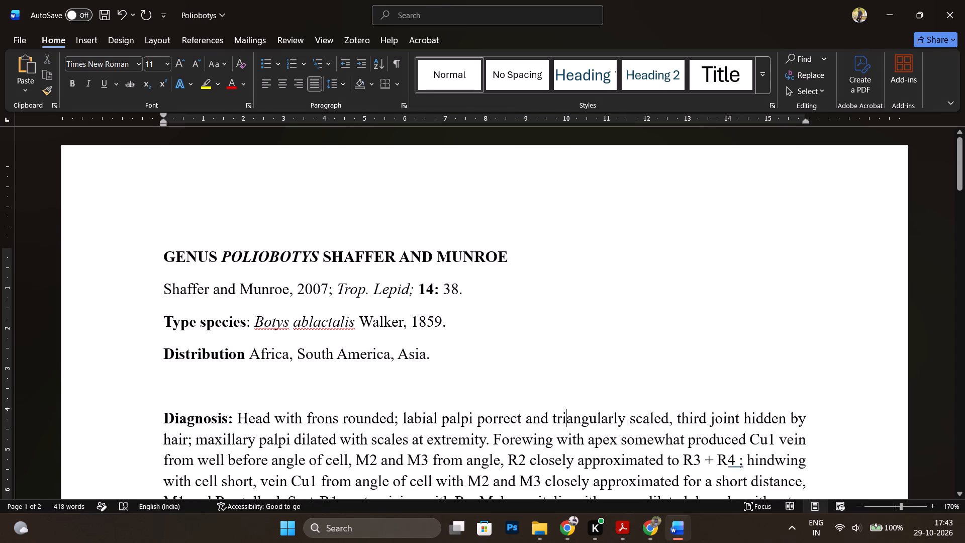
Centre the genus heading and the citation line below it, and remove the space after both paragraphs.
left_click_drag(468, 294, 344, 294)
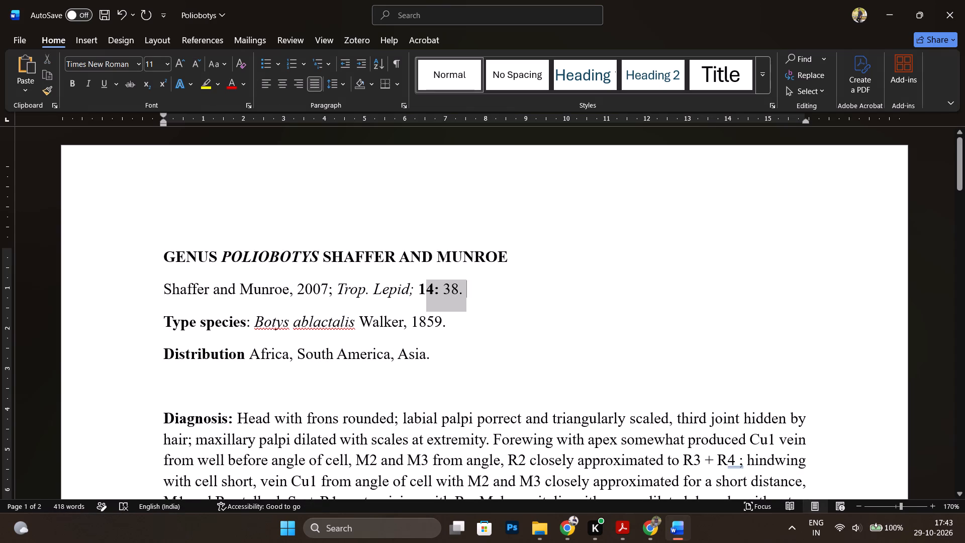
left_click_drag(344, 294, 159, 260)
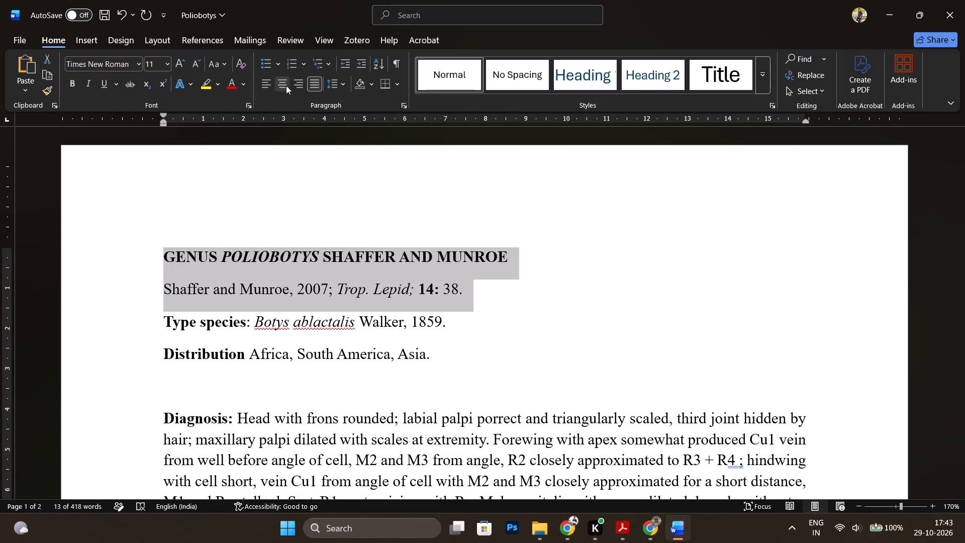
left_click(286, 85)
left_click(341, 85)
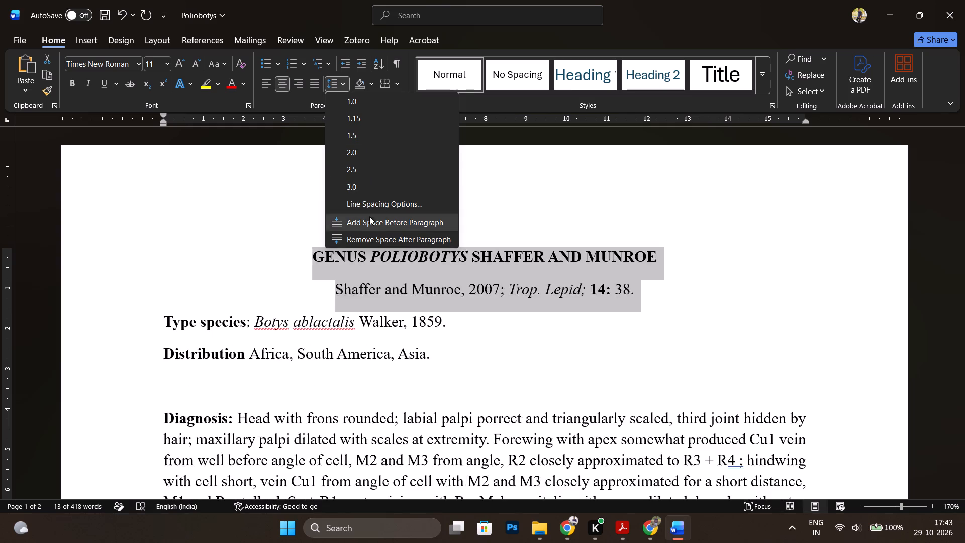
left_click(375, 238)
left_click(504, 309)
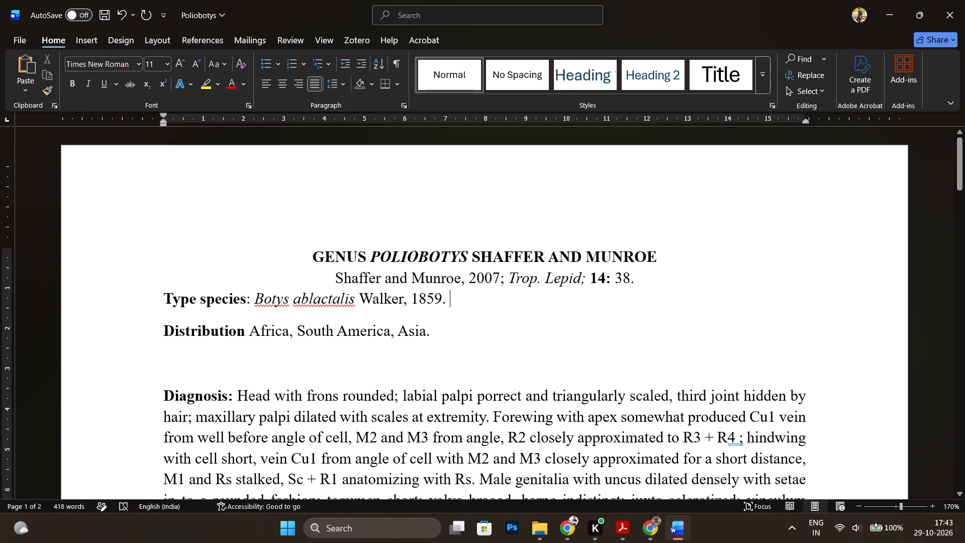
Insert a blank line below the citation line and delete the empty line above the Diagnosis paragraph.
left_click(651, 282)
key("Return")
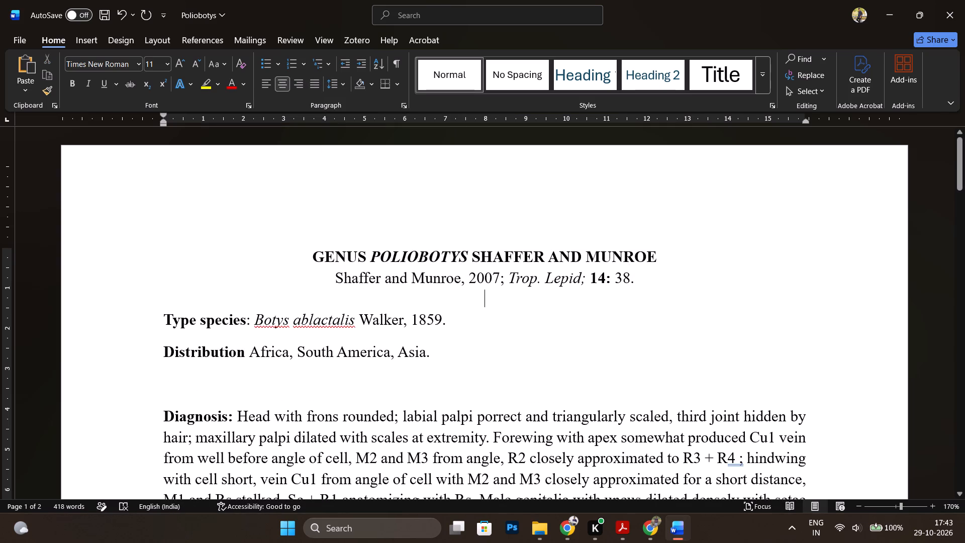
left_click(280, 404)
key("BackSpace")
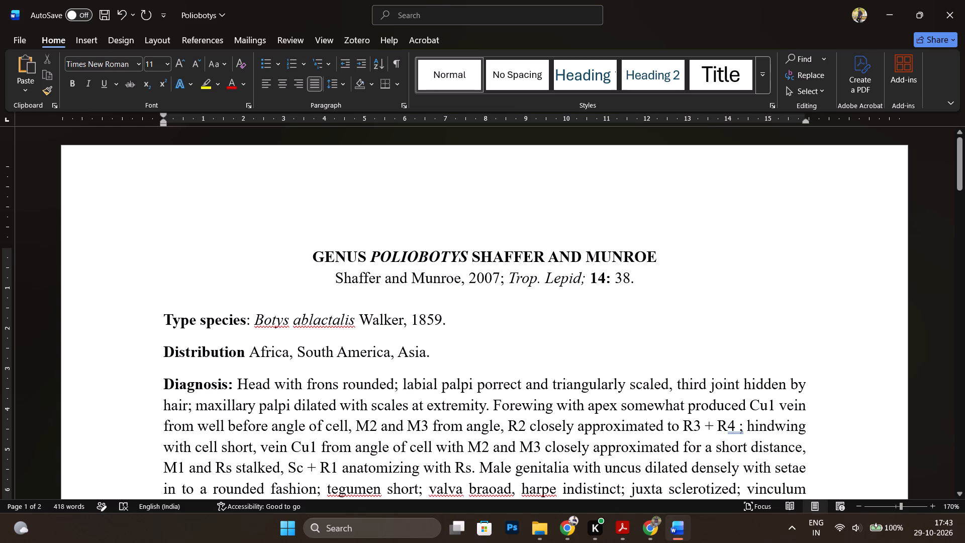
Set the font size of the Shaffer and Munroe, 2007 citation line to 9.
left_click_drag(643, 281, 372, 279)
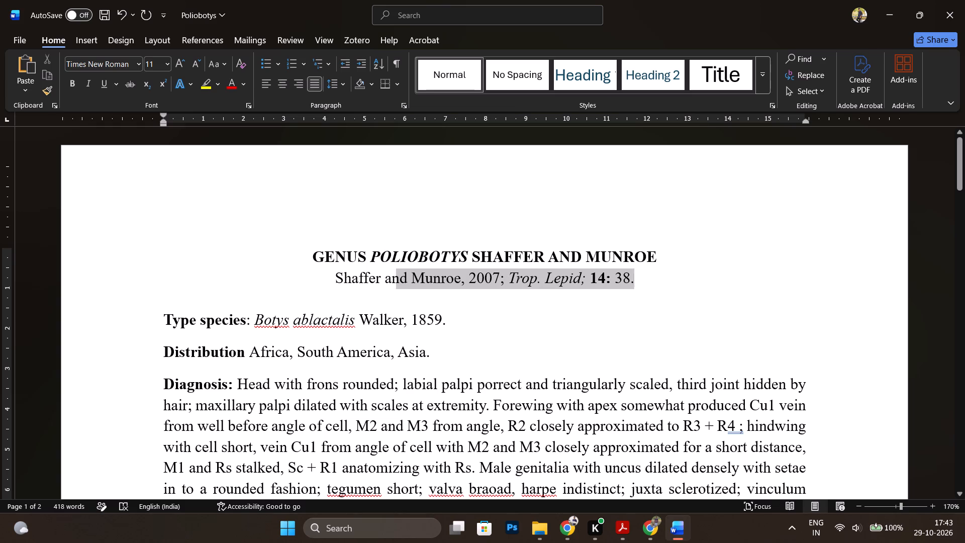
left_click_drag(372, 279, 342, 279)
left_click(167, 57)
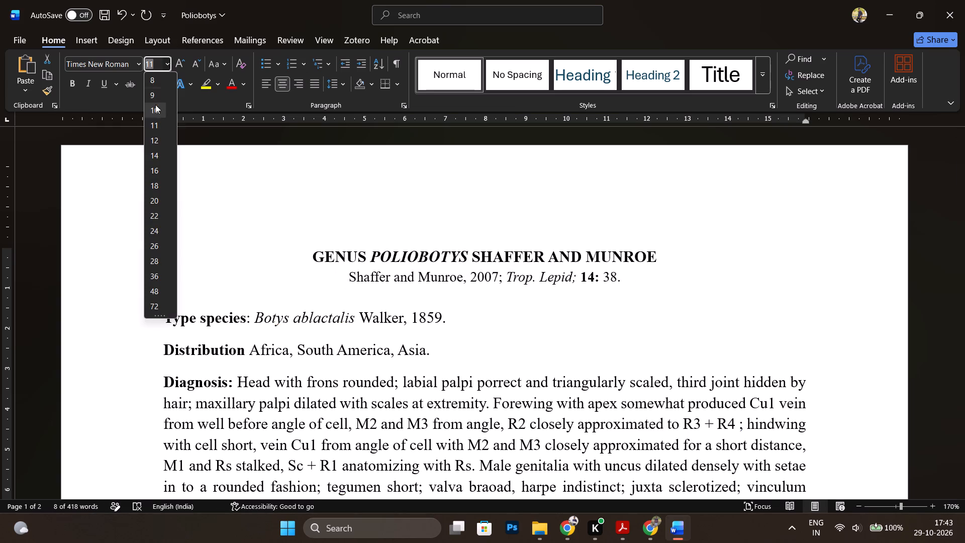
left_click(155, 98)
left_click(696, 333)
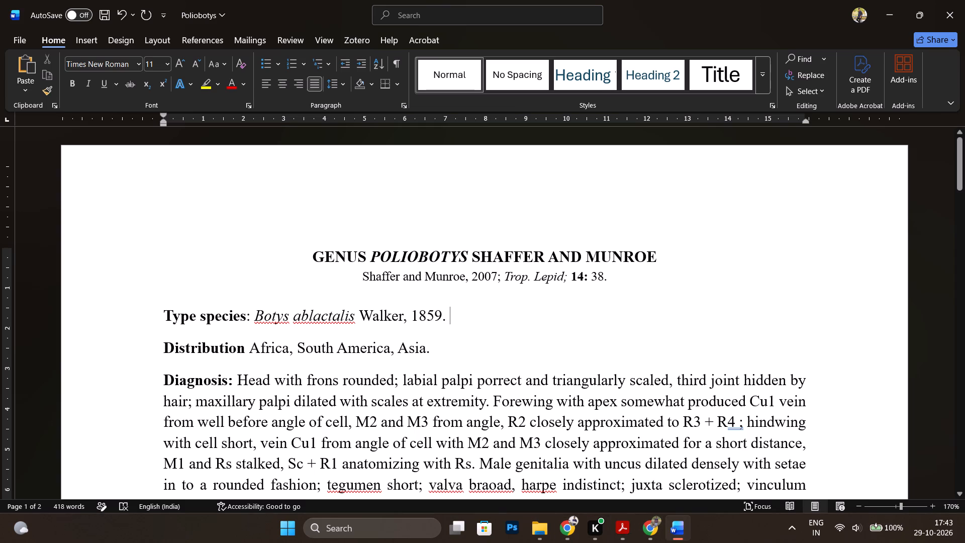
Rewrite the author names in the Poliobotys genus heading from all capitals to "Shaffer & Munroe".
left_click_drag(667, 257, 489, 257)
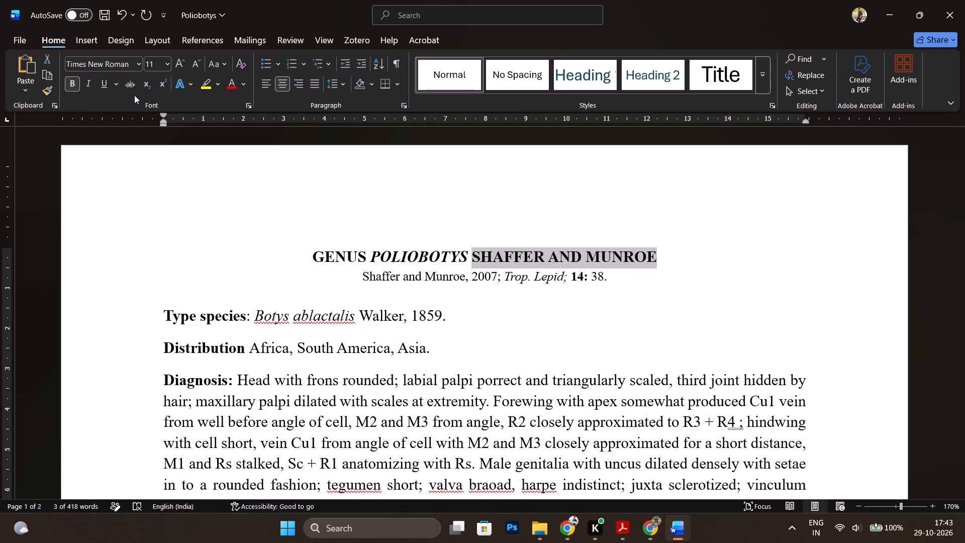
left_click(223, 67)
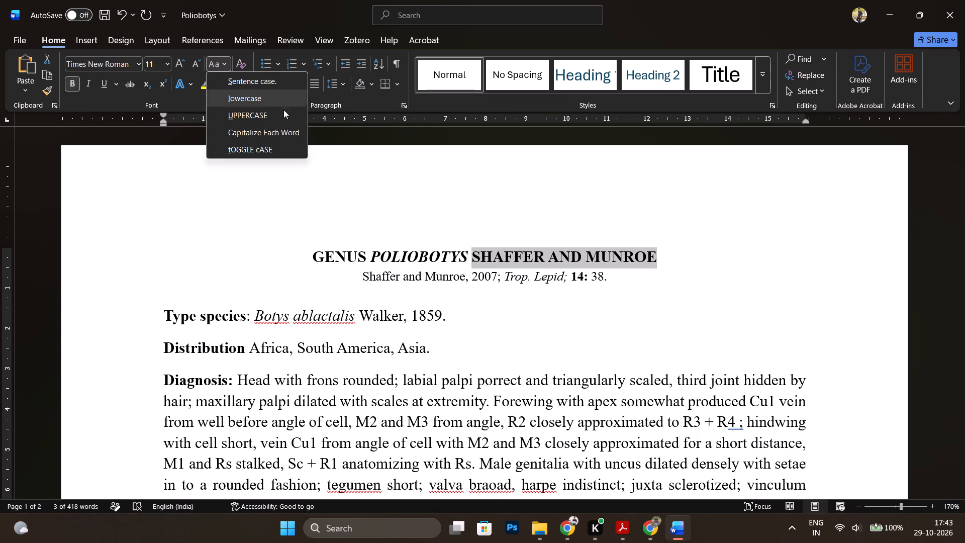
left_click(289, 133)
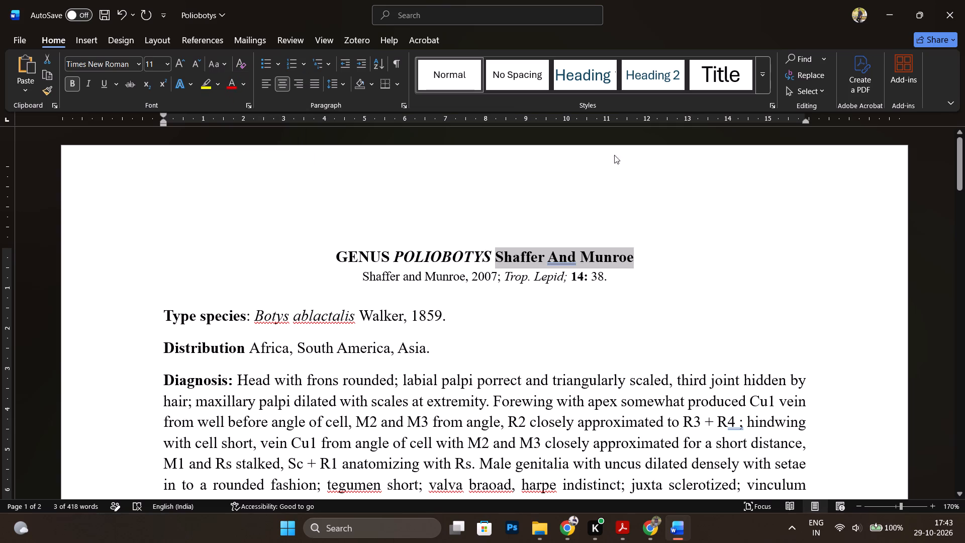
left_click(663, 251)
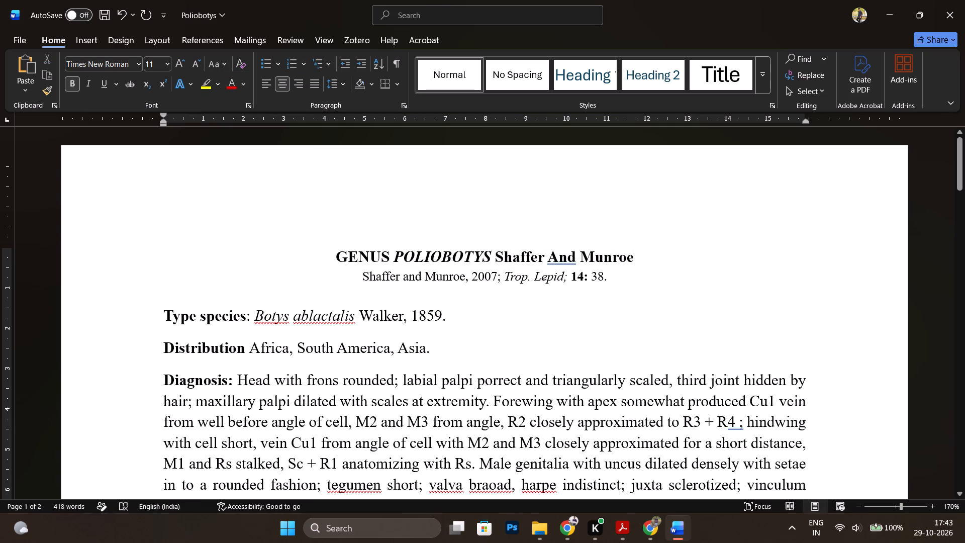
left_click(556, 260)
key("BackSpace")
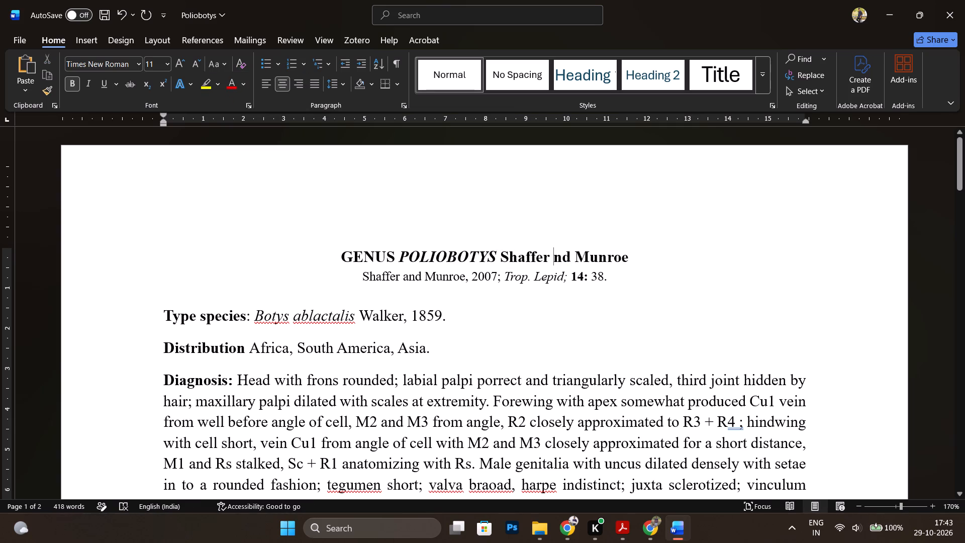
key("a")
left_click_drag(575, 257, 567, 257)
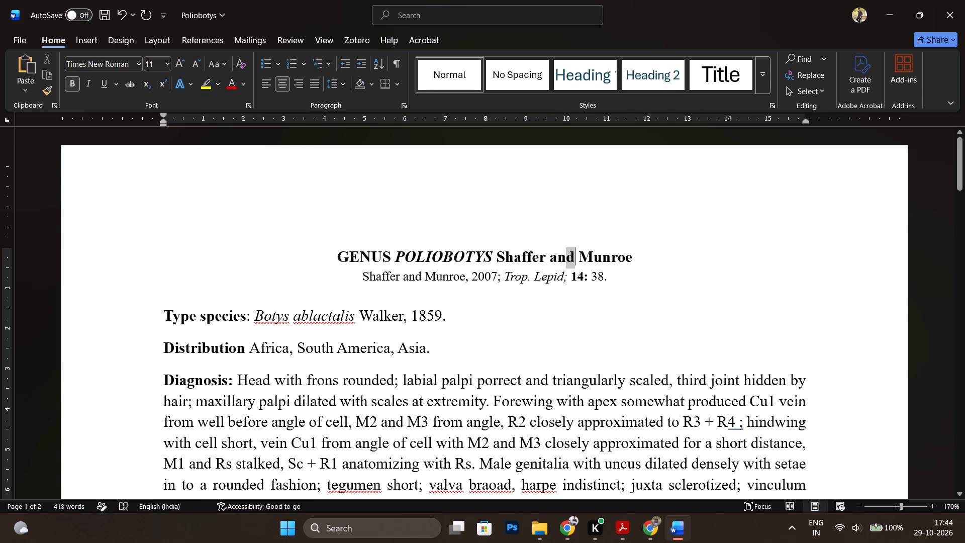
left_click_drag(567, 257, 552, 257)
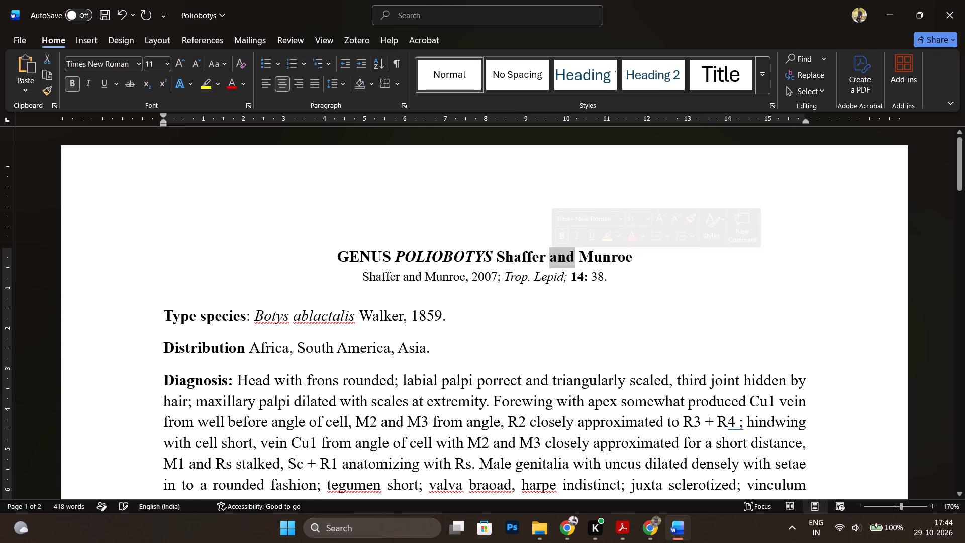
key("shift+ampersand")
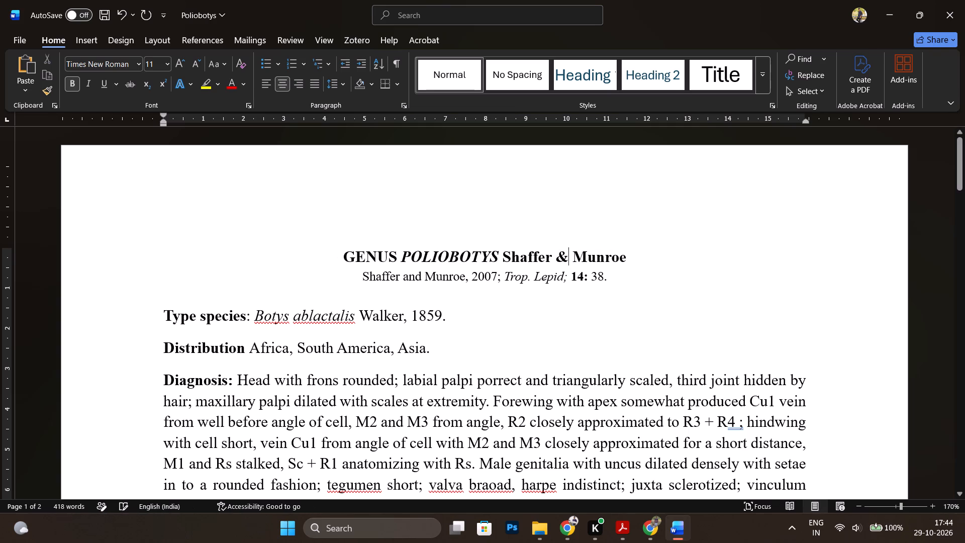
left_click(658, 270)
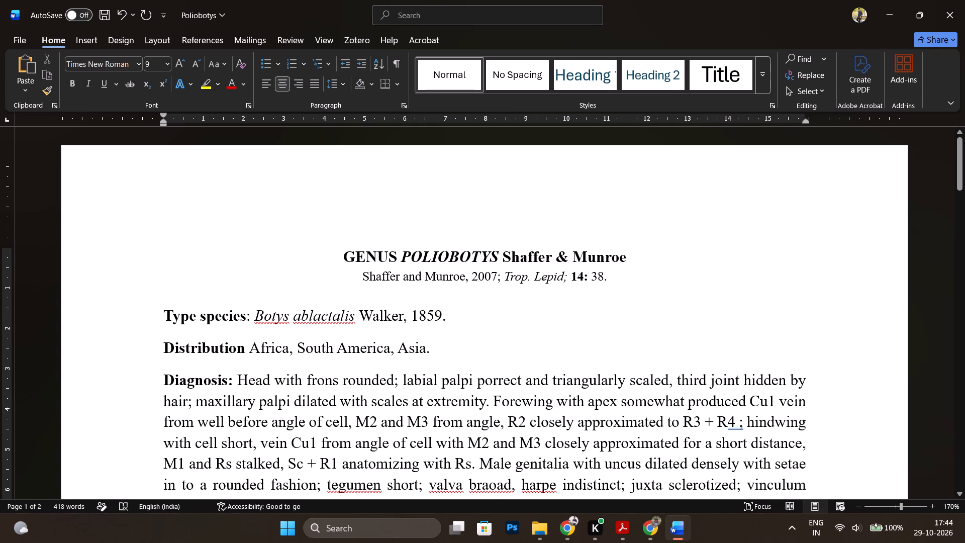
left_click(495, 290)
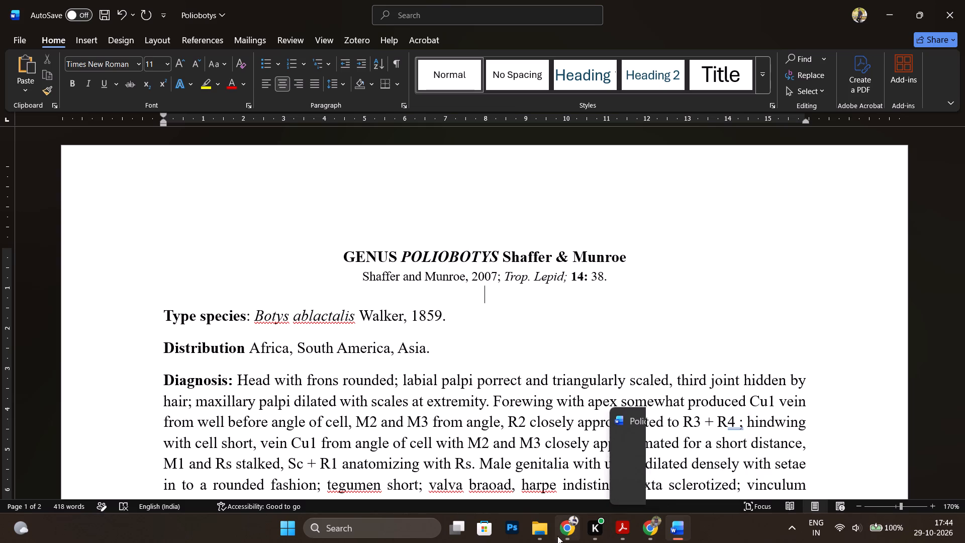
Close the pyraustinae_Thesis folder window and open the Heortia document from the Hertia all folder in PhD Data.
left_click(547, 536)
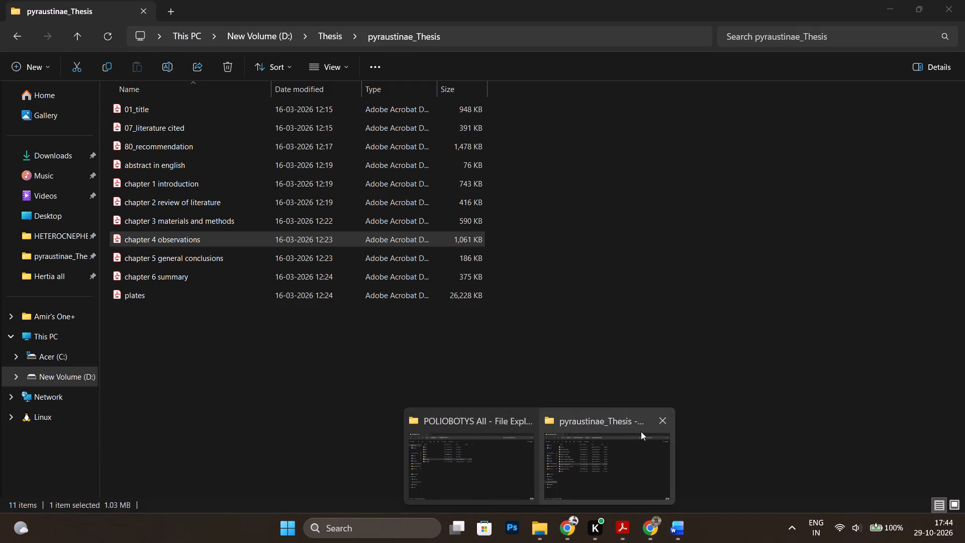
left_click(666, 419)
left_click(554, 451)
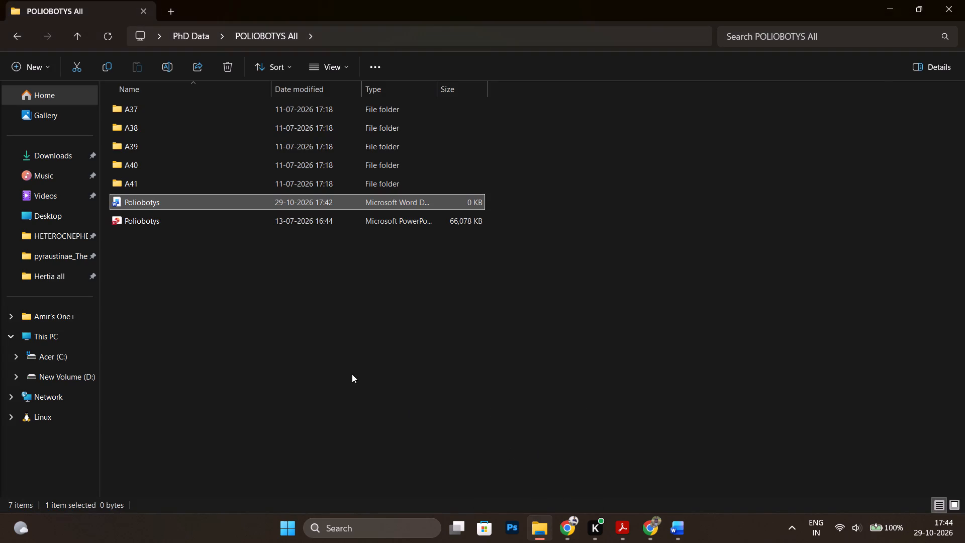
left_click_drag(358, 374, 372, 372)
left_click(613, 199)
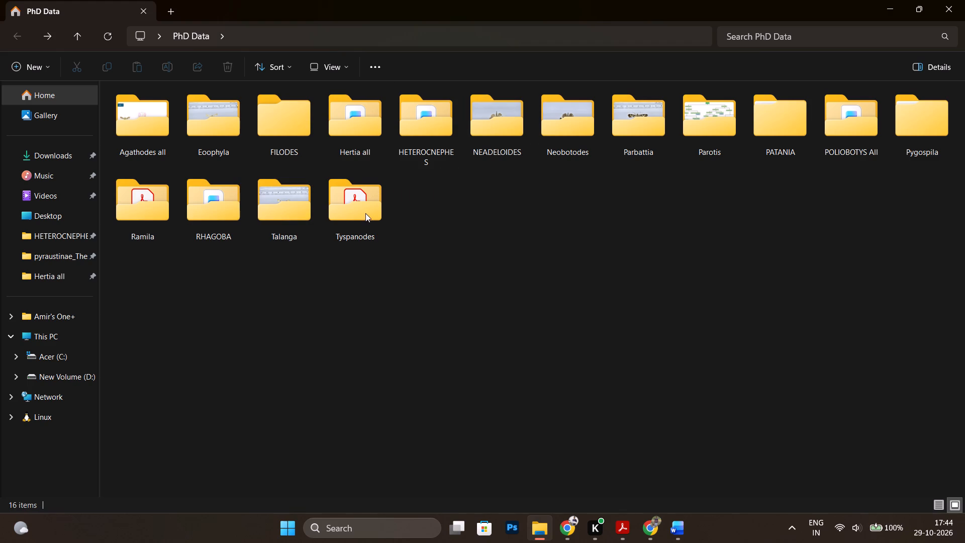
double_click(372, 128)
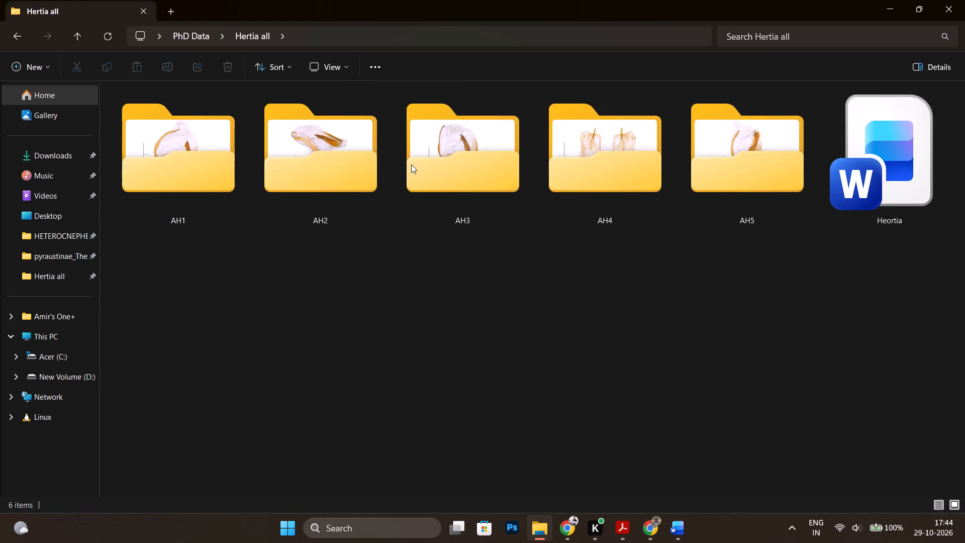
double_click(934, 163)
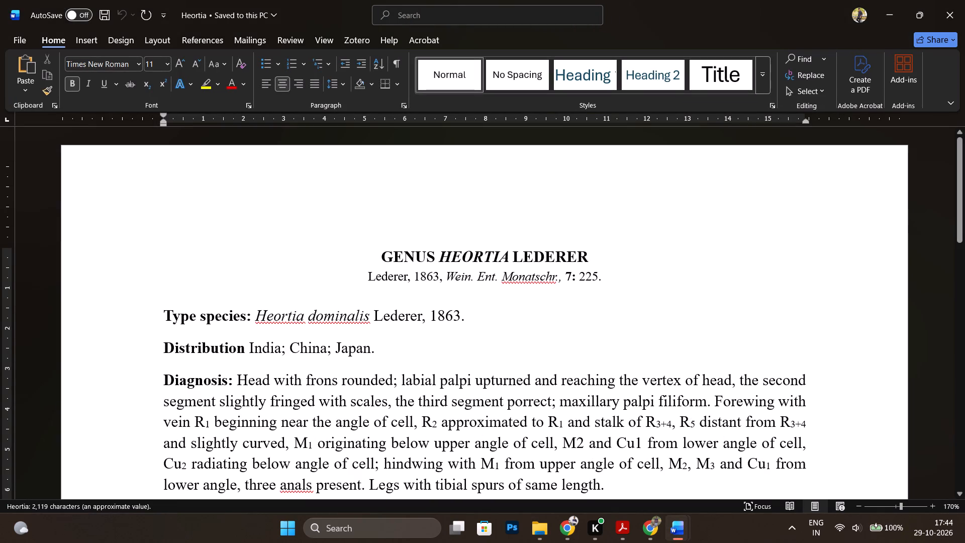
Change the author name LEDERER in the Heortia heading to capitalize only its first letter.
left_click_drag(516, 255, 547, 255)
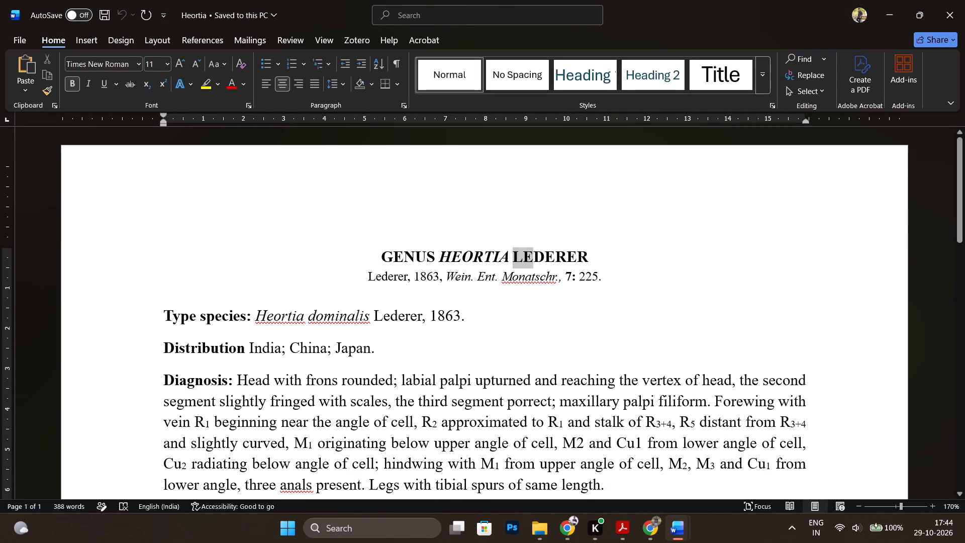
left_click_drag(547, 255, 591, 254)
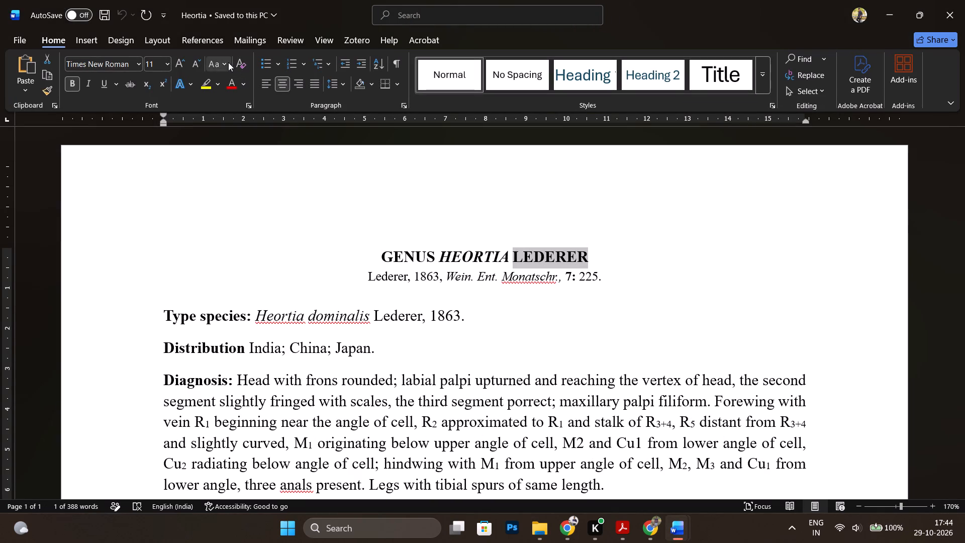
left_click(214, 63)
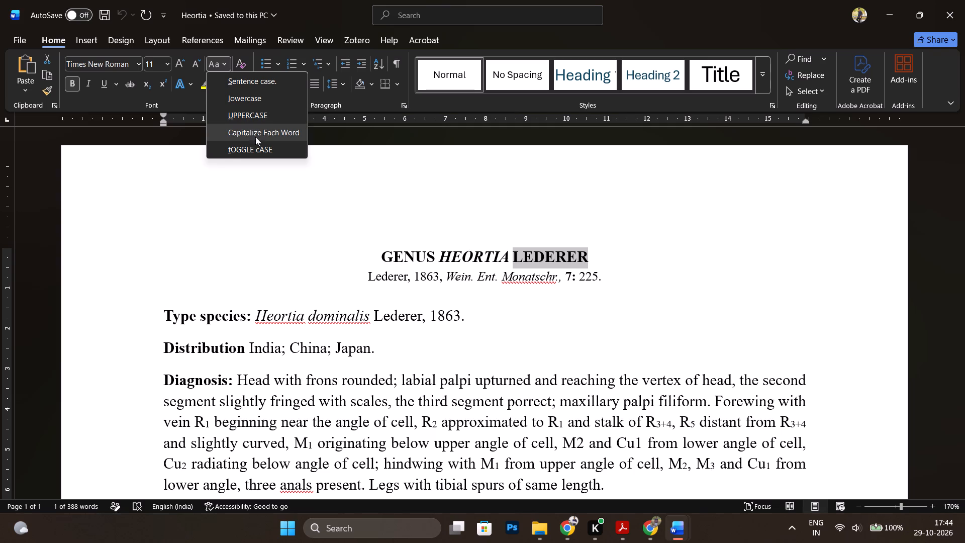
left_click(266, 133)
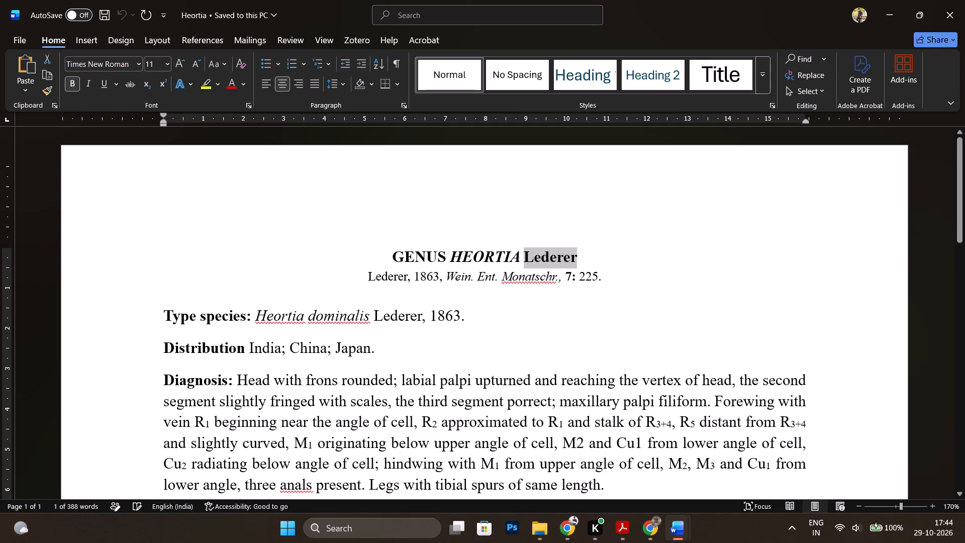
left_click(668, 254)
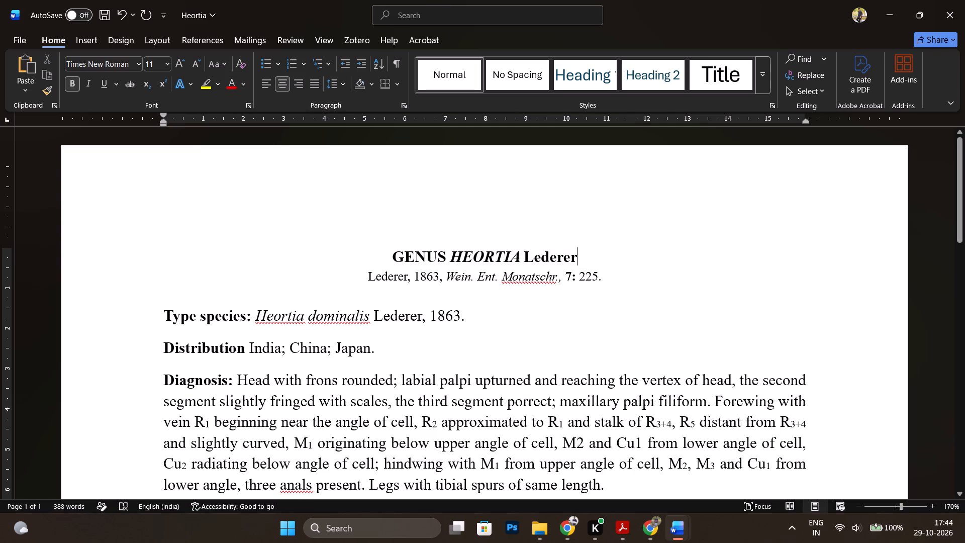
Delete the word GENUS and its trailing space from the Heortia heading.
left_click(452, 255)
key("BackSpace")
key("BackSpace")
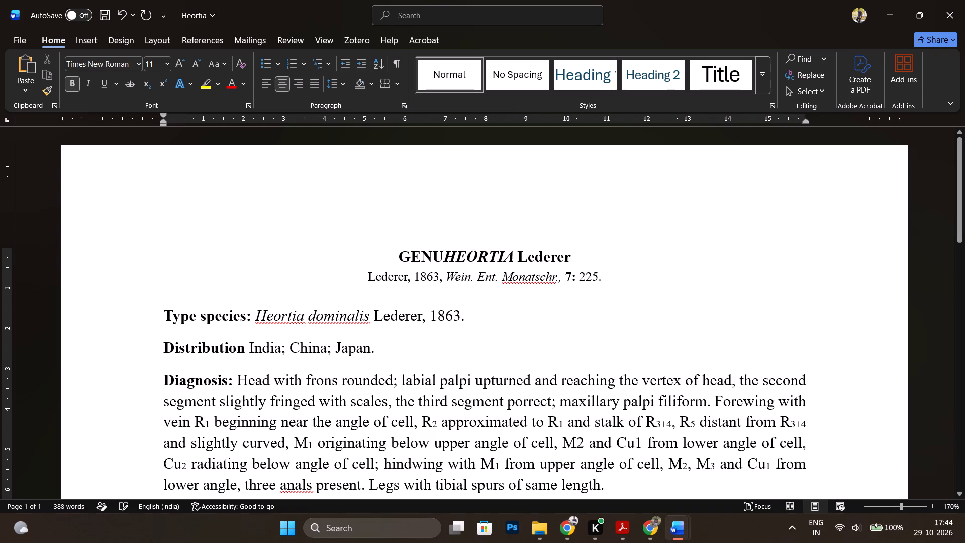
key("BackSpace")
key("BackSpace")
key("BackSpace")
key("BackSpace")
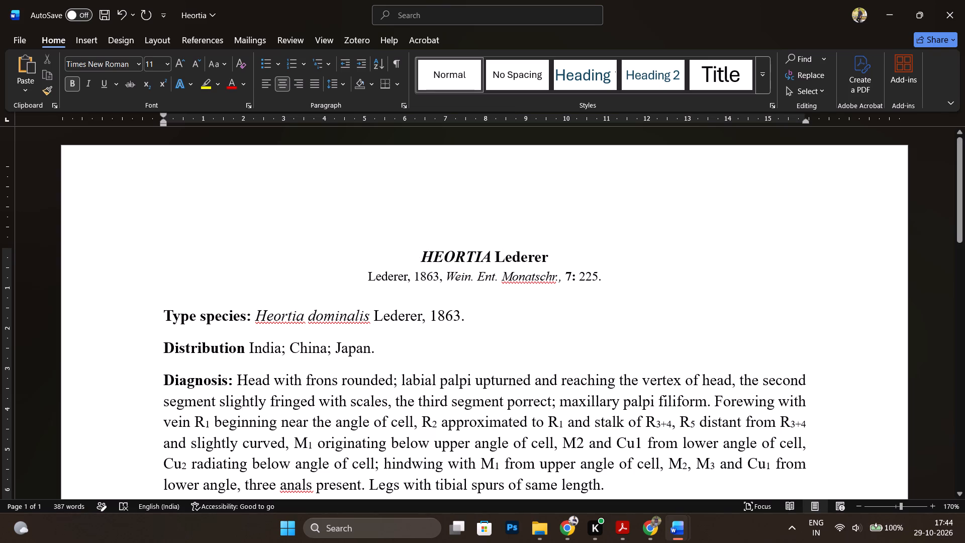
left_click(609, 235)
left_click(485, 256)
left_click(641, 272)
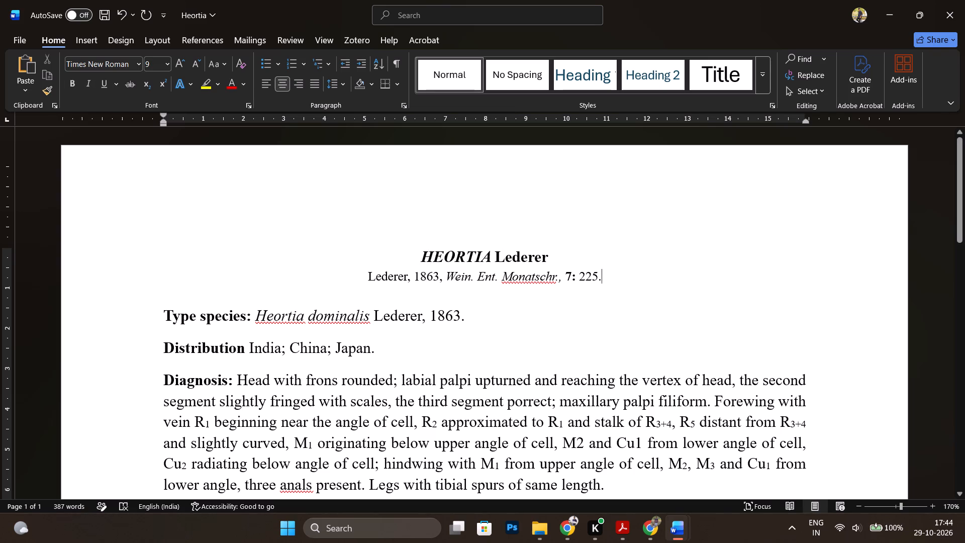
Save the Heortia document and close it.
key("ctrl+s")
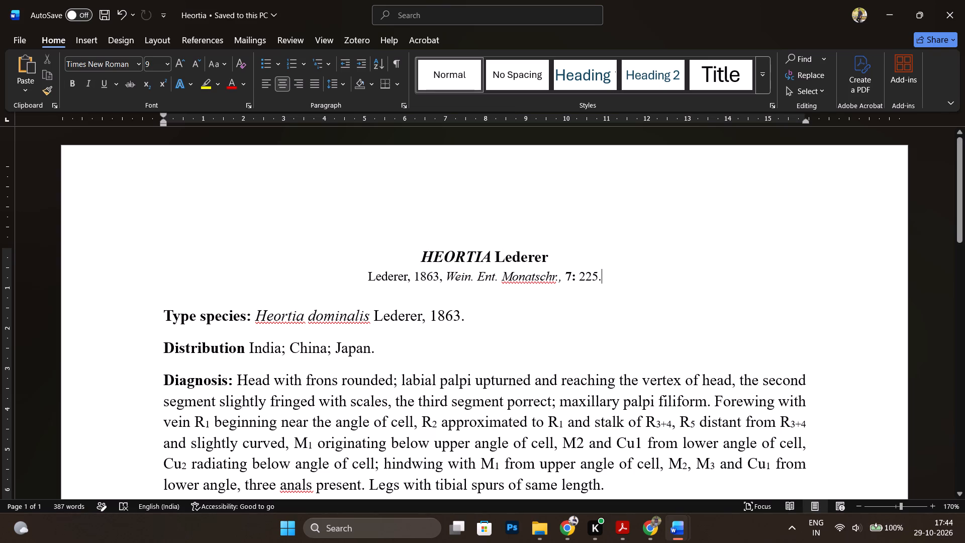
left_click(964, 0)
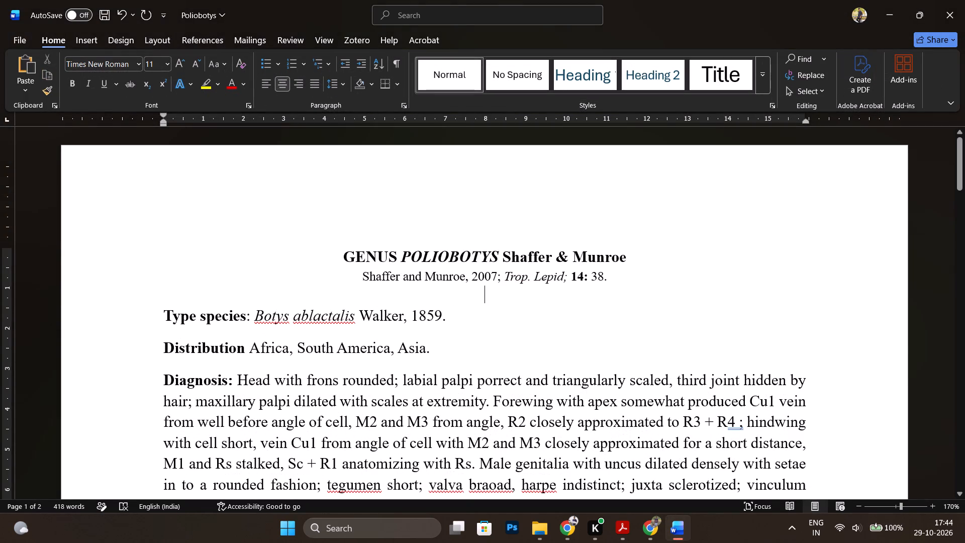
Delete the word GENUS and its trailing space from the Poliobotys heading.
left_click(402, 254)
key("BackSpace")
key("BackSpace")
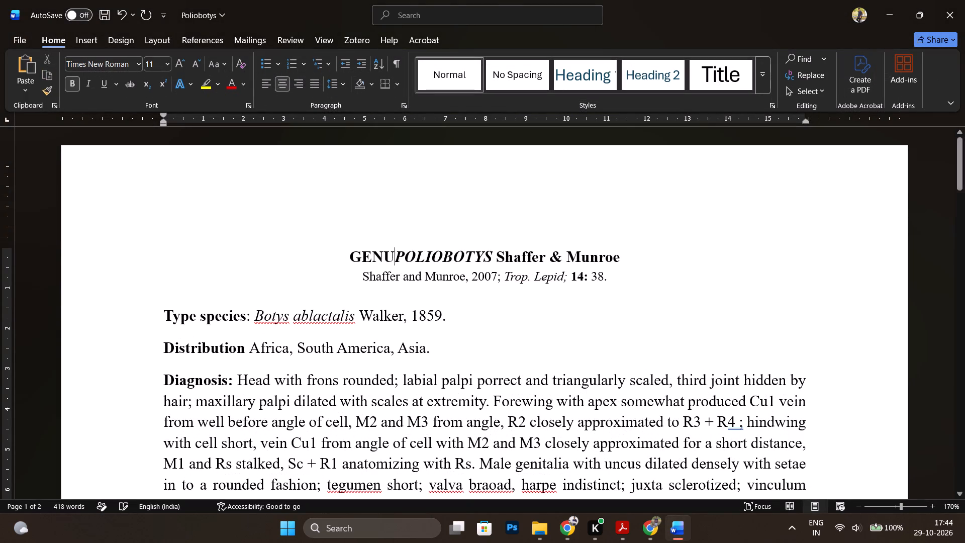
key("BackSpace")
key("BackSpace")
key("BackSpace")
key("BackSpace")
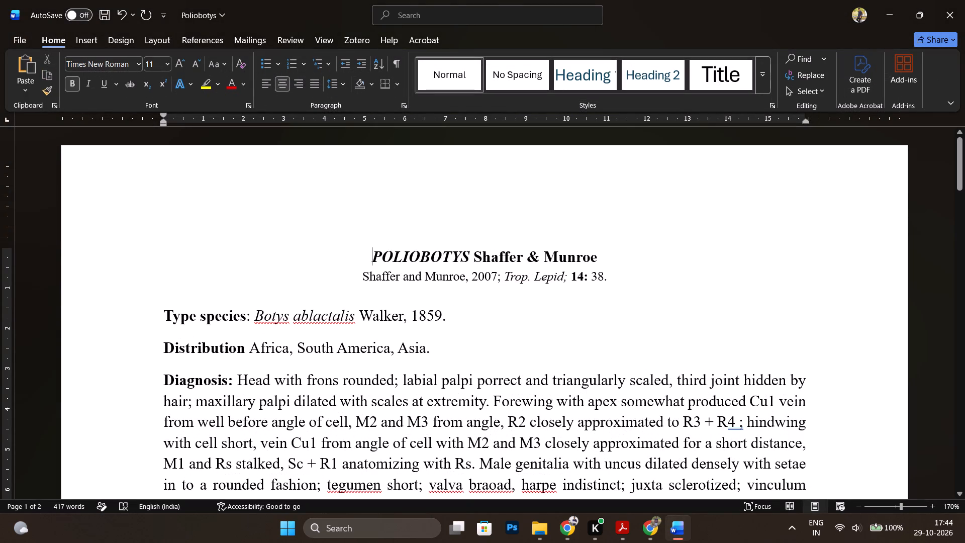
left_click(504, 303)
Remove the space between R4 and the semicolon in the Poliobotys Diagnosis paragraph.
scroll(644, 340, "down", 2)
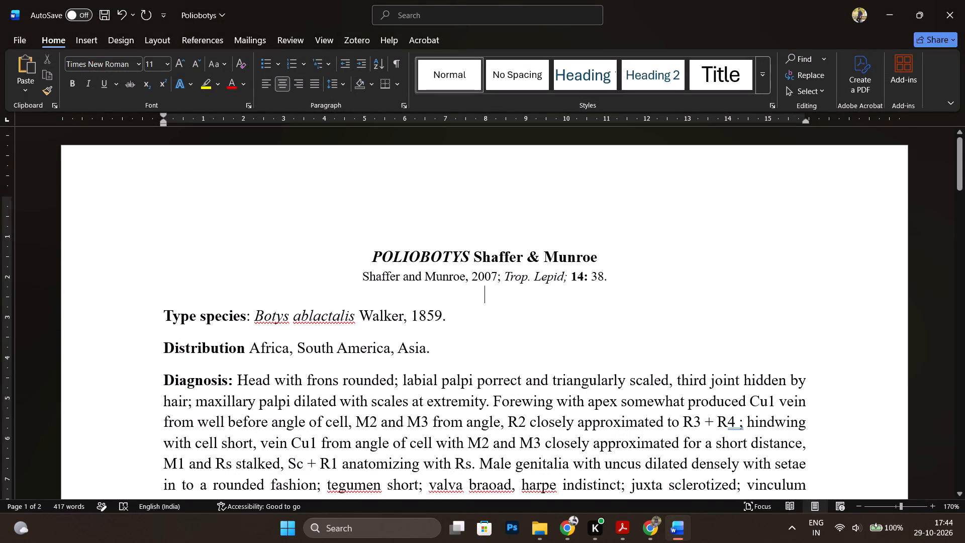
scroll(644, 353, "down", 2)
left_click(738, 220)
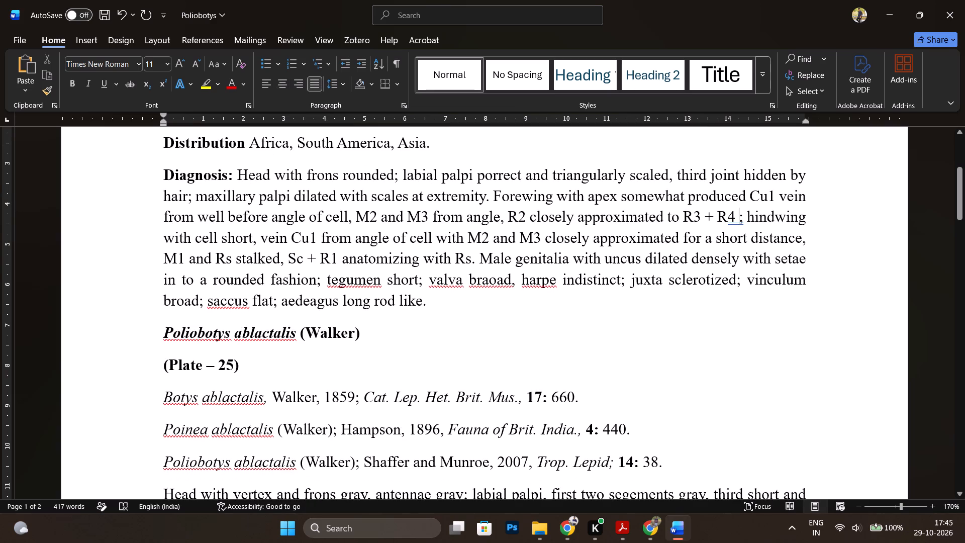
key("BackSpace")
Make the numerals in all the vein names (Cu1, M1, M2, M3, R1–R4) of the Poliobotys Diagnosis paragraph subscript.
scroll(382, 328, "up", 3)
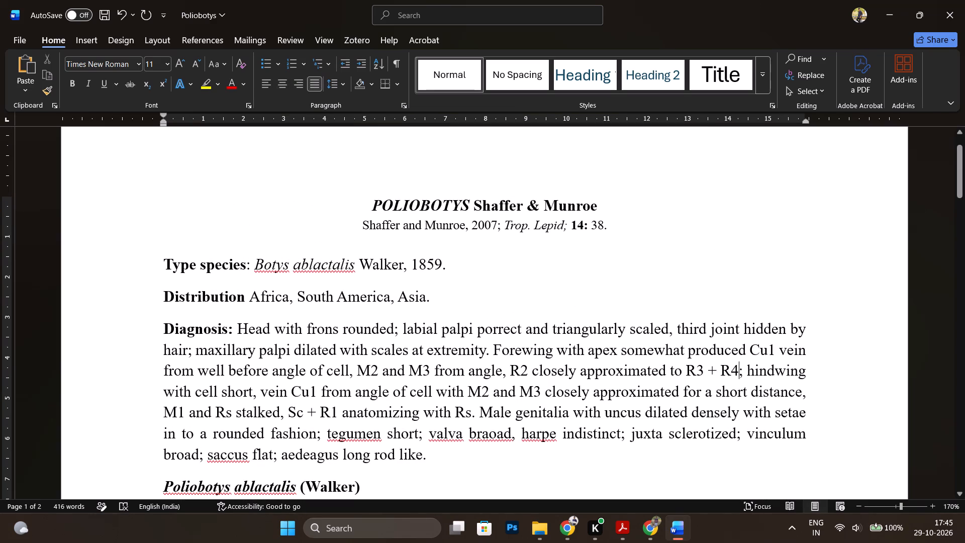
left_click_drag(374, 372, 379, 374, "ctrl")
left_click(376, 372)
left_click_drag(371, 368, 376, 368)
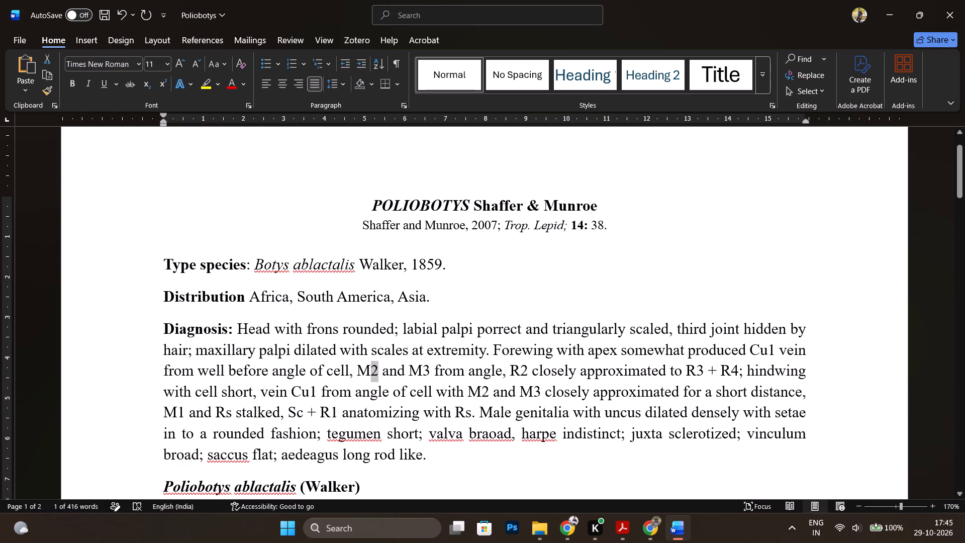
left_click_drag(422, 372, 430, 372, "ctrl")
left_click_drag(522, 369, 528, 370, "ctrl")
left_click_drag(480, 395, 485, 394, "ctrl")
left_click_drag(480, 390, 487, 390, "ctrl")
left_click_drag(530, 394, 536, 393, "ctrl")
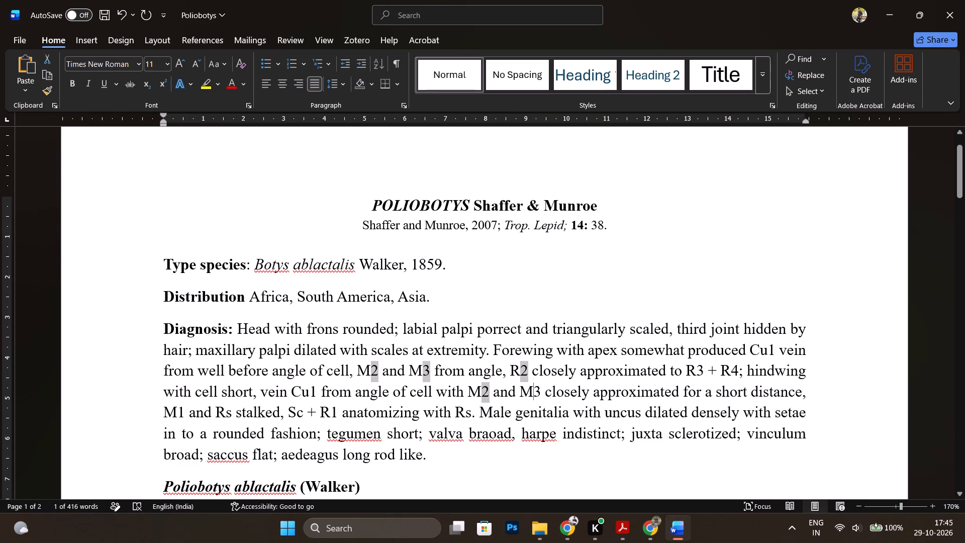
left_click_drag(536, 393, 539, 394, "ctrl")
left_click_drag(698, 372, 726, 373, "ctrl")
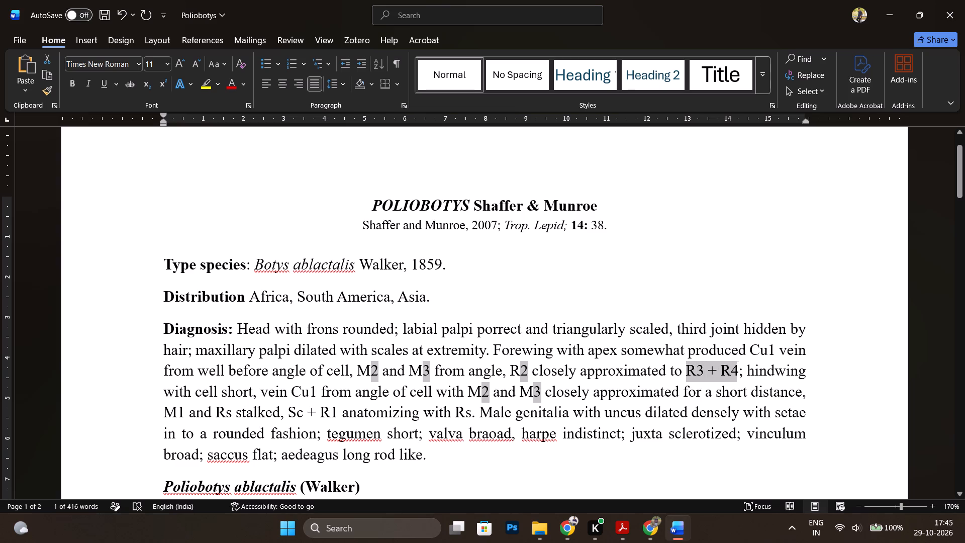
left_click_drag(726, 373, 705, 373, "ctrl")
left_click_drag(732, 371, 738, 370, "ctrl")
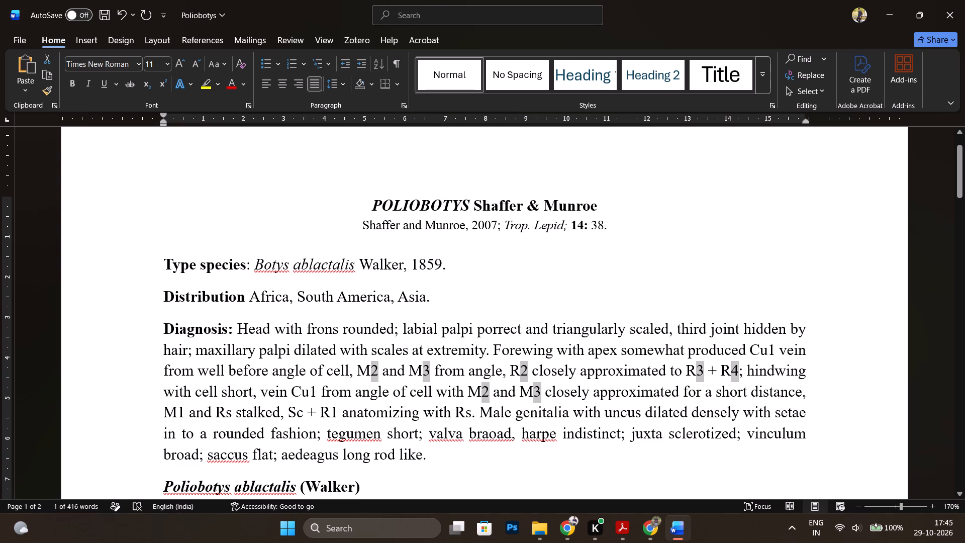
left_click_drag(738, 370, 739, 371, "ctrl")
left_click_drag(767, 352, 776, 352, "ctrl")
left_click_drag(332, 413, 336, 413, "ctrl")
left_click_drag(310, 391, 317, 391, "ctrl")
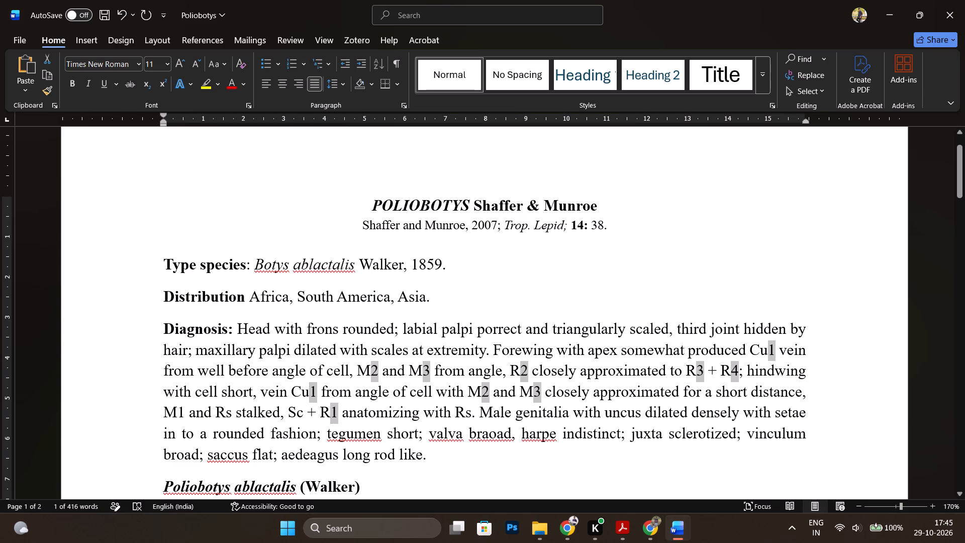
left_click_drag(176, 414, 183, 413, "ctrl")
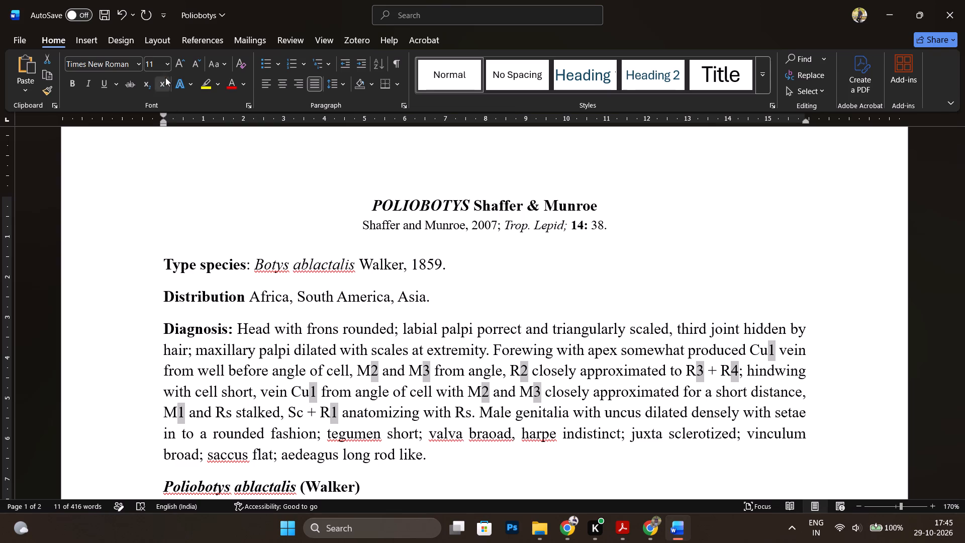
left_click(143, 83)
left_click(500, 275)
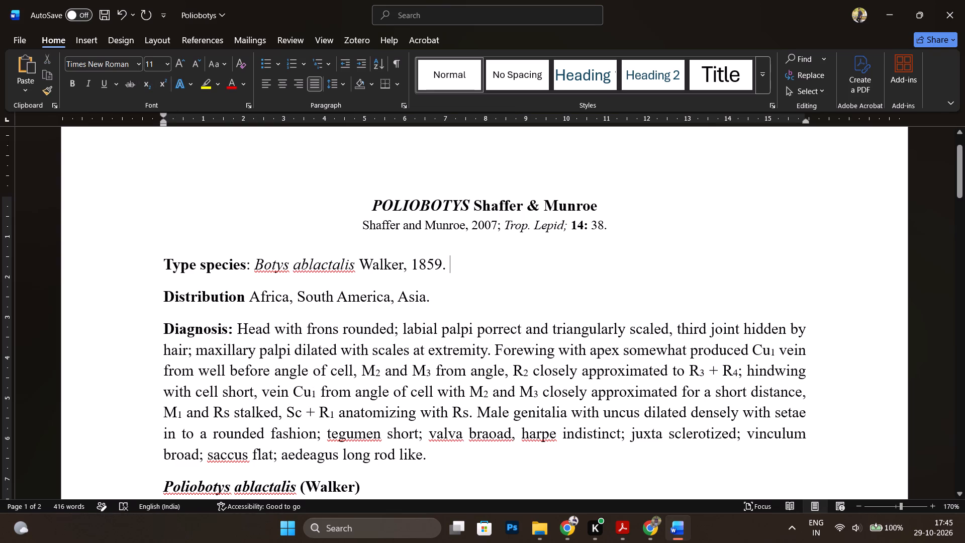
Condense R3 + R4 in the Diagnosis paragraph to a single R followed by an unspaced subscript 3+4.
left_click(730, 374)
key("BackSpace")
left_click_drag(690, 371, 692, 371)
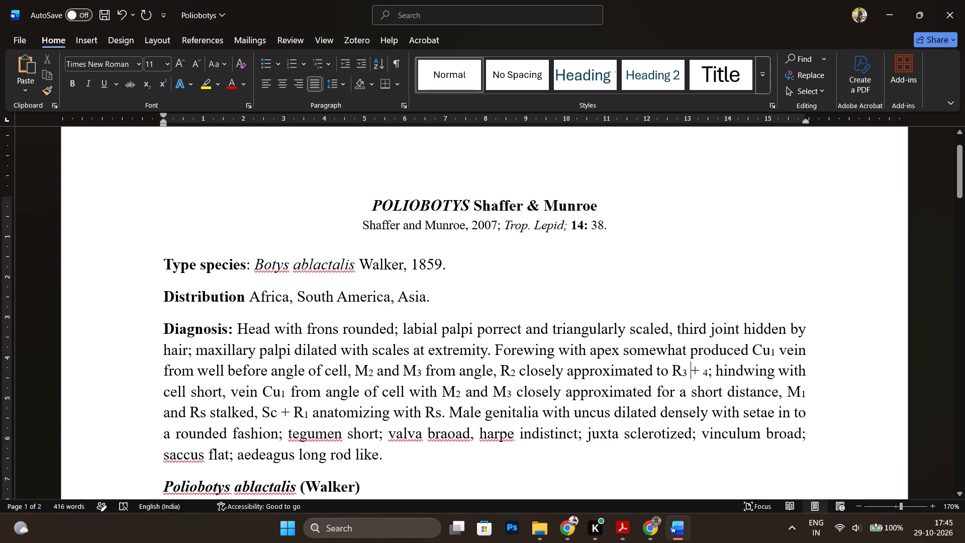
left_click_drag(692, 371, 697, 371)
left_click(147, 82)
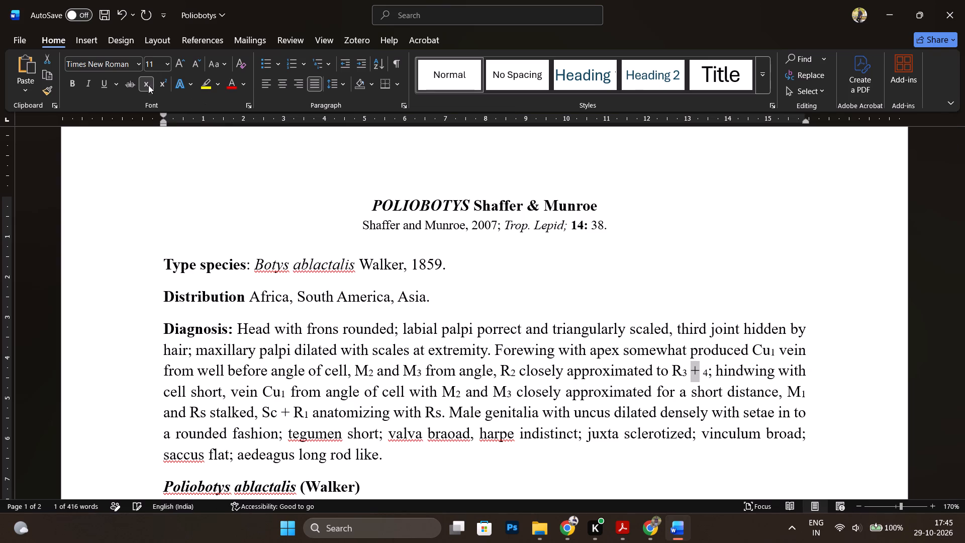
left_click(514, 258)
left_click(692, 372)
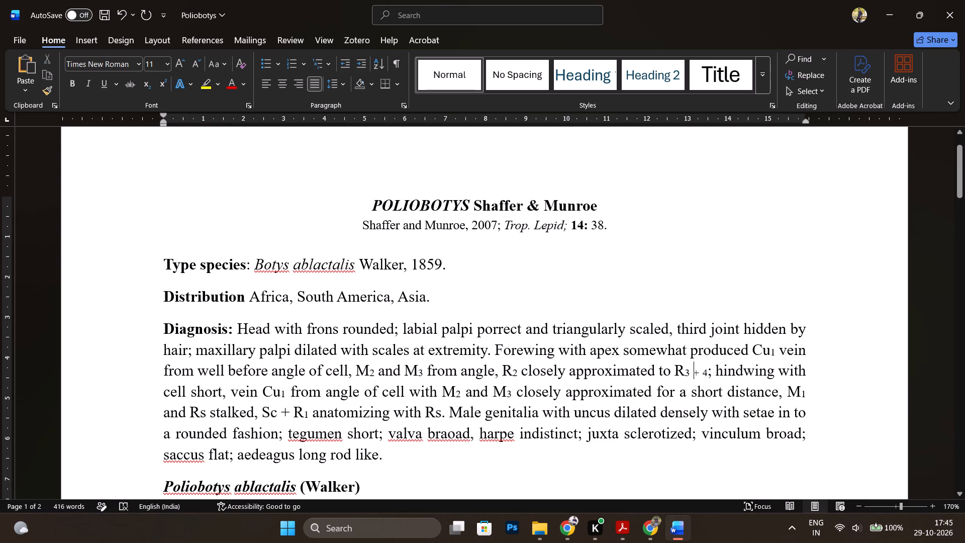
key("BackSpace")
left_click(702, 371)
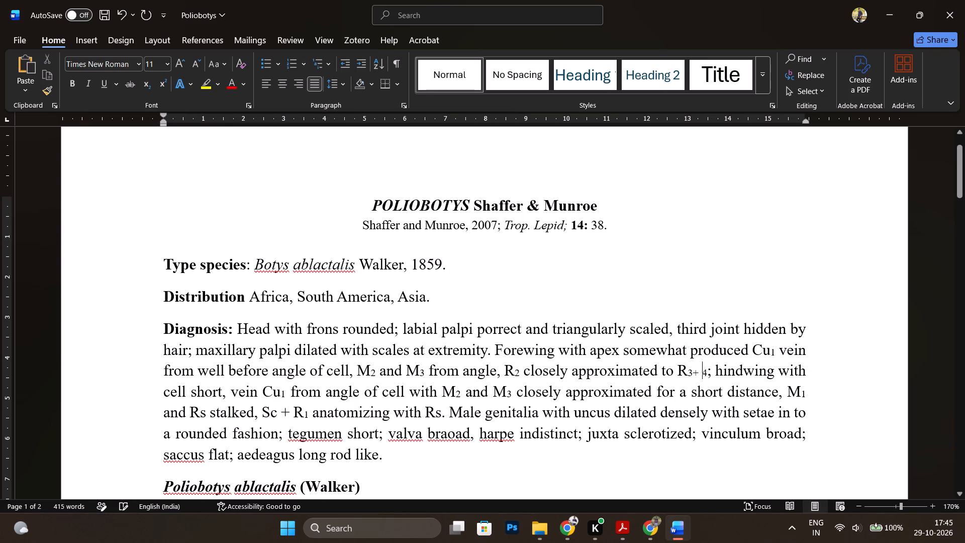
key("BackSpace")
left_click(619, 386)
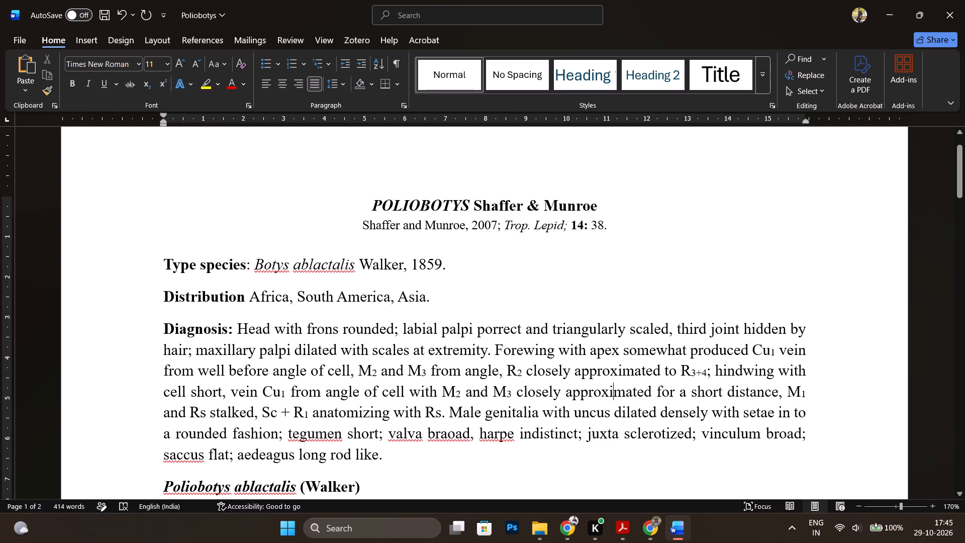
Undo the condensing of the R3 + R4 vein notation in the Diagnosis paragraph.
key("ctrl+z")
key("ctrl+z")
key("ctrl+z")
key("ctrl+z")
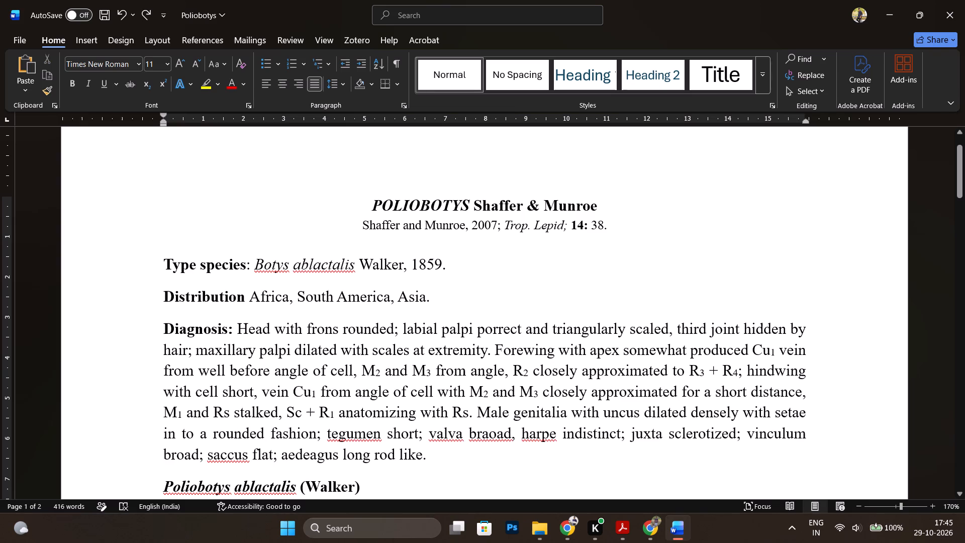
Save the Poliobotys document.
left_click(596, 410)
scroll(538, 442, "down", 2)
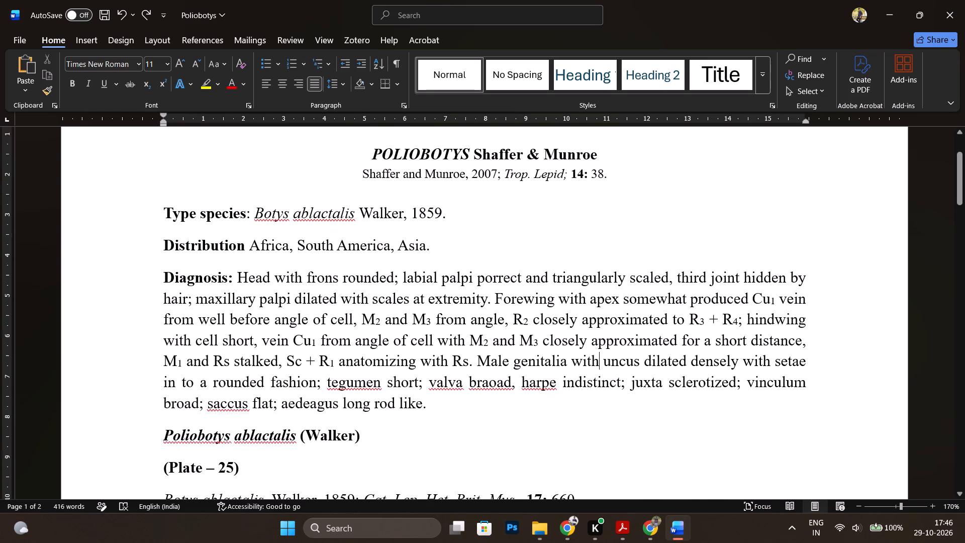
scroll(524, 435, "down", 1)
scroll(514, 413, "up", 3)
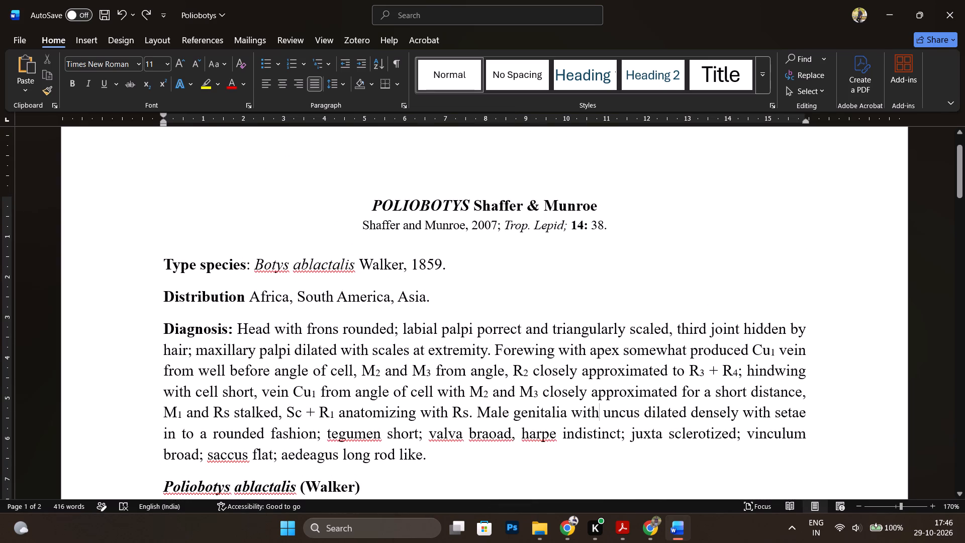
key("ctrl+s")
Insert a blank line between the Diagnosis paragraph and the Poliobotys ablactalis (Walker) heading.
scroll(406, 415, "down", 2)
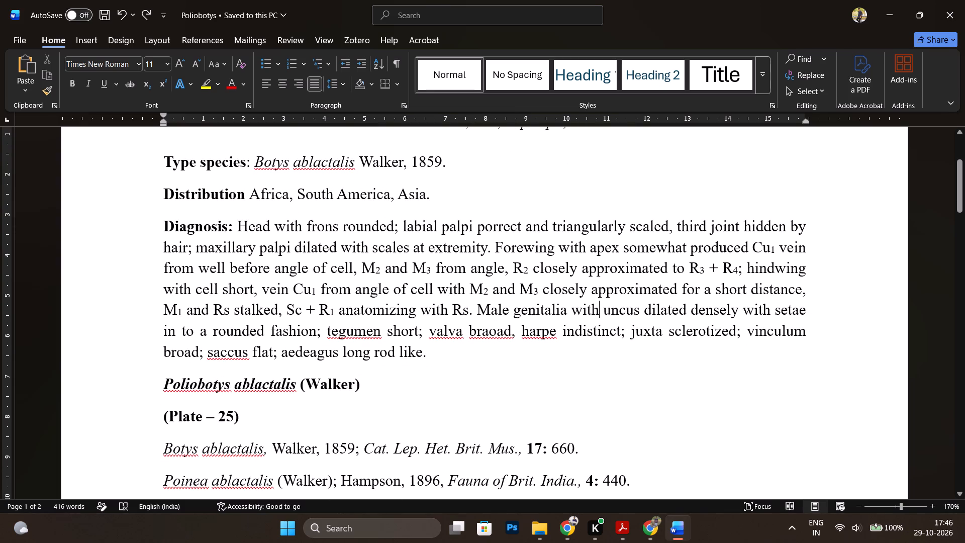
scroll(403, 307, "down", 2)
left_click(456, 253)
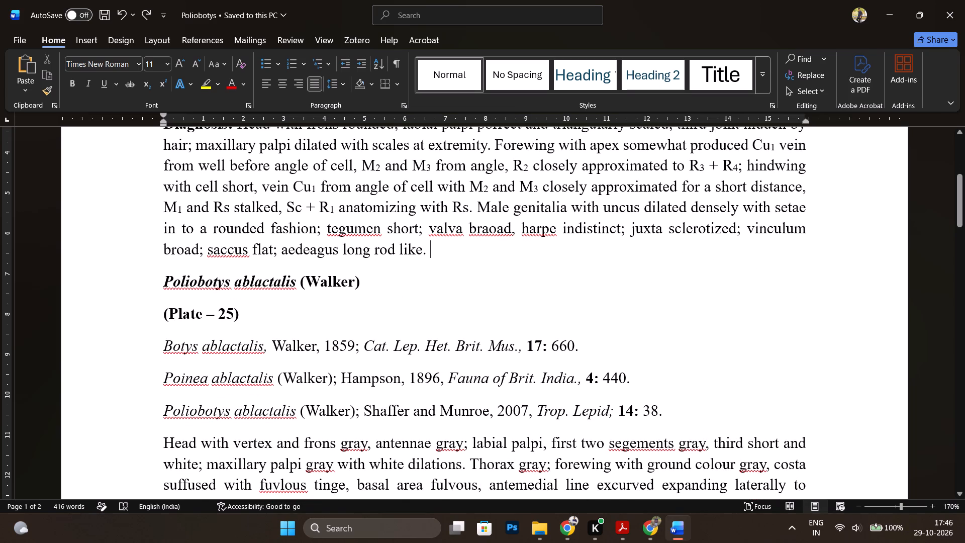
key("Return")
Delete the whole (Plate – 25) line below the Poliobotys ablactalis heading.
scroll(469, 315, "down", 2)
left_click(269, 249)
key("BackSpace")
key("BackSpace")
key("BackSpace")
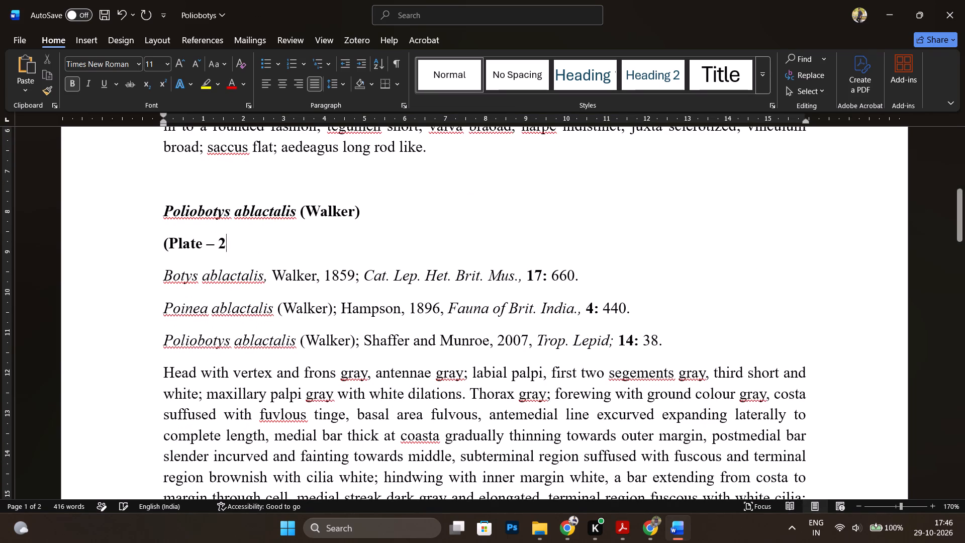
key("BackSpace")
key("BackSpace")
key("BackSpace")
key("BackSpace")
key("BackSpace")
key("BackSpace")
key("BackSpace")
key("BackSpace")
key("BackSpace")
key("BackSpace")
key("BackSpace")
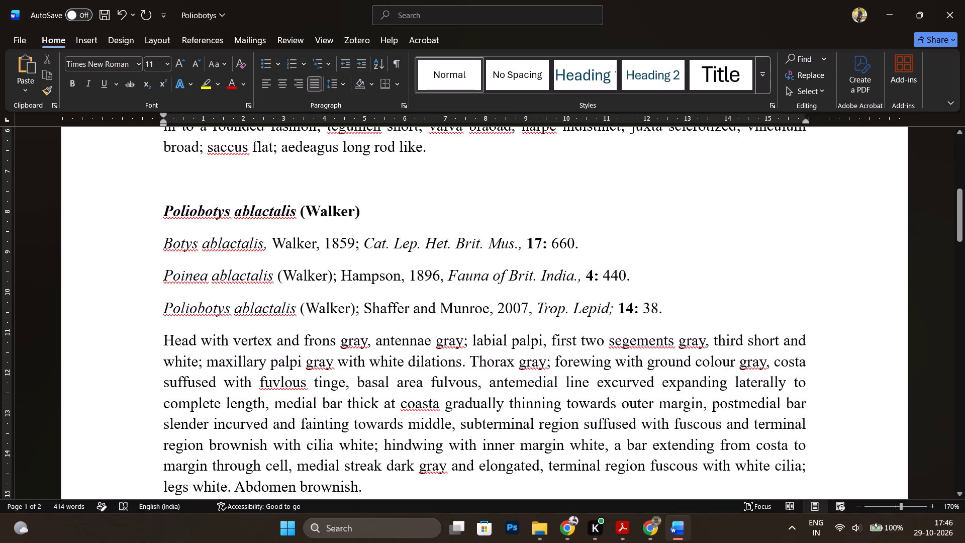
Centre the Poliobotys ablactalis heading and its three synonym references, and remove the space after these paragraphs.
left_click_drag(673, 308, 154, 227)
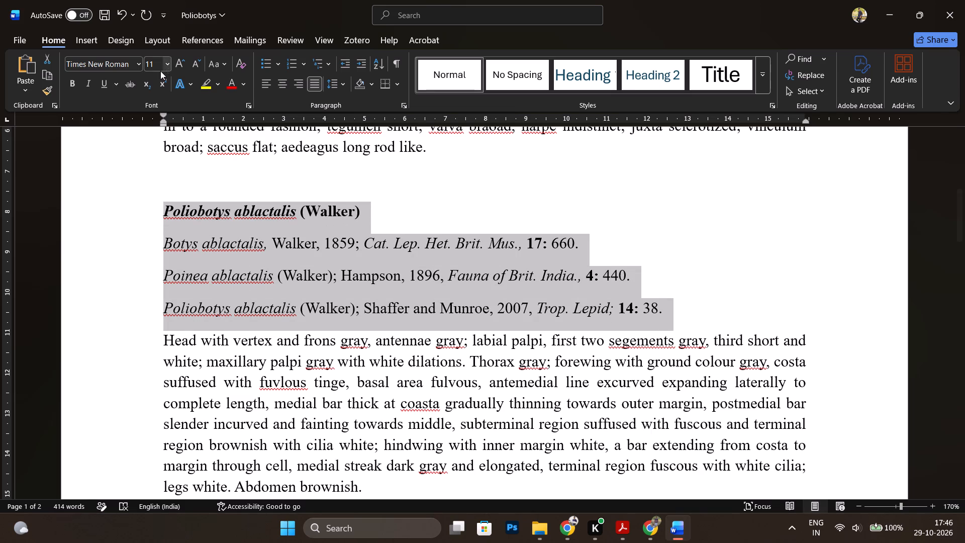
left_click(282, 84)
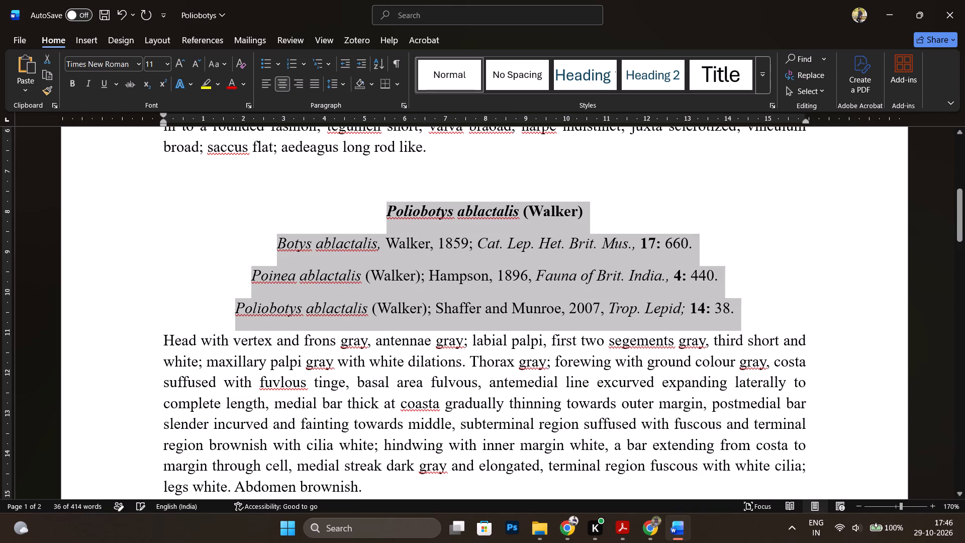
left_click(338, 83)
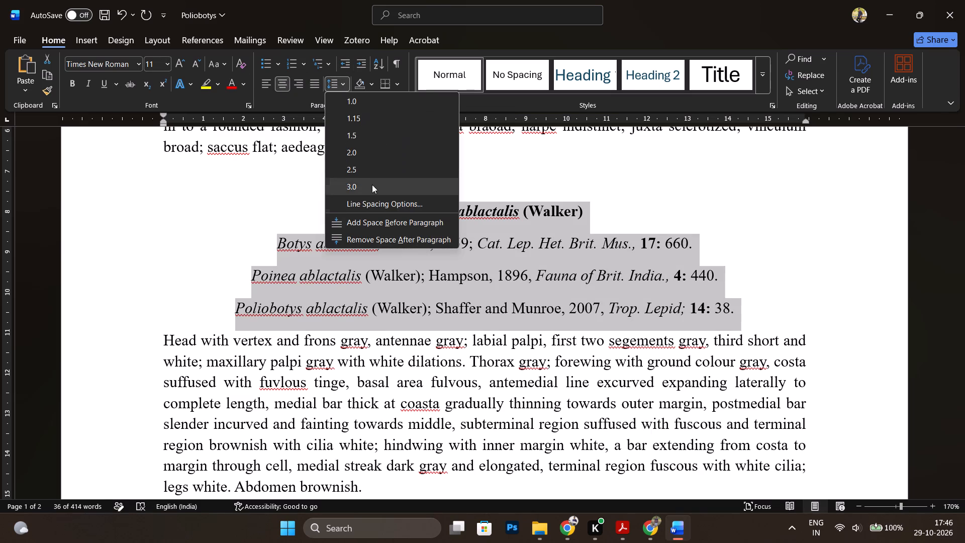
left_click(386, 233)
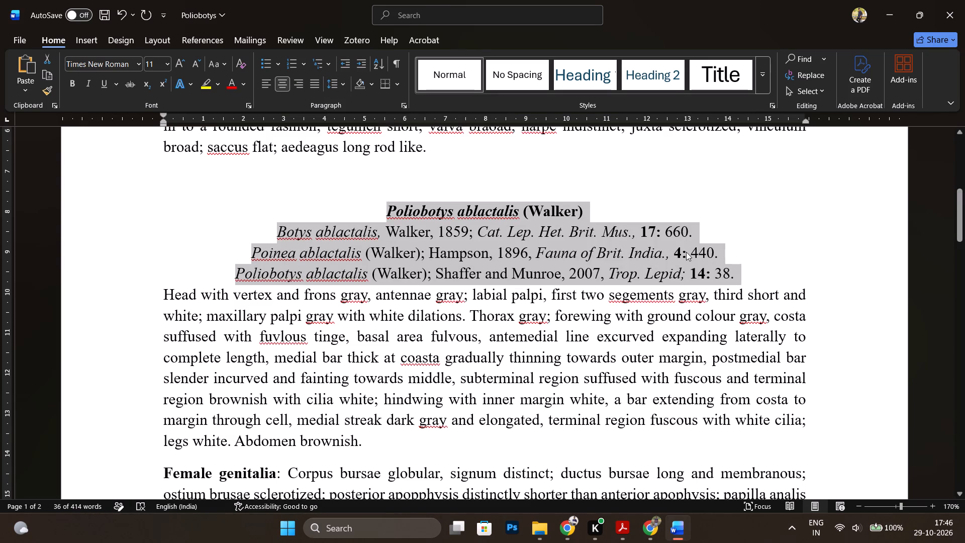
Set the font size of the three synonym references under the Poliobotys ablactalis heading to 9.
left_click(744, 275)
left_click_drag(741, 276, 321, 214)
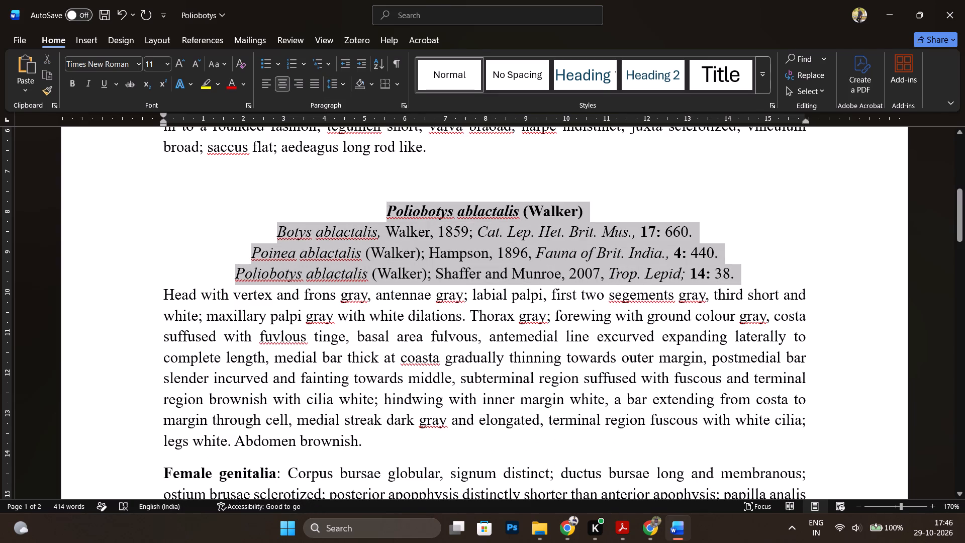
left_click_drag(321, 214, 301, 222)
left_click(166, 66)
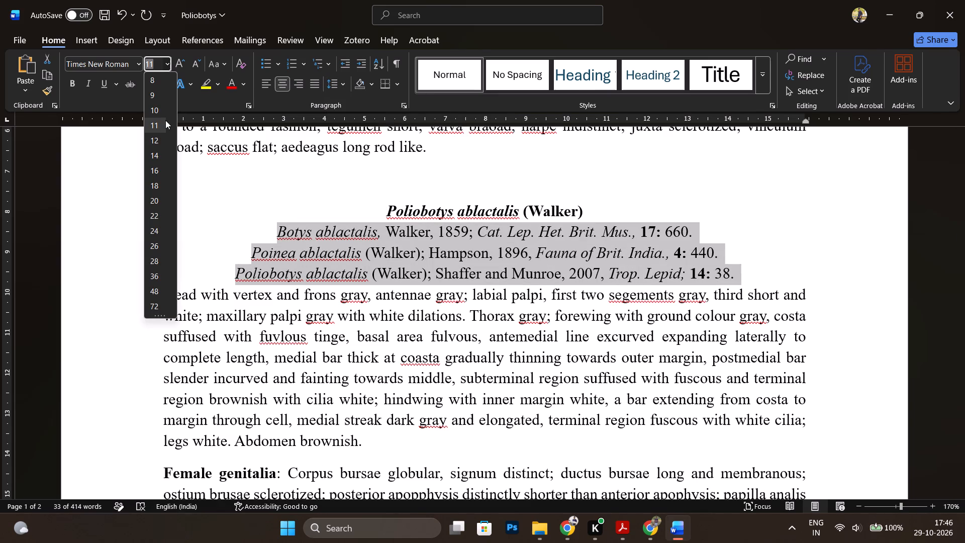
left_click(156, 98)
left_click(730, 263)
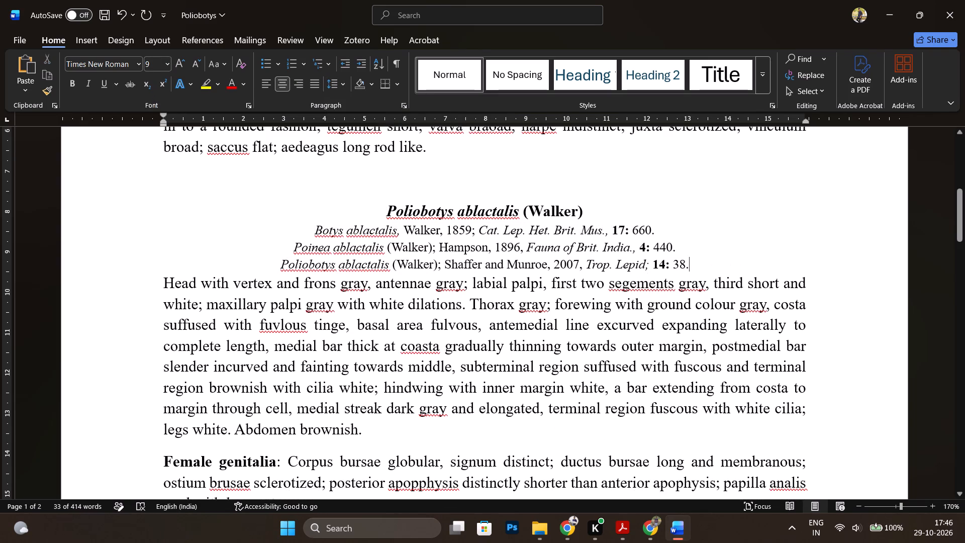
Insert a blank line between the last synonym reference and the species description starting with Head with vertex.
key("Return")
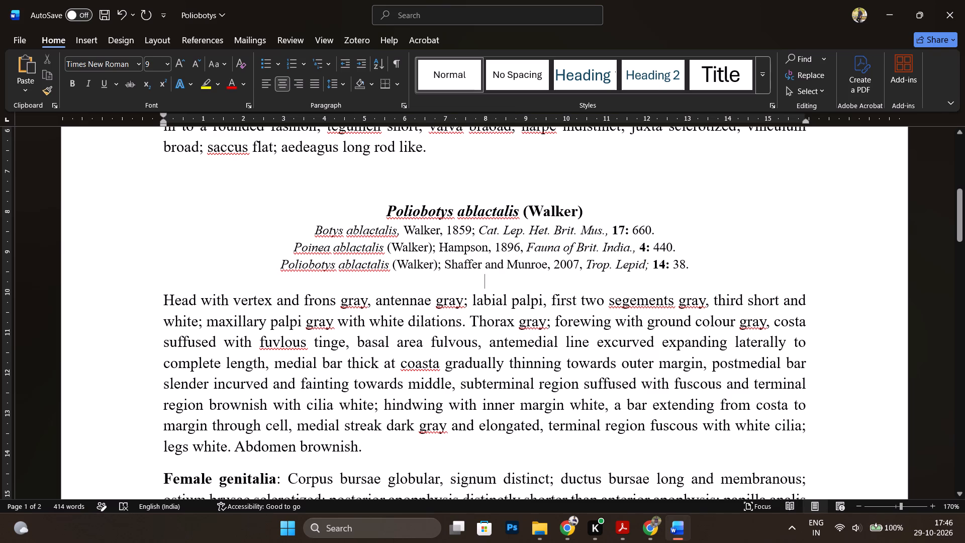
left_click(692, 243)
scroll(486, 344, "down", 2)
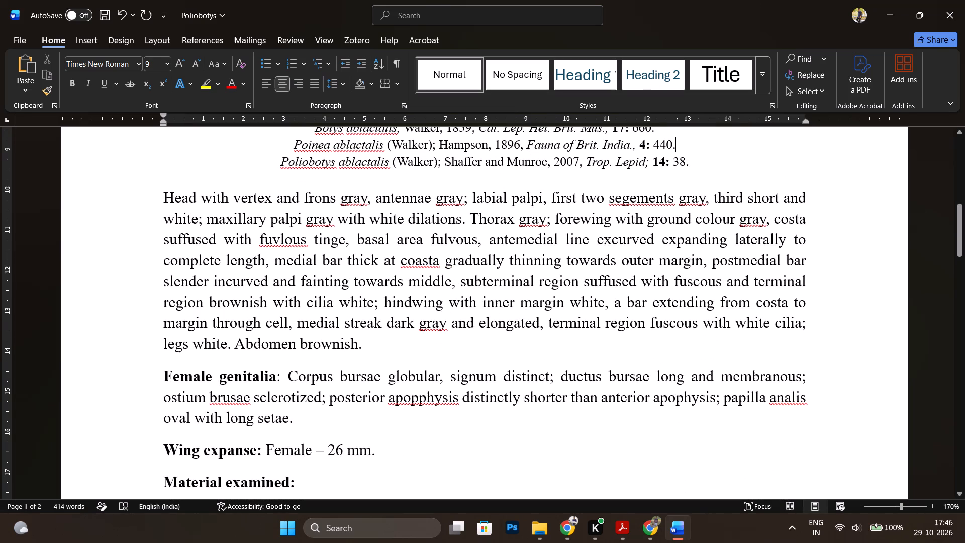
Correct the spelling of segements to segments in the labial palpi description of the Poliobotys ablactalis paragraph.
left_click(167, 194)
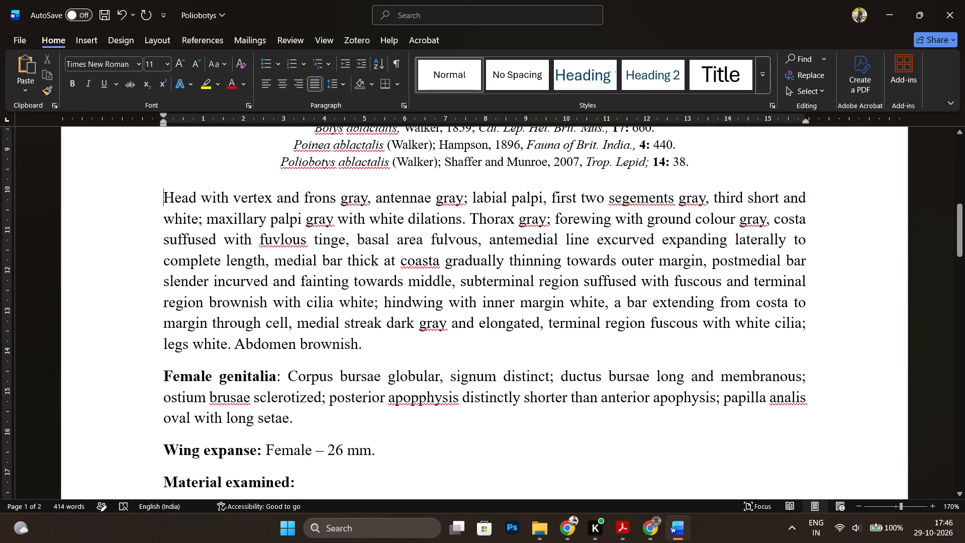
left_click(456, 347)
left_click(635, 202)
key("BackSpace")
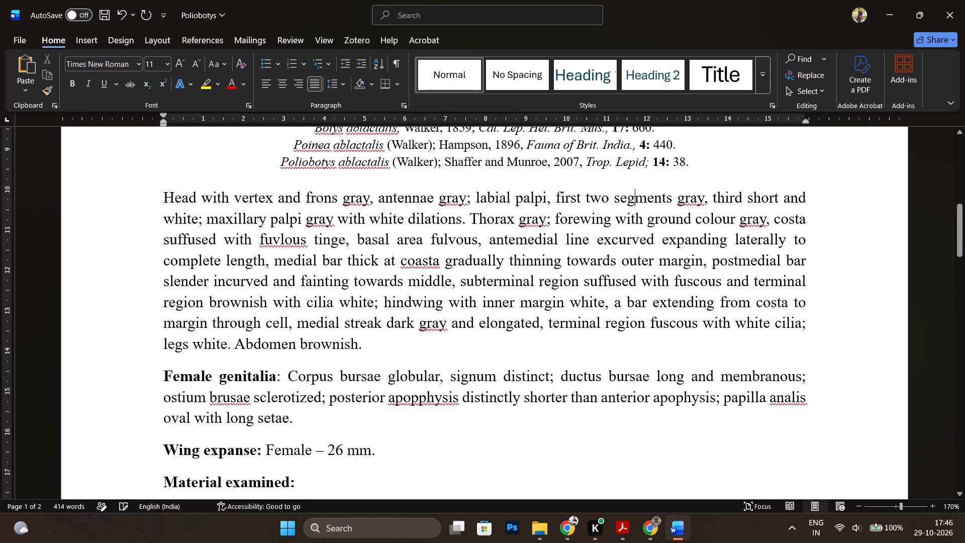
left_click(488, 233)
Correct the spelling of apopphysis to apophysis in the Female genitalia paragraph.
scroll(349, 369, "down", 2)
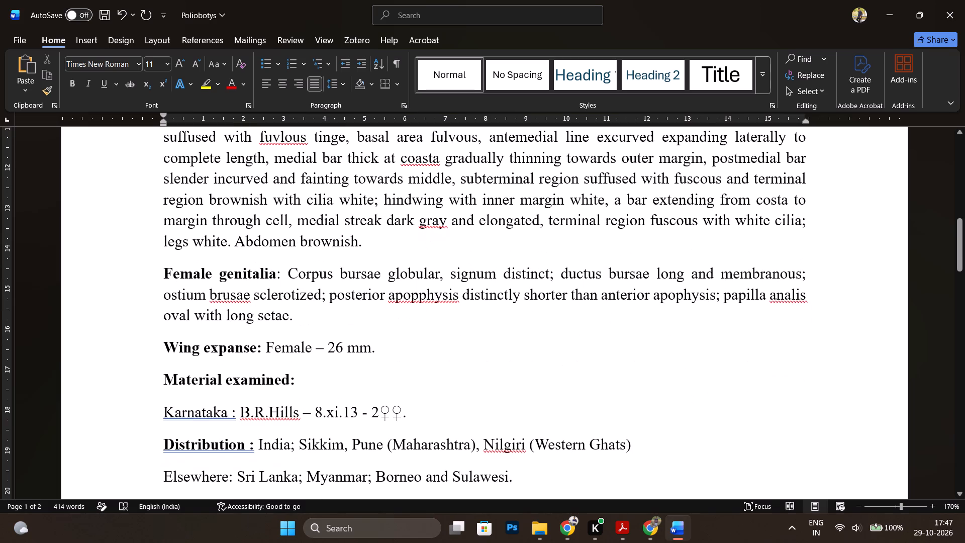
left_click(420, 299)
key("BackSpace")
left_click(444, 314)
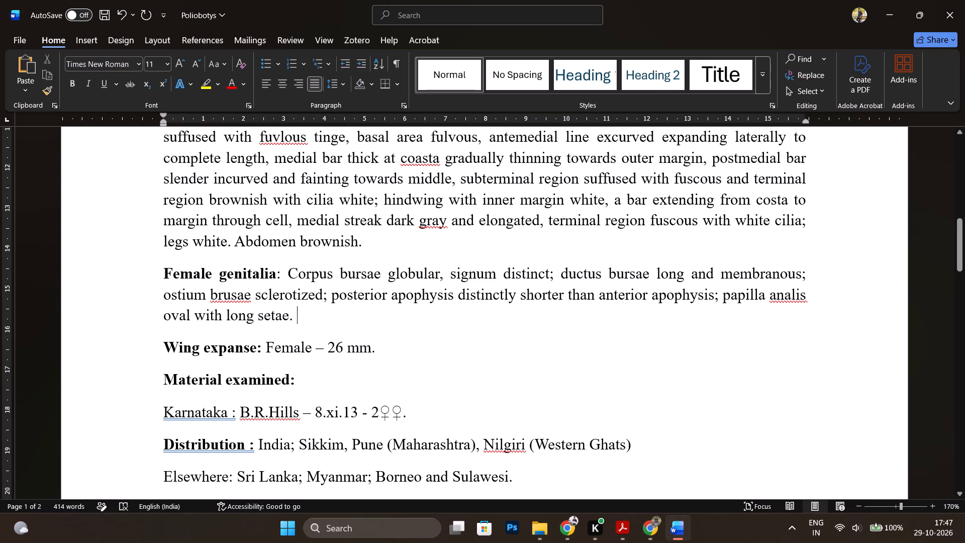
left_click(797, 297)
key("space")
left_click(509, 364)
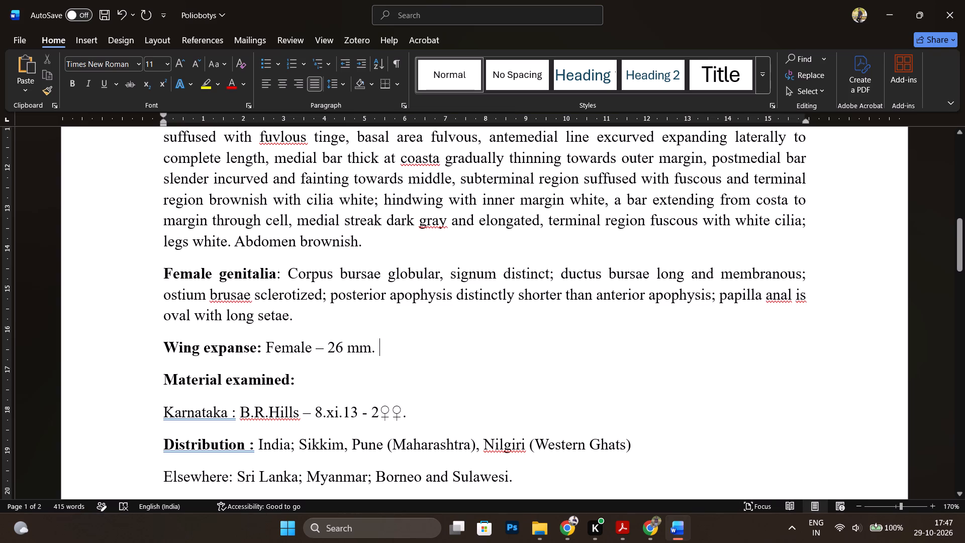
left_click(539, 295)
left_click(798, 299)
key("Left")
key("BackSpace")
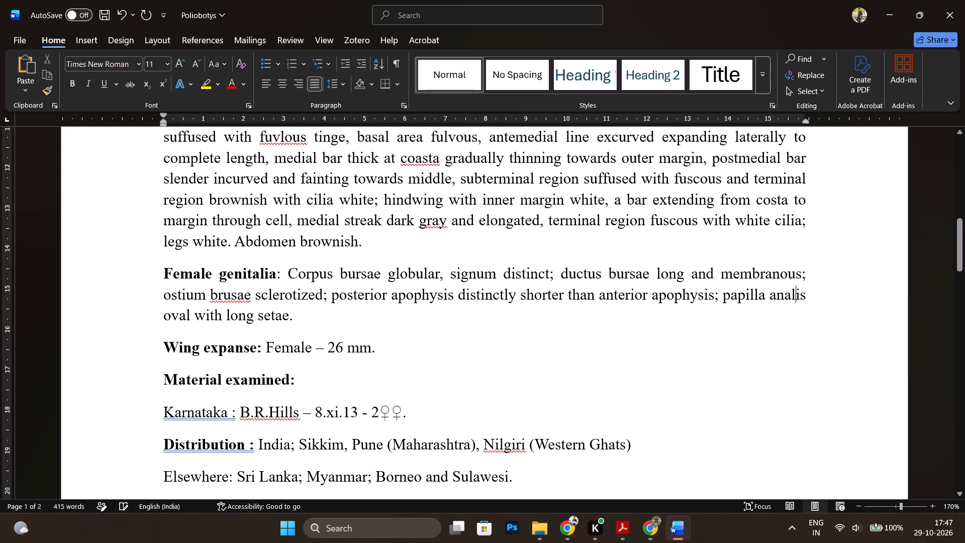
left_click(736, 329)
Delete the whole Karnataka, B.R.Hills record line under Material examined.
scroll(491, 378, "down", 2)
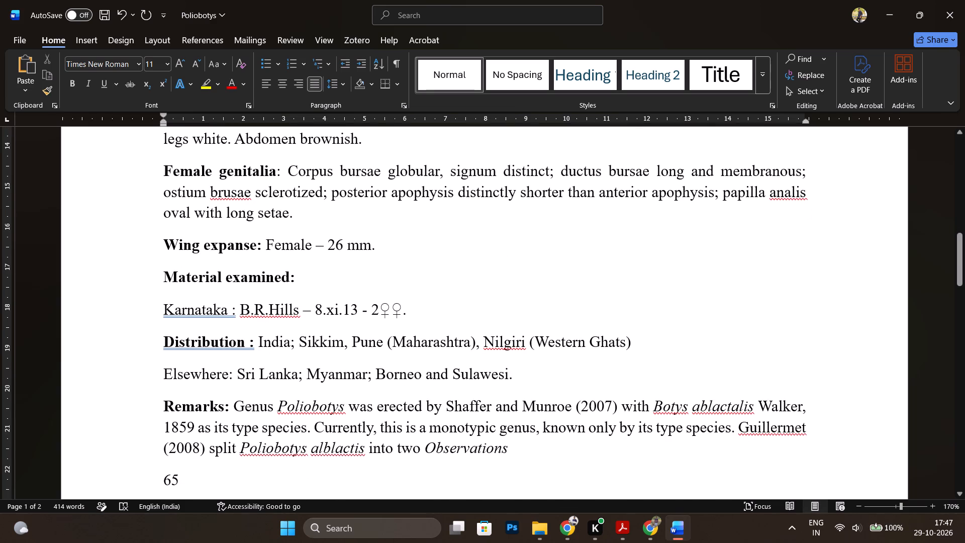
left_click(232, 312)
left_click_drag(418, 313, 163, 313)
key("BackSpace")
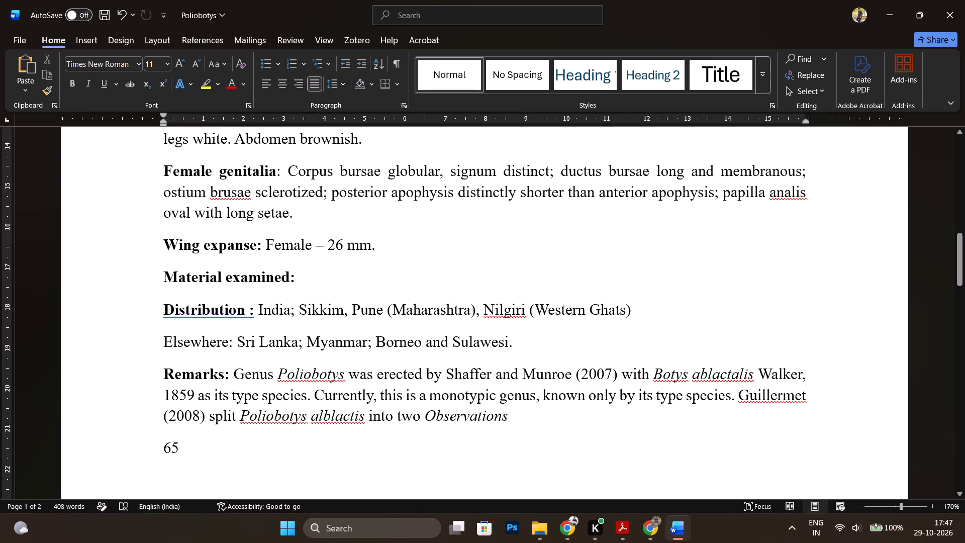
Highlight the text – 26 mm in the Wing expanse line in yellow.
left_click_drag(325, 245, 341, 245)
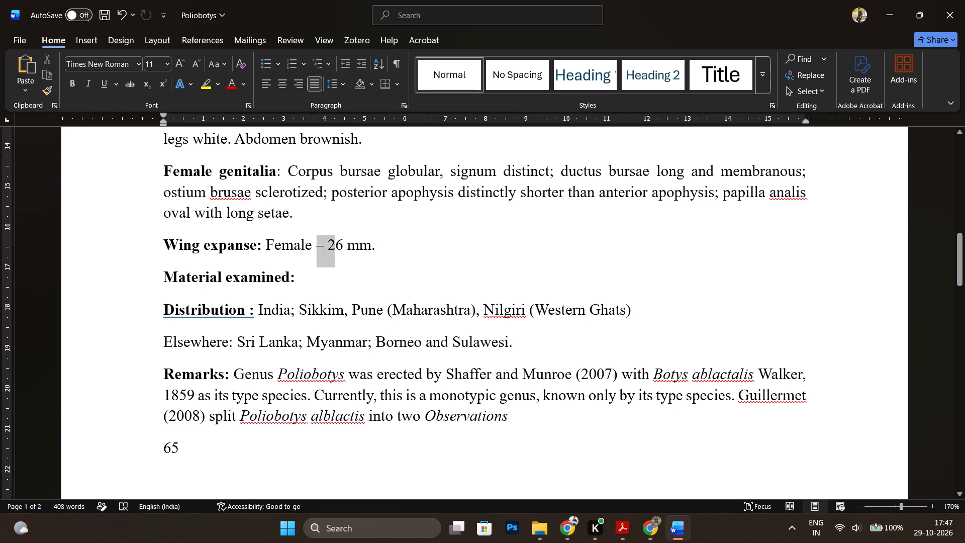
left_click_drag(341, 245, 368, 247)
left_click(421, 227)
left_click(445, 285)
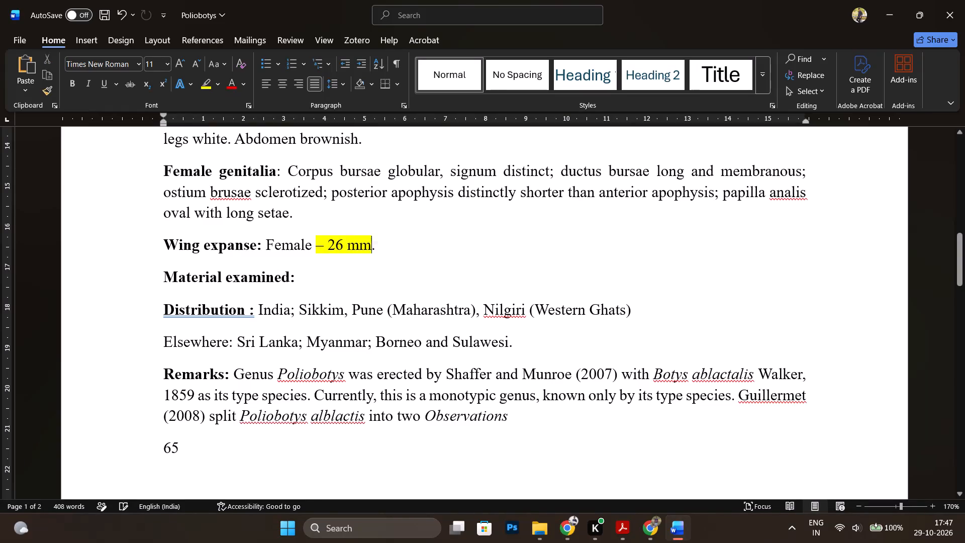
Replace the spaced dash after Female in the Wing expanse line with a colon directly after the word.
left_click(322, 242)
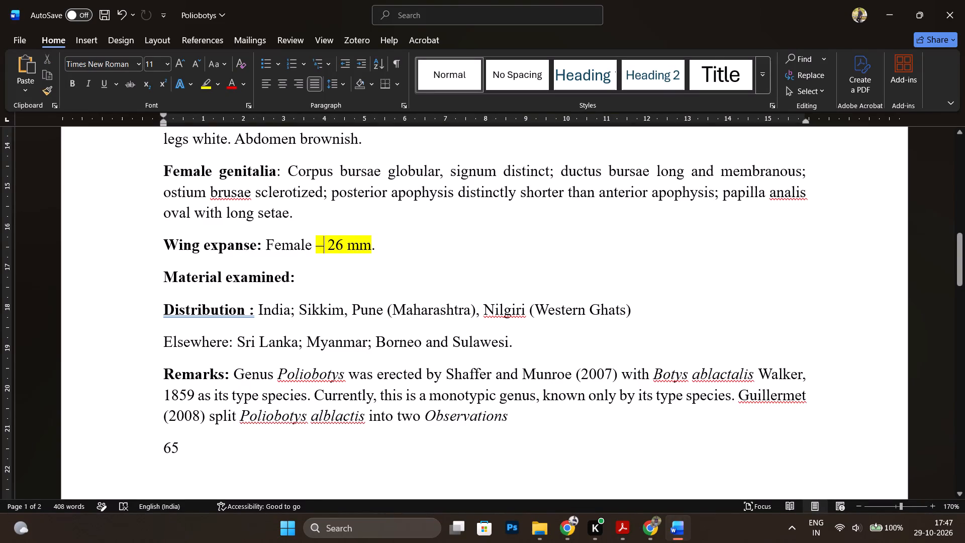
key("BackSpace")
key("BackSpace")
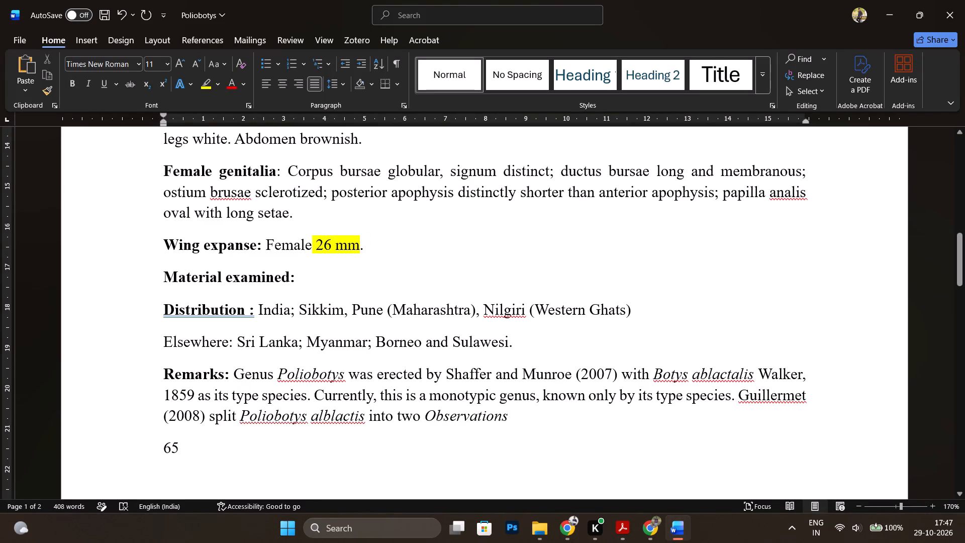
key("shift+colon")
left_click(382, 270)
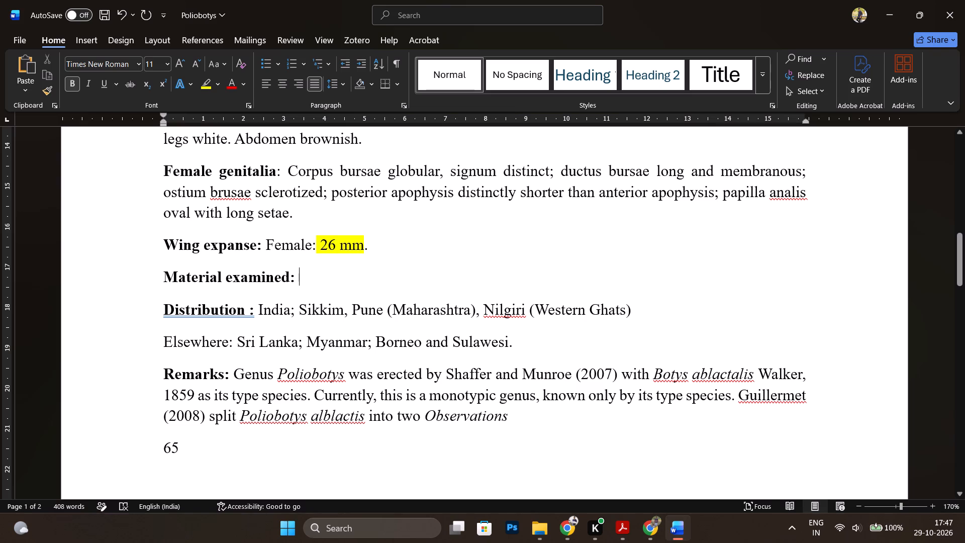
Remove the space before the colon in the Distribution label above the Elsewhere line.
left_click(250, 310)
key("BackSpace")
left_click(581, 304)
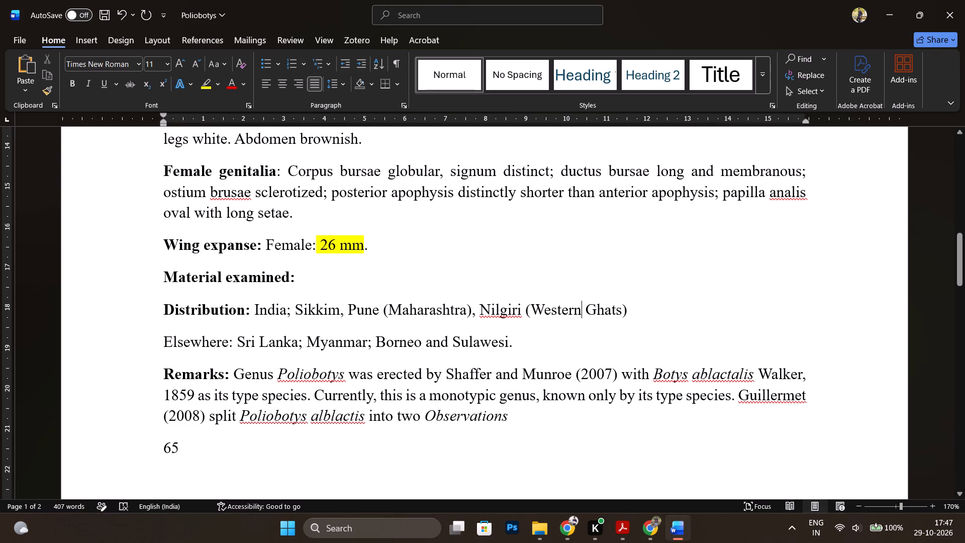
Delete the stray page number 65 and the empty paragraphs between the two parts of the Remarks text.
scroll(323, 352, "down", 1)
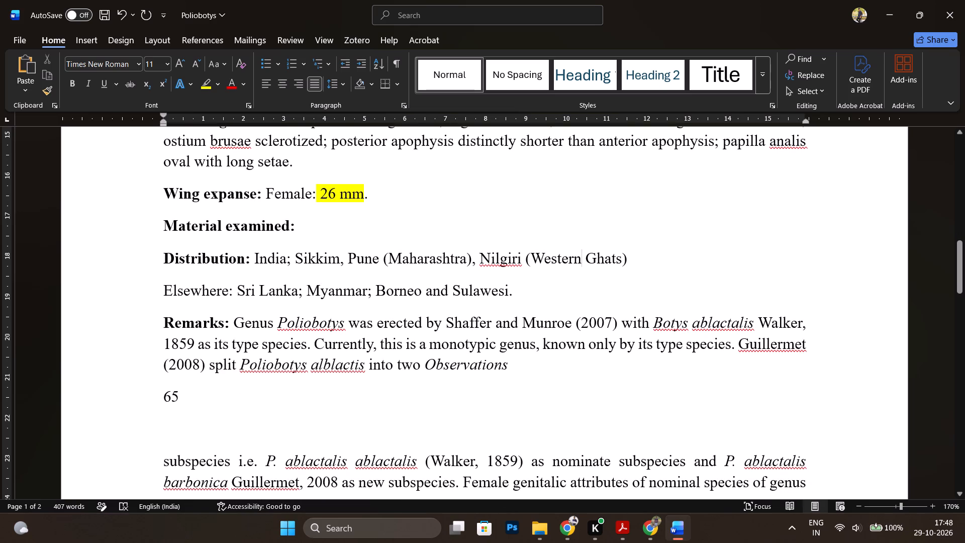
left_click(208, 395)
key("BackSpace")
key("BackSpace")
key("BackSpace")
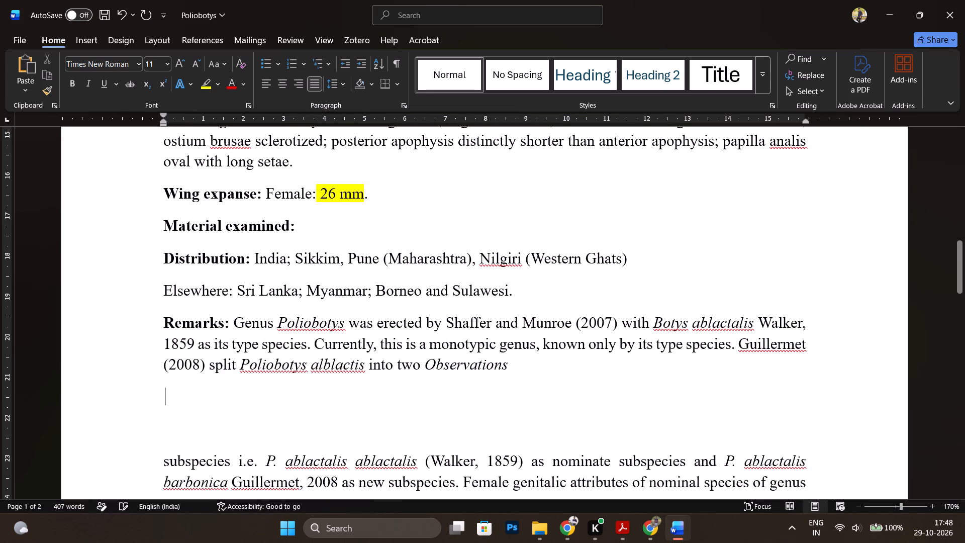
key("BackSpace")
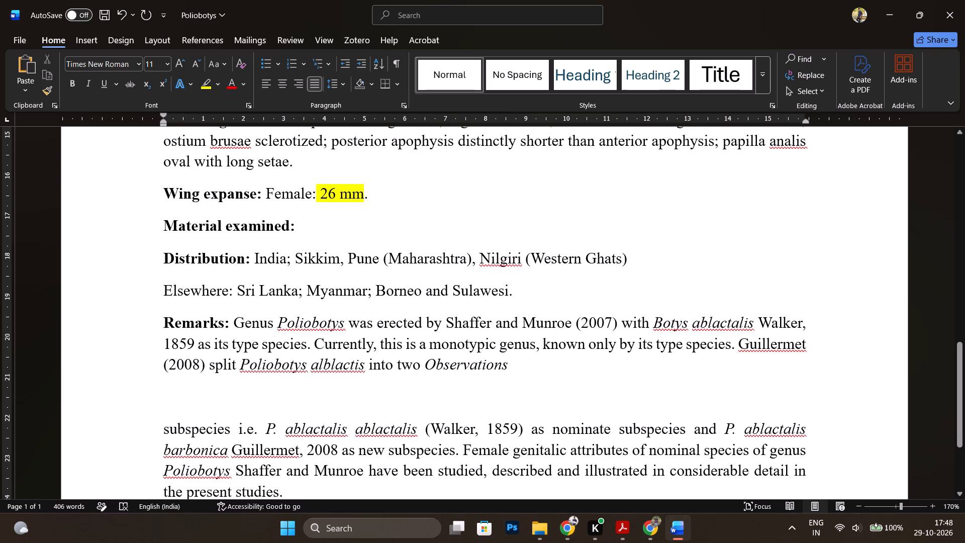
left_click(246, 409)
key("BackSpace")
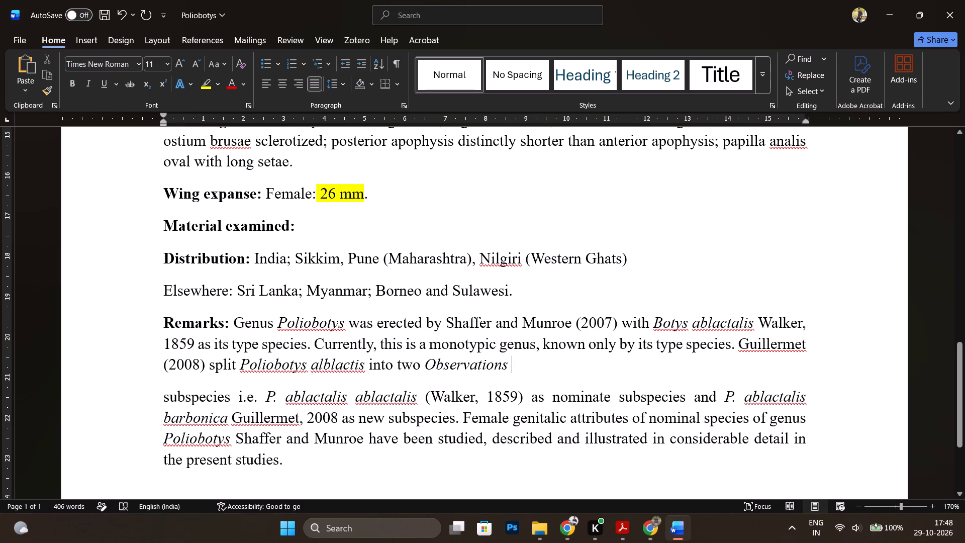
Highlight the word subspecies that starts the second part of the Remarks text in yellow.
scroll(439, 473, "down", 1)
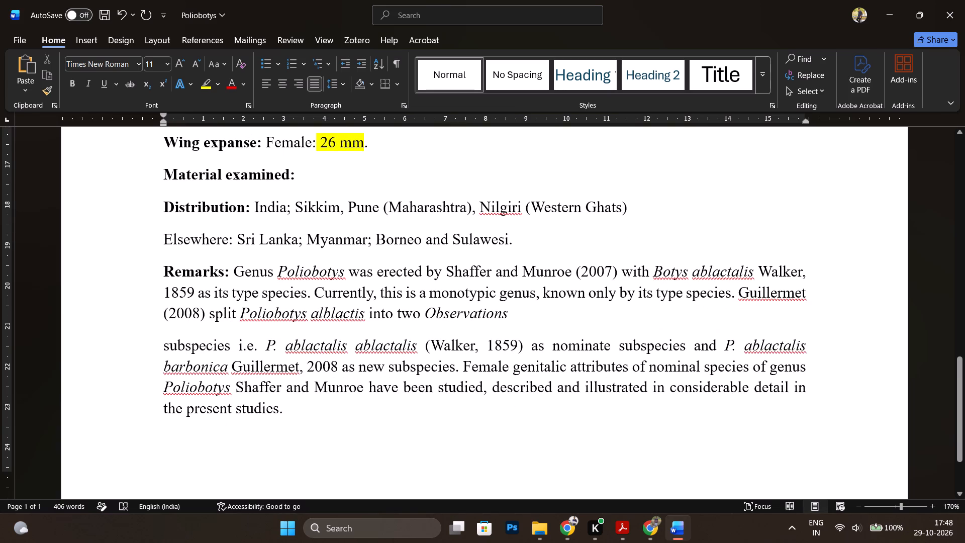
scroll(460, 449, "down", 1)
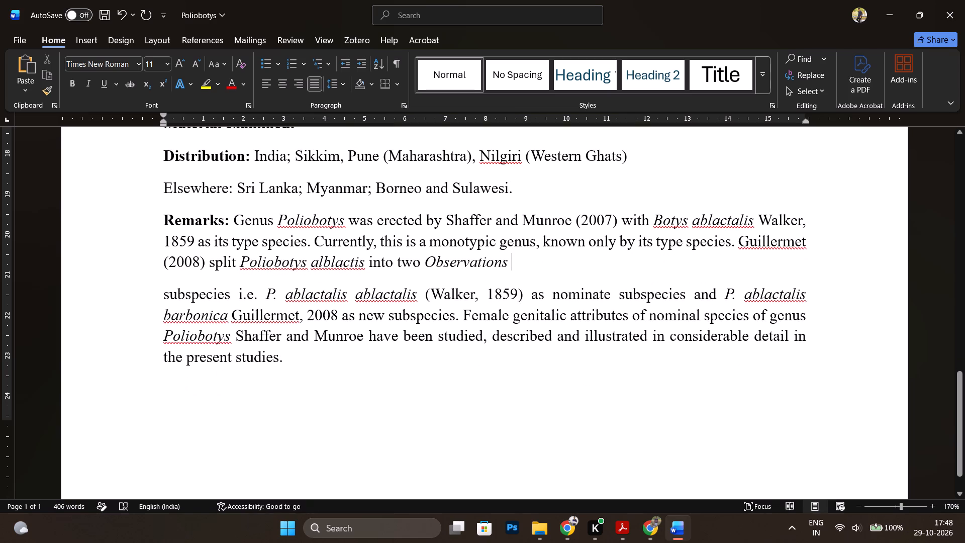
left_click_drag(161, 294, 209, 296)
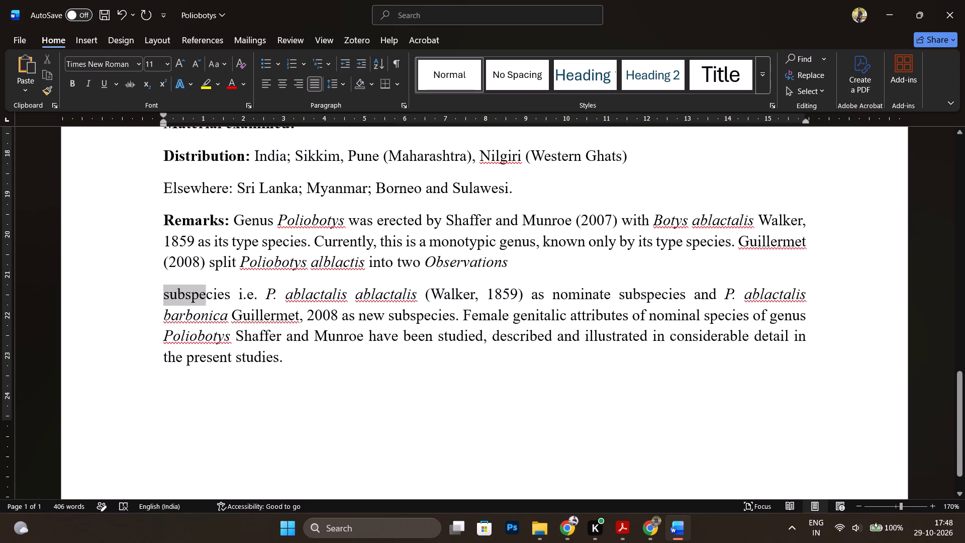
left_click_drag(209, 296, 228, 297)
left_click(289, 278)
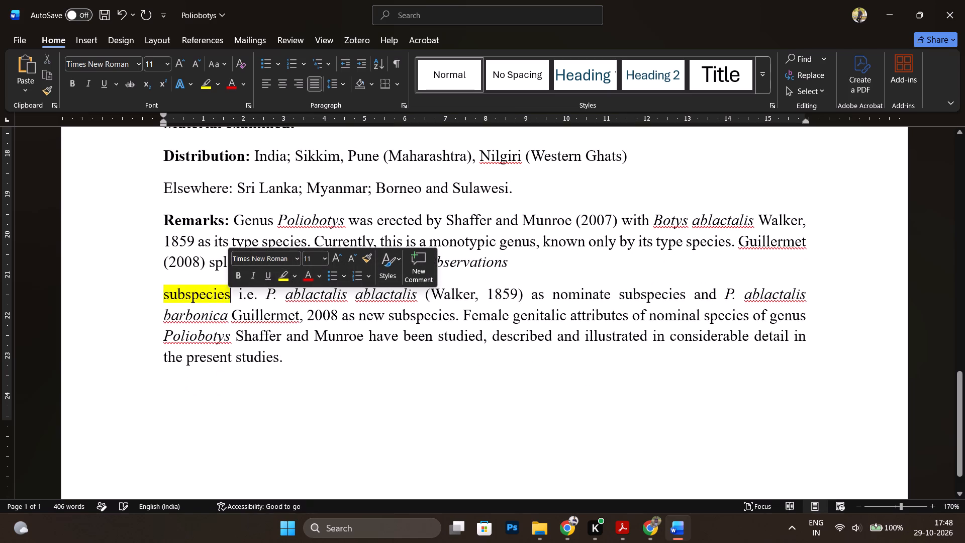
left_click(479, 455)
Review the whole Poliobotys document from the genus heading to the end of the Remarks.
scroll(464, 452, "up", 6)
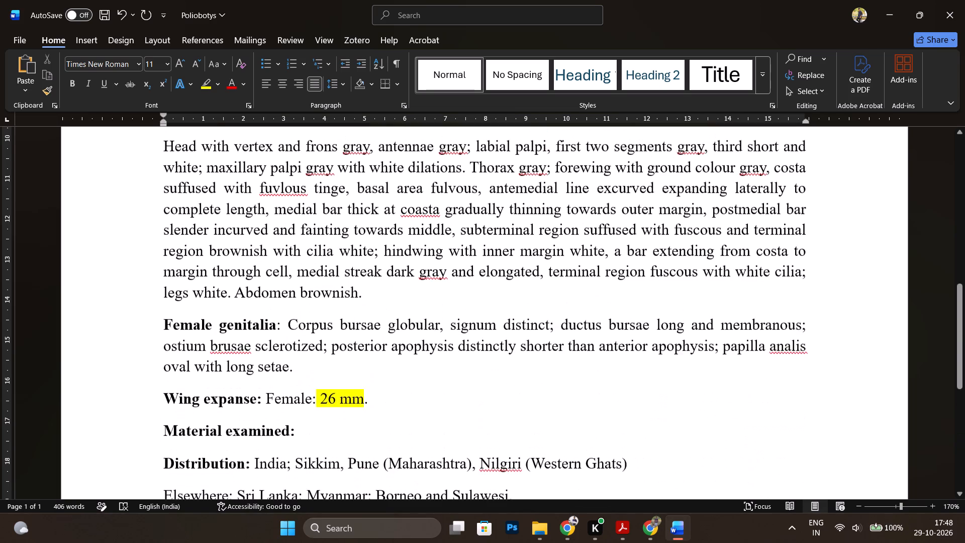
scroll(462, 453, "up", 11)
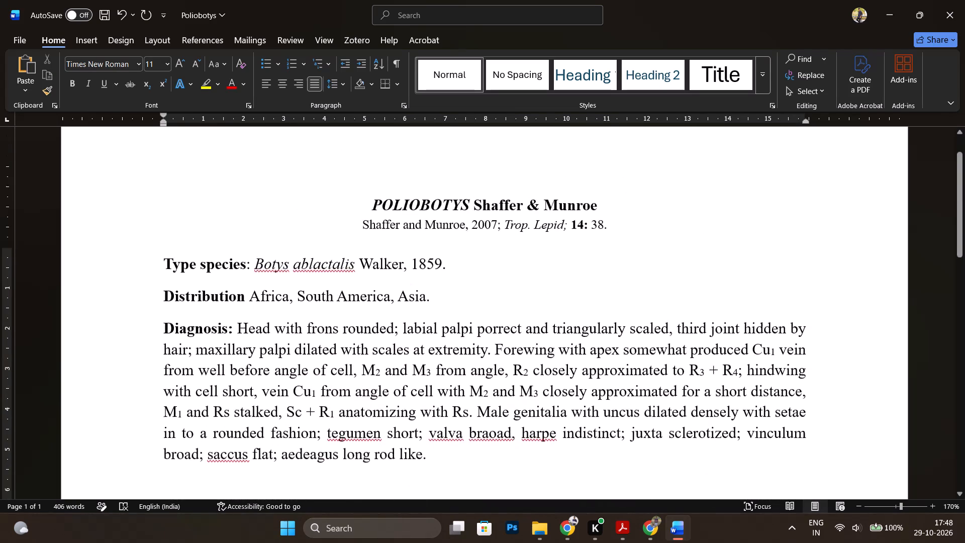
scroll(479, 442, "up", 1)
scroll(479, 442, "down", 11)
scroll(480, 440, "up", 1)
scroll(480, 440, "down", 11)
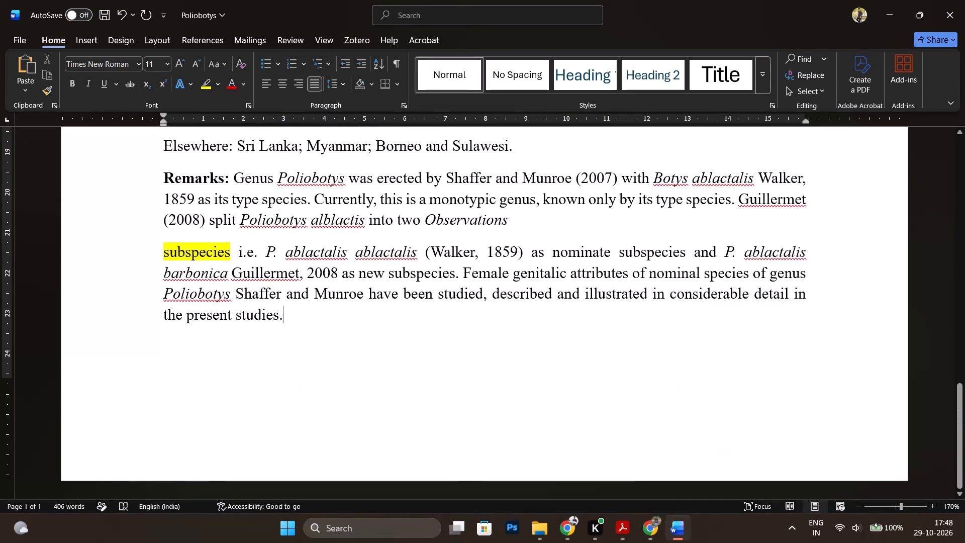
Save the Poliobotys document.
key("ctrl+s")
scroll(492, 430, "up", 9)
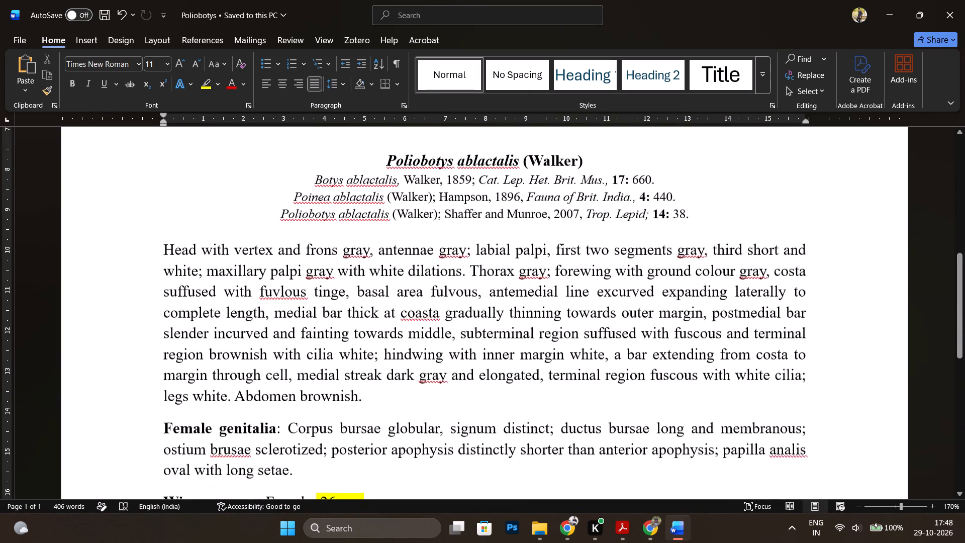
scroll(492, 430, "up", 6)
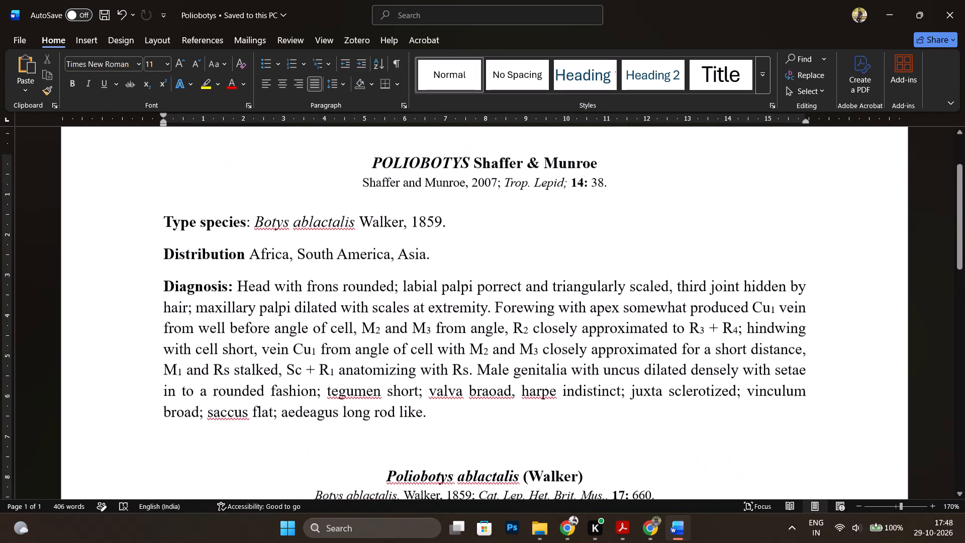
Correct the misspelled word braoad to broad in the Diagnosis paragraph of the Poliobotys document.
scroll(492, 430, "up", 1)
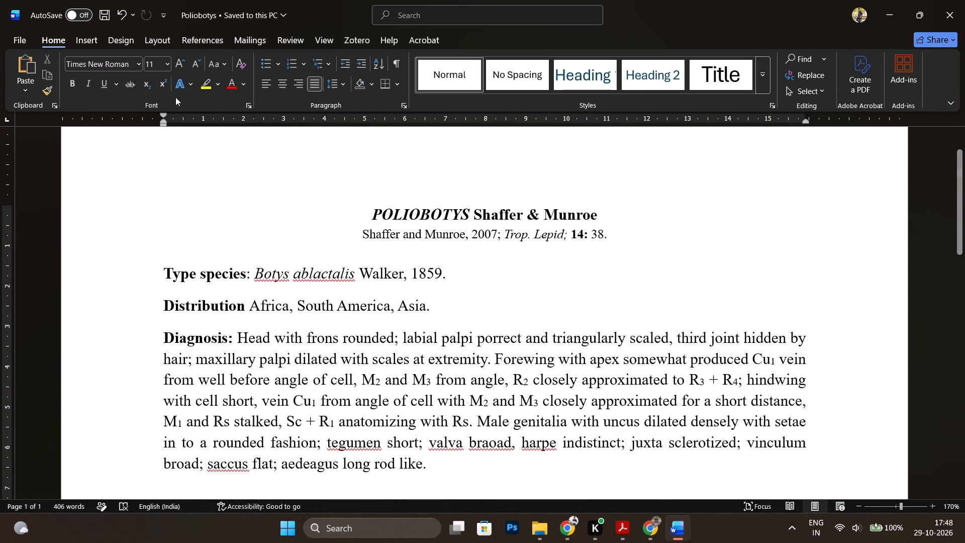
scroll(623, 153, "down", 2)
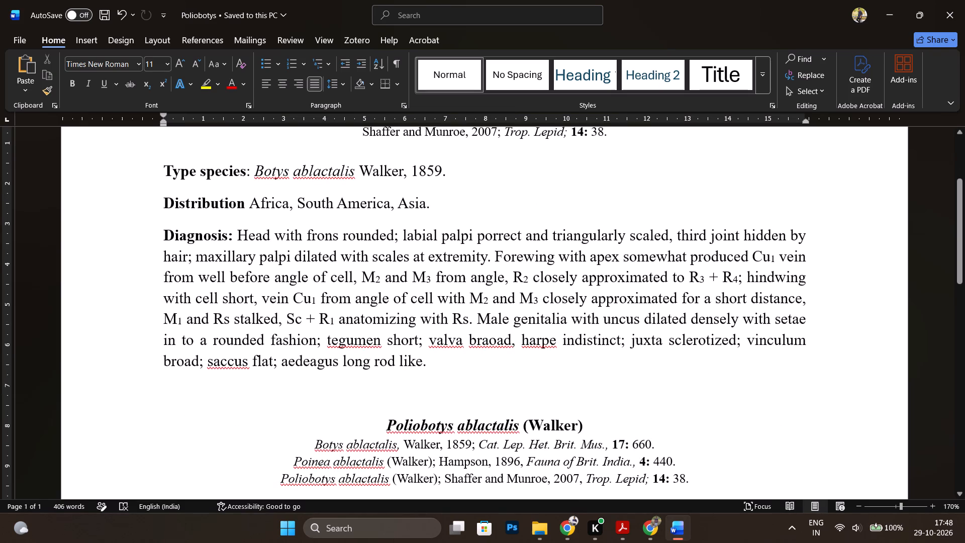
left_click(490, 344)
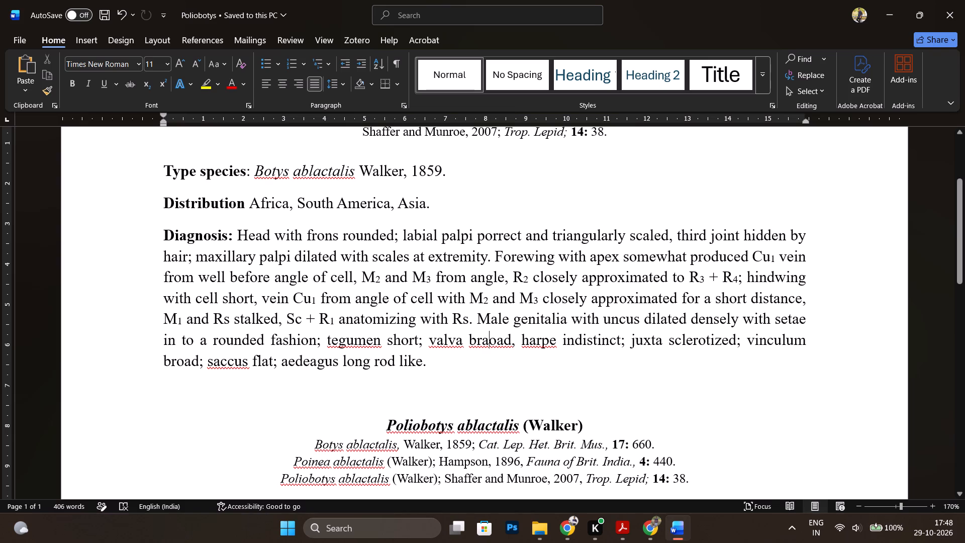
key("BackSpace")
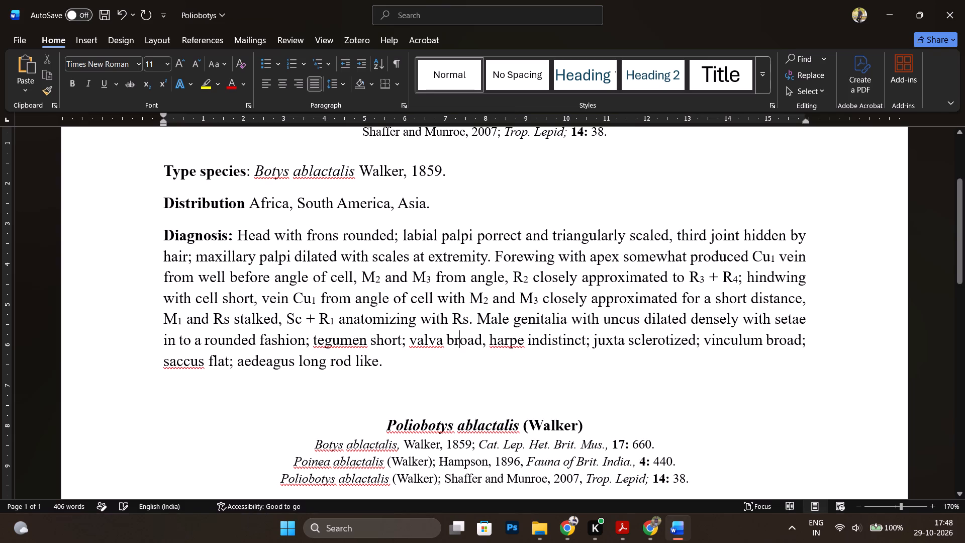
left_click(528, 358)
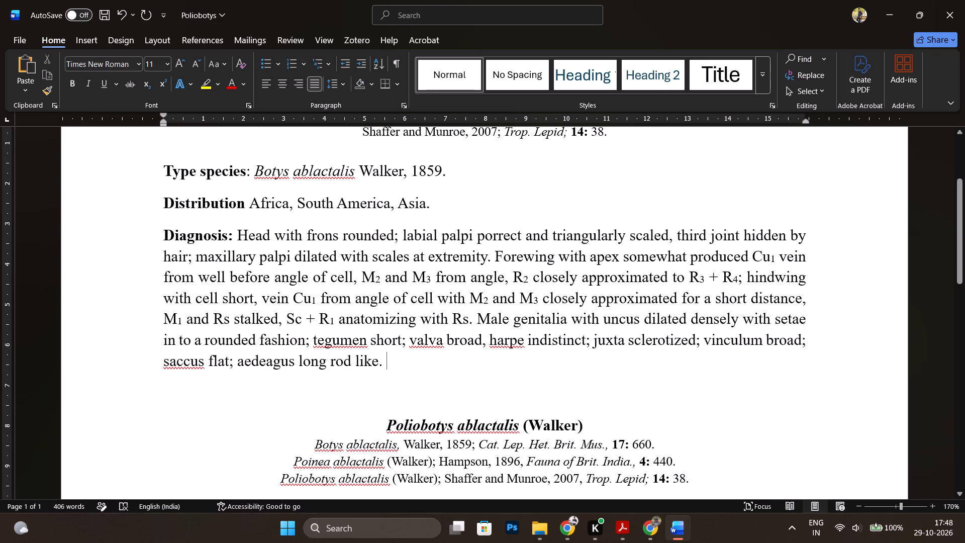
Save the Poliobotys document and close it.
key("ctrl+s")
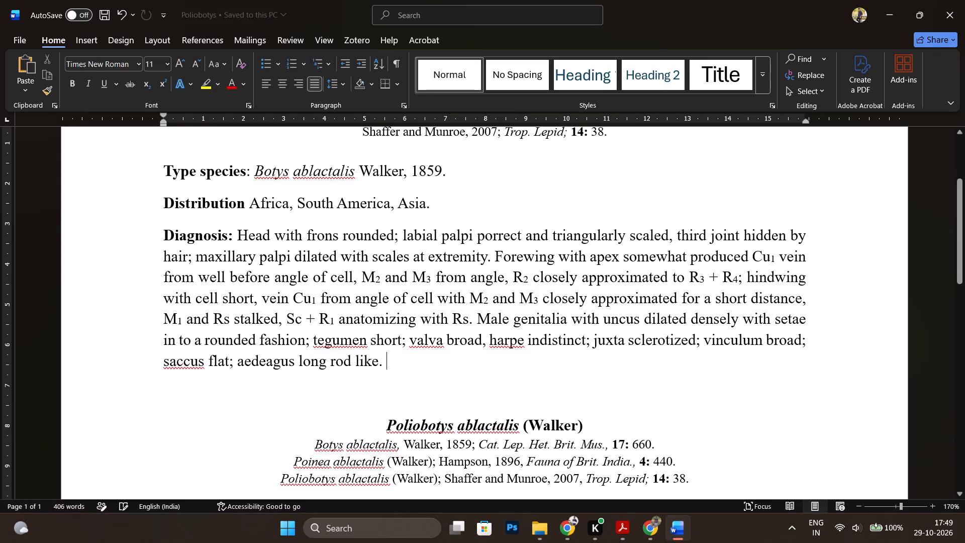
left_click(964, 0)
Go back from the Hertia all folder to the PhD Data folder and look over the genus folders.
left_click(661, 212)
left_click(625, 298)
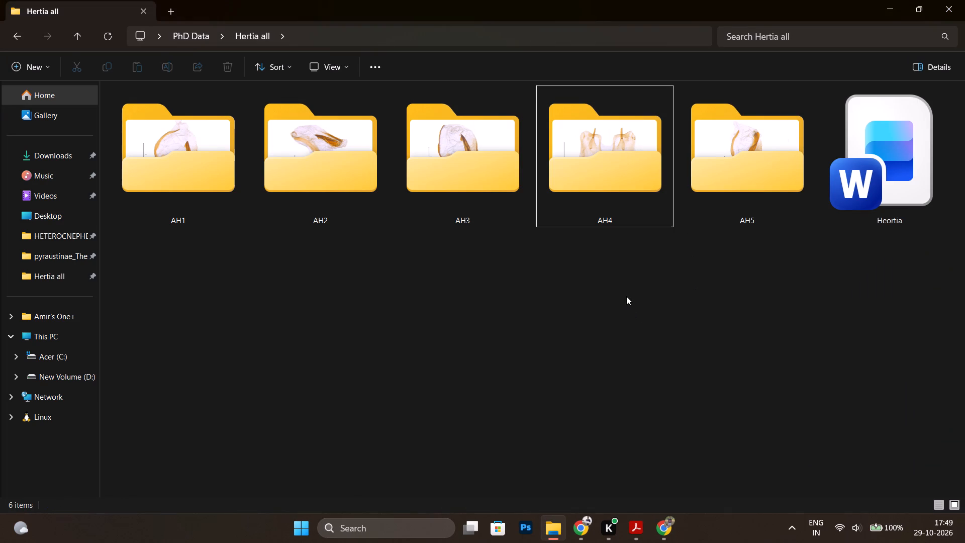
left_click(500, 317)
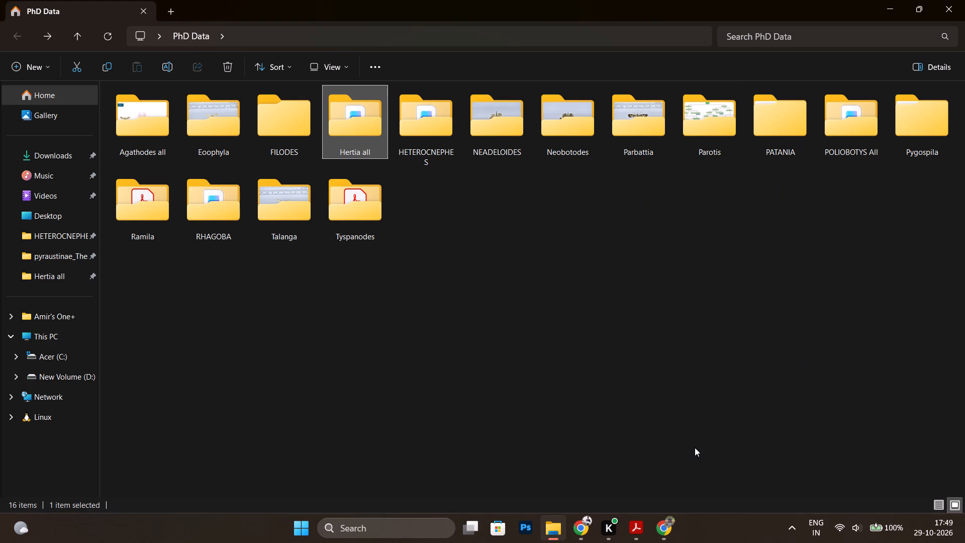
left_click(618, 291)
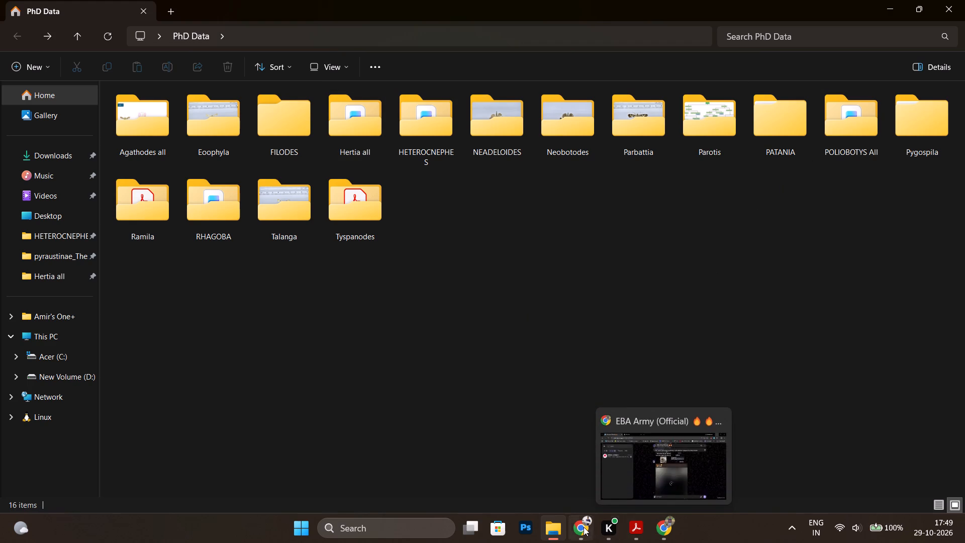
Switch to the chapter 4 observations PDF in Acrobat and look through the genus sections after Poliobotys, from Rhagoba to Aethaloessa.
left_click(626, 527)
left_click(541, 294)
scroll(541, 294, "down", 2)
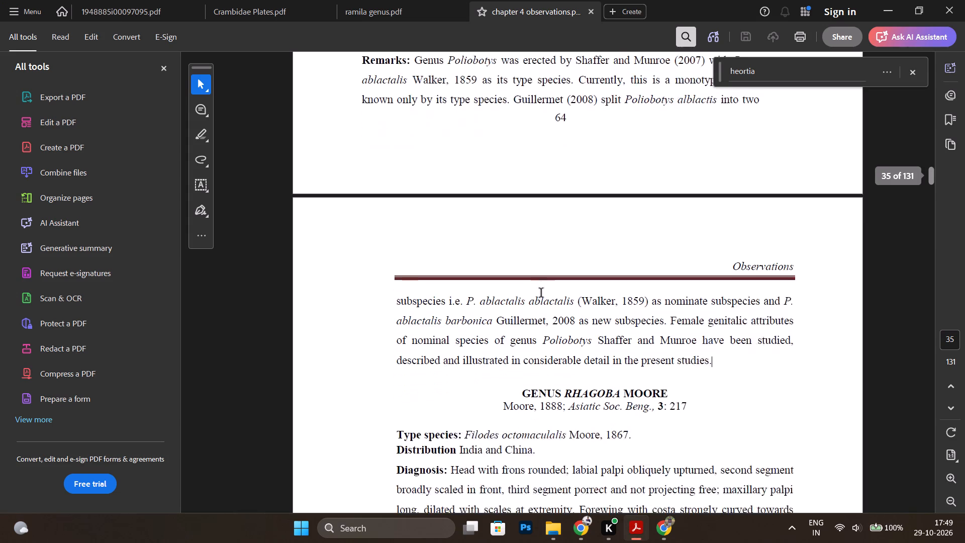
scroll(541, 294, "down", 5)
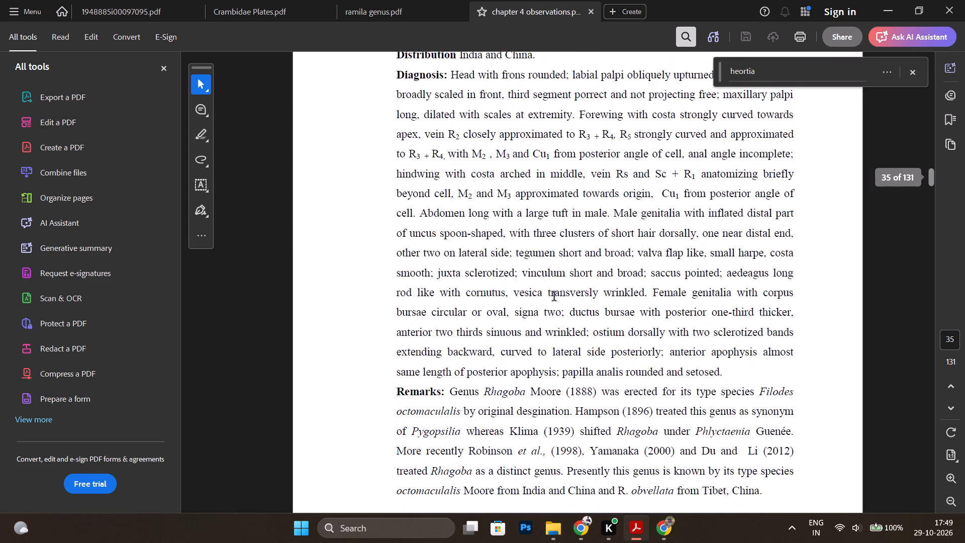
scroll(554, 297, "down", 8)
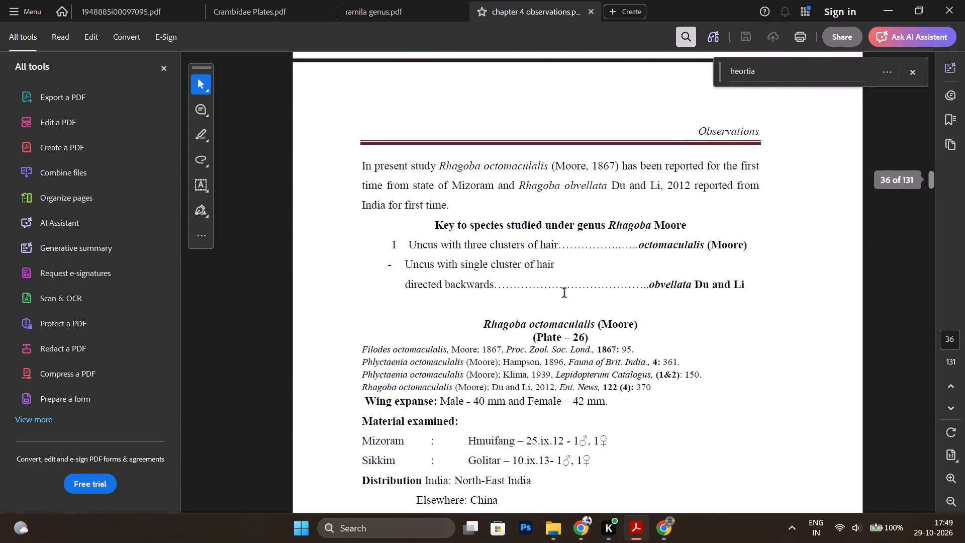
scroll(567, 292, "down", 4)
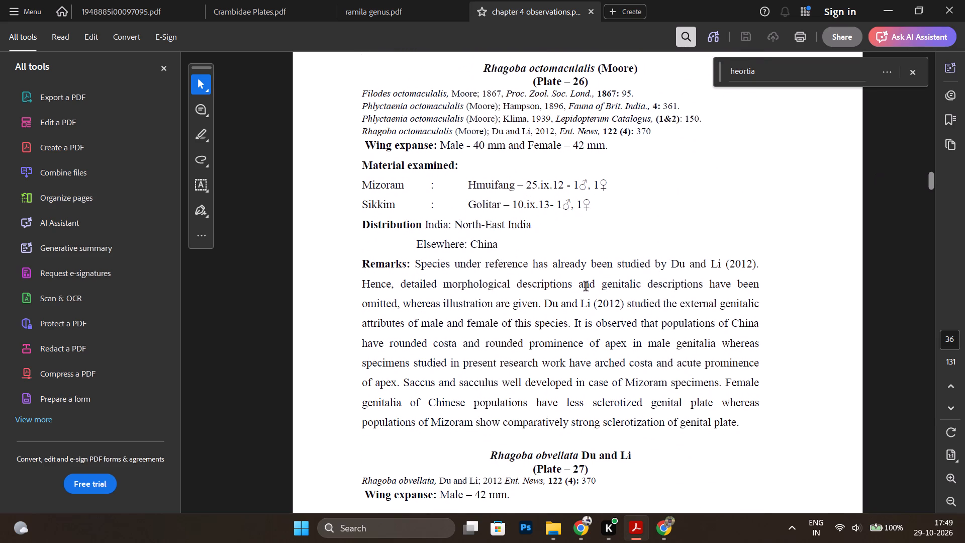
scroll(560, 280, "down", 4)
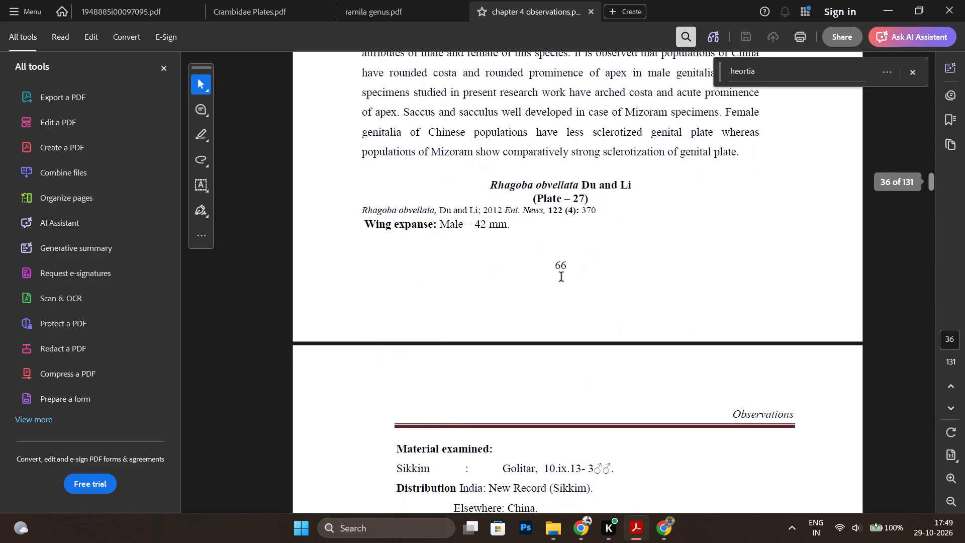
scroll(562, 279, "down", 7)
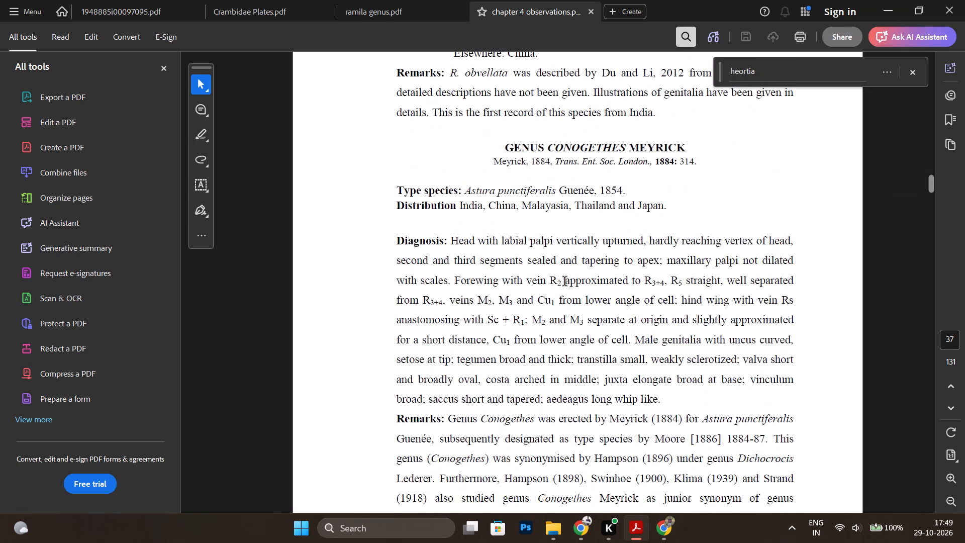
scroll(565, 282, "down", 1)
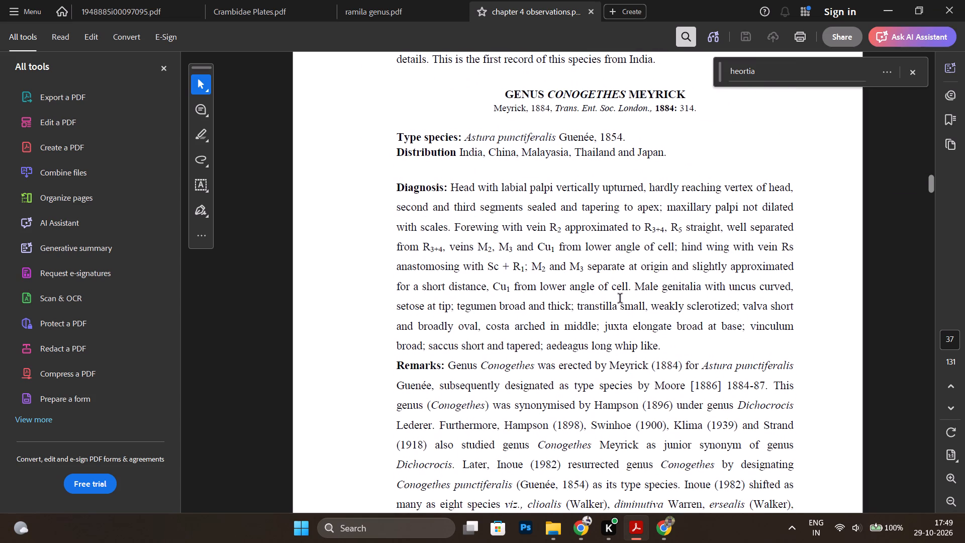
scroll(623, 285, "up", 2)
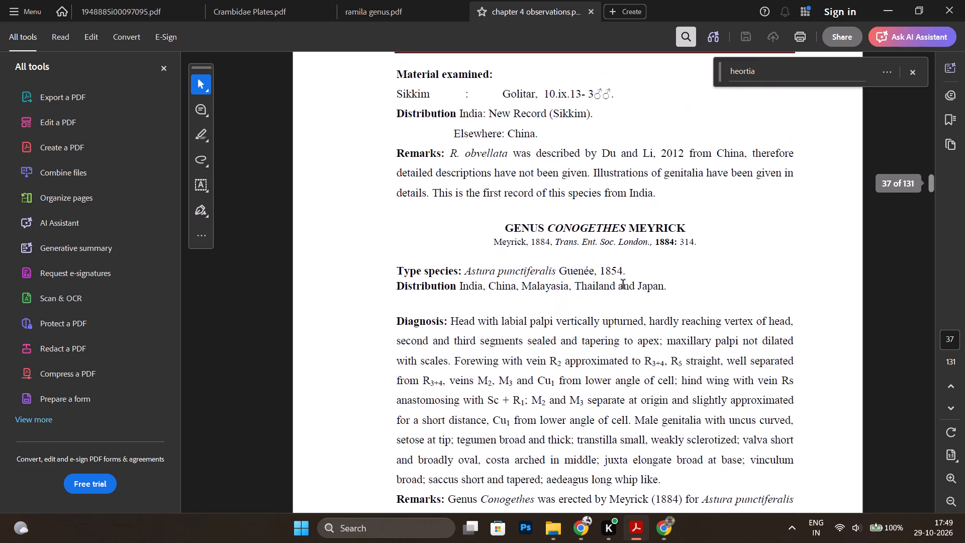
scroll(623, 285, "down", 15)
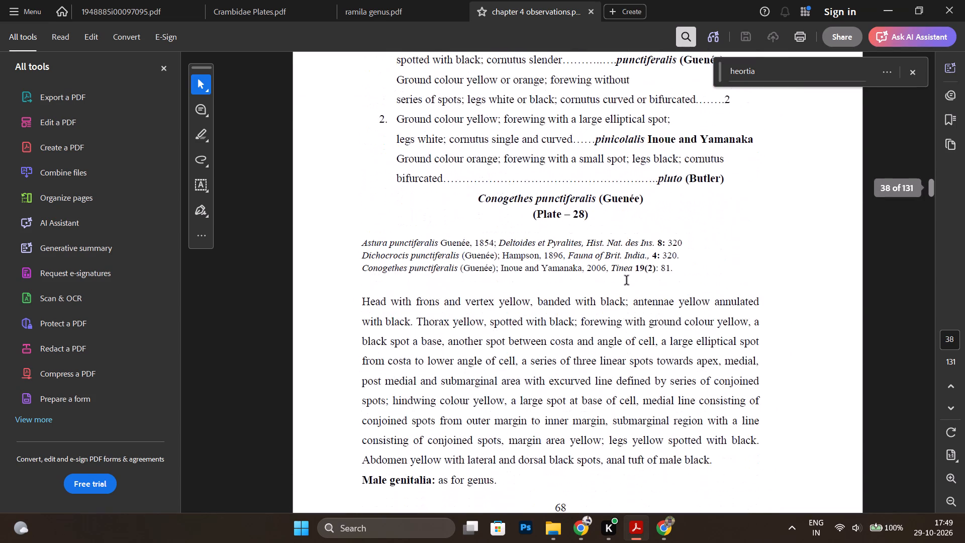
scroll(629, 177, "down", 5)
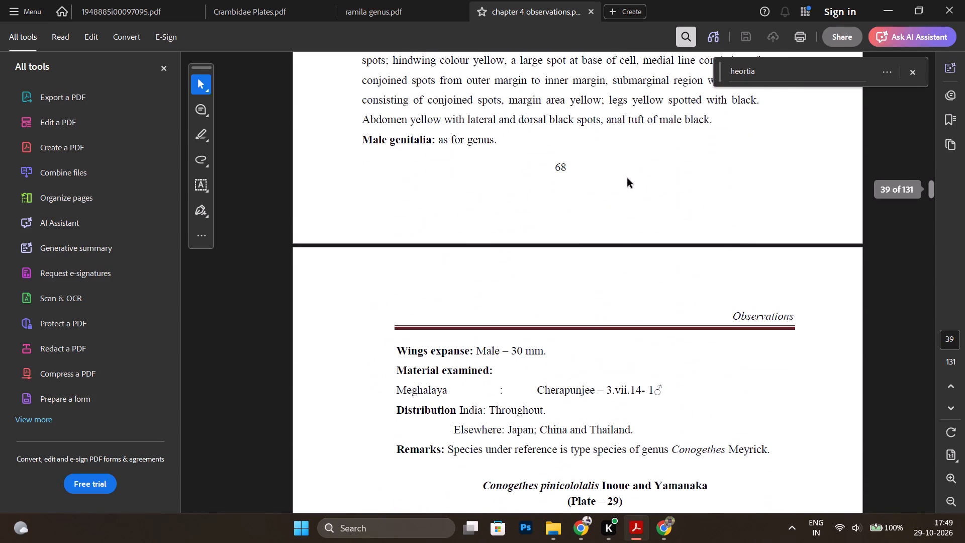
scroll(640, 218, "down", 6)
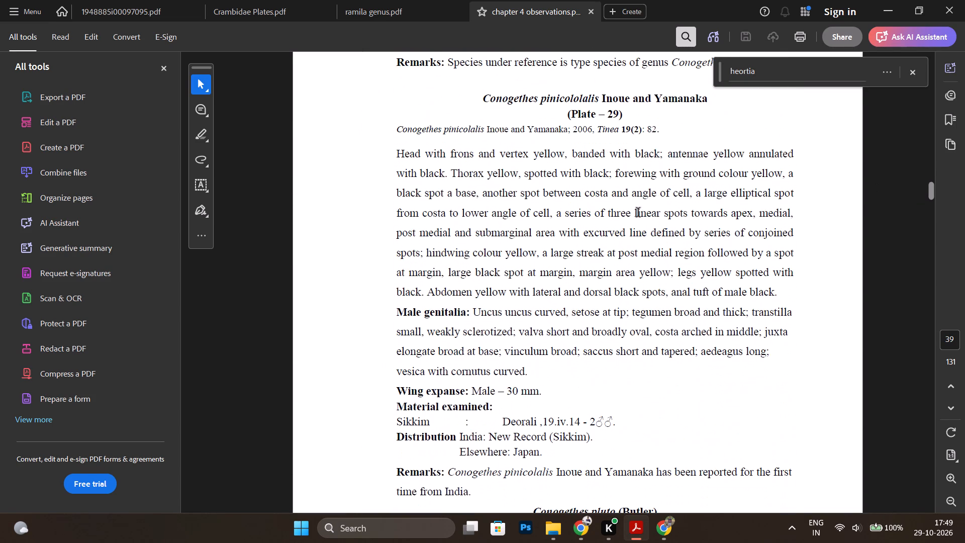
scroll(638, 213, "down", 8)
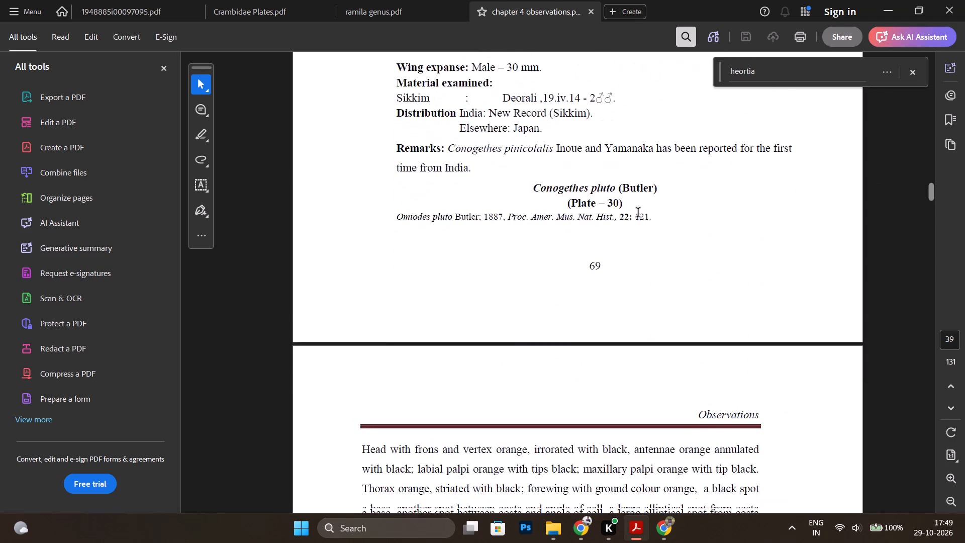
scroll(638, 213, "down", 6)
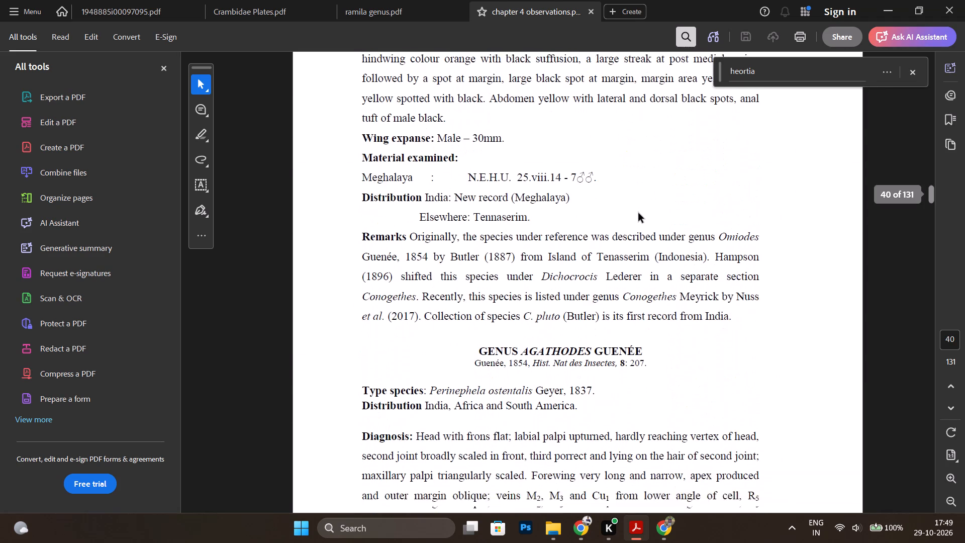
scroll(657, 242, "down", 5)
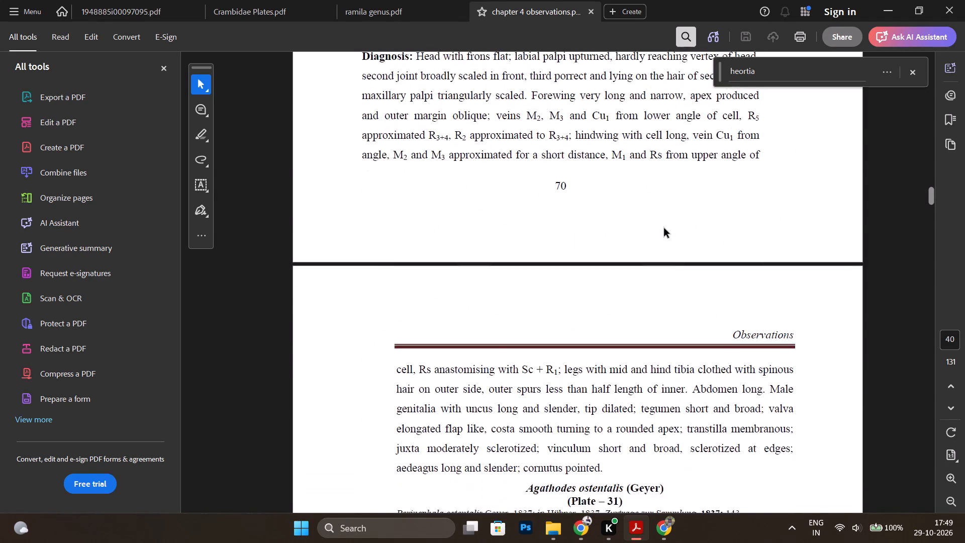
scroll(664, 228, "down", 7)
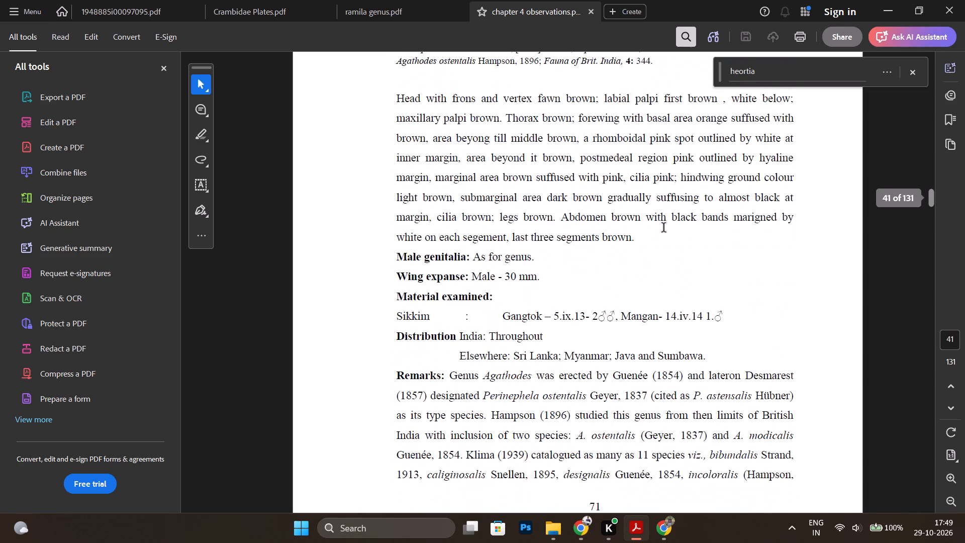
scroll(664, 228, "down", 2)
scroll(664, 228, "up", 1)
scroll(664, 228, "down", 6)
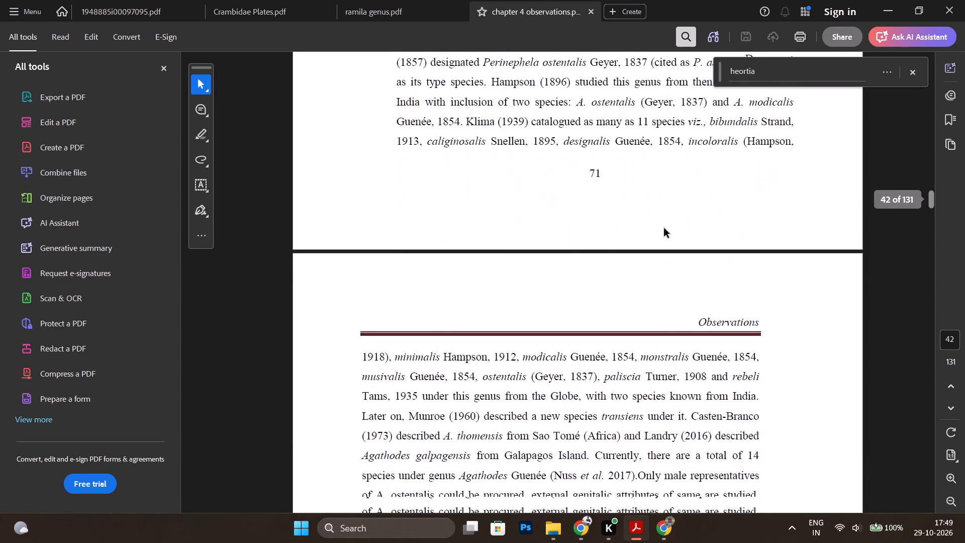
scroll(664, 228, "down", 4)
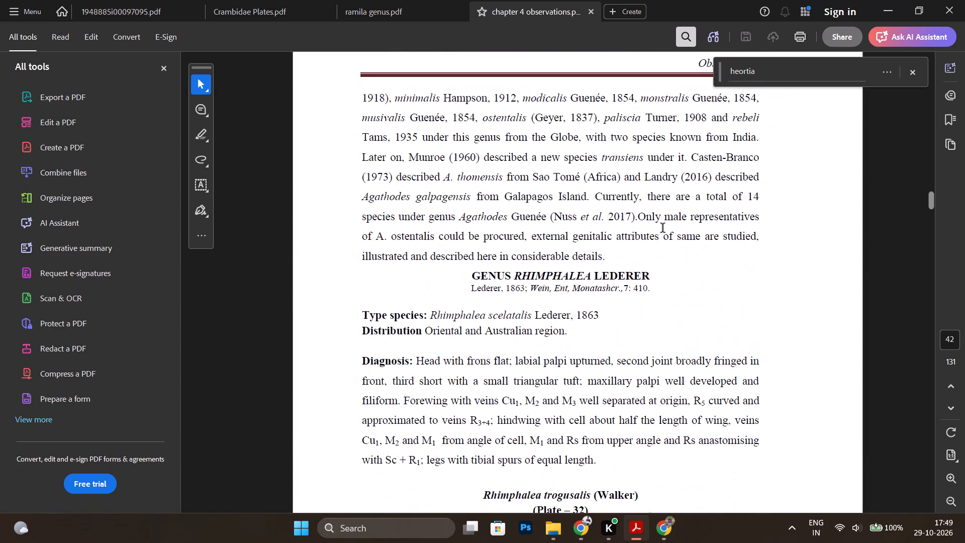
scroll(663, 229, "down", 8)
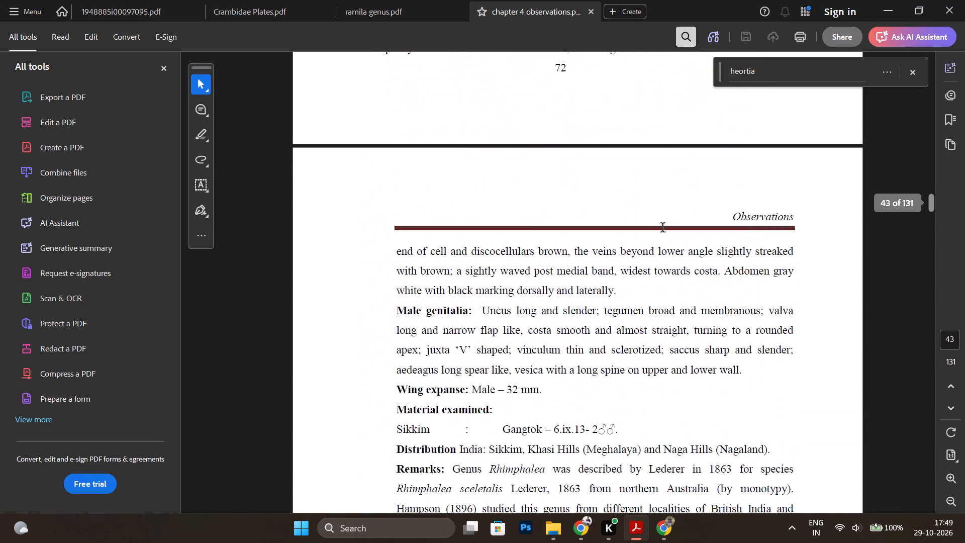
scroll(663, 228, "down", 4)
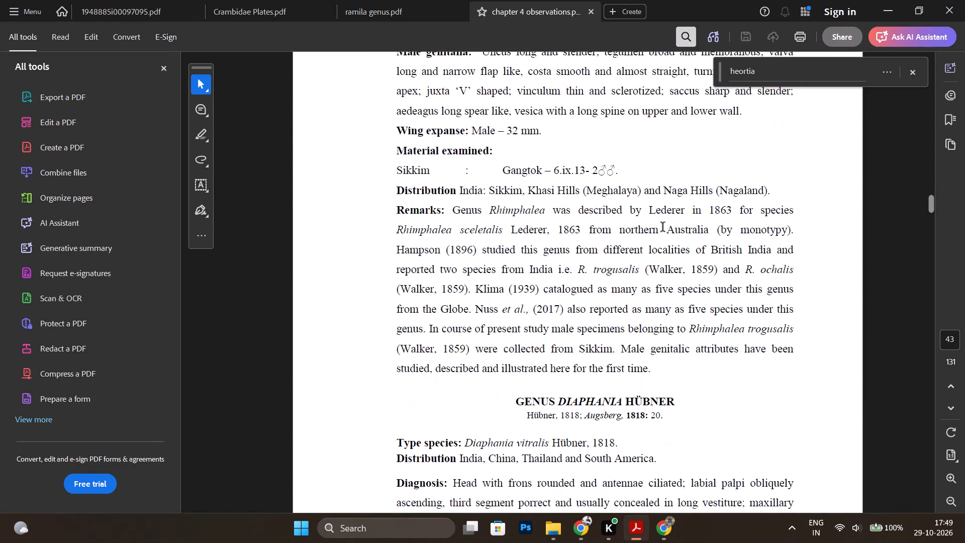
scroll(663, 228, "down", 7)
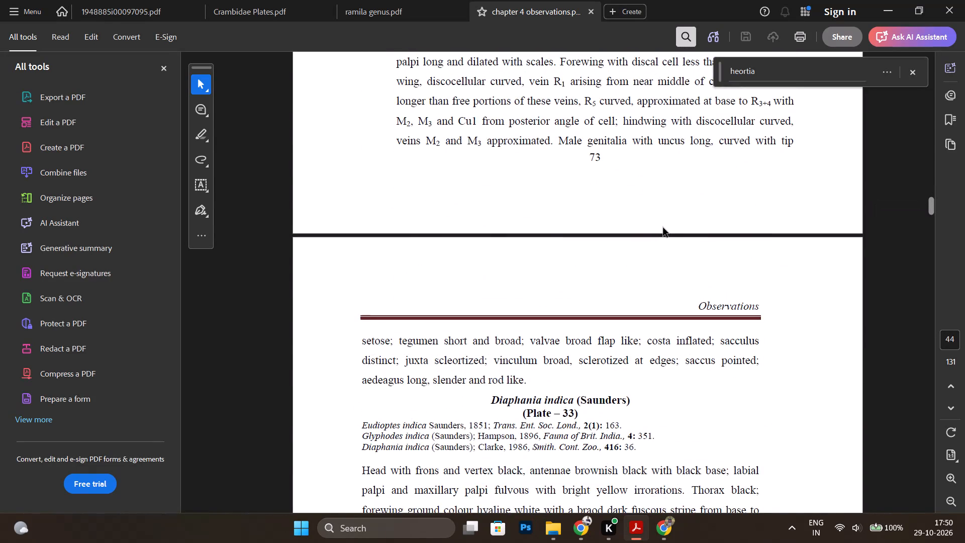
scroll(663, 228, "down", 8)
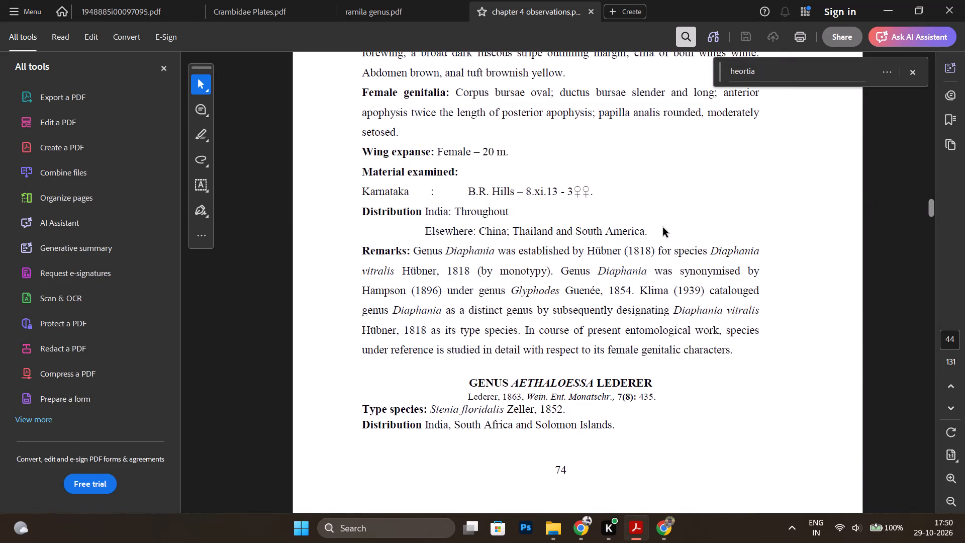
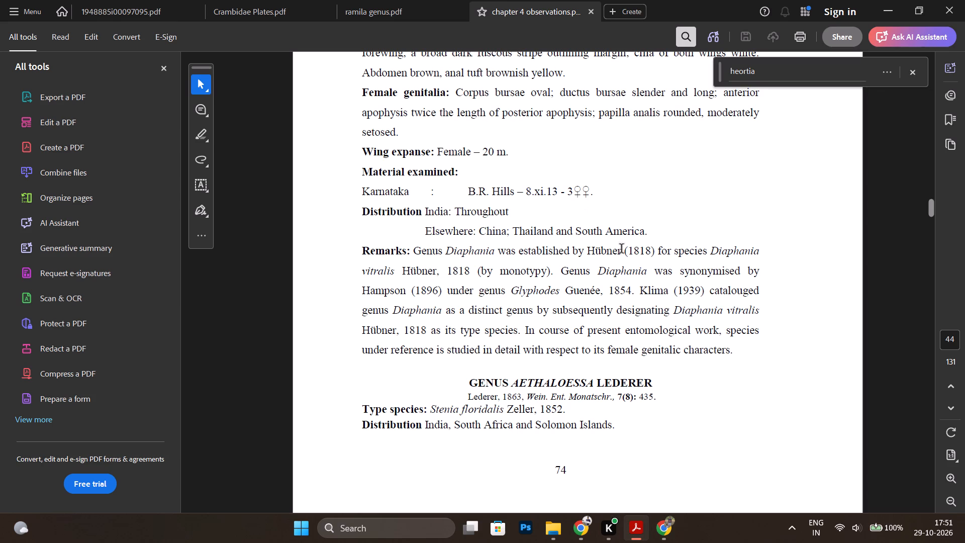
Read on through the chapter 4 PDF from the Aethaloessa section past Pygospila and its species to the Tyspanodes genus heading.
scroll(597, 326, "down", 12)
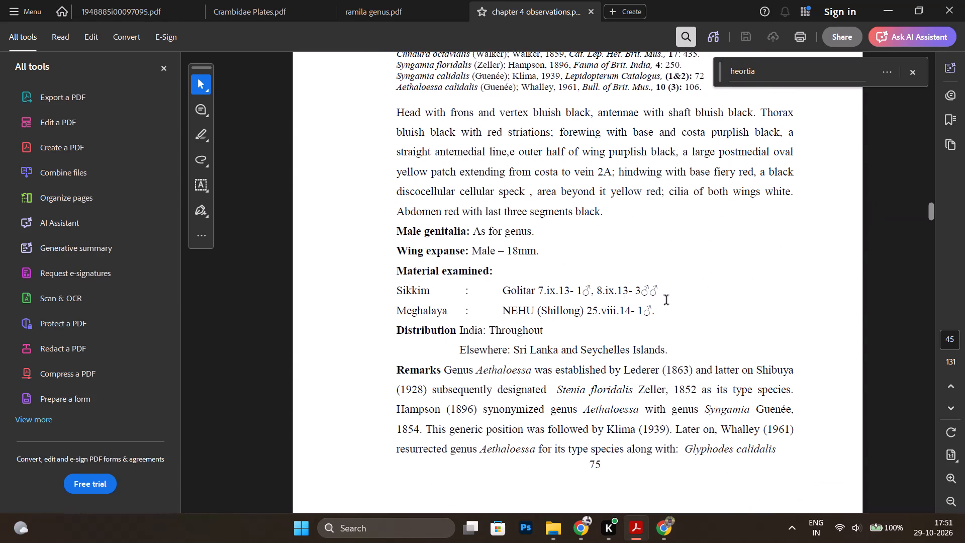
scroll(703, 312, "down", 7)
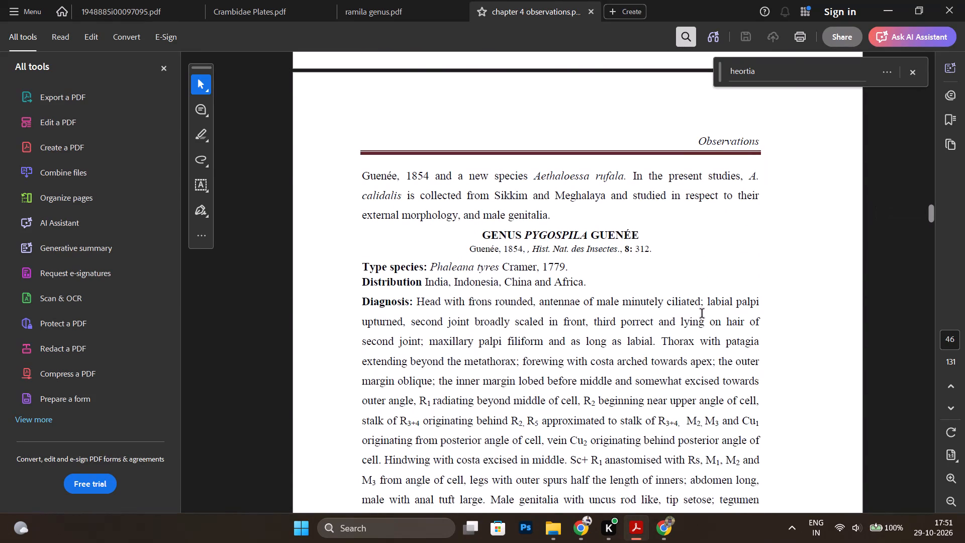
scroll(702, 313, "down", 2)
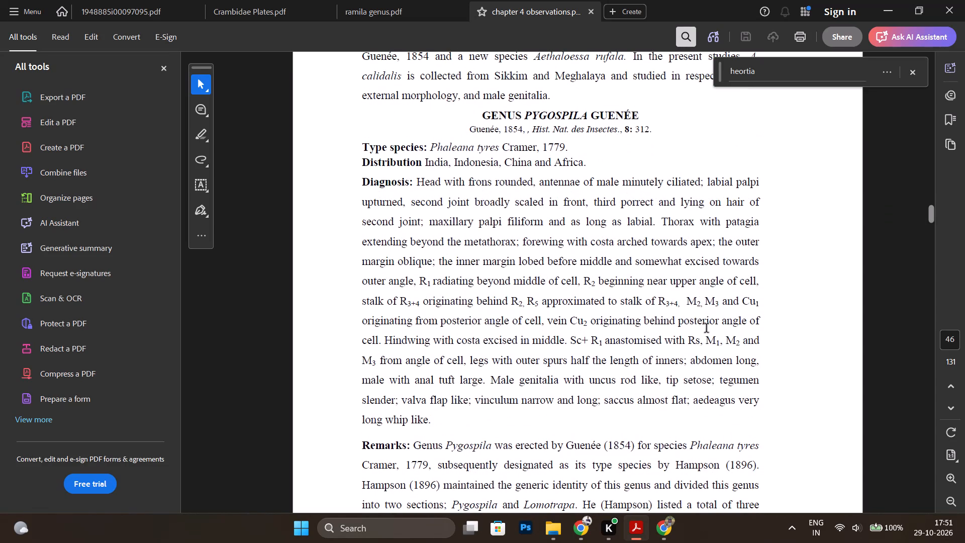
scroll(707, 329, "down", 9)
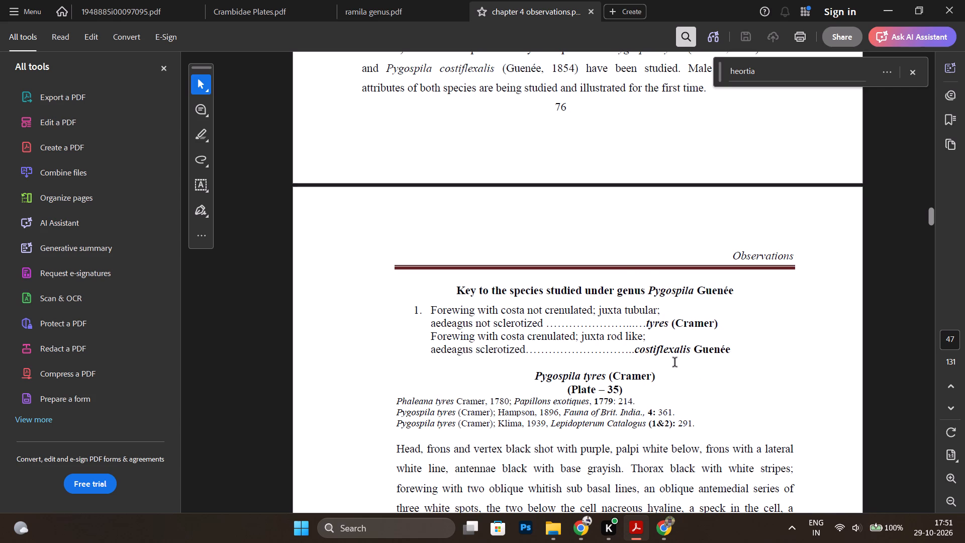
scroll(675, 363, "down", 2)
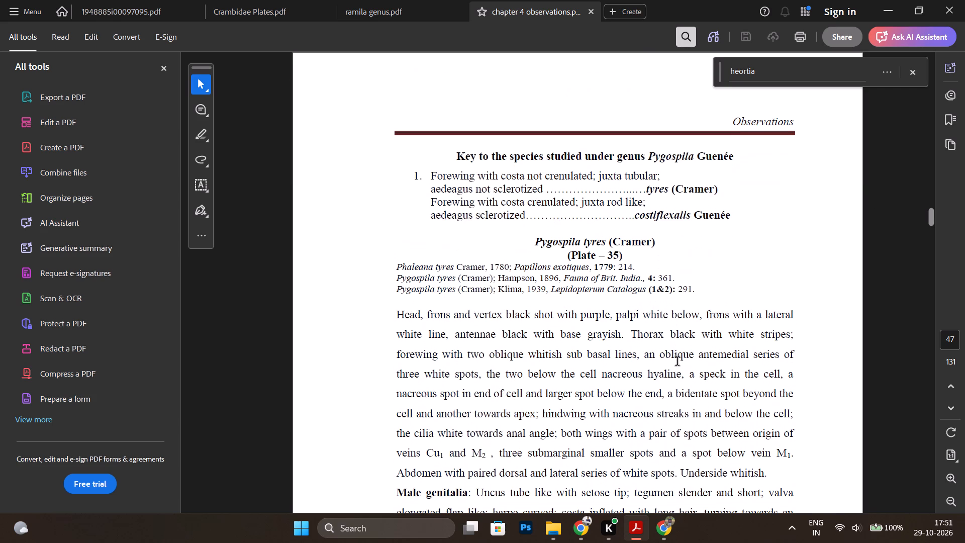
scroll(680, 363, "down", 3)
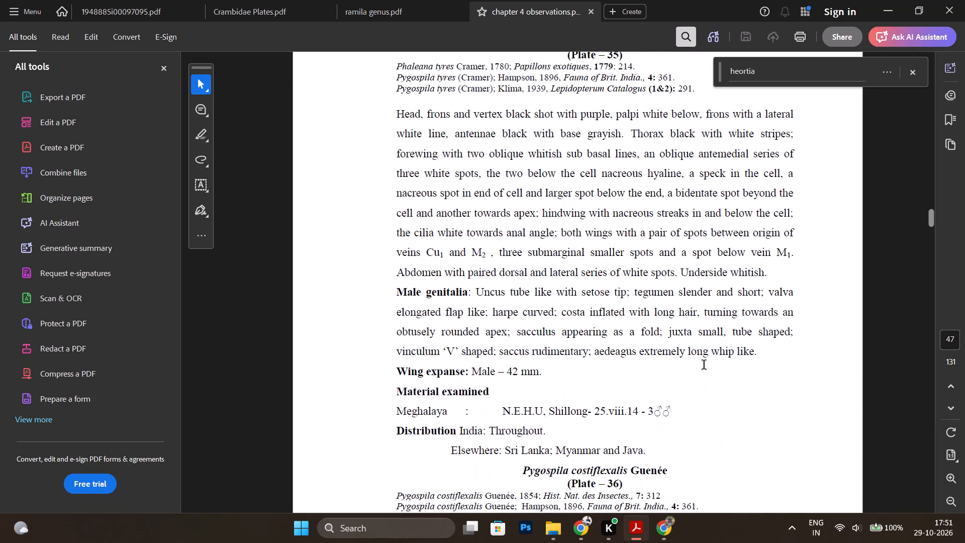
scroll(704, 366, "down", 2)
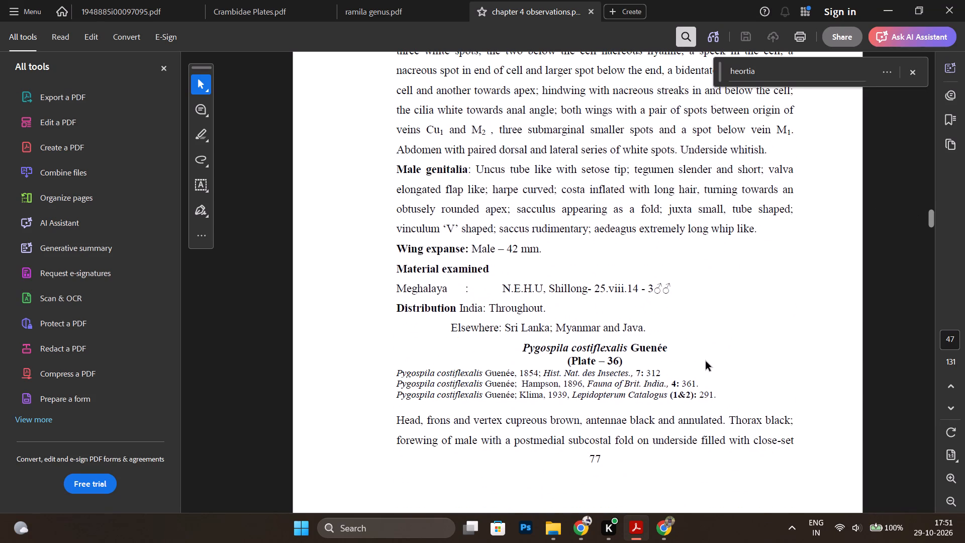
scroll(706, 361, "down", 9)
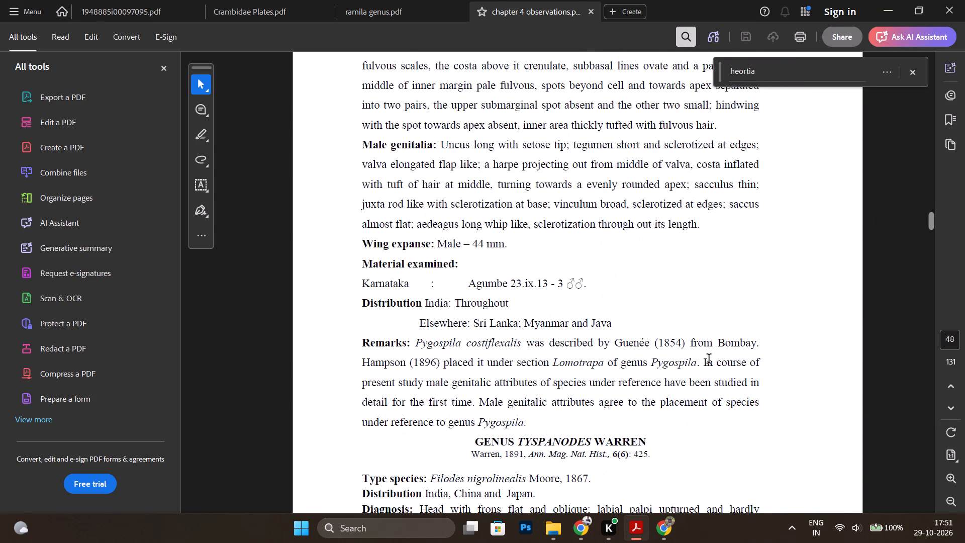
scroll(709, 359, "down", 3)
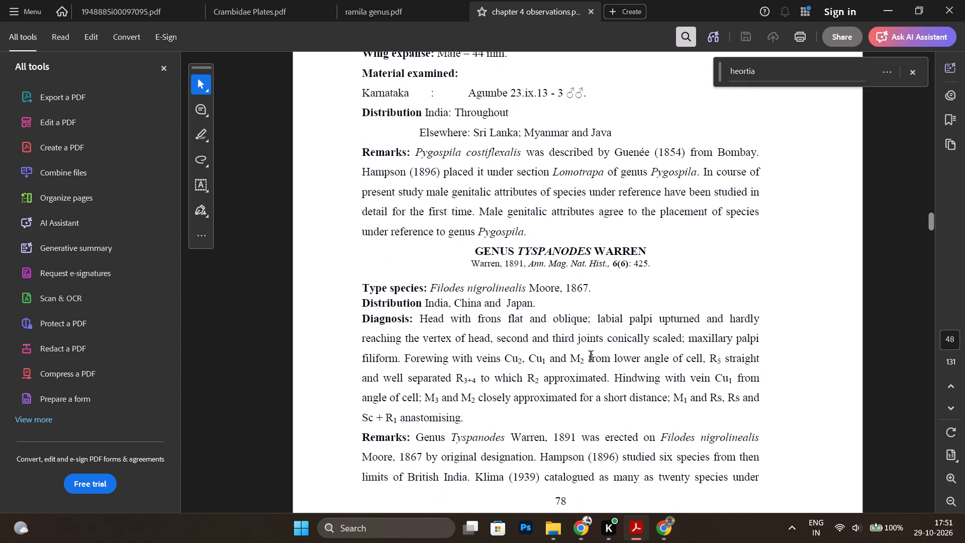
Examine the Tyspanodes section, including its remarks, species key and the accounts of fascialis, flaviventer and linealis.
scroll(591, 356, "down", 7)
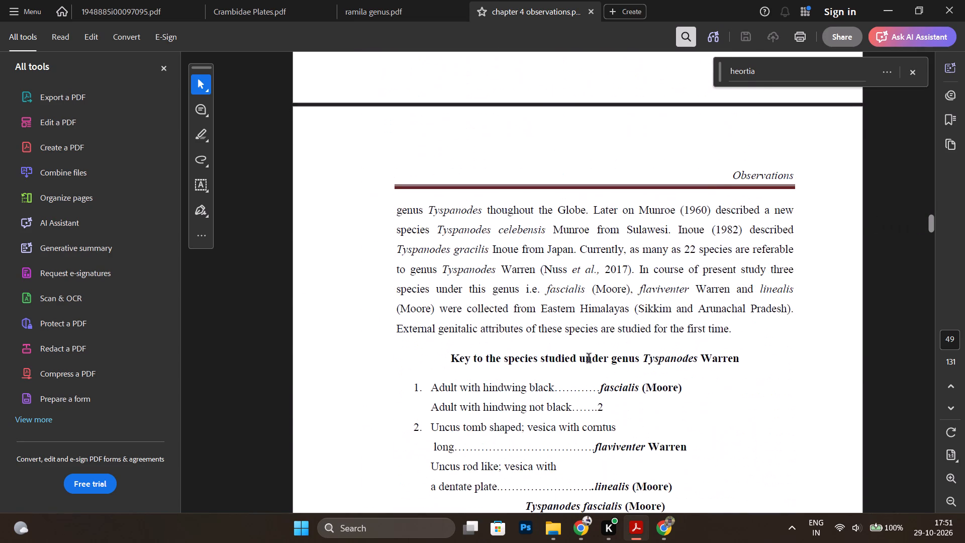
scroll(589, 359, "down", 2)
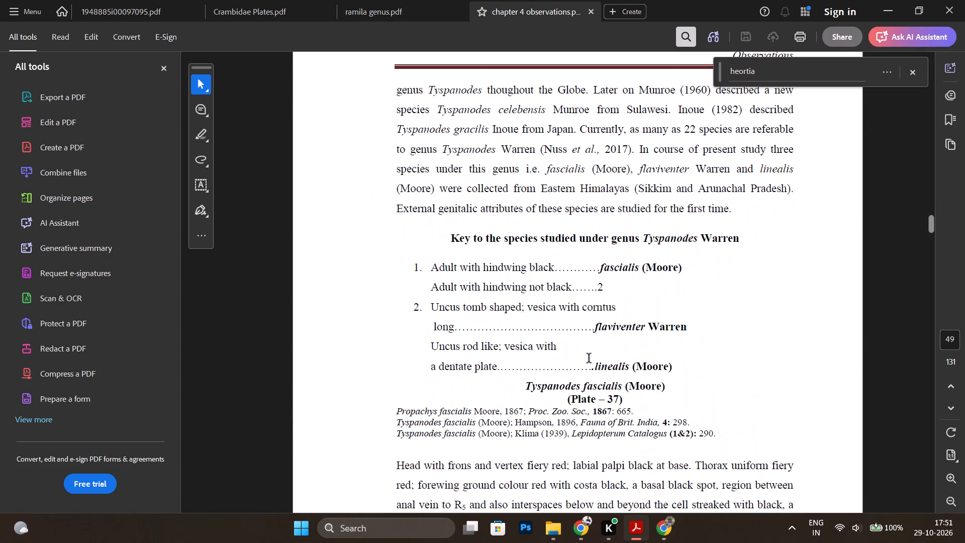
scroll(589, 359, "up", 2)
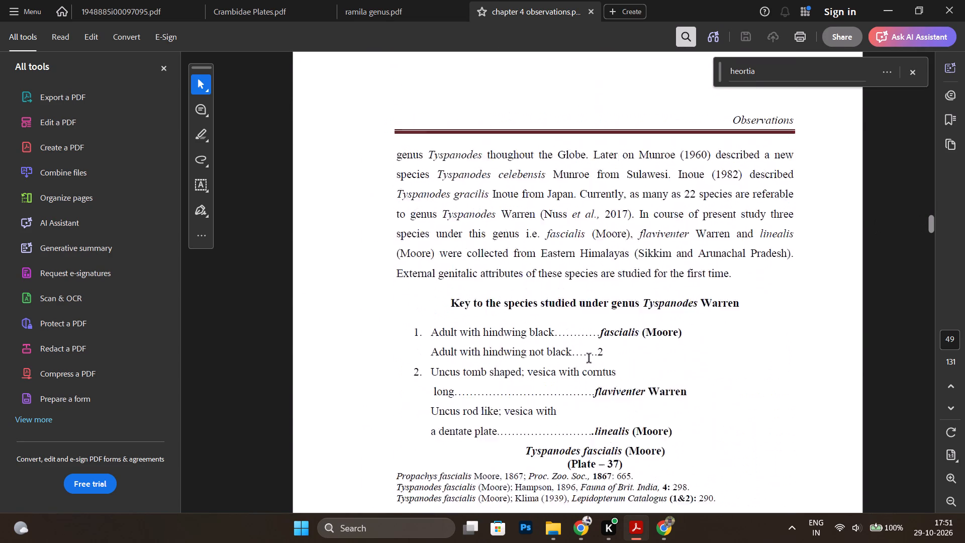
scroll(589, 359, "up", 6)
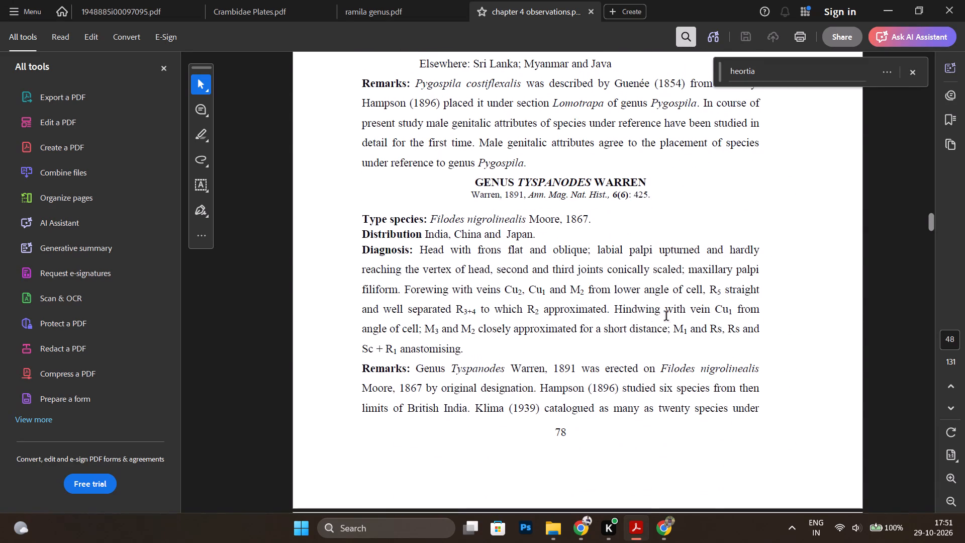
scroll(666, 317, "down", 6)
scroll(722, 385, "down", 1)
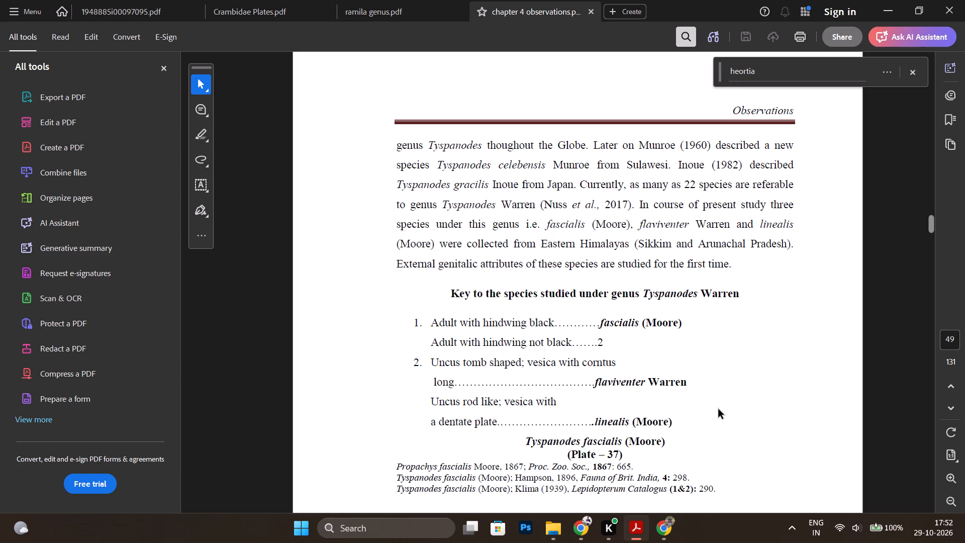
scroll(755, 359, "down", 1)
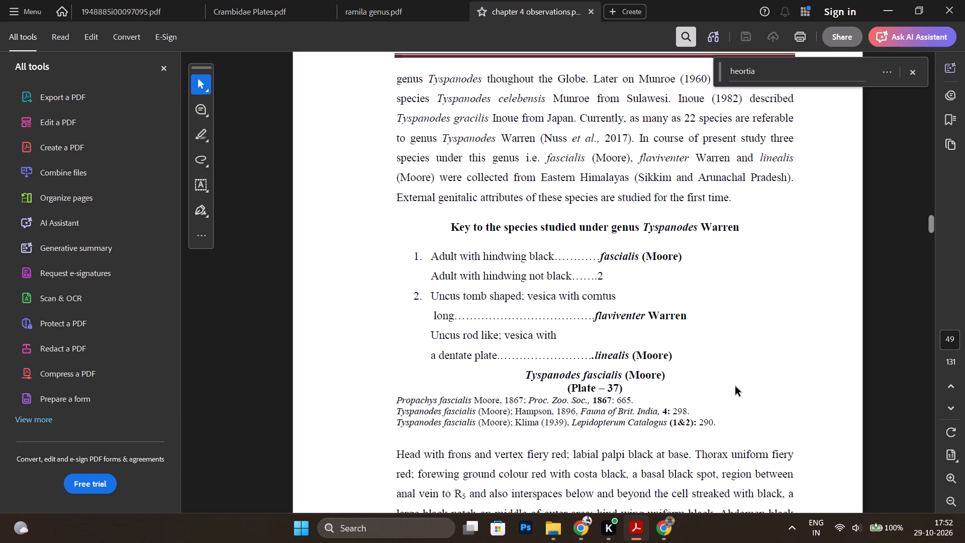
scroll(735, 387, "down", 2)
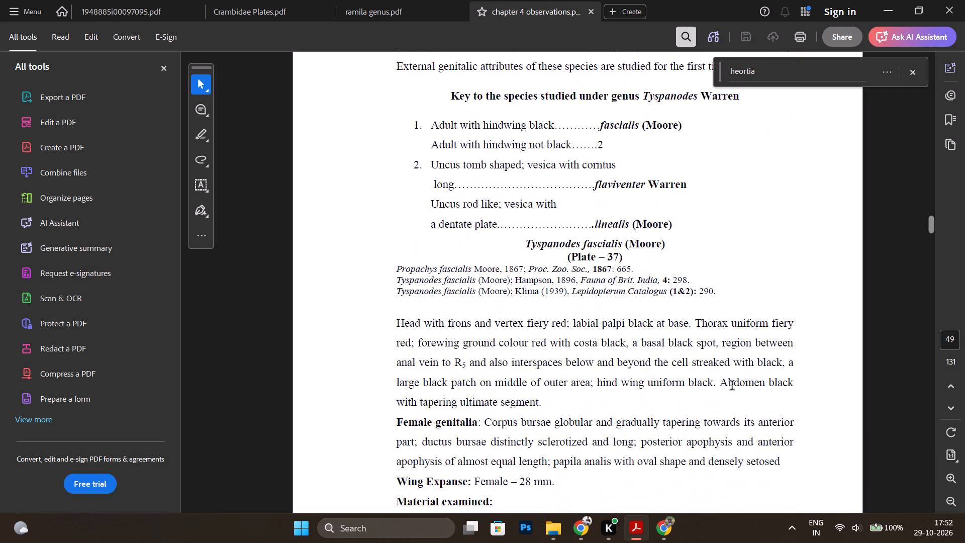
scroll(460, 394, "down", 2)
scroll(595, 394, "down", 2)
scroll(718, 396, "down", 2)
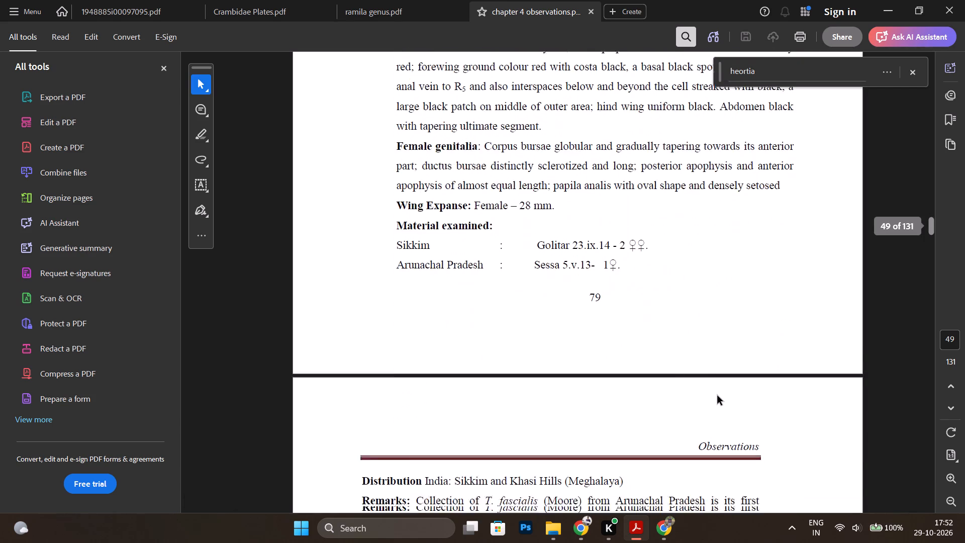
scroll(719, 395, "down", 3)
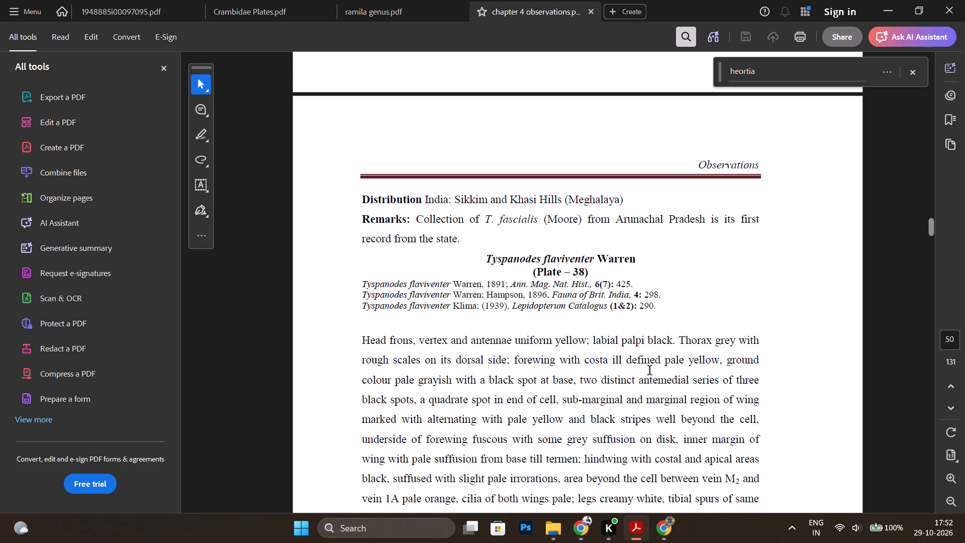
scroll(650, 371, "down", 7)
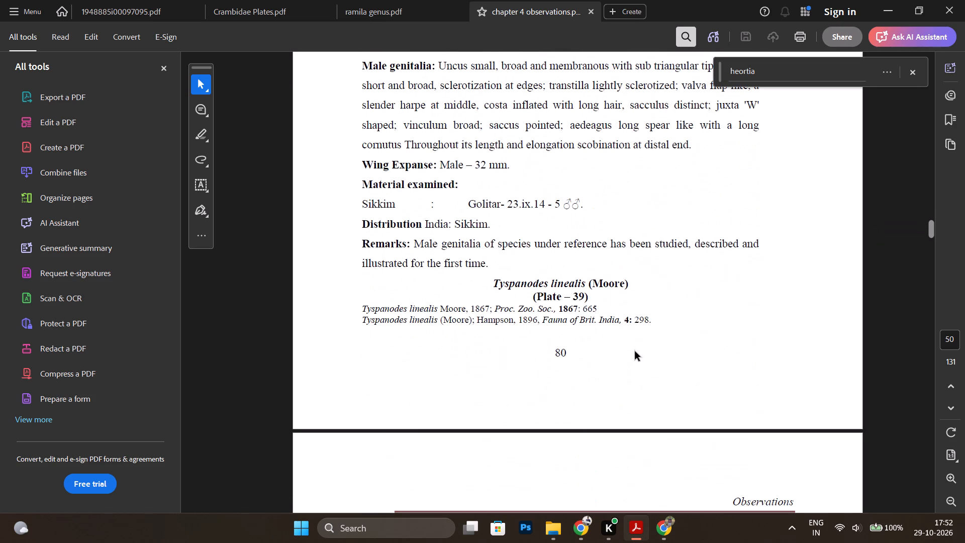
scroll(633, 347, "down", 6)
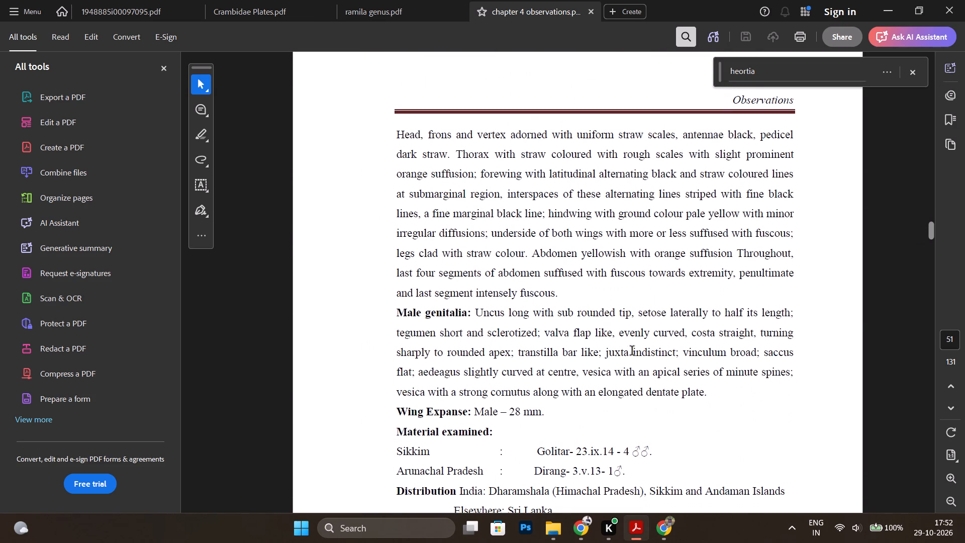
Copy the whole Tyspanodes section, from the heading GENUS TYSPANODES WARREN to the end of the Tyspanodes linealis remarks.
scroll(663, 427, "up", 14)
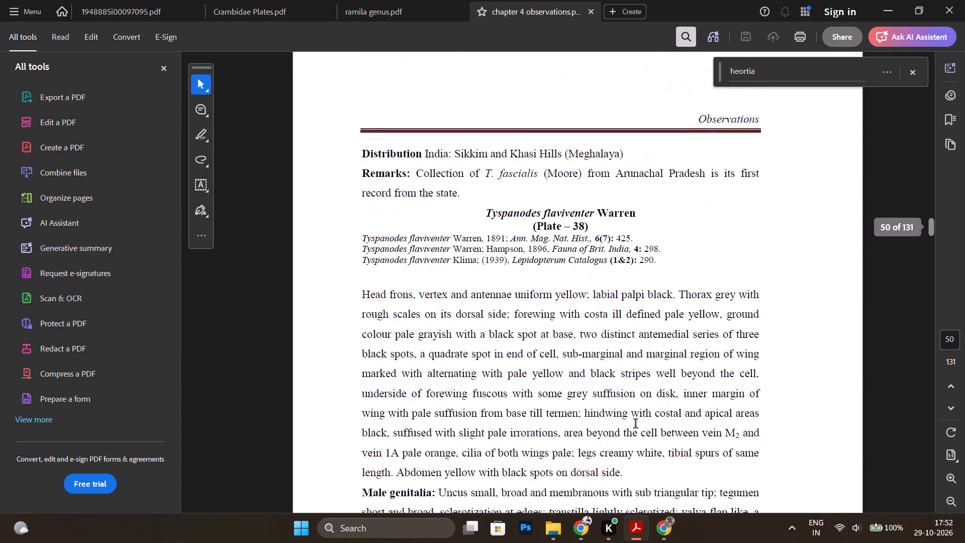
scroll(636, 424, "up", 7)
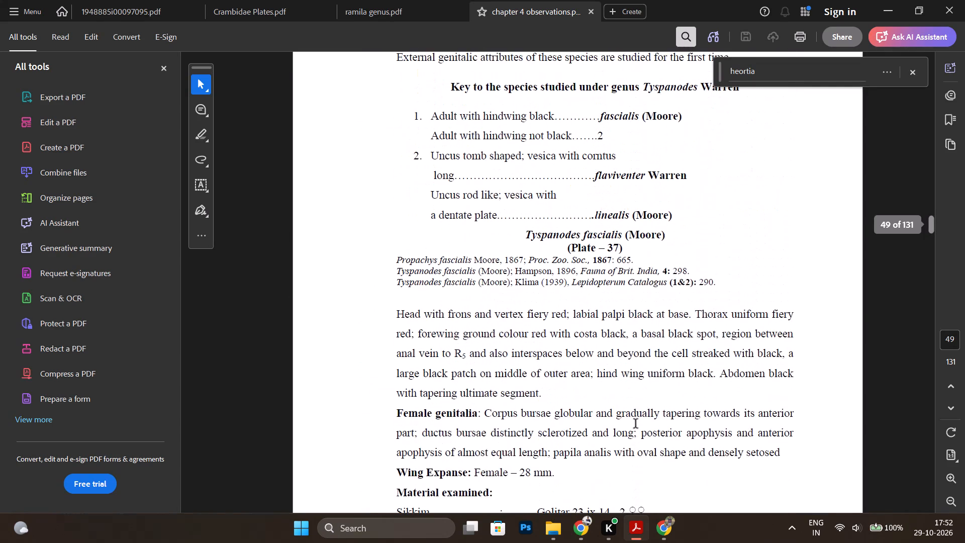
scroll(519, 301, "up", 7)
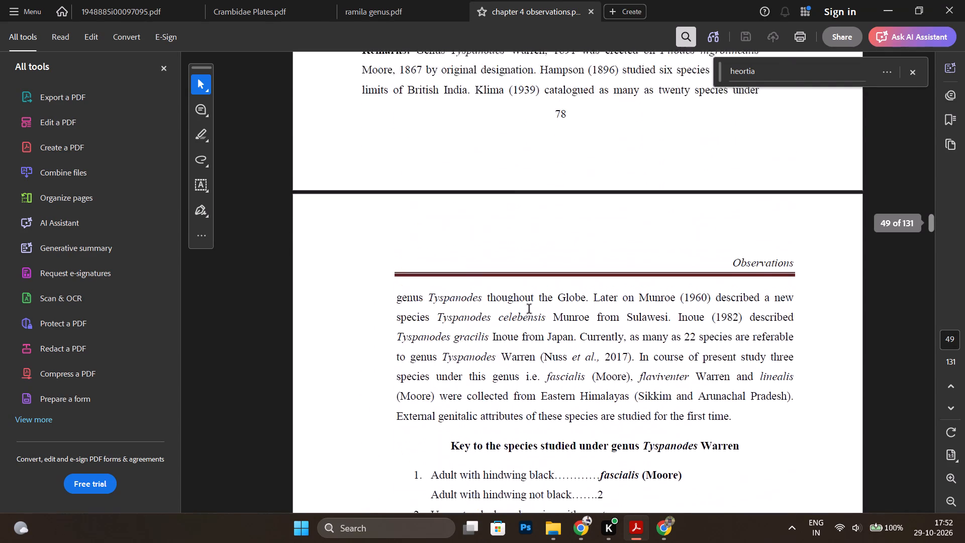
scroll(529, 310, "up", 4)
scroll(467, 217, "up", 3)
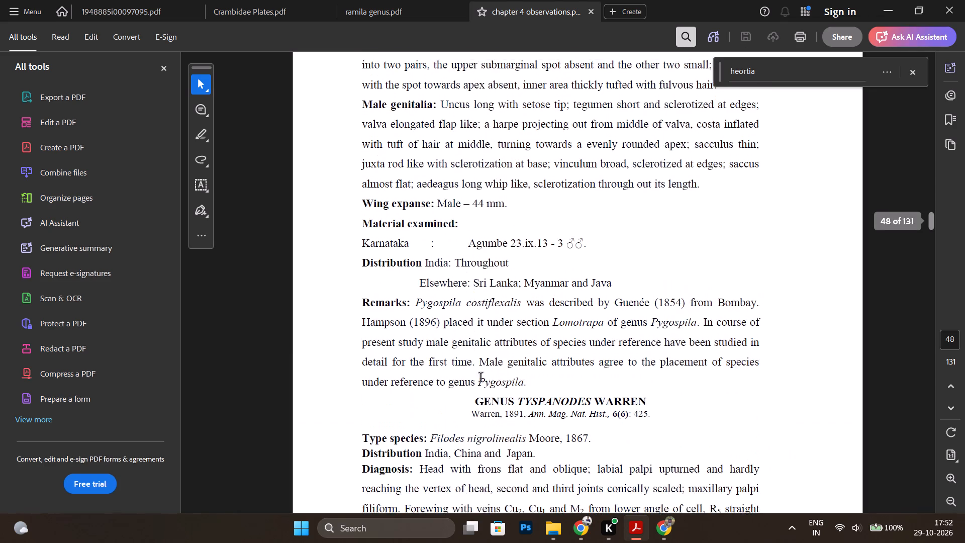
scroll(481, 389, "down", 3)
left_click_drag(472, 198, 695, 542)
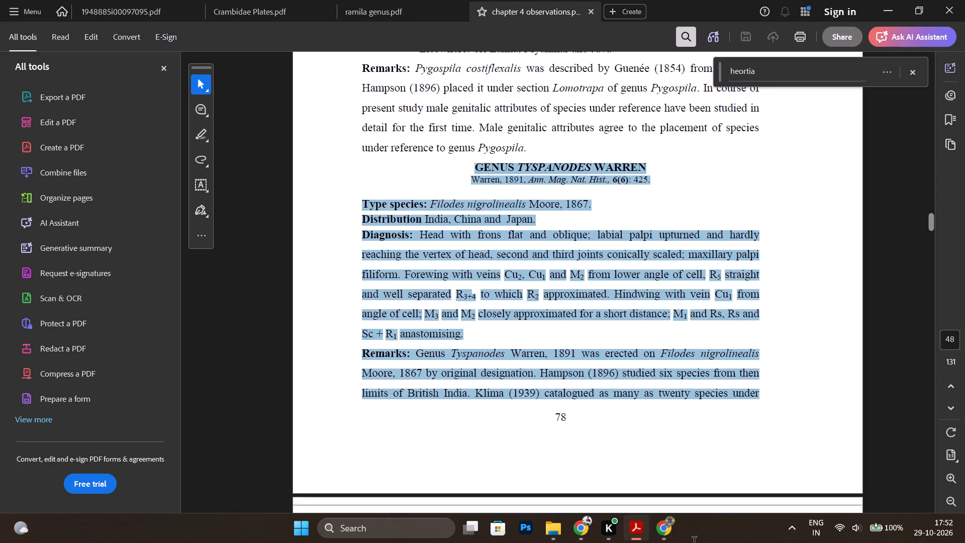
left_click_drag(695, 542, 700, 542)
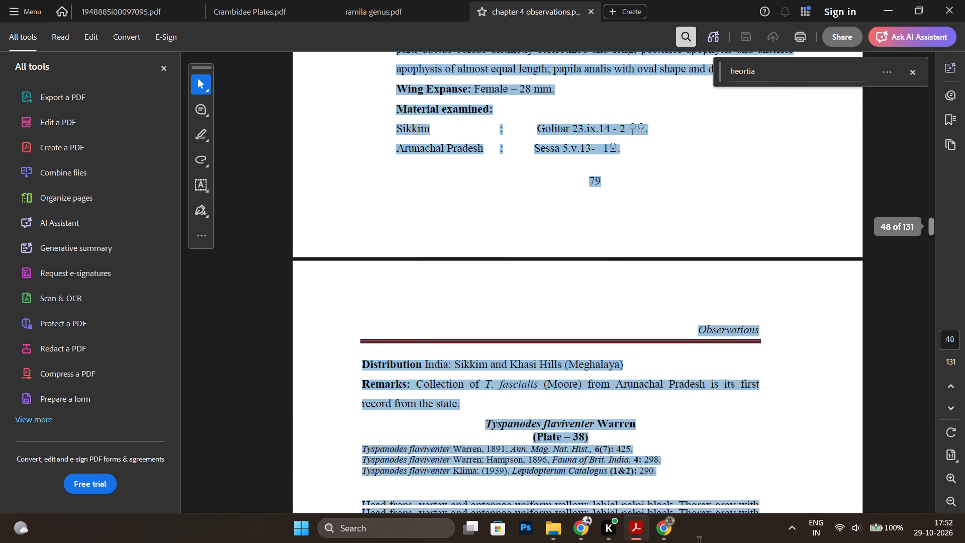
left_click_drag(700, 542, 713, 542)
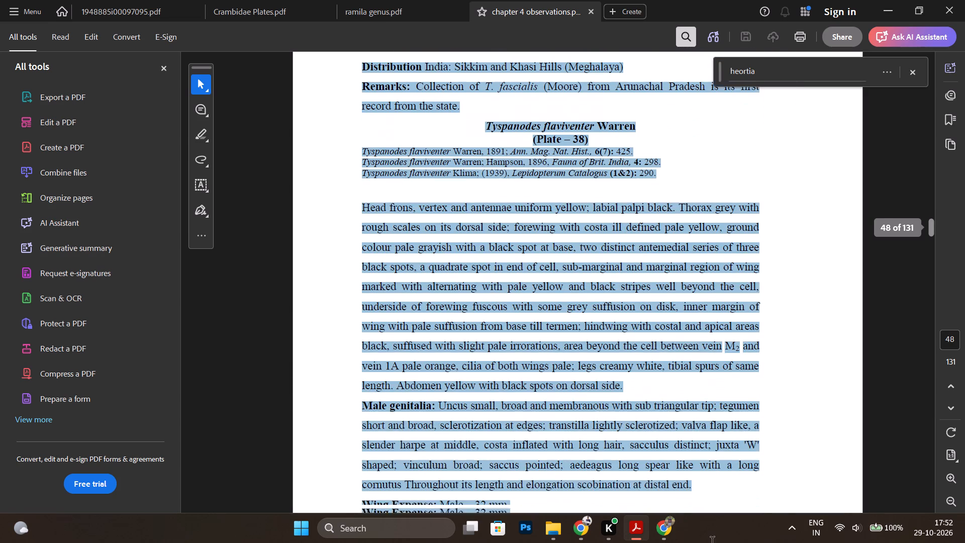
left_click_drag(713, 542, 714, 542)
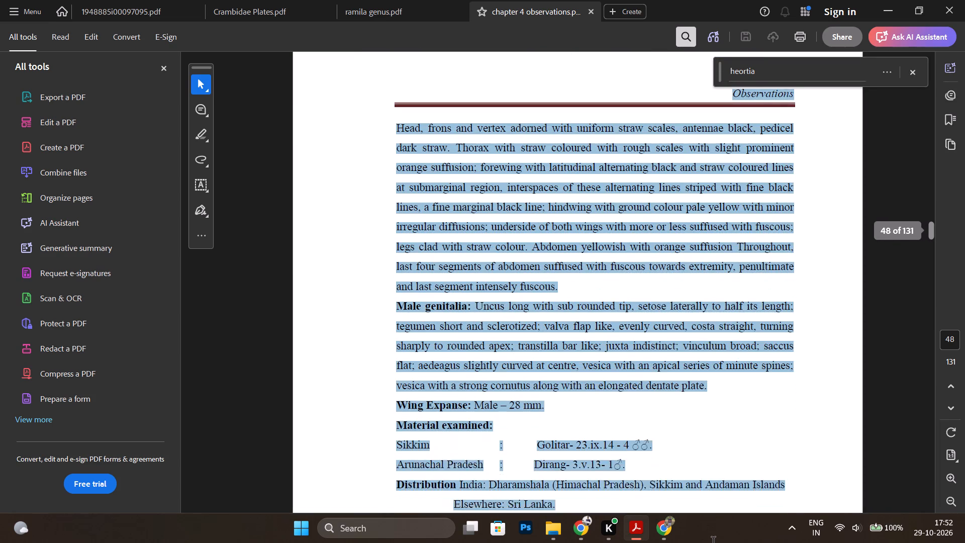
left_click_drag(714, 542, 698, 347)
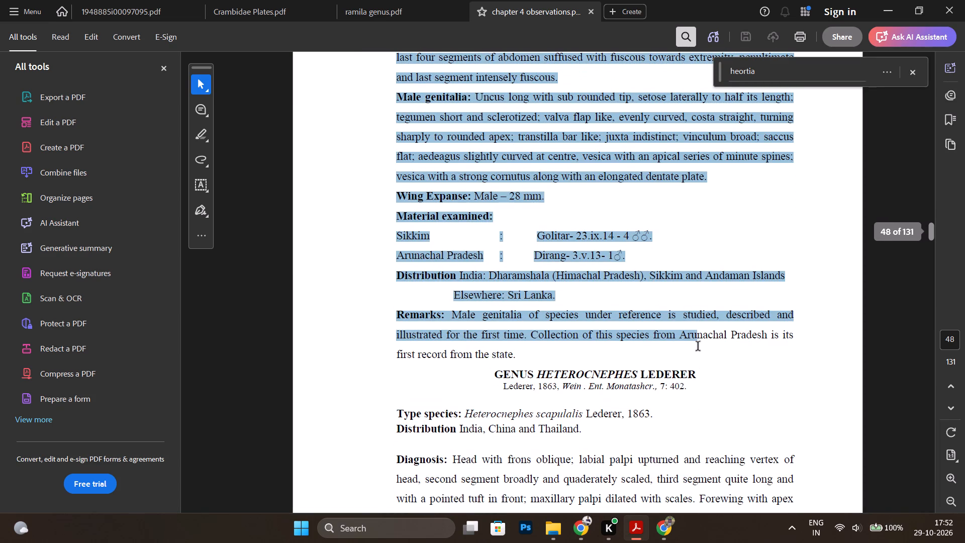
left_click_drag(698, 347, 523, 355)
key("ctrl+c")
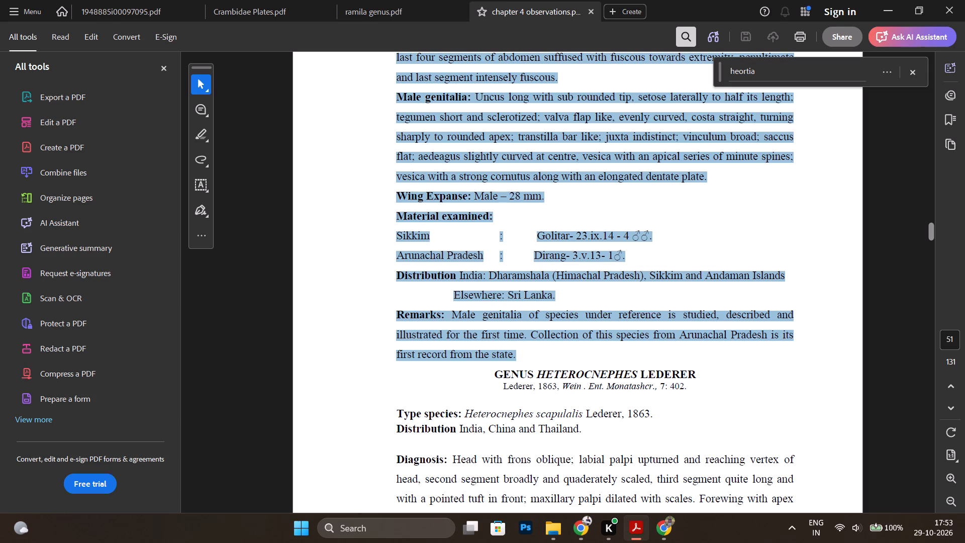
Switch to File Explorer and open the Tyspanodes folder inside PhD Data.
left_click(553, 531)
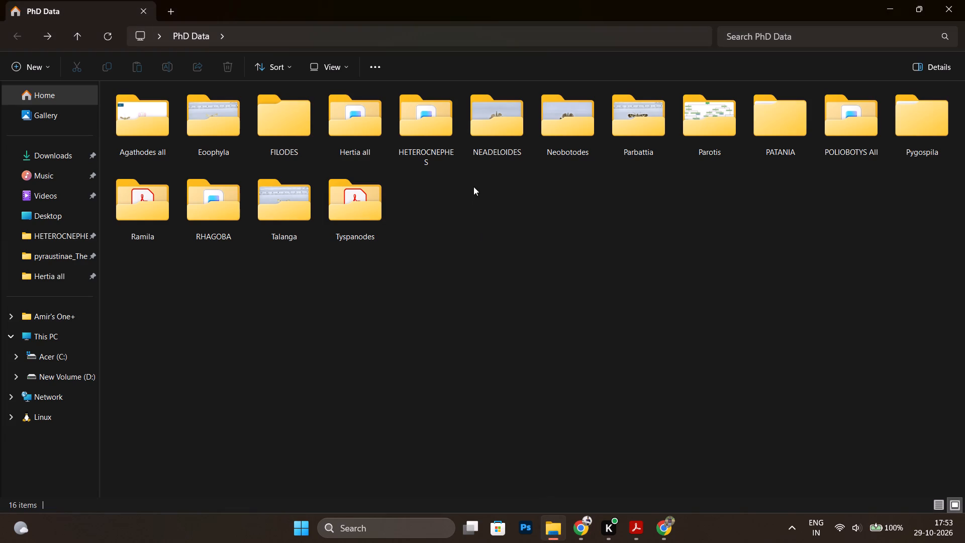
left_click(473, 187)
double_click(376, 205)
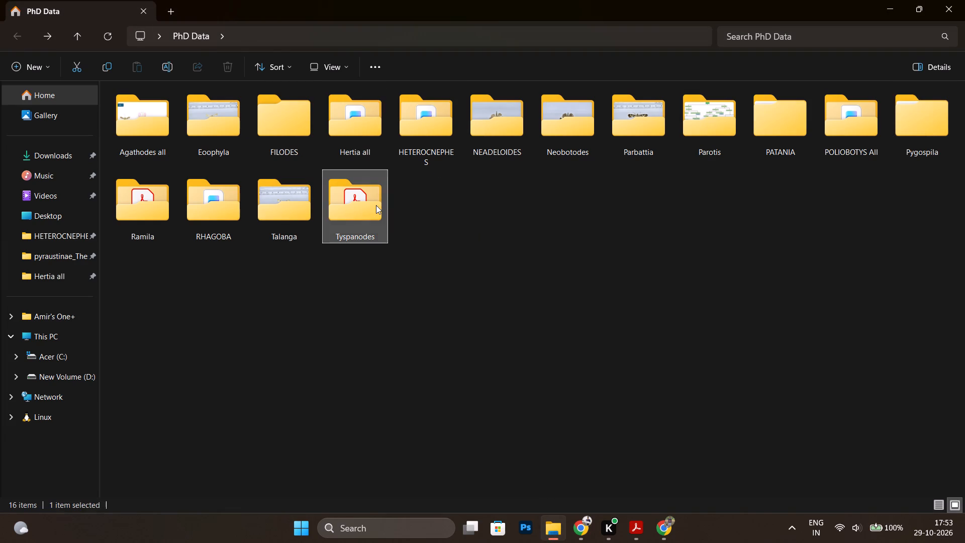
Create a new Word document in the Tyspanodes folder and name it Tyspanodes.
left_click(309, 264)
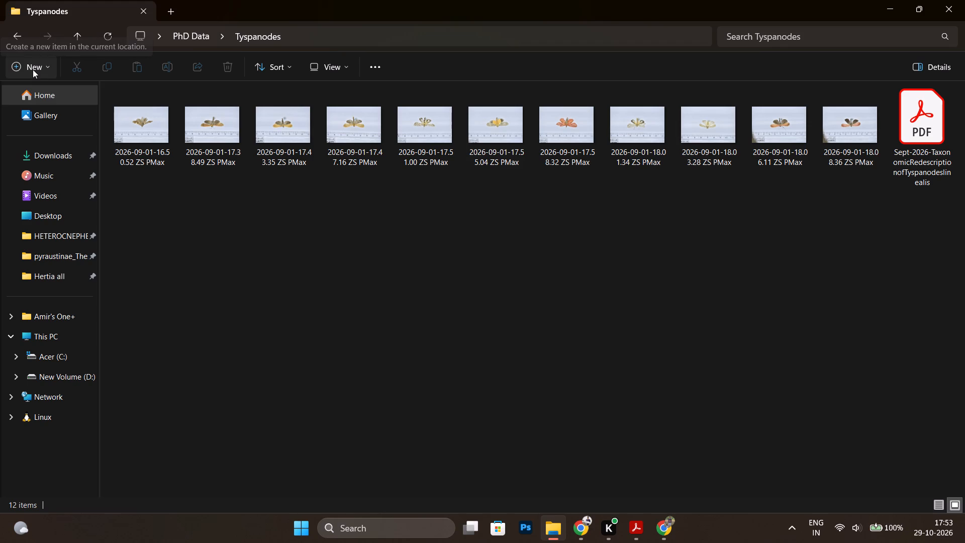
right_click(297, 280)
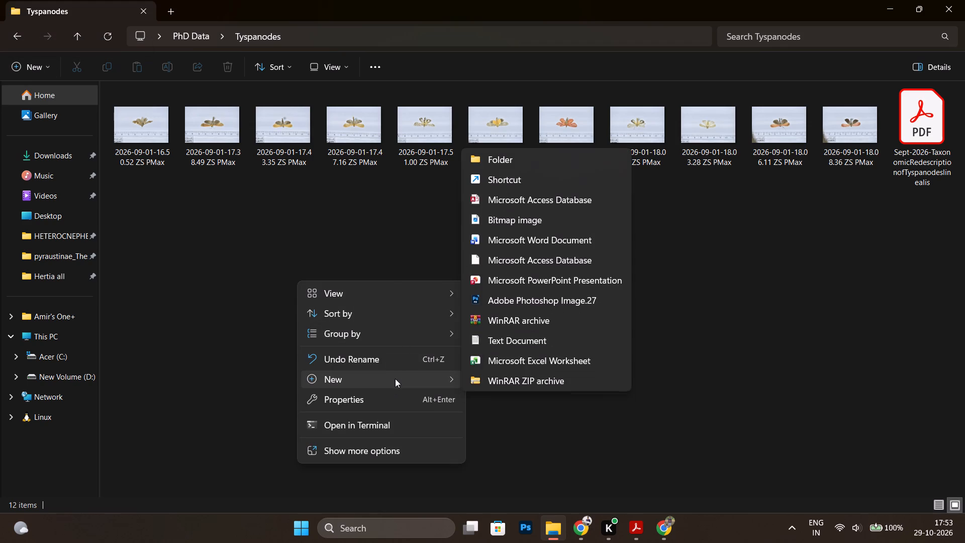
left_click(395, 379)
left_click(540, 234)
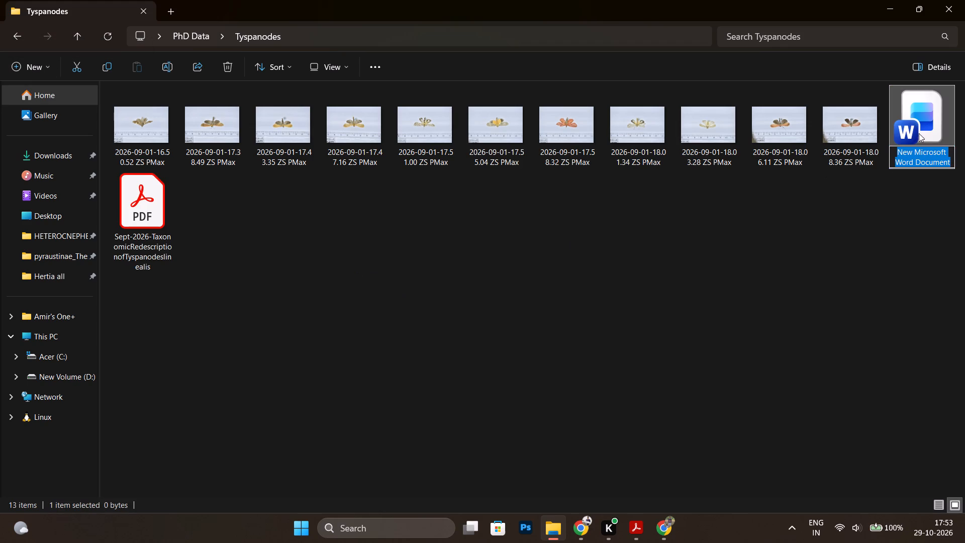
key("t")
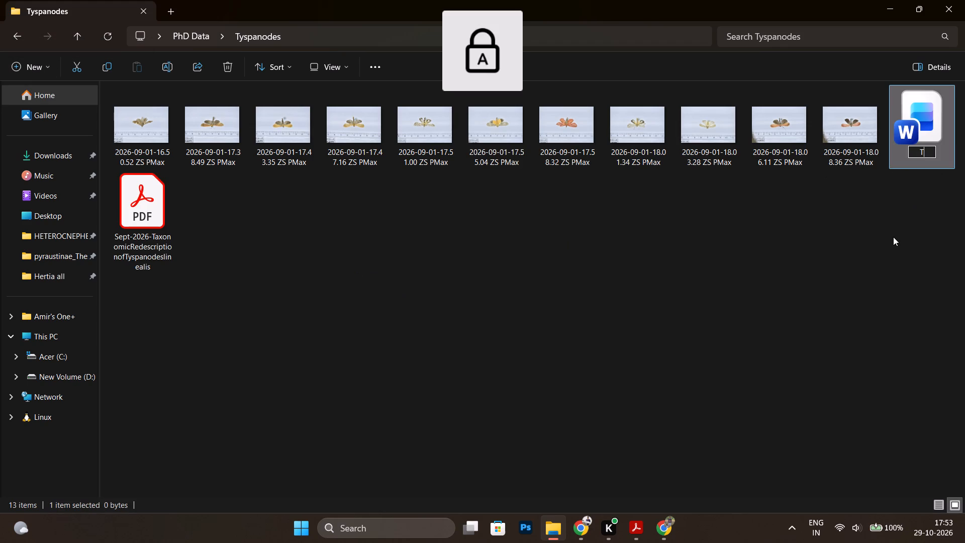
key("y")
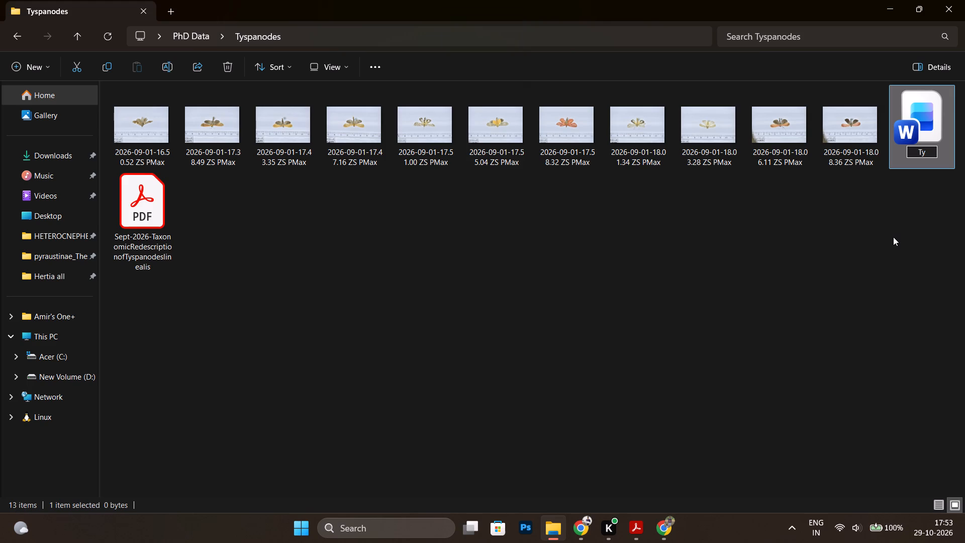
key("s")
type("panodes")
left_click(883, 305)
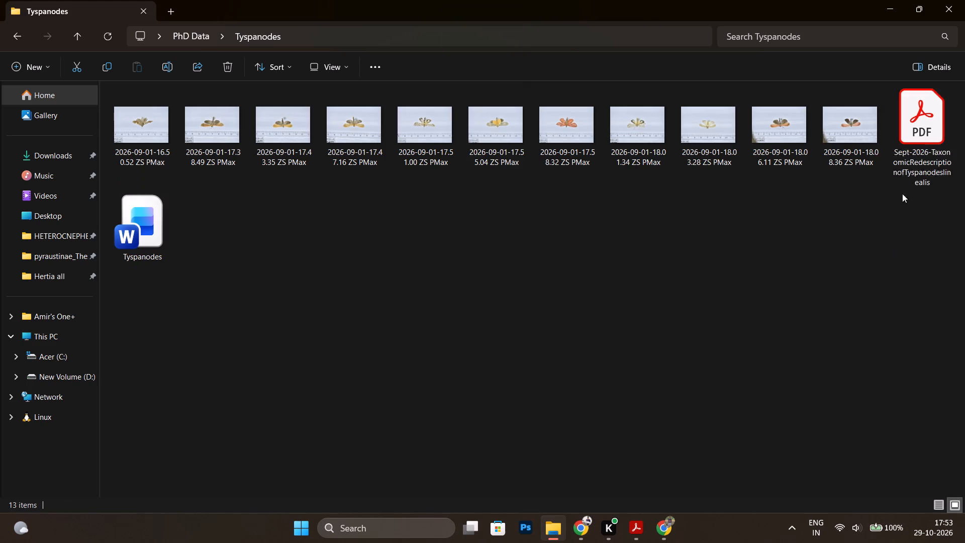
Open the new Tyspanodes document in Word and paste the copied genus section into it.
double_click(143, 222)
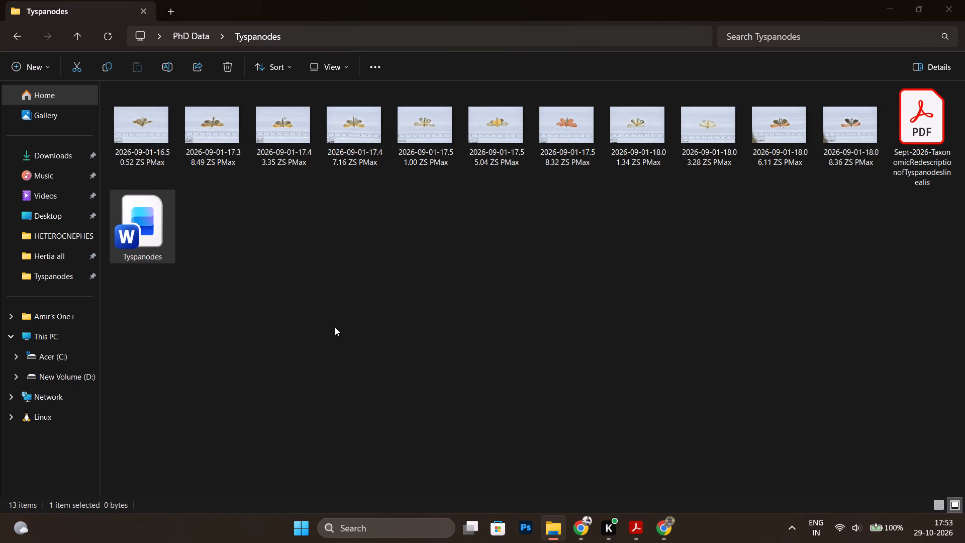
key("ctrl+v")
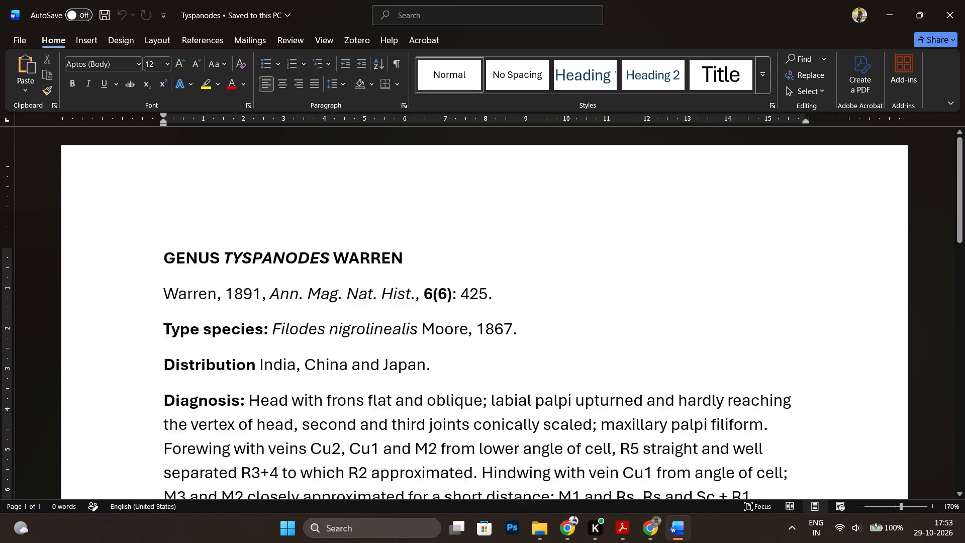
Format the entire document text as Times New Roman, size 11, with justified alignment.
scroll(417, 259, "up", 16)
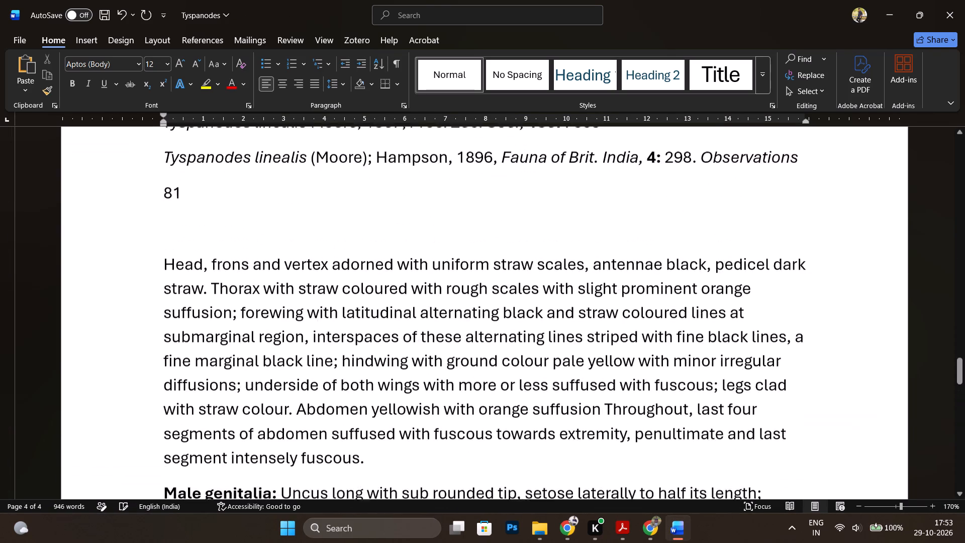
scroll(422, 257, "up", 6)
key("ctrl+a")
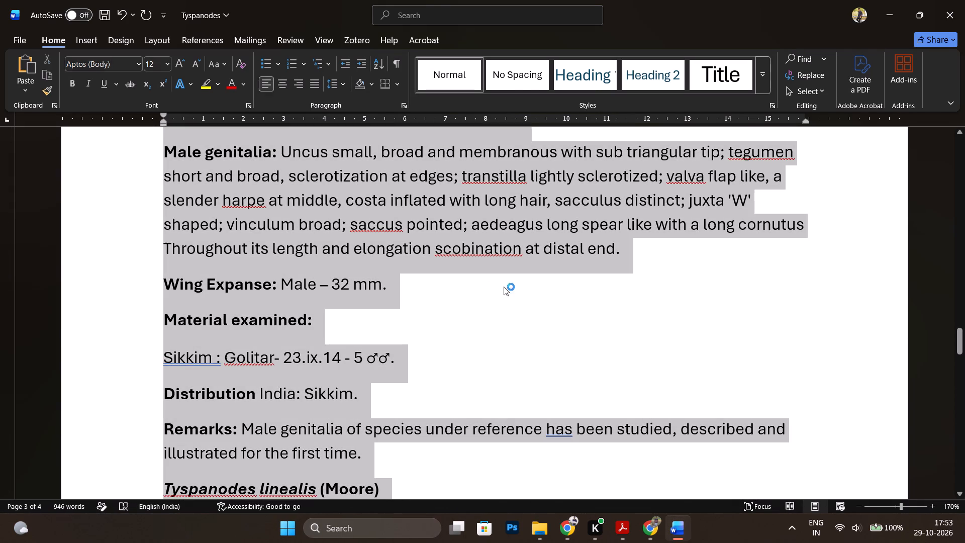
left_click(140, 64)
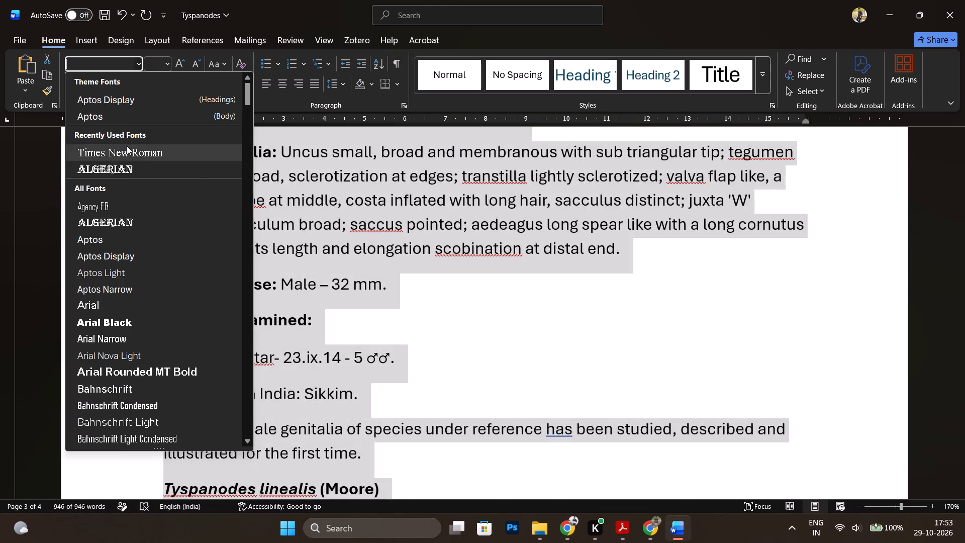
left_click(127, 147)
left_click(166, 60)
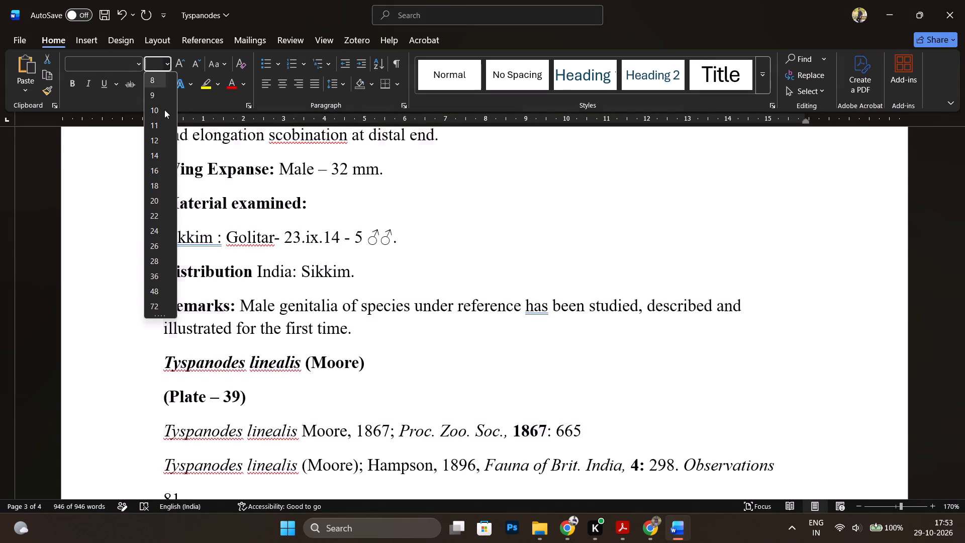
left_click(159, 122)
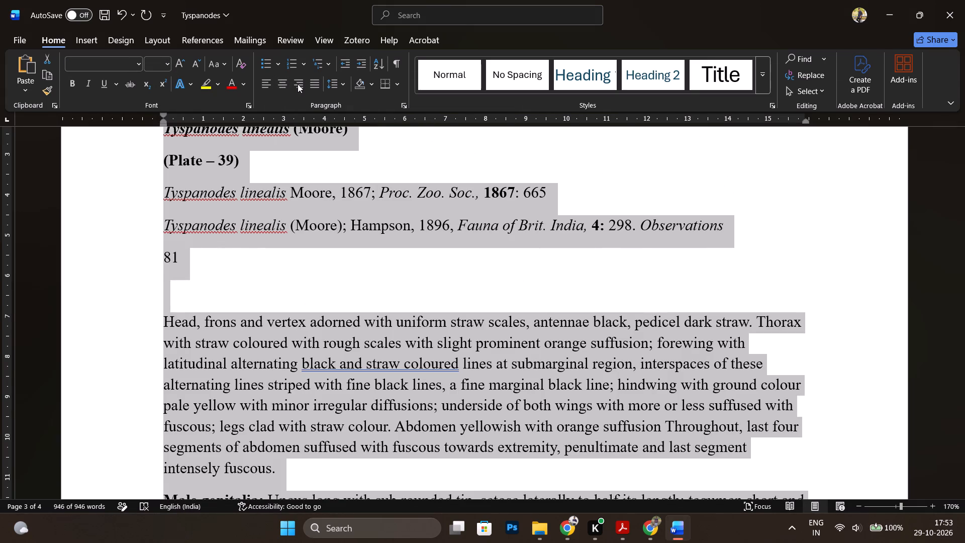
left_click(314, 84)
left_click(596, 282)
Centre the heading GENUS TYSPANODES WARREN and the Warren, 1891 citation line beneath it.
scroll(807, 376, "up", 3)
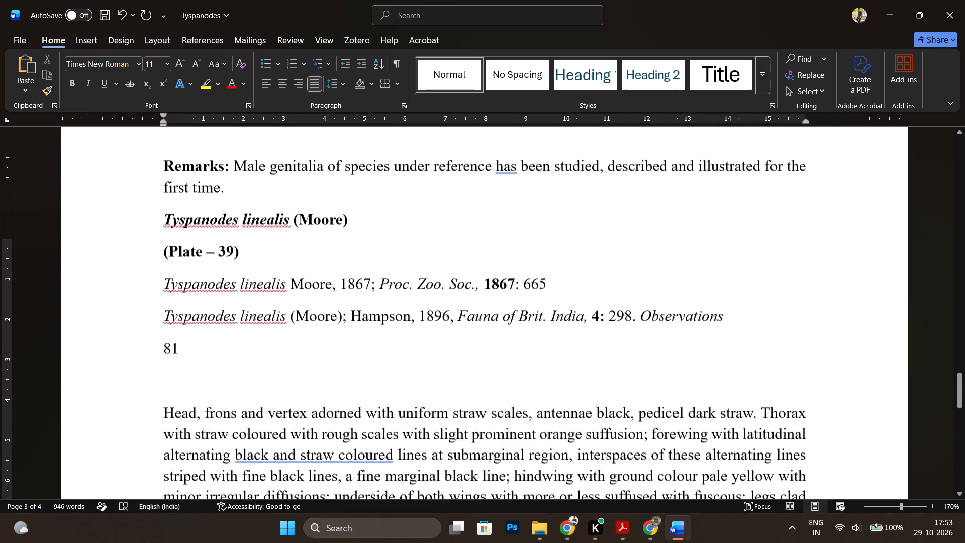
scroll(807, 376, "up", 7)
left_click_drag(963, 365, 943, 145)
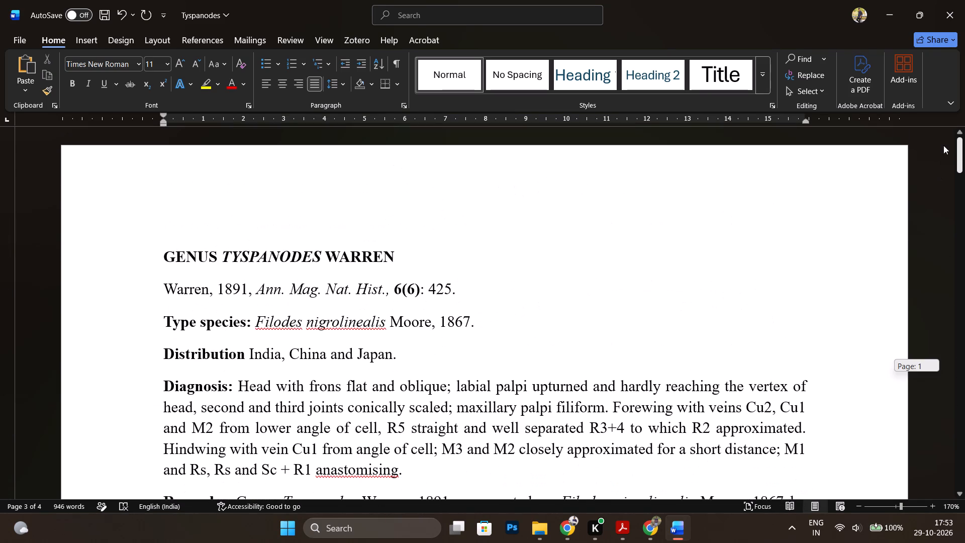
left_click_drag(943, 145, 943, 143)
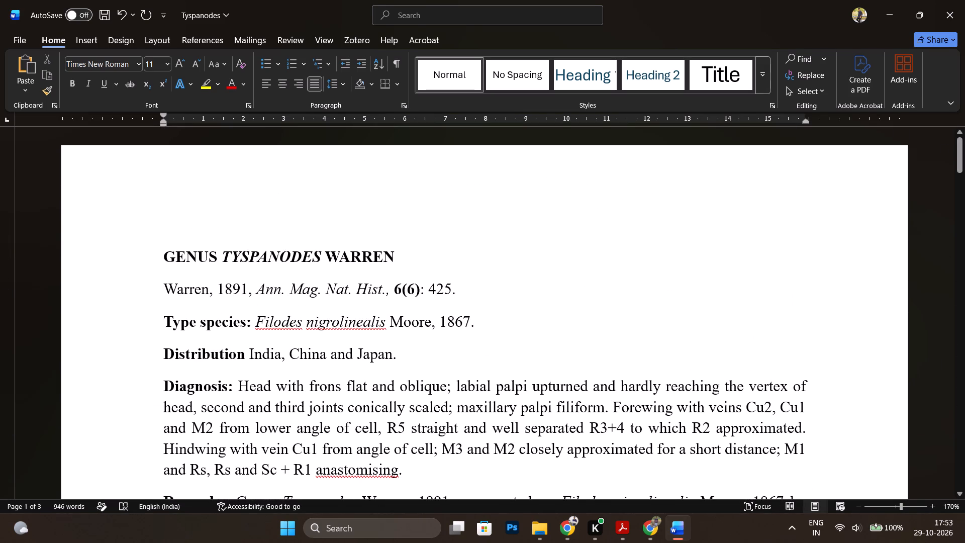
left_click_drag(473, 288, 175, 249)
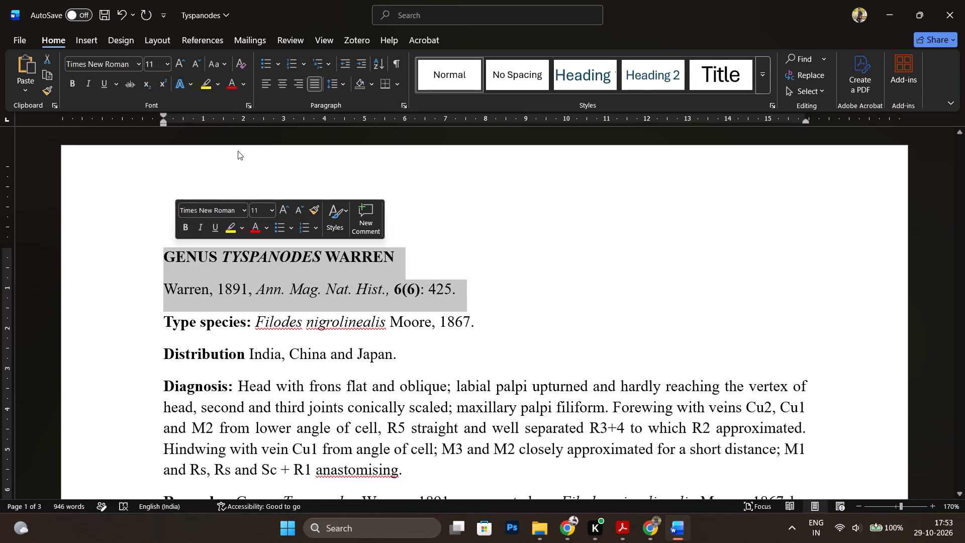
left_click(285, 84)
left_click(491, 360)
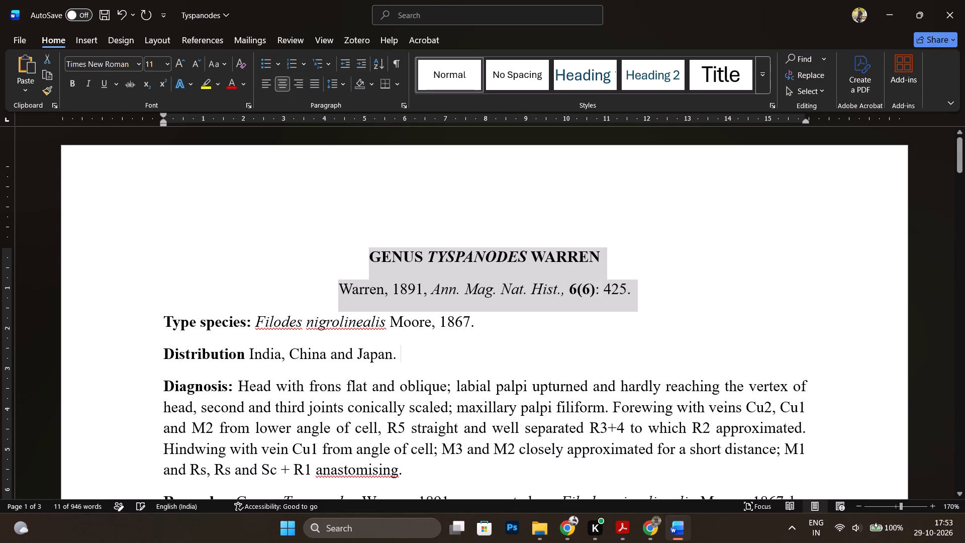
Remove the space after the centred heading and citation paragraphs, and add a blank line before Type species.
left_click_drag(679, 284, 310, 254)
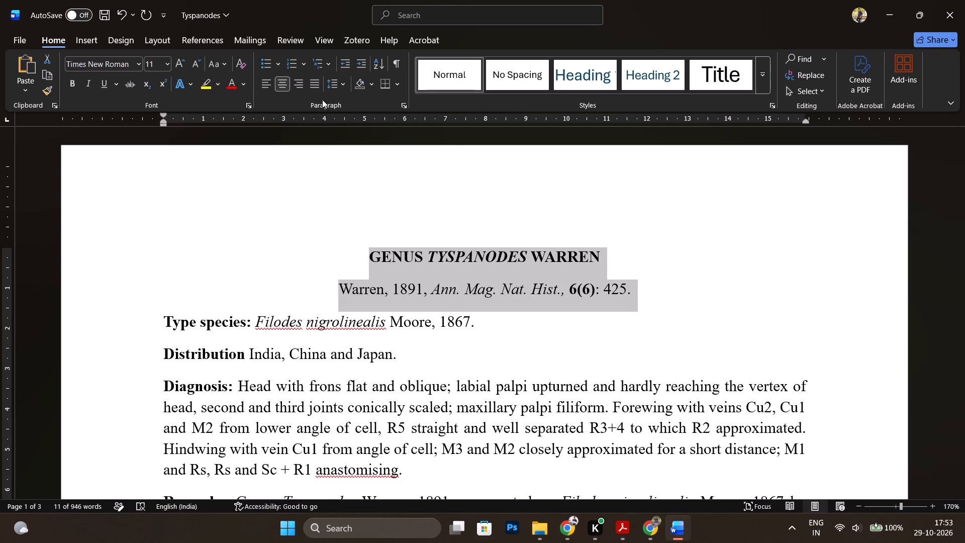
left_click(342, 82)
left_click(379, 242)
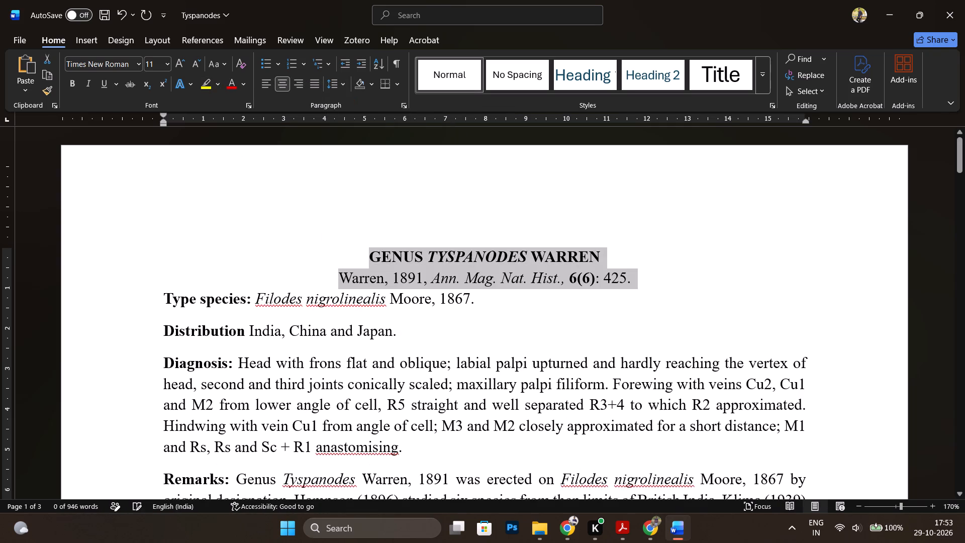
left_click(665, 280)
key("Return")
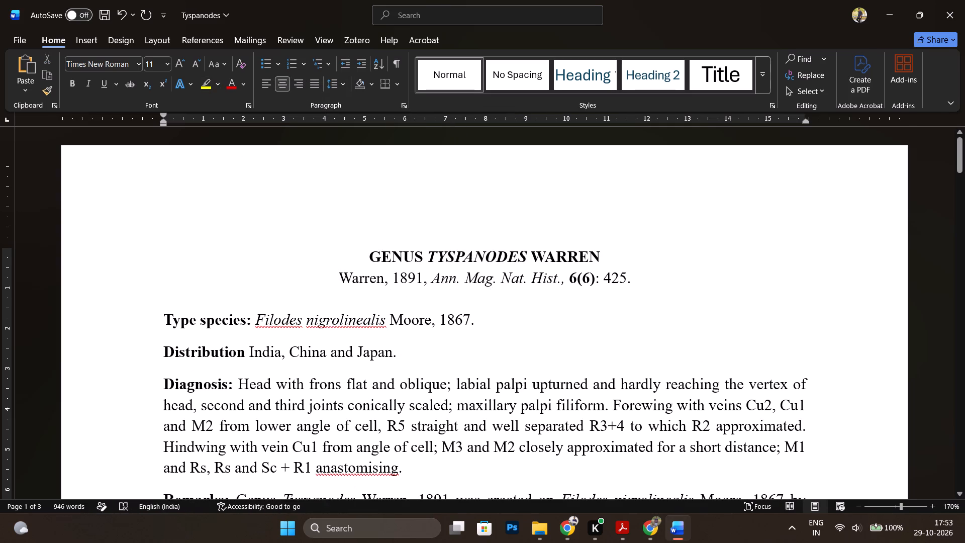
Delete the stray page number 79 and page label Observations from the genus Remarks, and join the split text into one paragraph.
scroll(346, 346, "down", 2)
scroll(485, 337, "down", 3)
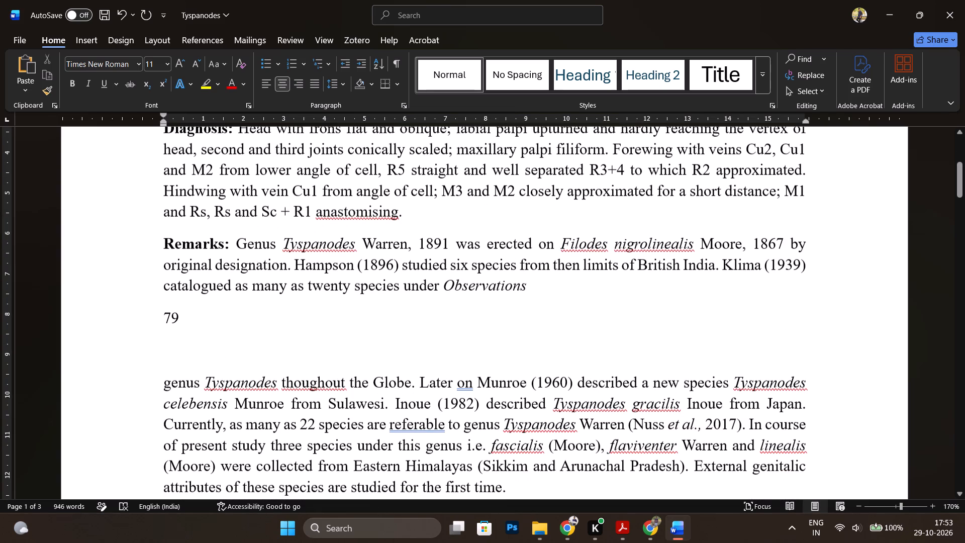
left_click(240, 322)
key("BackSpace")
key("BackSpace")
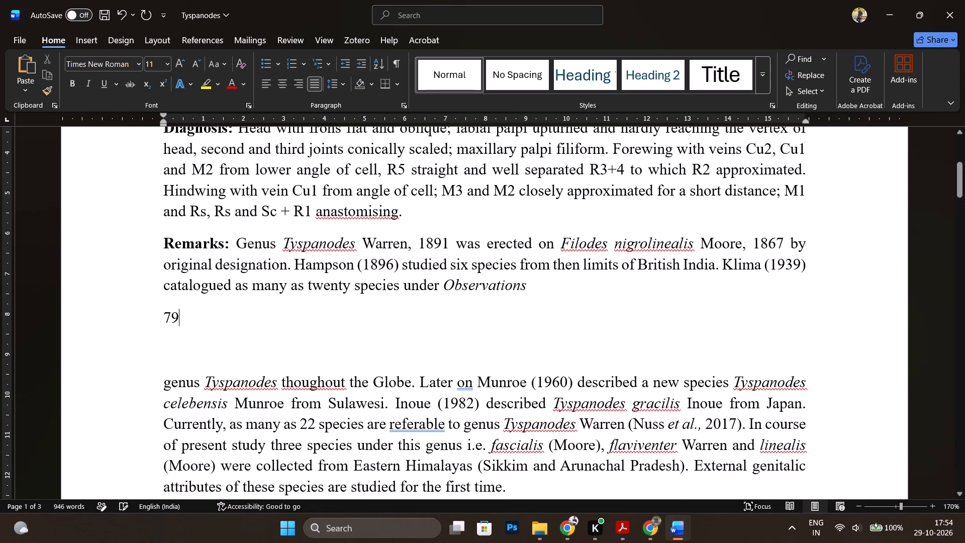
key("BackSpace")
key("BackSpace")
left_click_drag(536, 291, 448, 291)
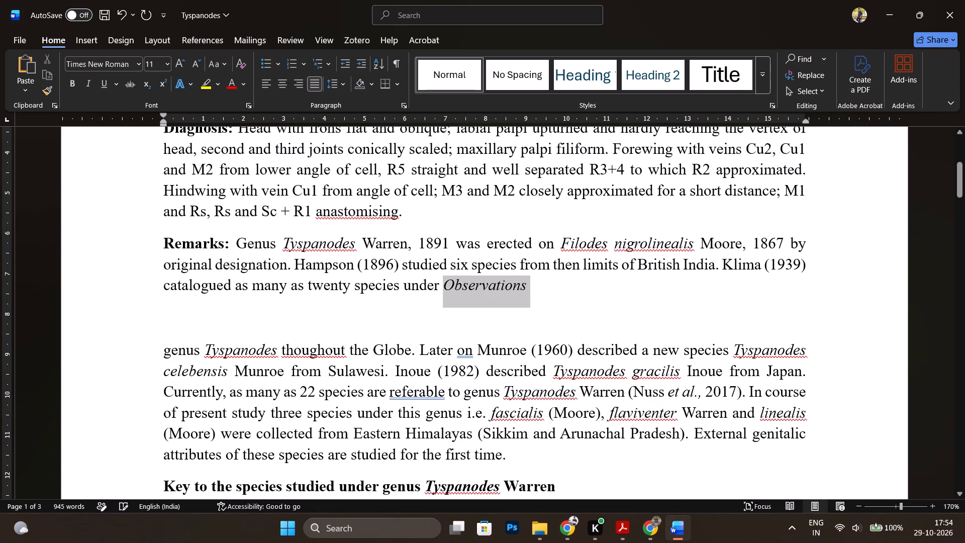
left_click_drag(448, 291, 447, 291)
key("BackSpace")
left_click(285, 328)
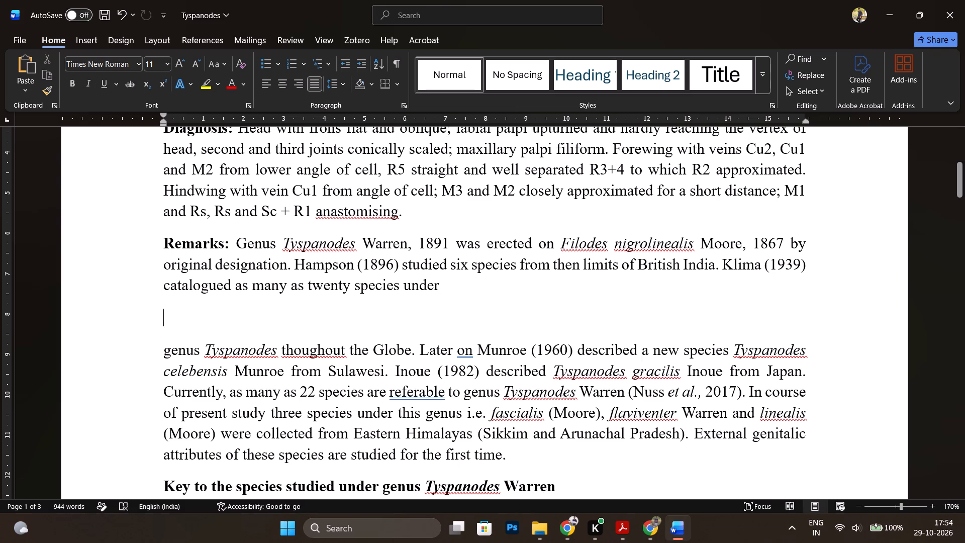
key("BackSpace")
left_click(165, 321)
key("BackSpace")
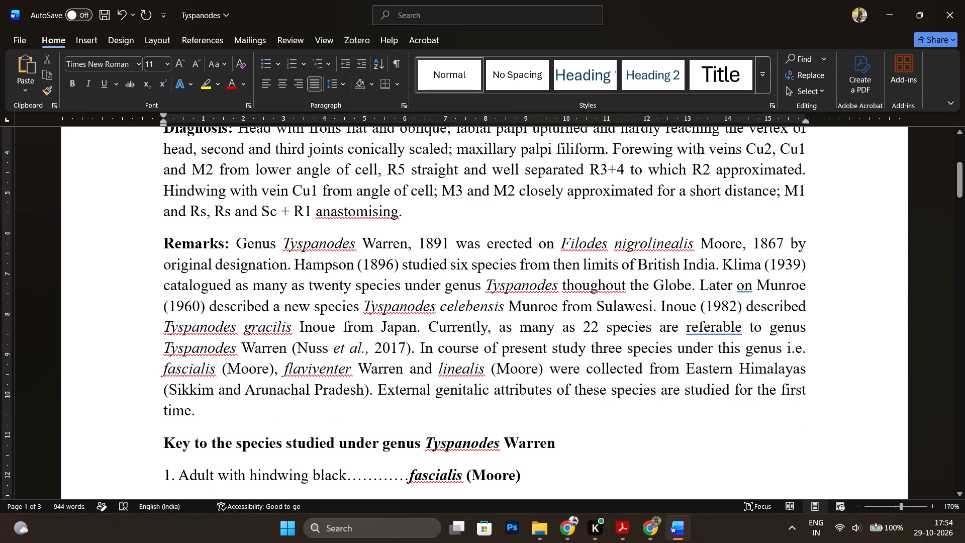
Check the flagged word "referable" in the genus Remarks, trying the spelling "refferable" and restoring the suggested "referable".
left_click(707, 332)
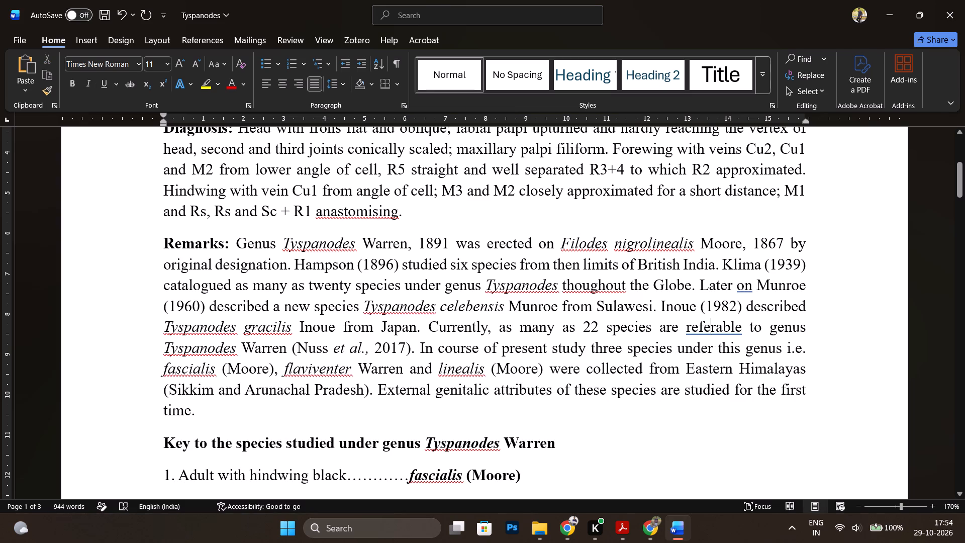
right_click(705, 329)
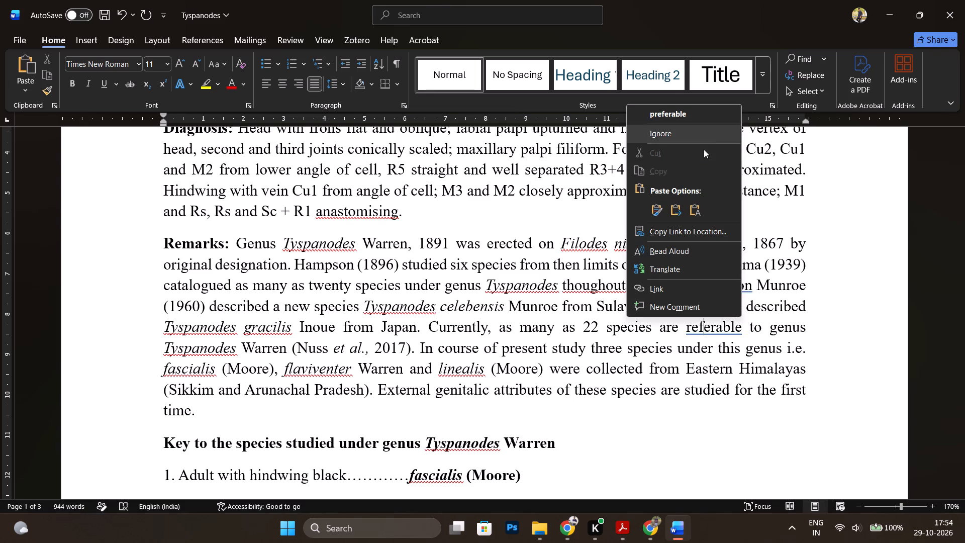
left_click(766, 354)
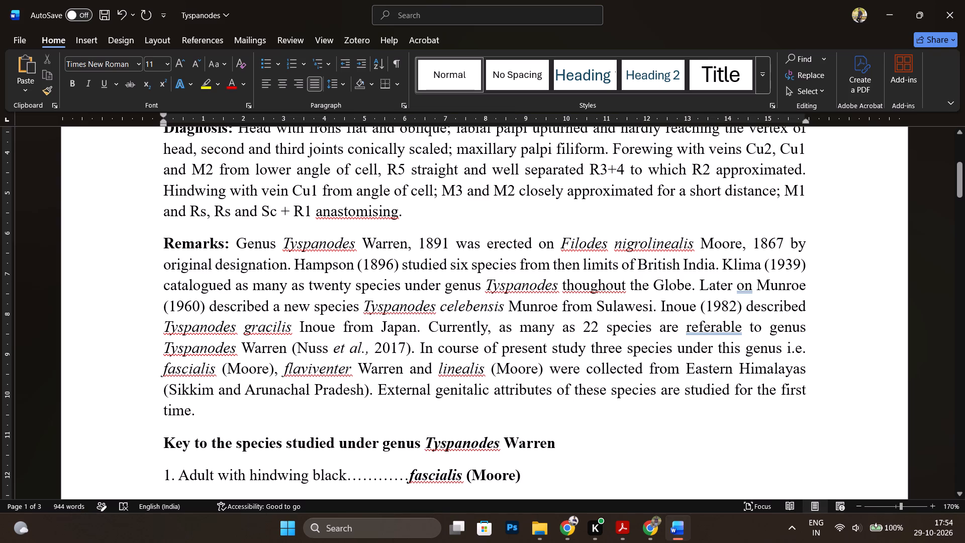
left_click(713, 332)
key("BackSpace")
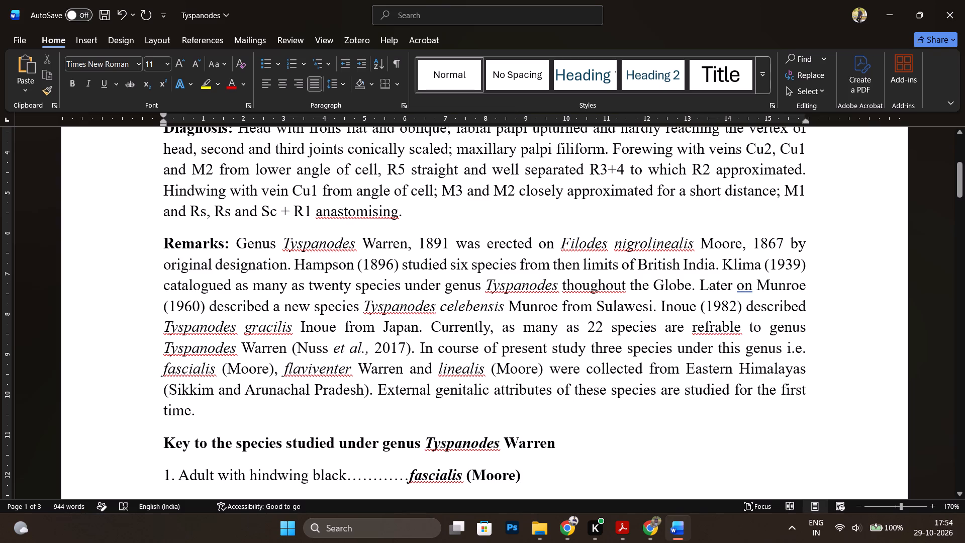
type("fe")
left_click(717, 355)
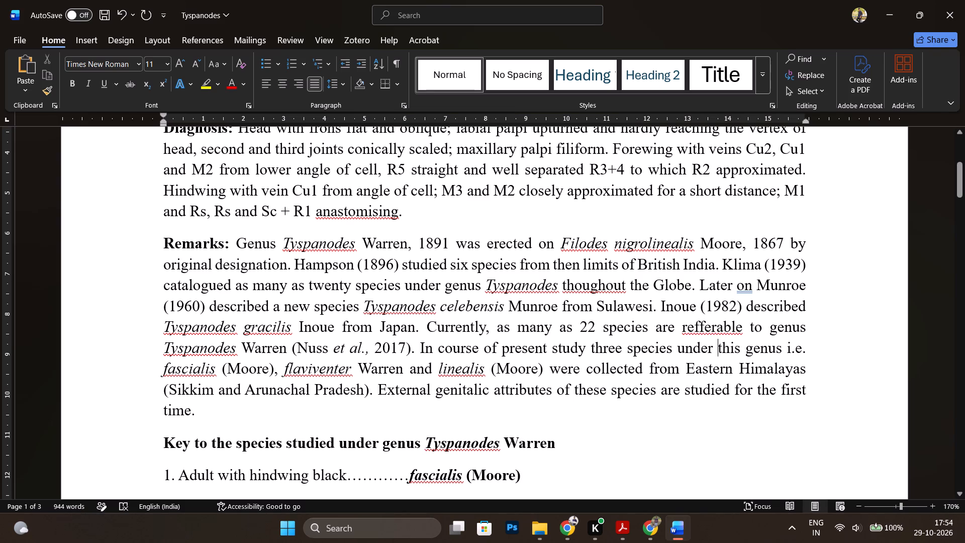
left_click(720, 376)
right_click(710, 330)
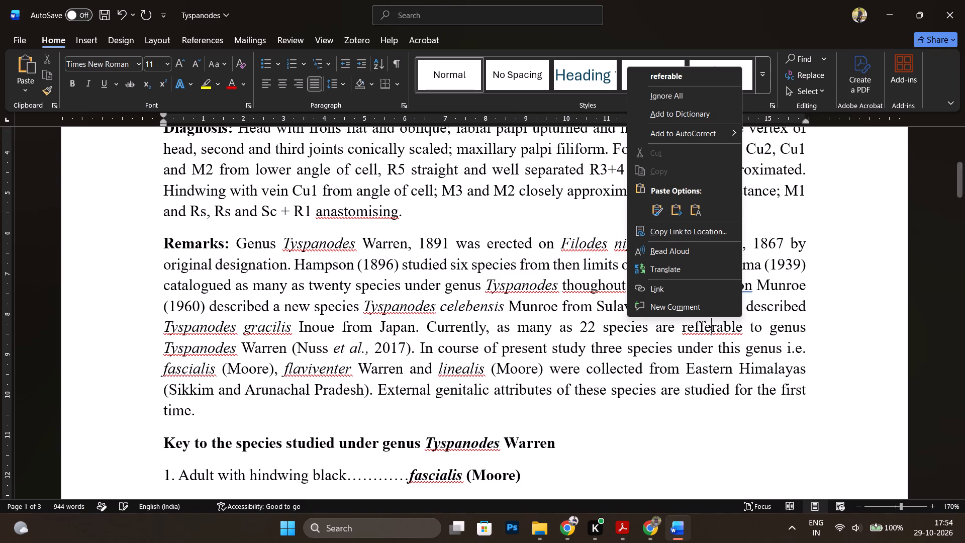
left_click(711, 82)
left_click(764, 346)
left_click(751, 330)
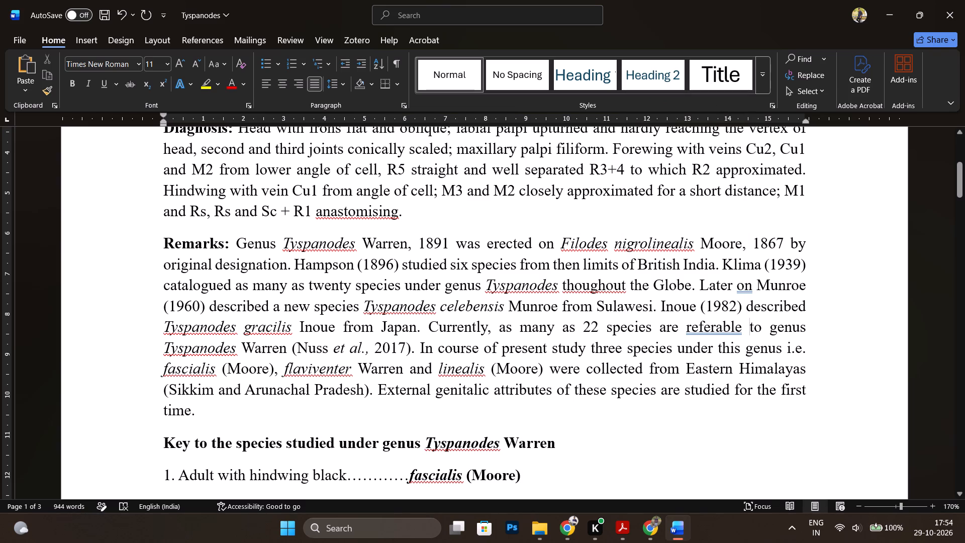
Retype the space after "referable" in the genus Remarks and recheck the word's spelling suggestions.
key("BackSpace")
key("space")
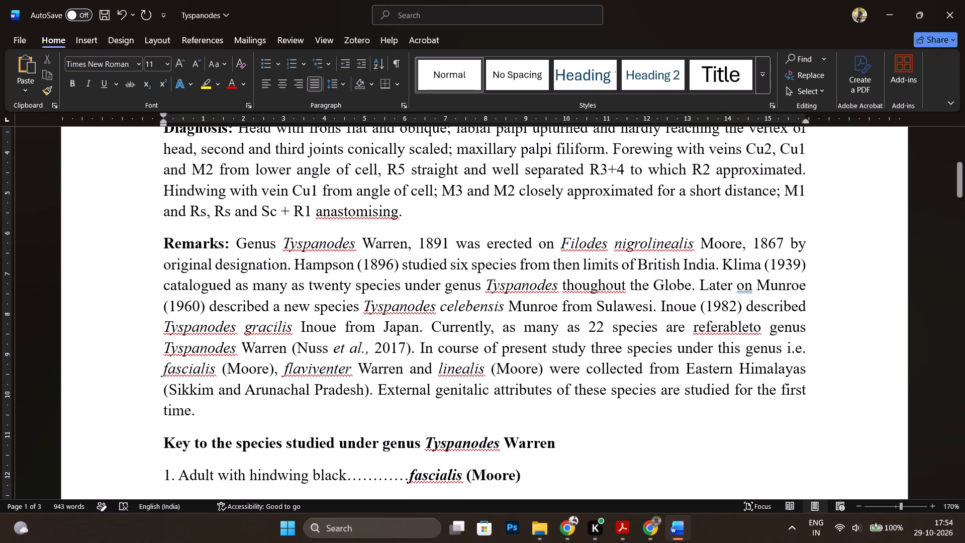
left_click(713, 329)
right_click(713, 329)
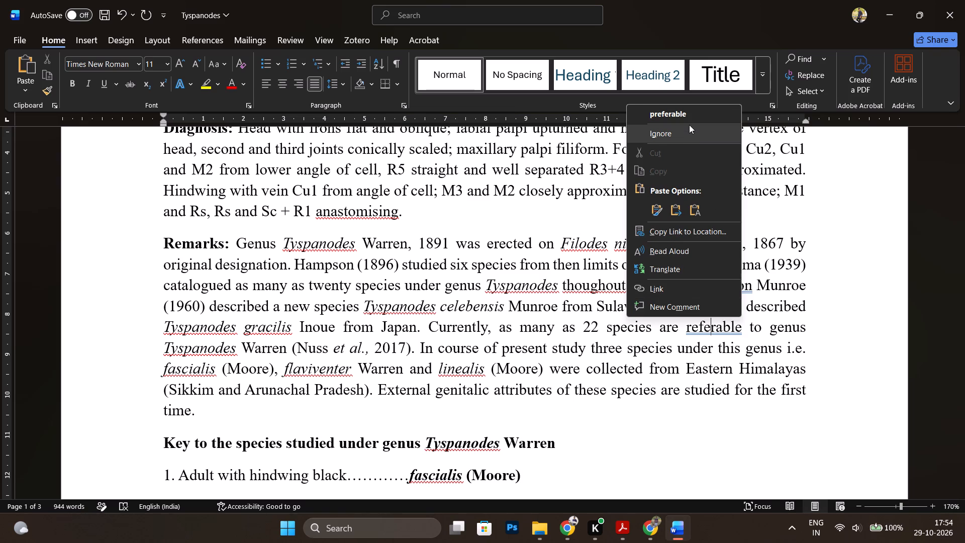
Undo the spelling edits to "referable" in the genus Remarks, back to "refrable".
key("ctrl+z")
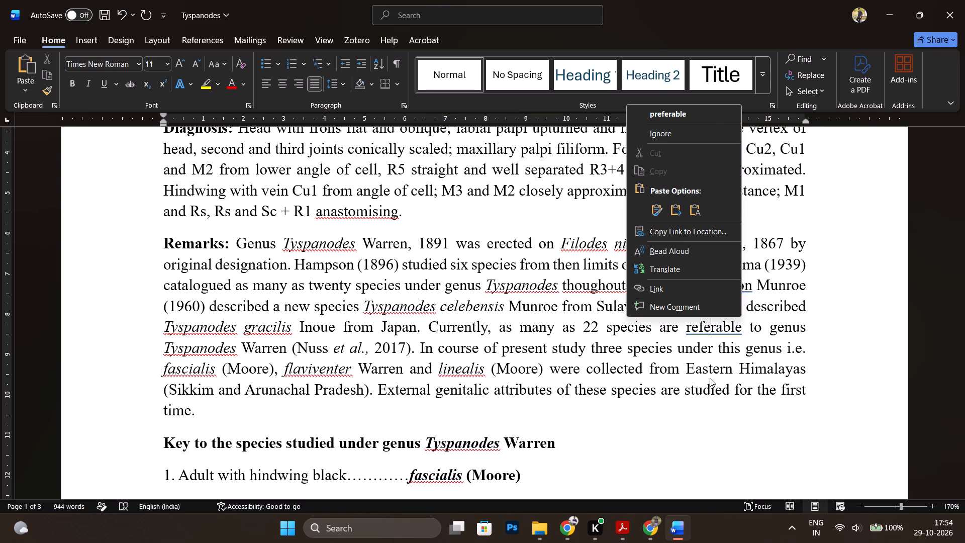
key("ctrl+z")
key("ctrl+z")
left_click(712, 368, "ctrl")
key("ctrl+z")
key("ctrl+z")
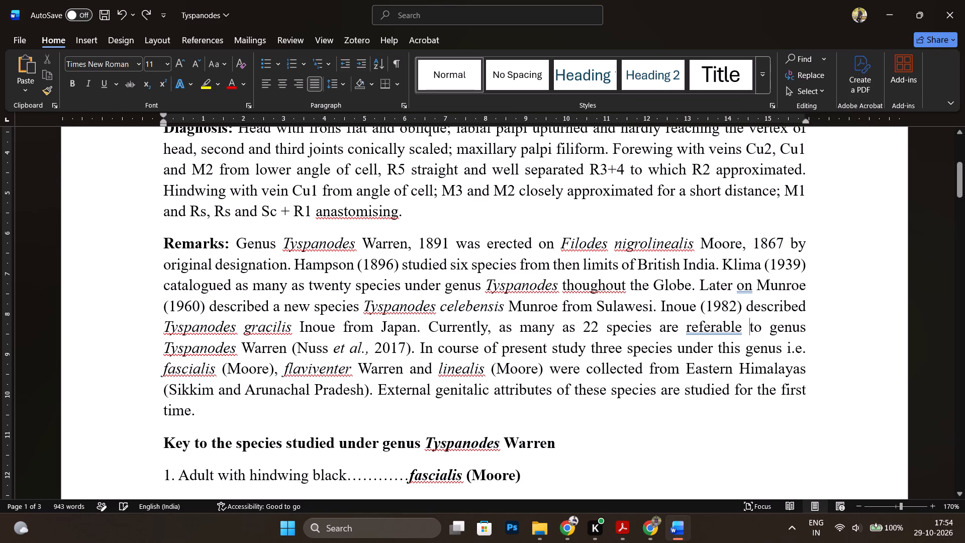
key("ctrl+z")
key("ctrl+z")
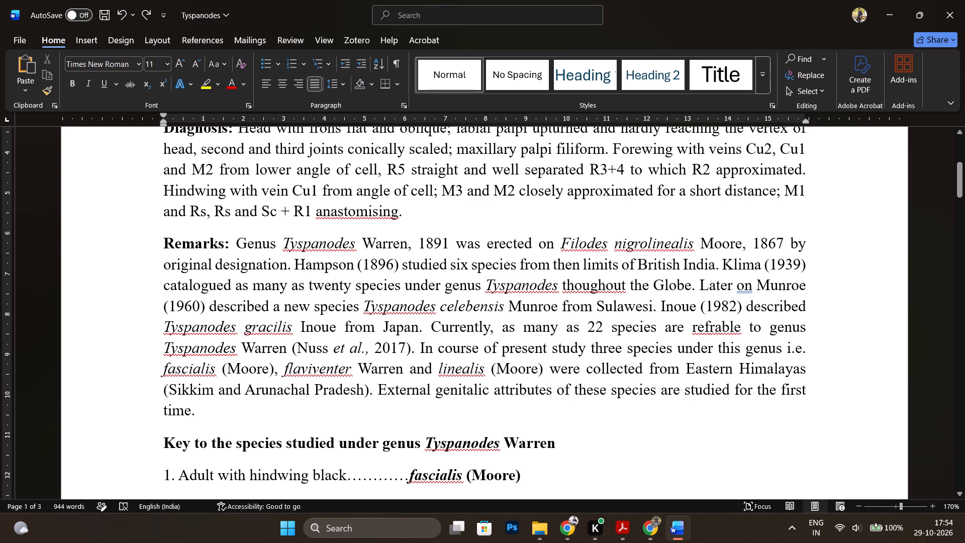
Centre the heading Key to the species studied under genus Tyspanodes Warren and all key lines down to linealis (Moore).
left_click(752, 458)
scroll(445, 428, "down", 2)
scroll(462, 370, "down", 1)
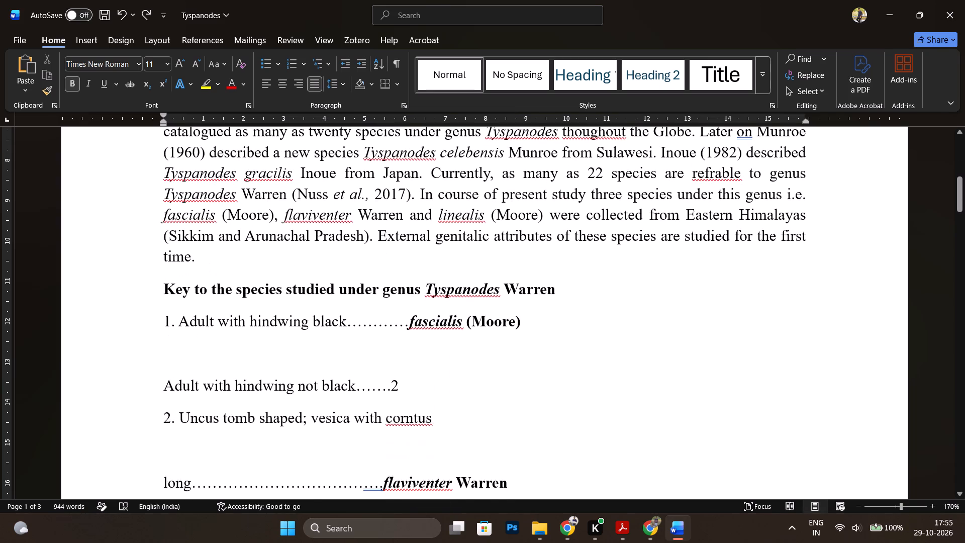
scroll(331, 344, "down", 1)
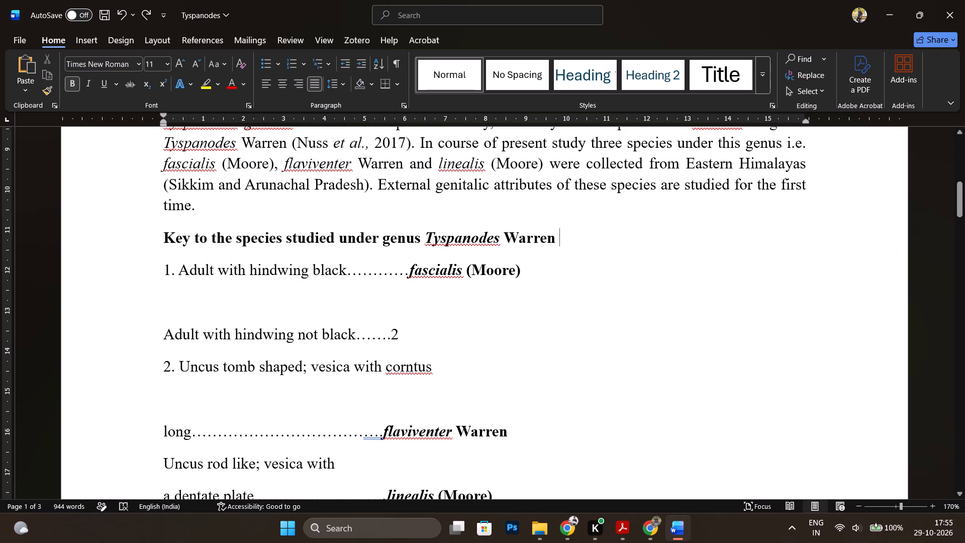
scroll(370, 401, "down", 1)
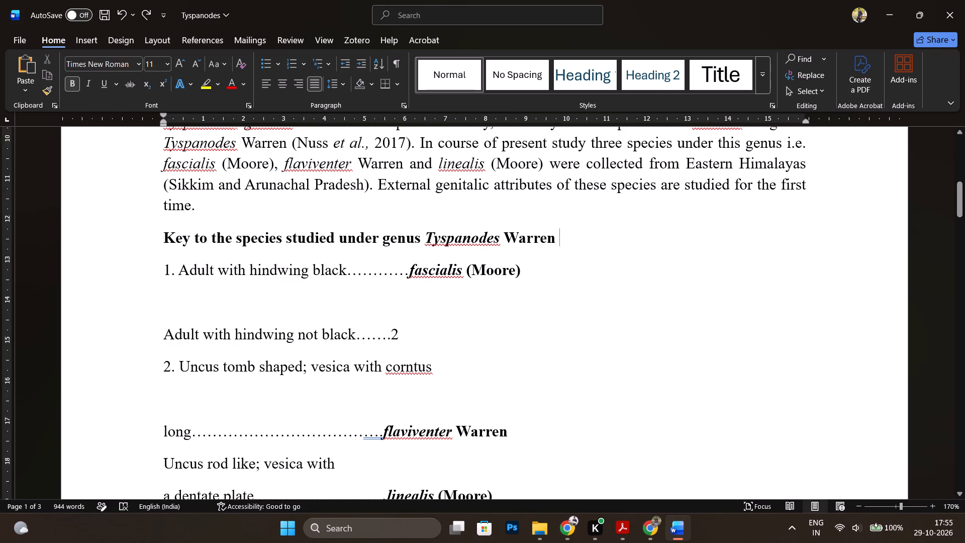
scroll(358, 393, "down", 2)
scroll(345, 370, "up", 3)
left_click_drag(160, 238, 163, 240)
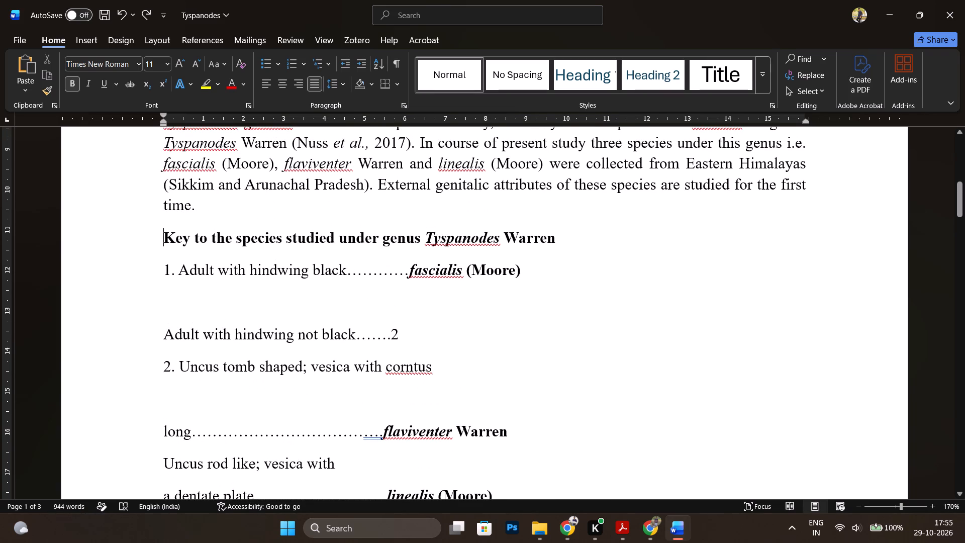
left_click_drag(163, 240, 364, 256)
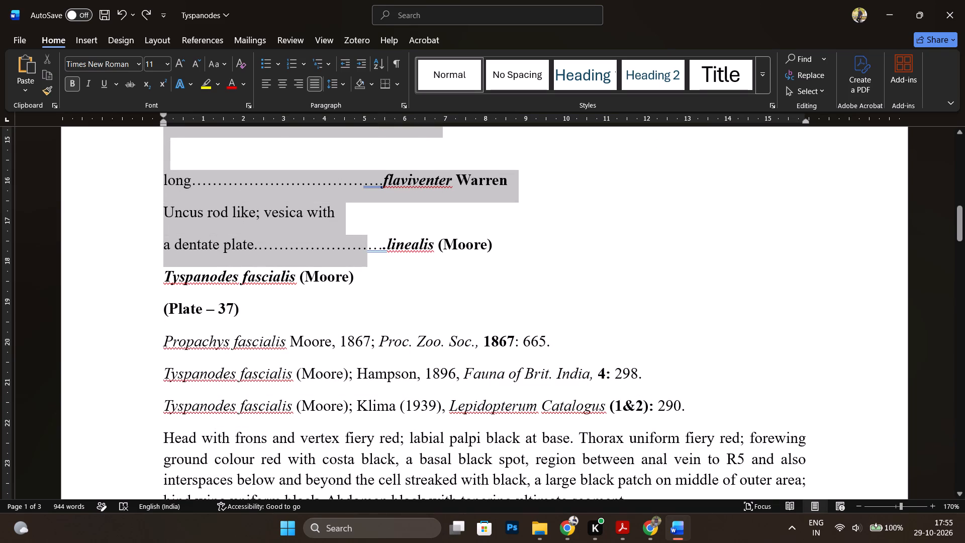
left_click_drag(364, 256, 502, 255)
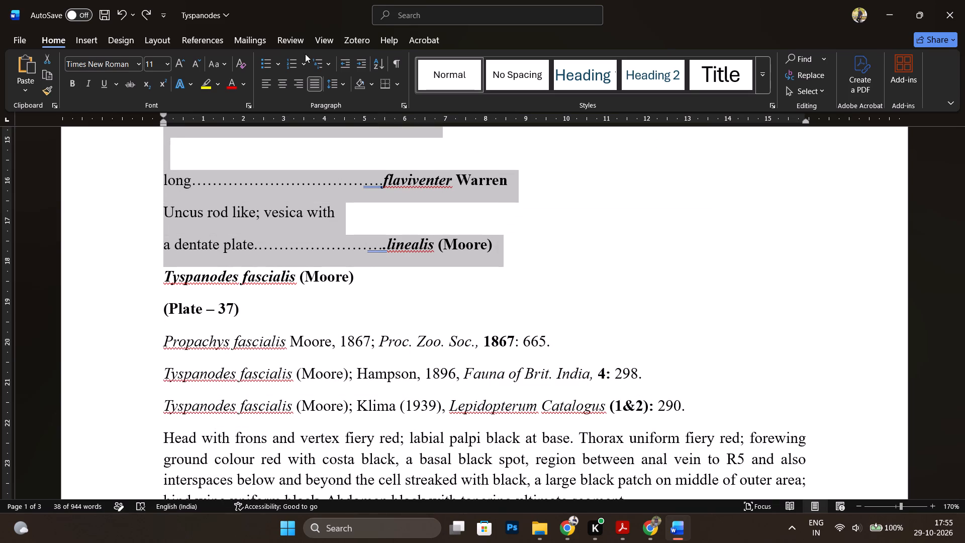
left_click(286, 90)
left_click(643, 334)
scroll(639, 345, "up", 4)
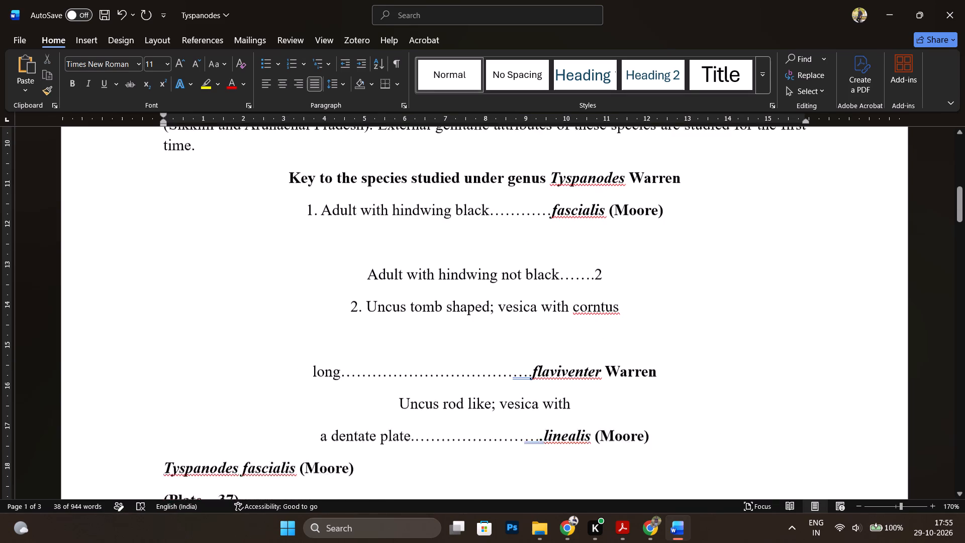
Delete the blank lines inside the species key, below "vesica with corntus" and below the fascialis (Moore) line.
left_click(463, 366)
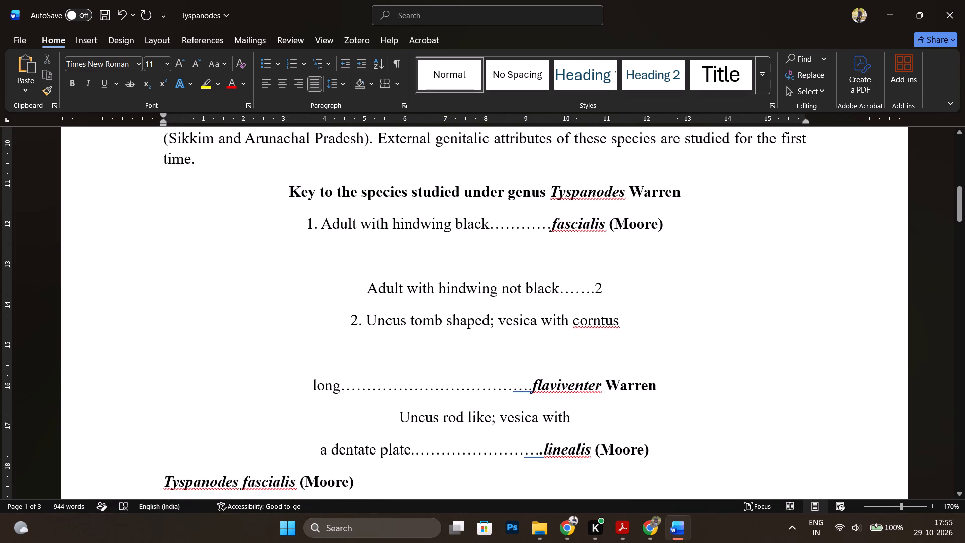
key("BackSpace")
key("BackSpace")
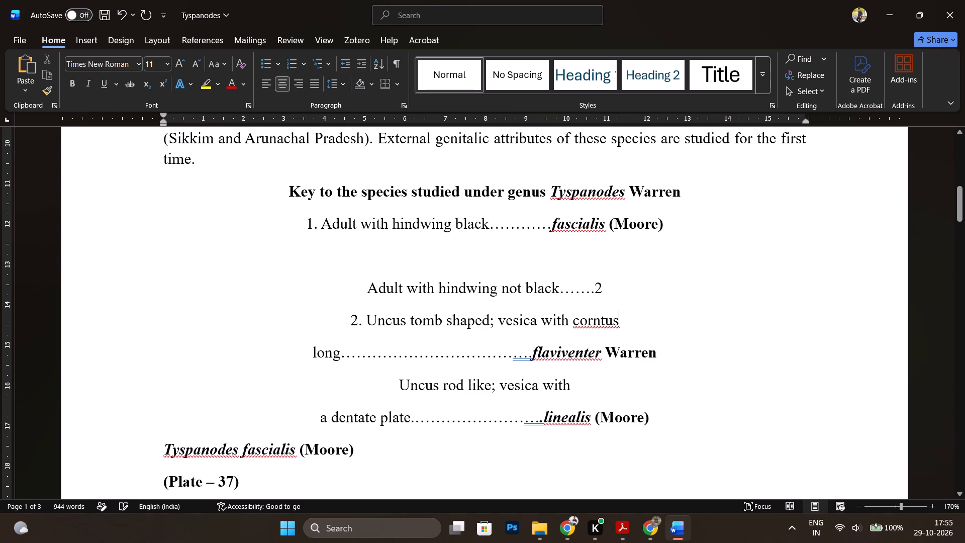
left_click(475, 251)
key("BackSpace")
key("BackSpace")
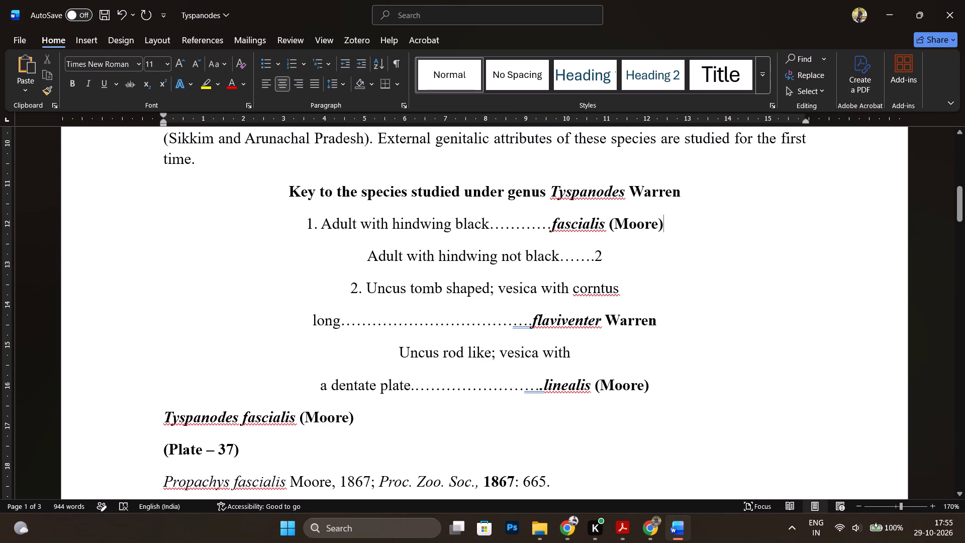
Add a blank line between the last key line, linealis (Moore), and the Tyspanodes fascialis (Moore) heading.
scroll(369, 364, "down", 2)
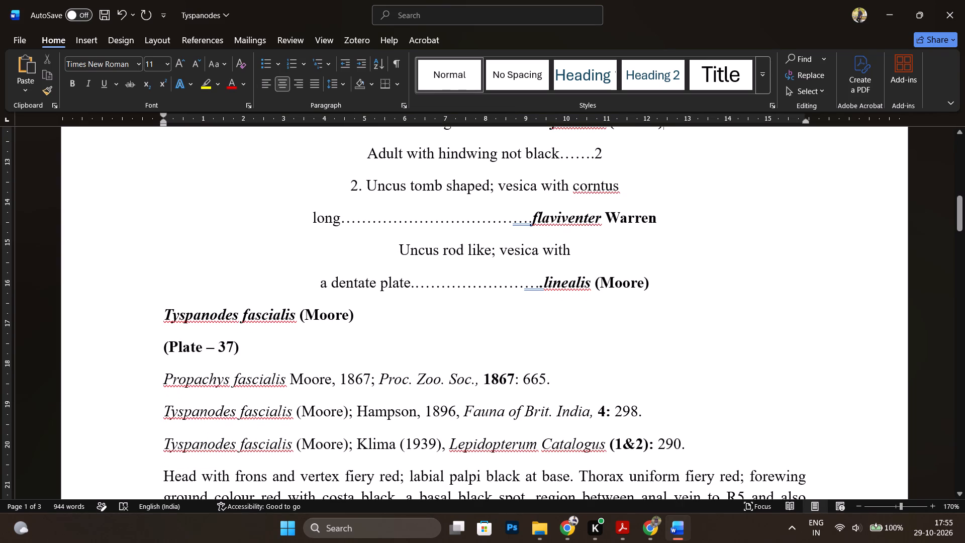
left_click(694, 273)
key("Return")
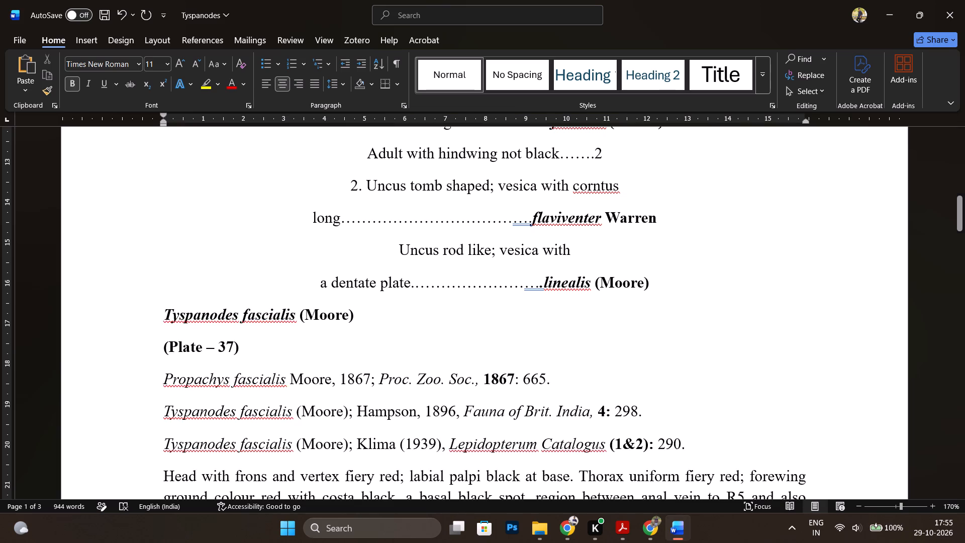
Delete the (Plate – 37) line beneath the Tyspanodes fascialis (Moore) heading.
left_click_drag(364, 347, 249, 347)
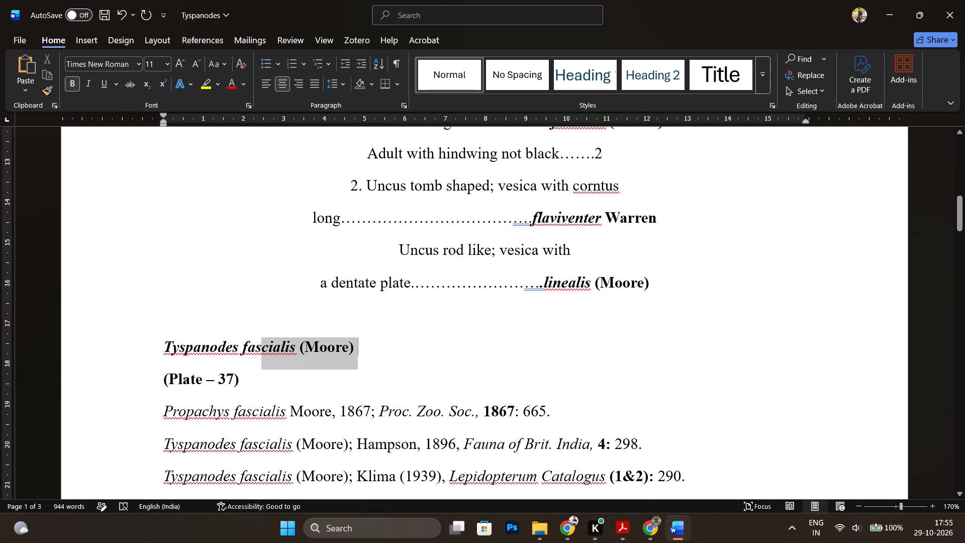
left_click_drag(249, 347, 204, 347)
left_click(389, 347)
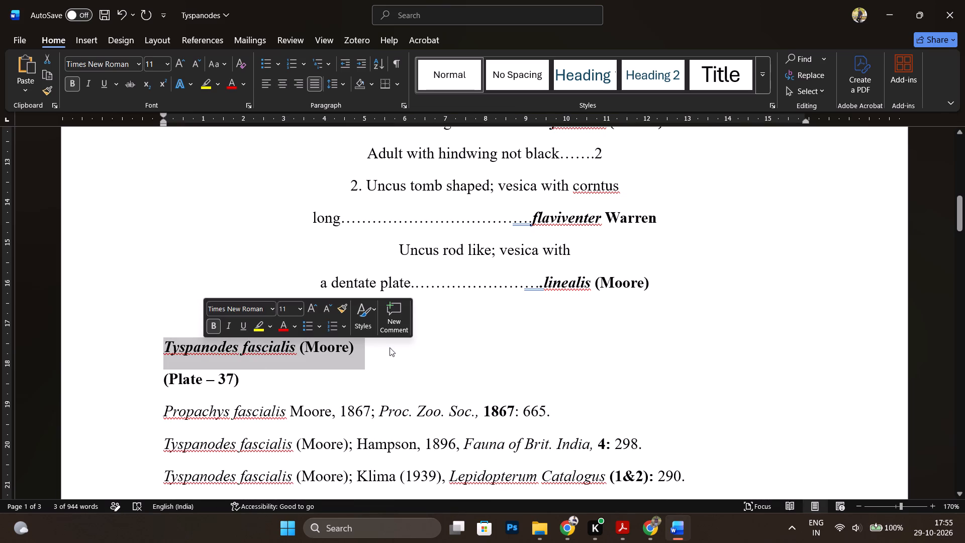
left_click(246, 377)
left_click_drag(248, 381, 176, 384)
key("BackSpace")
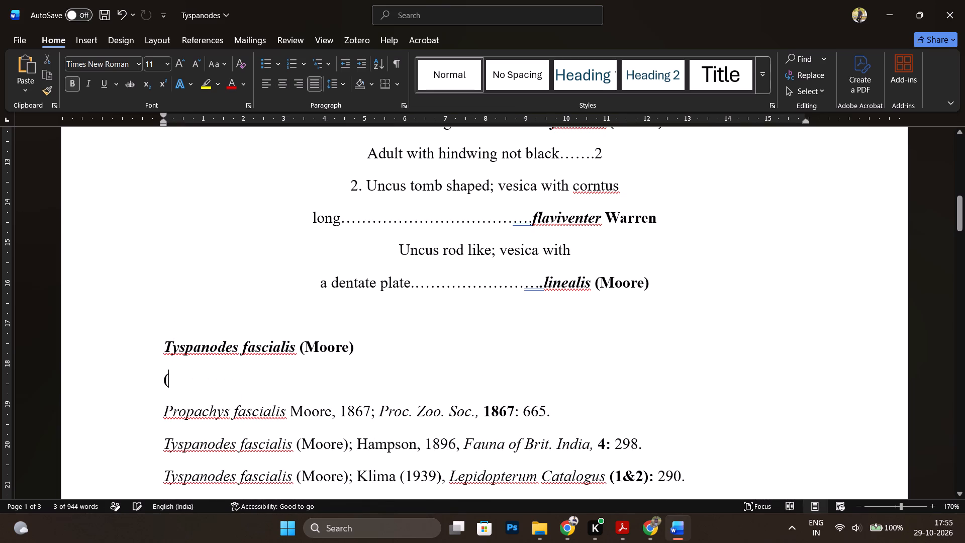
key("BackSpace")
key("BackSpace")
Centre the Tyspanodes fascialis (Moore) heading with its three citation lines and remove the space after these paragraphs.
scroll(641, 399, "down", 2)
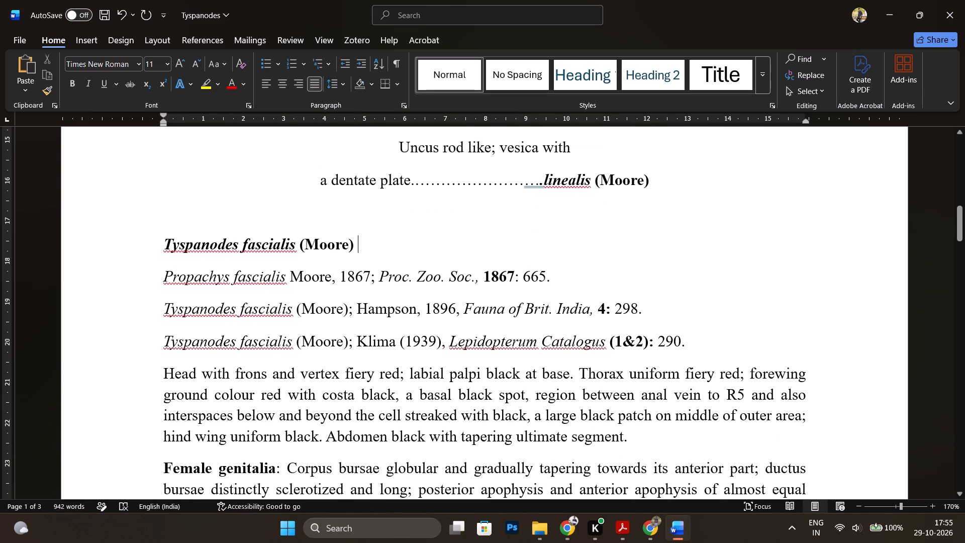
left_click_drag(694, 347, 146, 244)
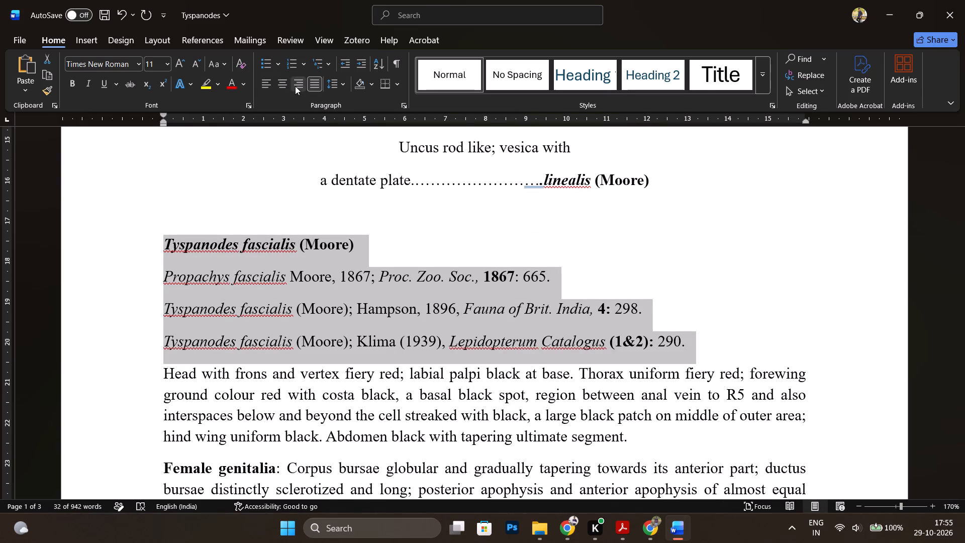
left_click(284, 84)
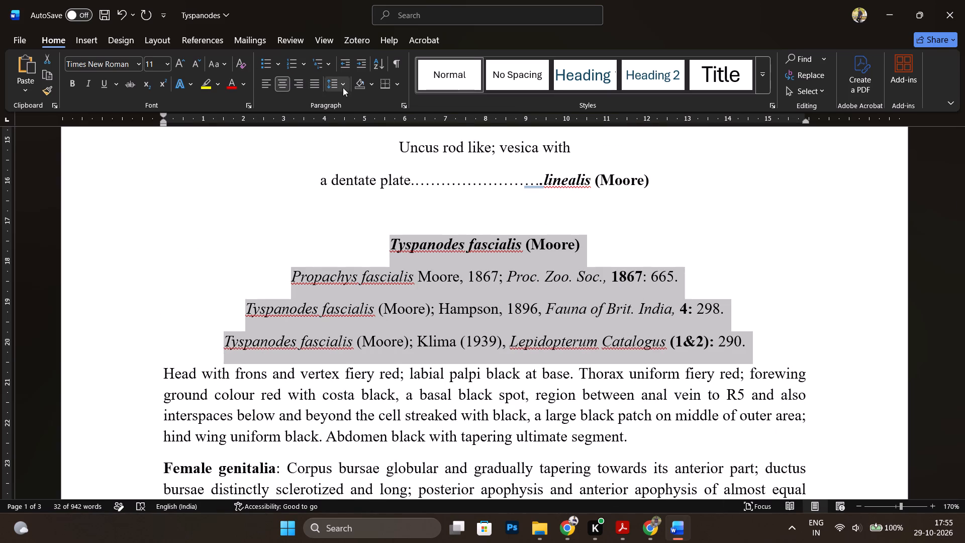
left_click(343, 87)
left_click(364, 235)
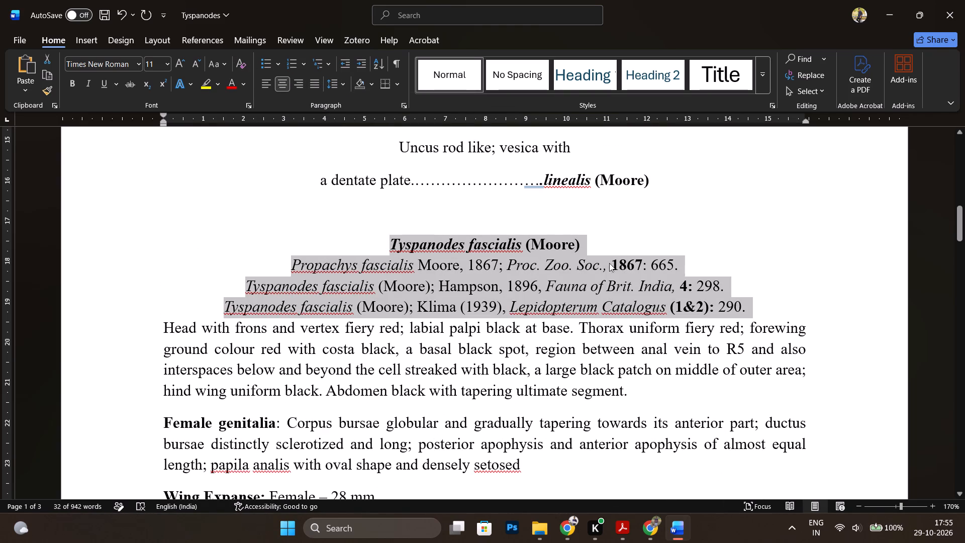
Set the three citation lines under Tyspanodes fascialis (Moore) to font size 9.
left_click(747, 306)
left_click_drag(762, 310, 311, 266)
left_click(164, 60)
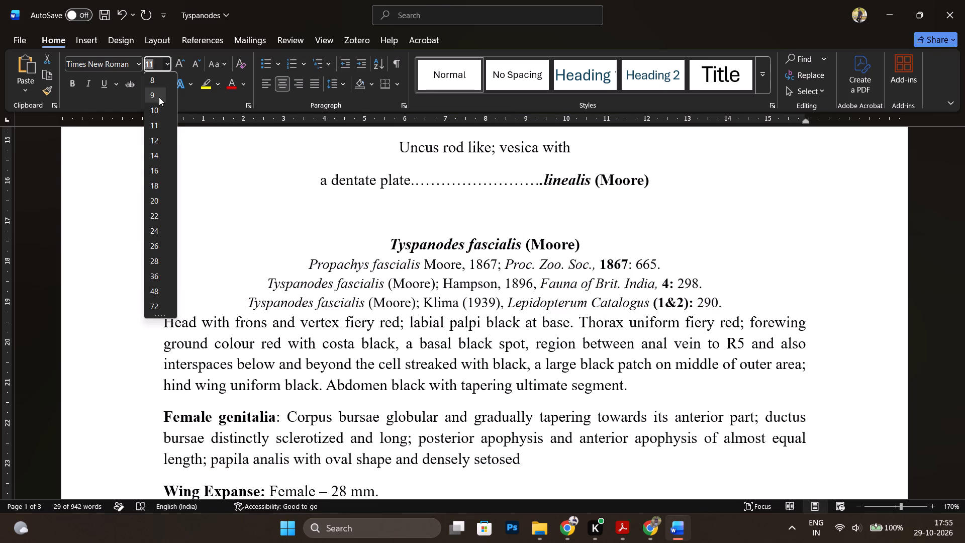
left_click(159, 97)
Add a blank line between the Klima (1939) citation and the Tyspanodes fascialis description.
left_click(728, 298)
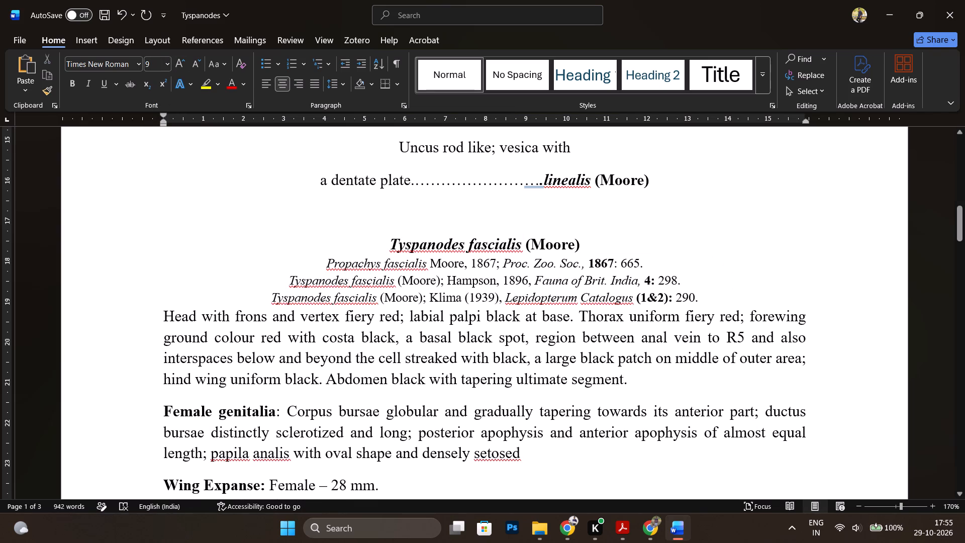
key("Return")
Set the Warren, 1891 citation line under the genus heading to font size 9.
scroll(593, 281, "up", 5)
scroll(593, 281, "down", 1)
scroll(593, 281, "up", 10)
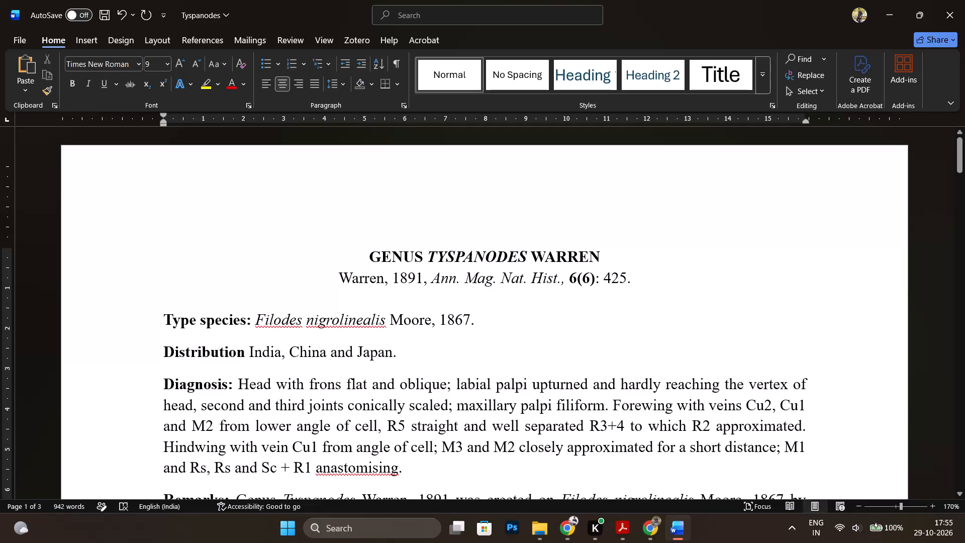
left_click_drag(643, 279, 342, 277)
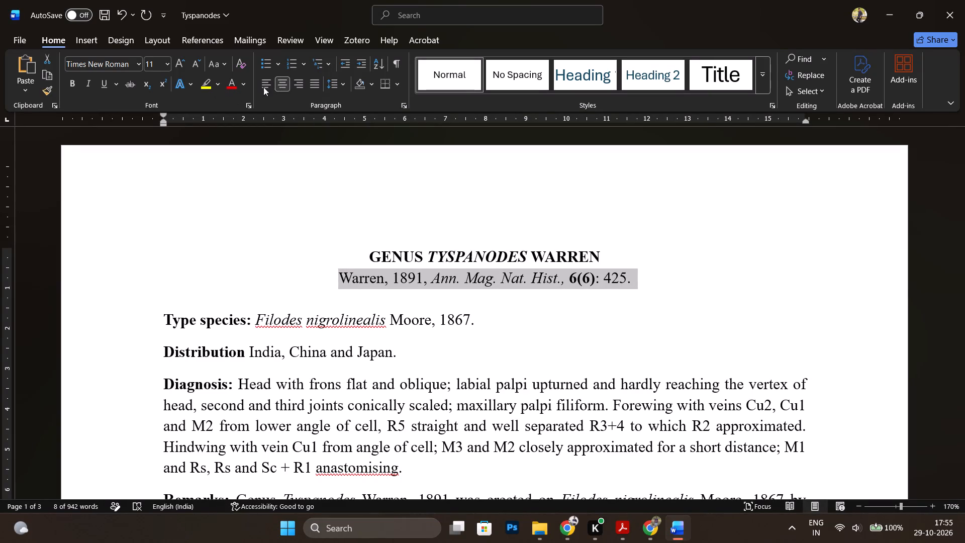
left_click(168, 66)
left_click(157, 97)
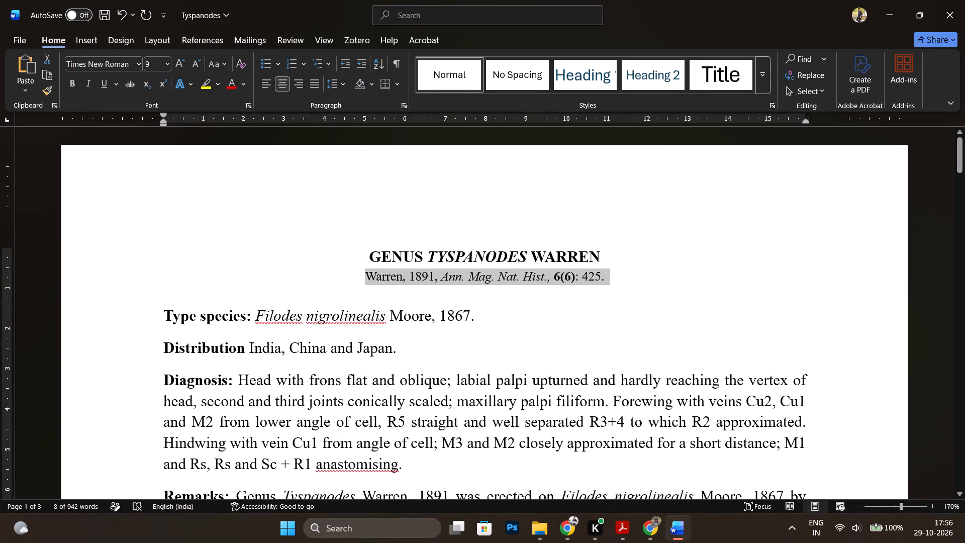
left_click(514, 328)
Review the layout from the genus heading through the species key to the Tyspanodes fascialis description.
scroll(520, 330, "down", 2)
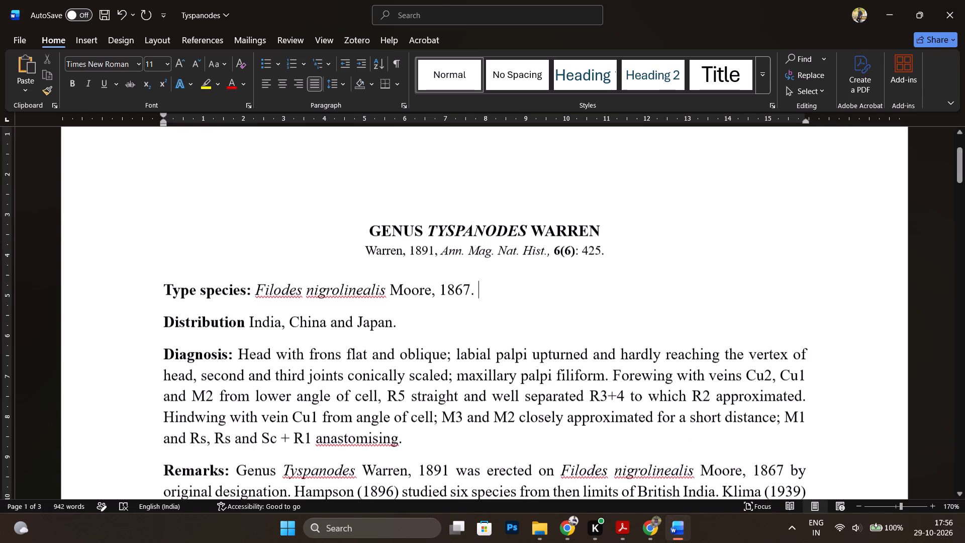
scroll(519, 333, "down", 7)
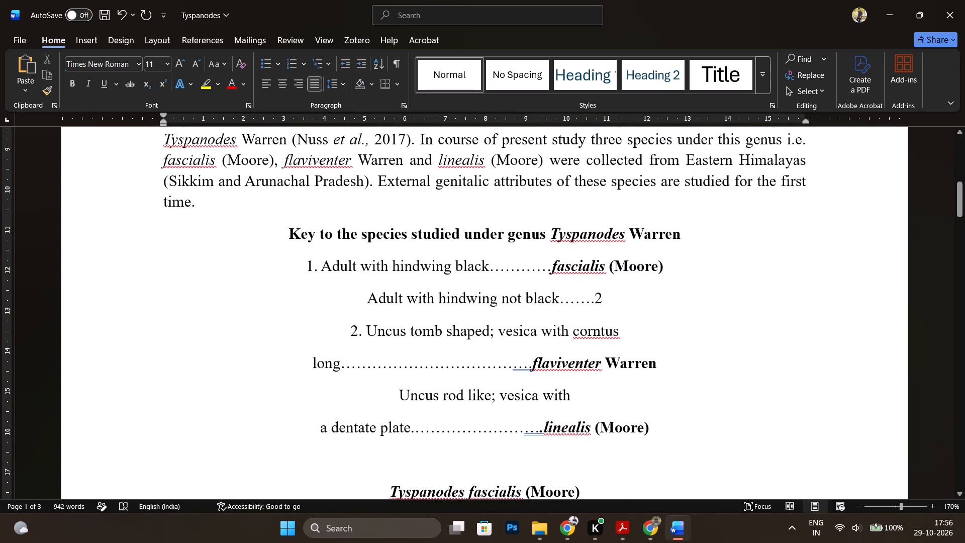
scroll(574, 303, "down", 1)
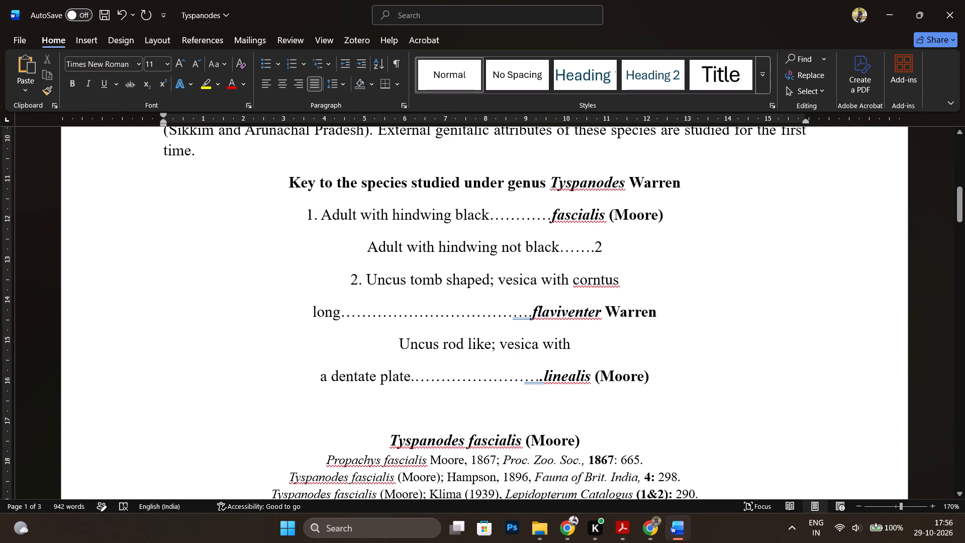
scroll(511, 351, "down", 4)
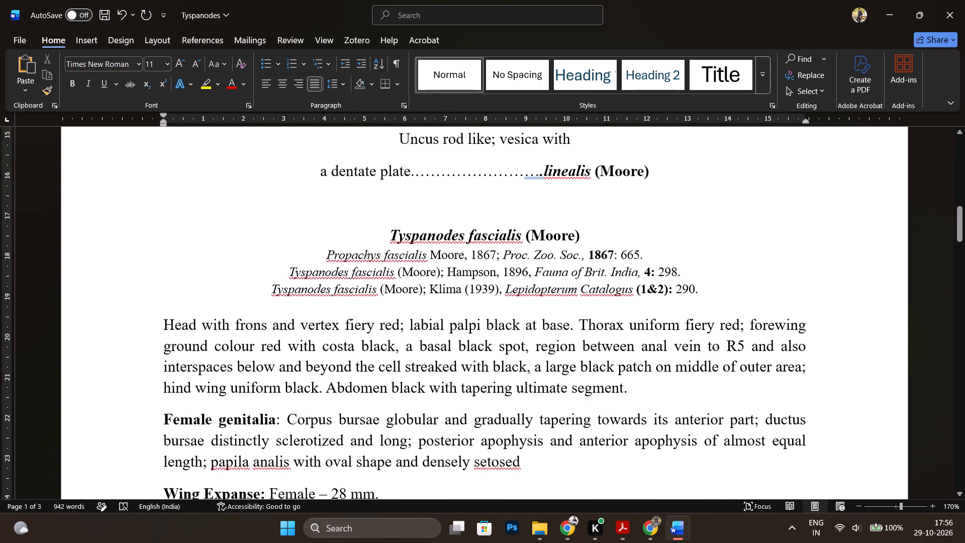
scroll(552, 348, "up", 4)
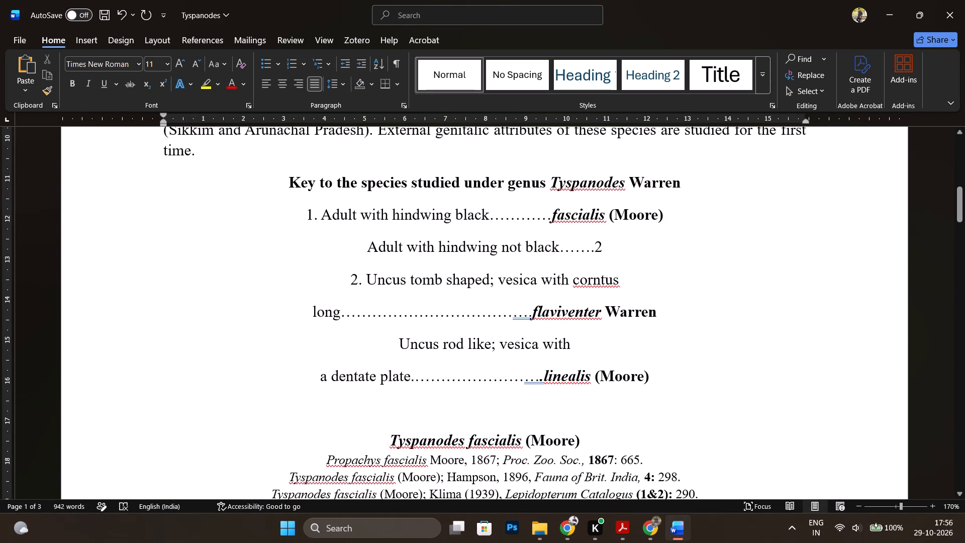
Remove the space after paragraphs from the species key lines under the Tyspanodes key heading.
left_click_drag(667, 386, 299, 214)
left_click(336, 79)
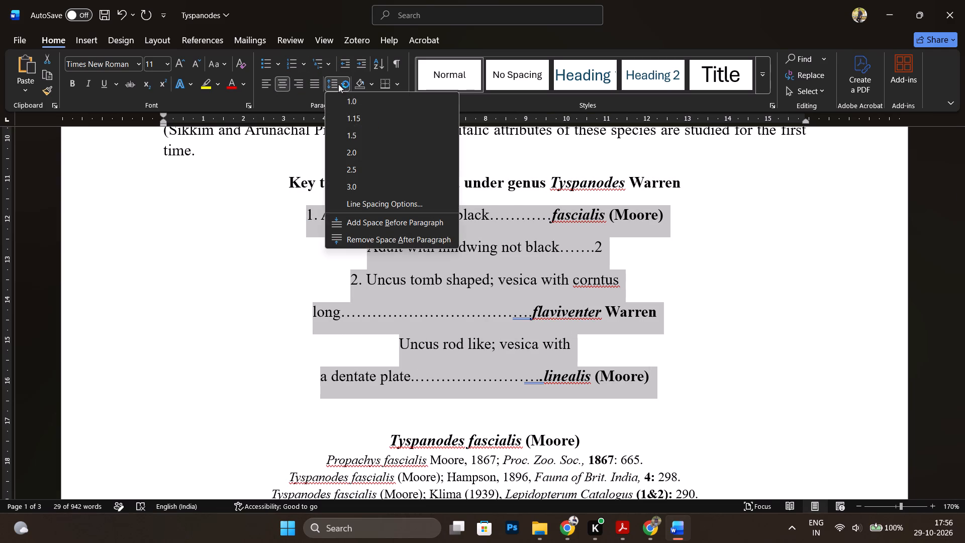
left_click(390, 240)
left_click(695, 304)
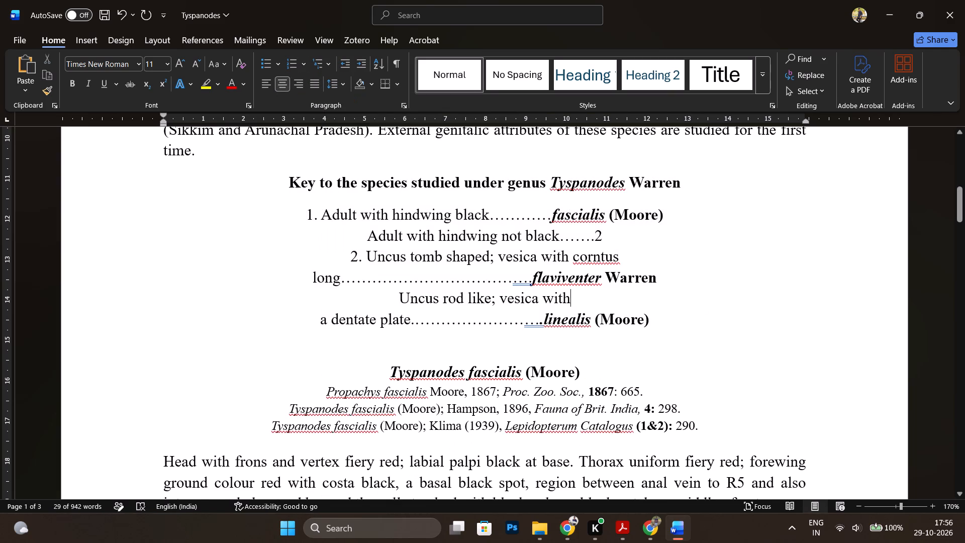
Replace the dash after Female with a colon in the Tyspanodes fascialis Wing Expanse line, giving "Female: 28 mm.".
scroll(365, 316, "up", 3)
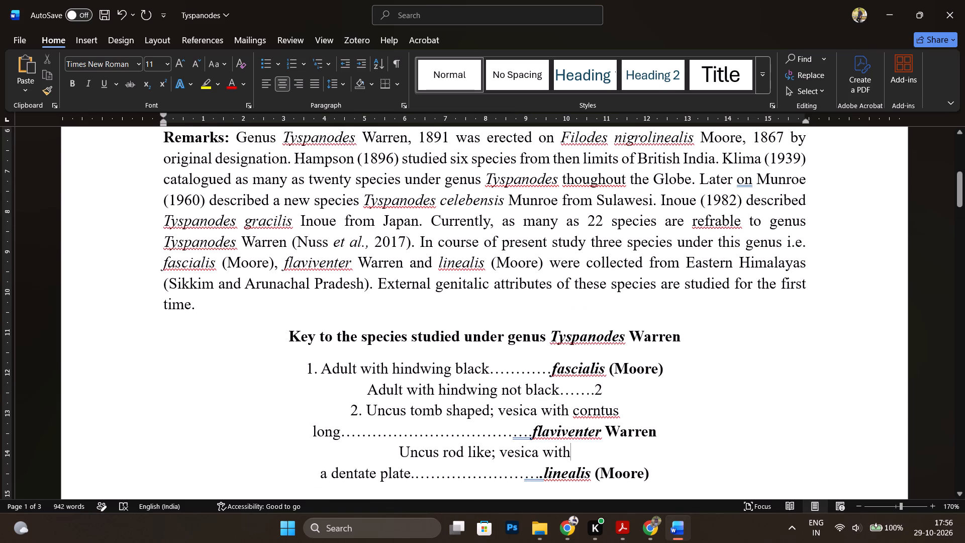
scroll(544, 344, "down", 7)
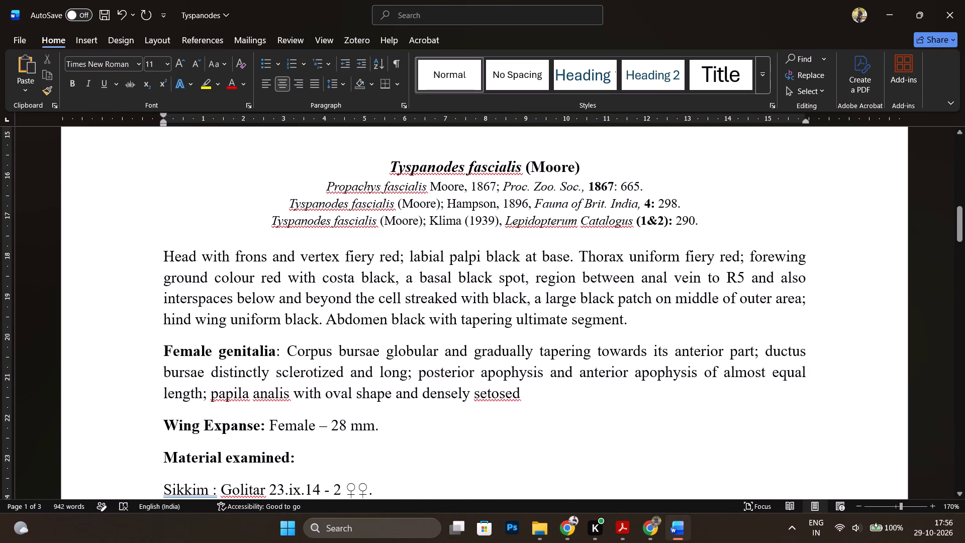
scroll(401, 352, "down", 3)
left_click_drag(394, 275, 391, 274)
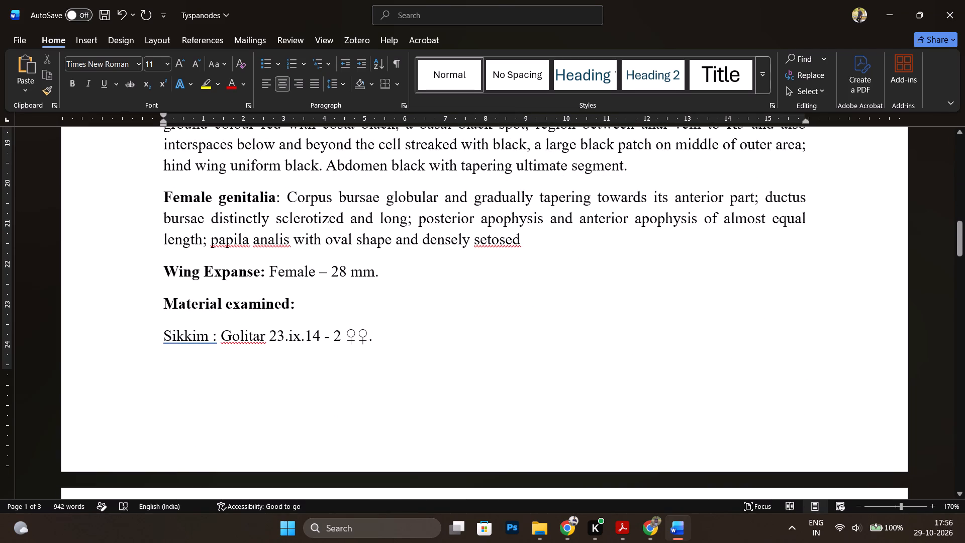
left_click_drag(391, 274, 325, 275)
left_click(325, 275)
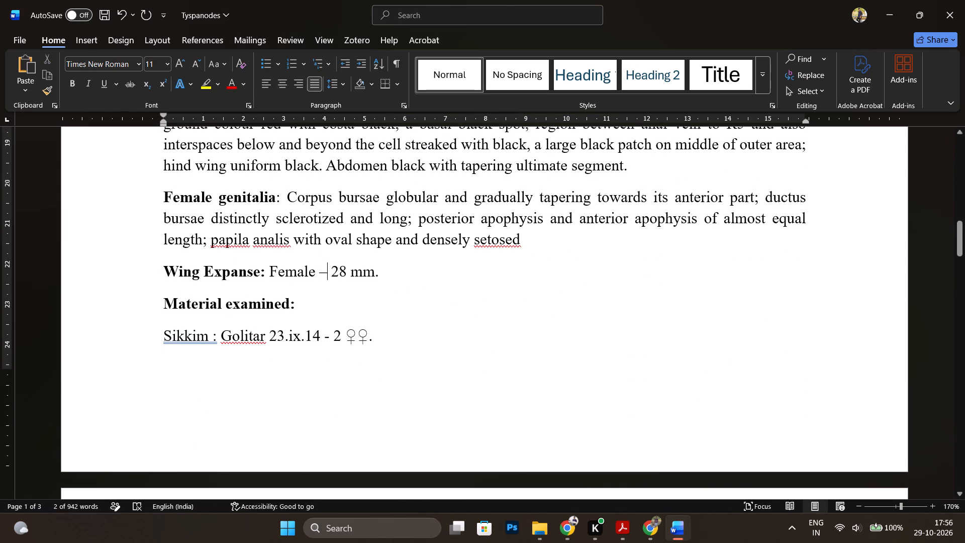
left_click(331, 275)
key("BackSpace")
key("BackSpace")
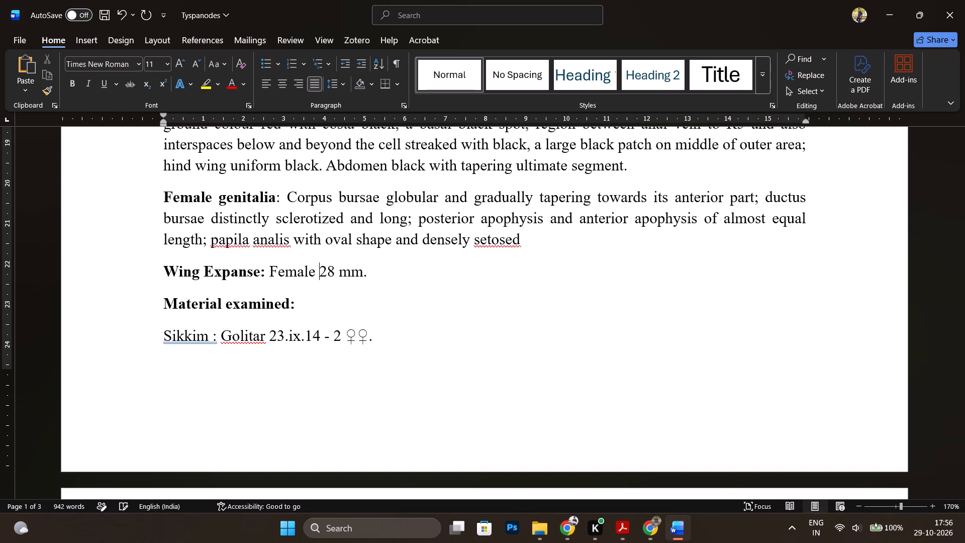
key("BackSpace")
key("shift+colon")
key("space")
Highlight "28 mm." in yellow in the Tyspanodes fascialis Wing Expanse line.
left_click_drag(376, 274, 366, 274)
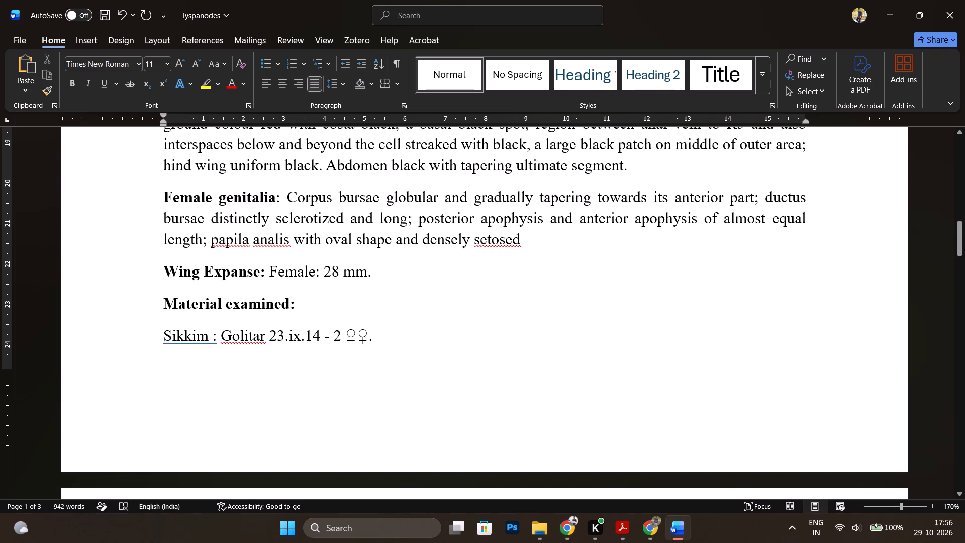
left_click_drag(366, 274, 330, 274)
left_click(384, 257)
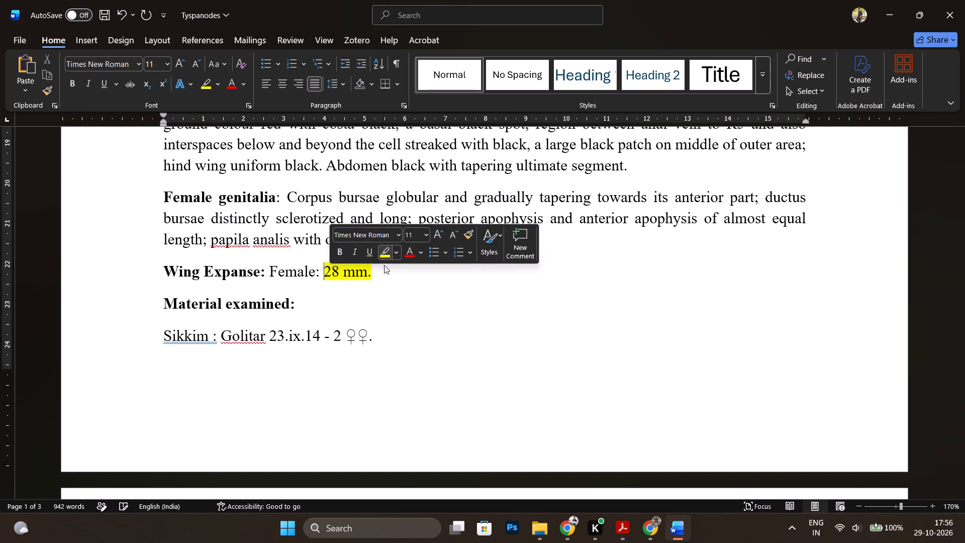
left_click(431, 307)
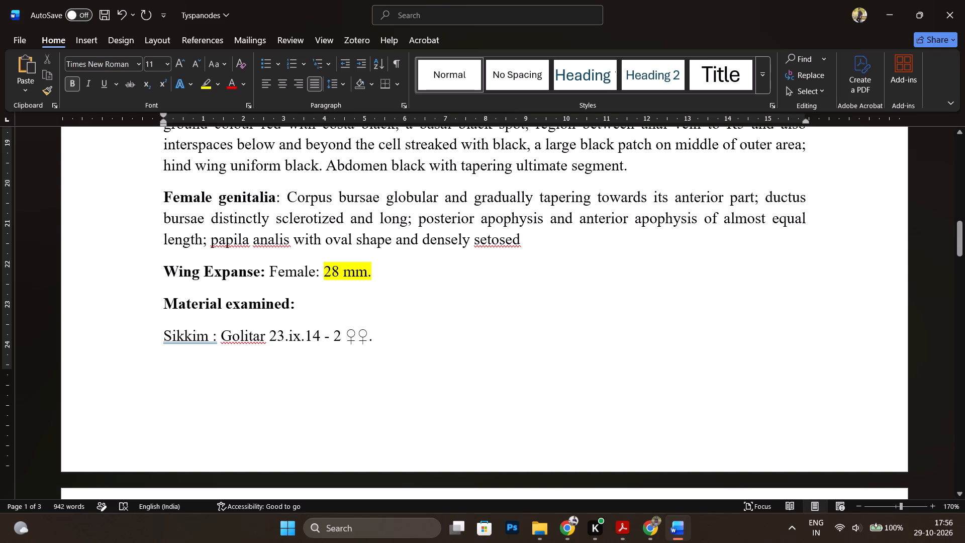
Delete the Sikkim and Arunachal Pradesh records, the stray "Observations" text and the empty line under Material examined for Tyspanodes fascialis.
left_click_drag(411, 340, 179, 340)
key("BackSpace")
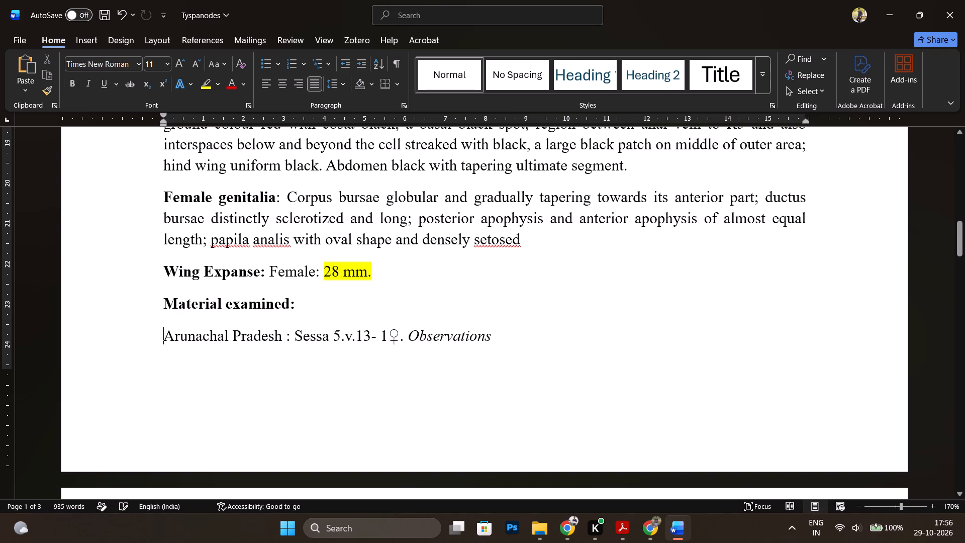
left_click_drag(517, 331, 210, 335)
key("BackSpace")
left_click(209, 327)
key("BackSpace")
key("BackSpace")
key("BackSpace")
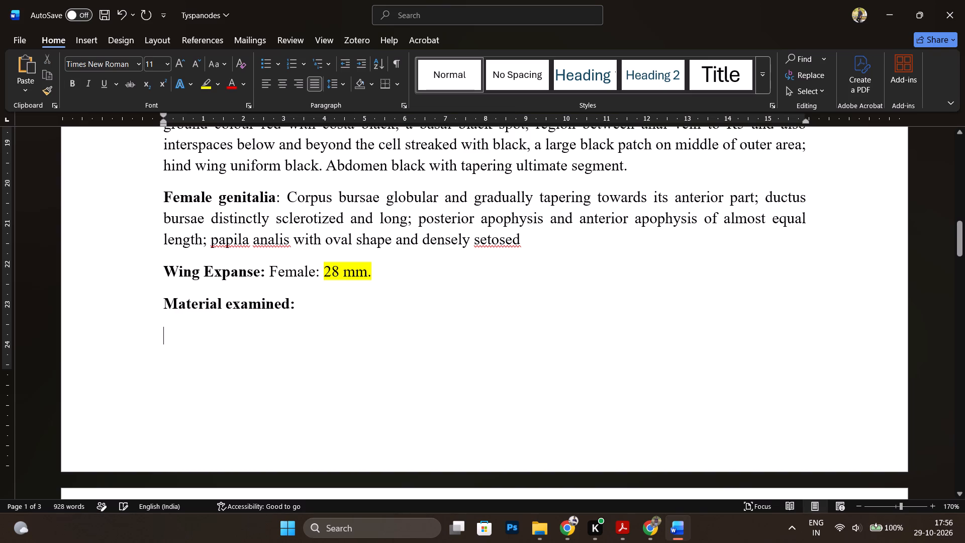
key("BackSpace")
Delete the "(Plate – 38)" line under the Tyspanodes flaviventer Warren heading.
scroll(390, 330, "down", 4)
scroll(349, 353, "down", 3)
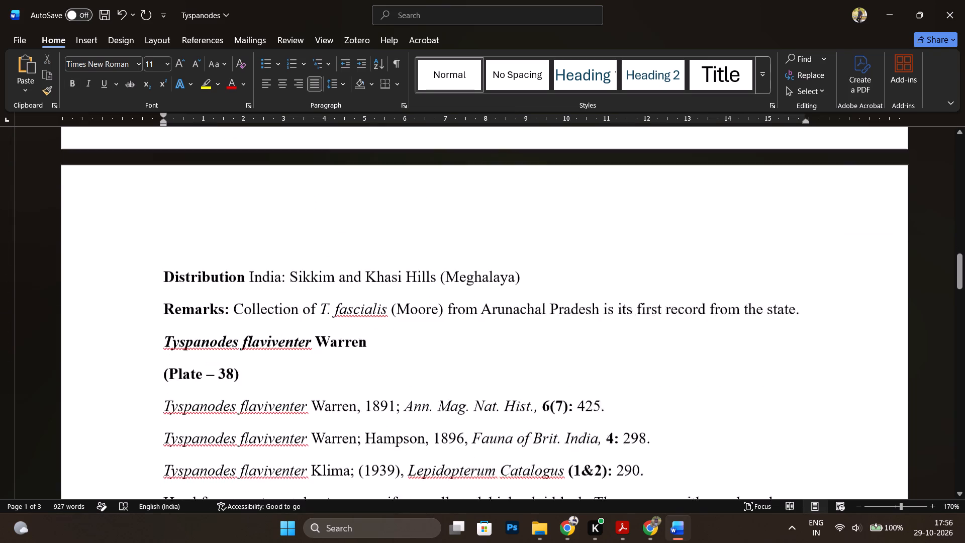
scroll(353, 347, "up", 7)
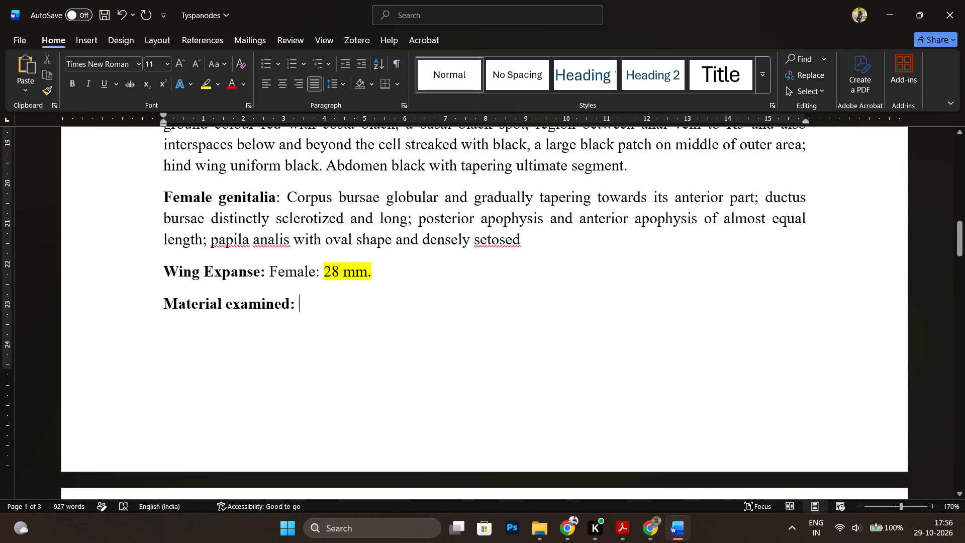
scroll(364, 333, "down", 5)
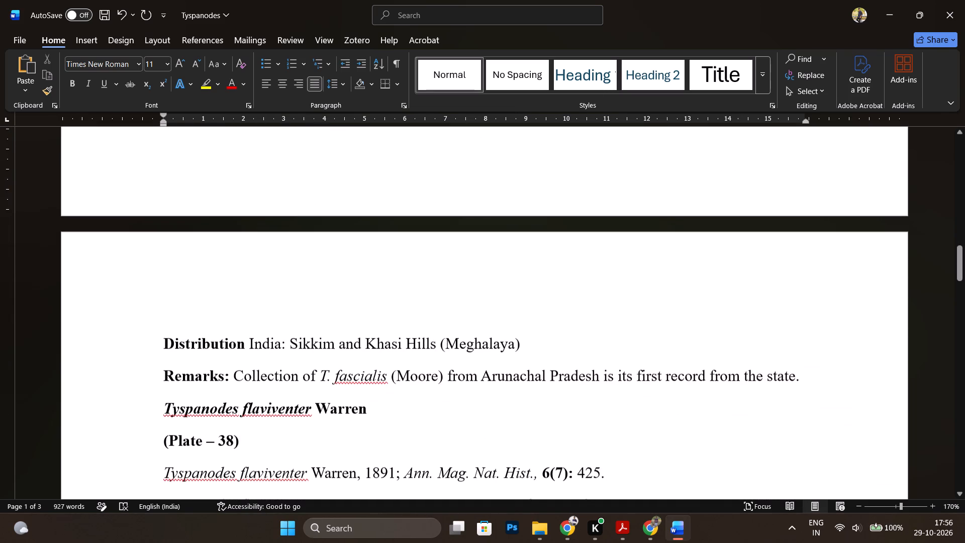
scroll(302, 312, "down", 3)
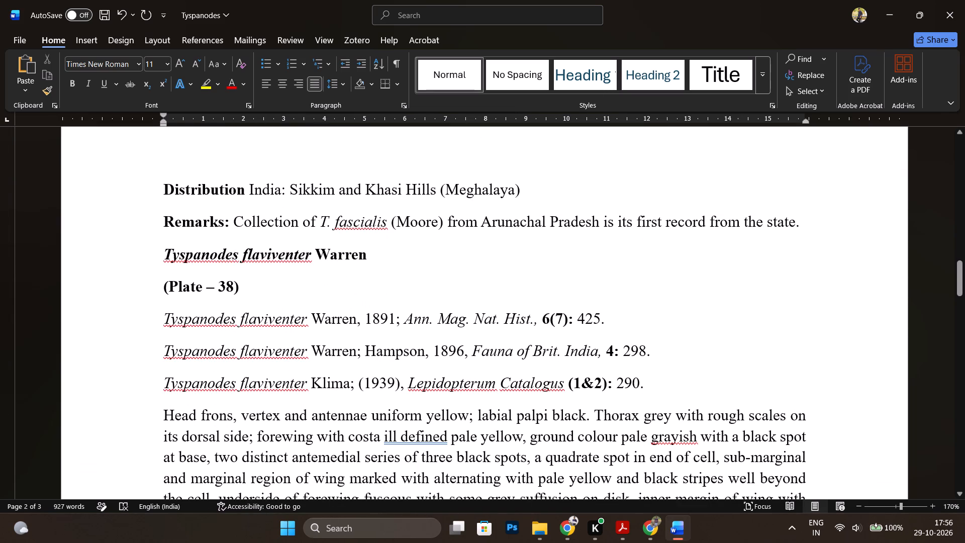
left_click_drag(261, 297, 187, 295)
key("BackSpace")
key("BackSpace")
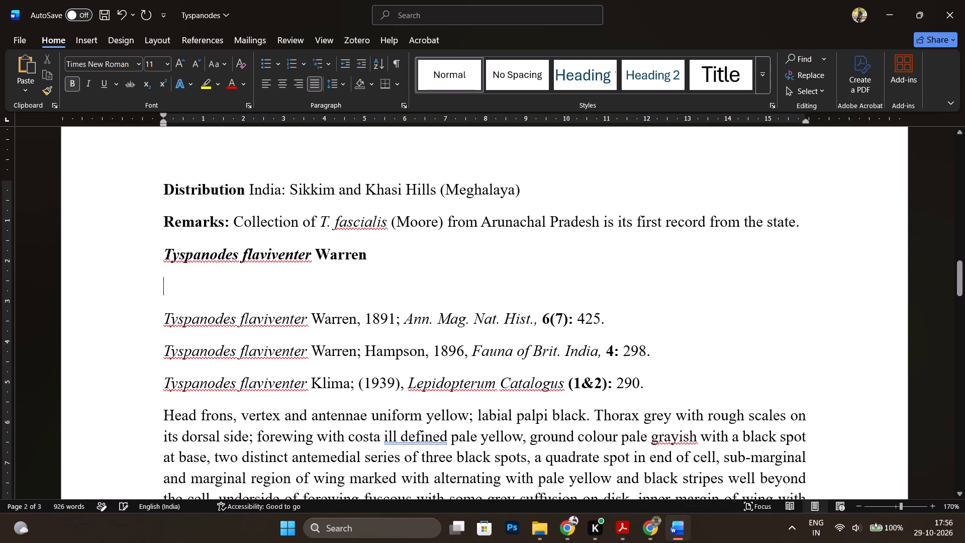
key("BackSpace")
Add a blank line between the Tyspanodes fascialis remarks and the Tyspanodes flaviventer Warren heading.
left_click(824, 221)
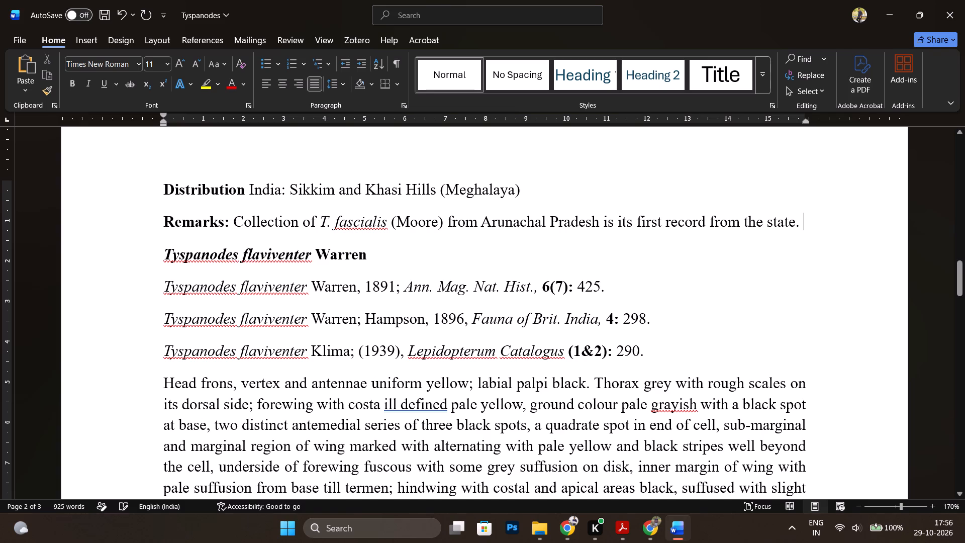
key("Return")
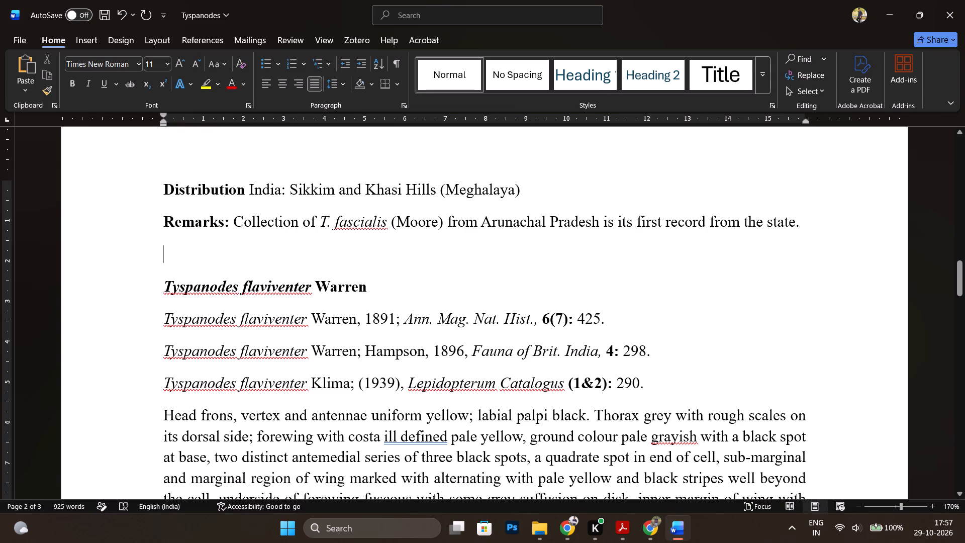
Center the Tyspanodes flaviventer Warren heading and its three citation lines and remove the space after these paragraphs.
left_click_drag(166, 284, 638, 385)
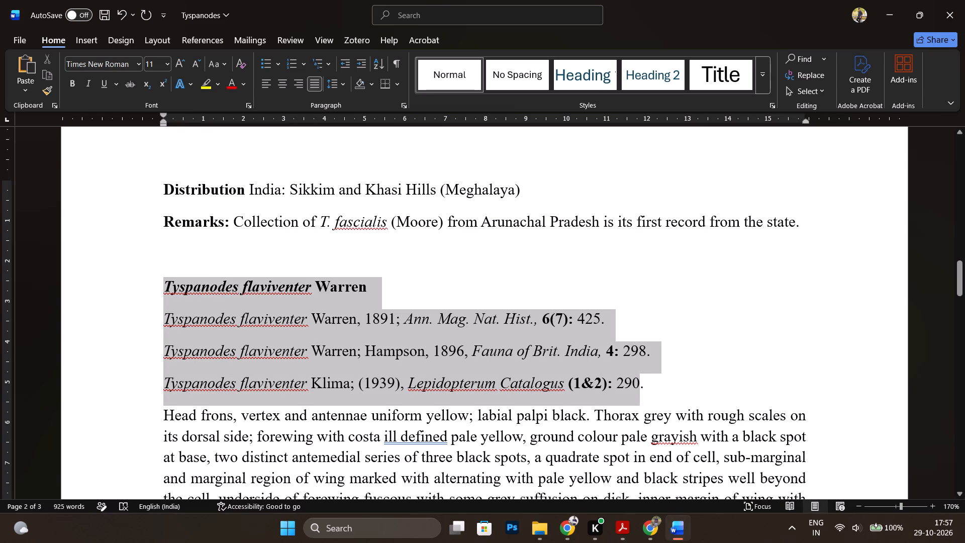
left_click_drag(638, 385, 652, 381)
left_click(284, 86)
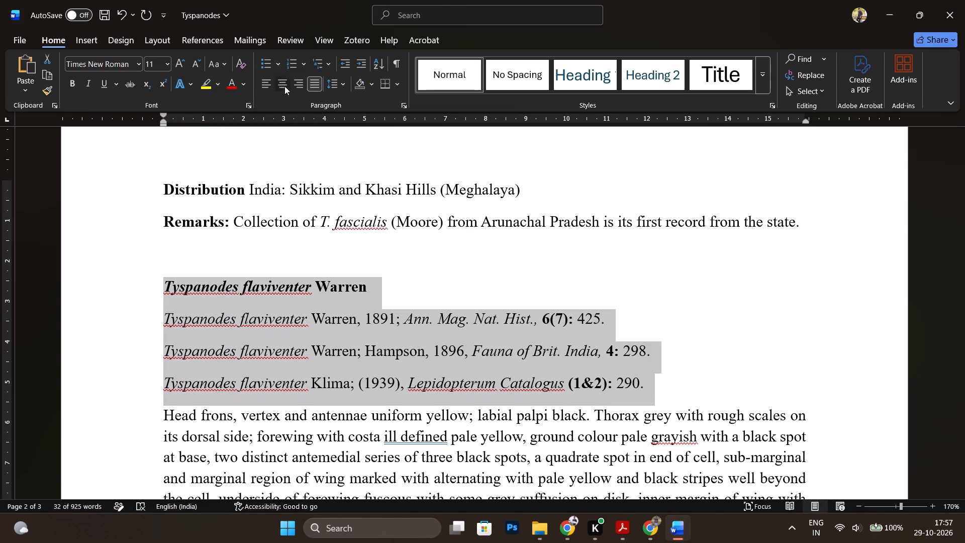
left_click(341, 83)
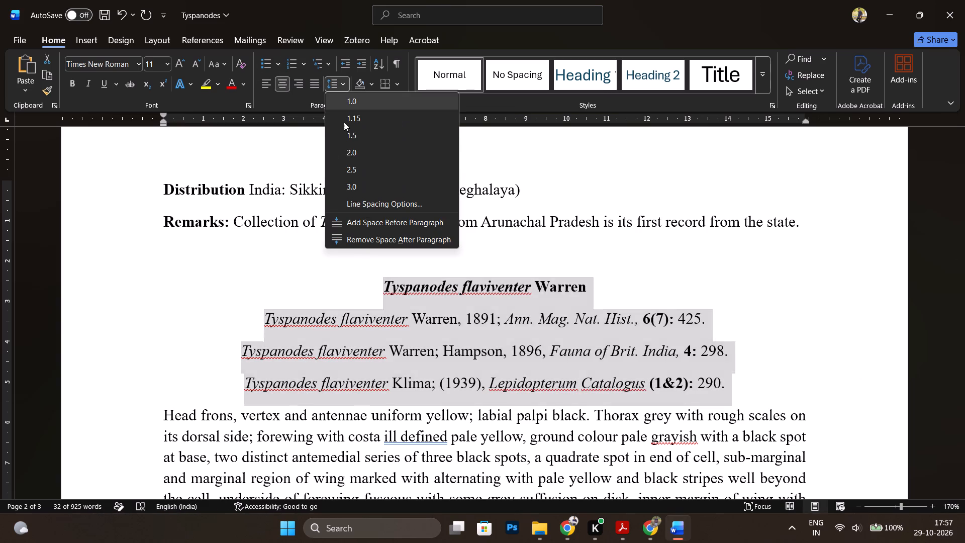
left_click(371, 240)
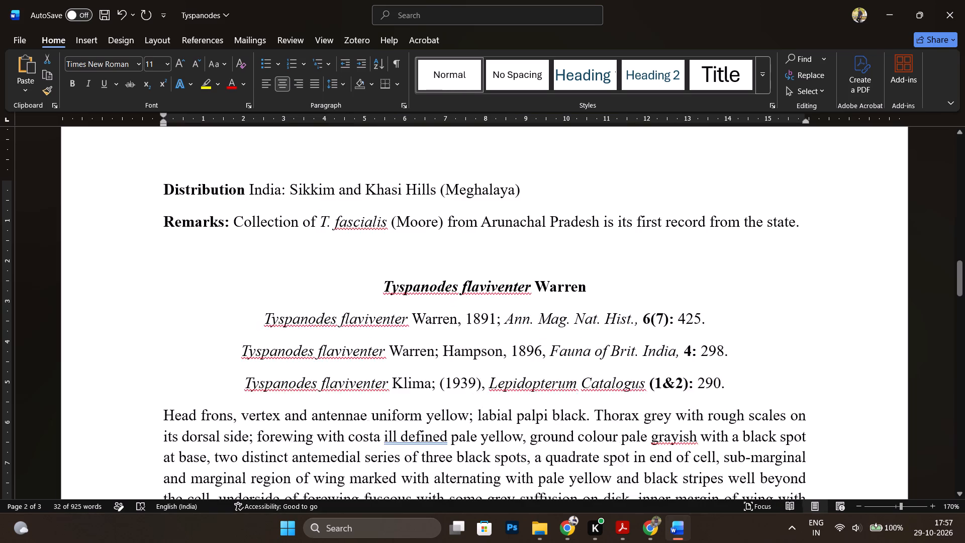
left_click(737, 345)
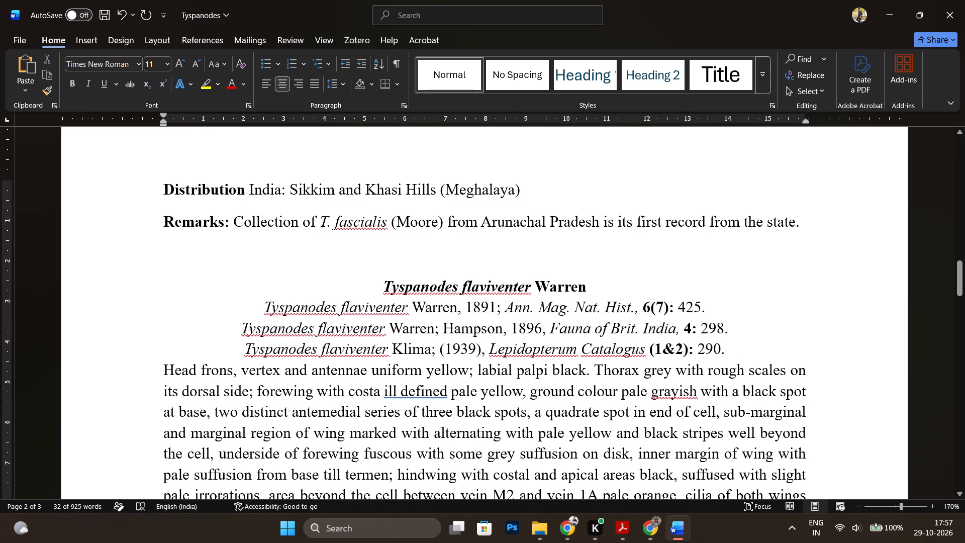
Set the three citation lines under Tyspanodes flaviventer Warren to font size 9.
left_click_drag(738, 351, 292, 310)
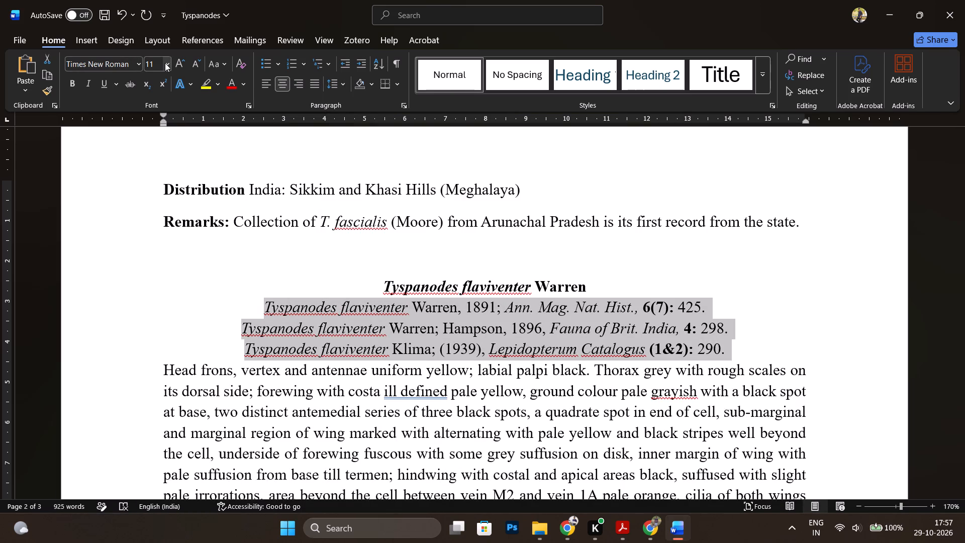
left_click(165, 63)
left_click(159, 100)
left_click(598, 299)
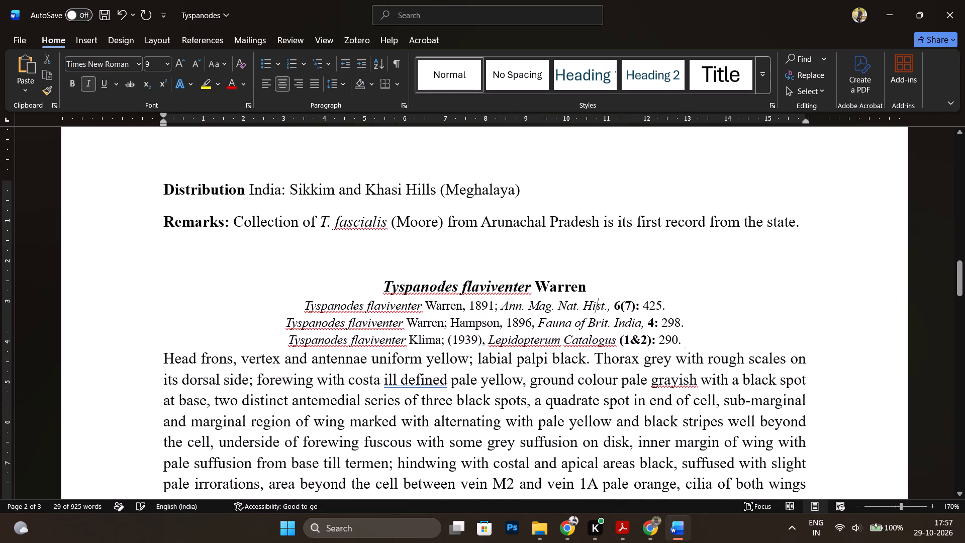
Add a blank line between the Klima (1939) citation and the Tyspanodes flaviventer description.
left_click(703, 339)
key("Return")
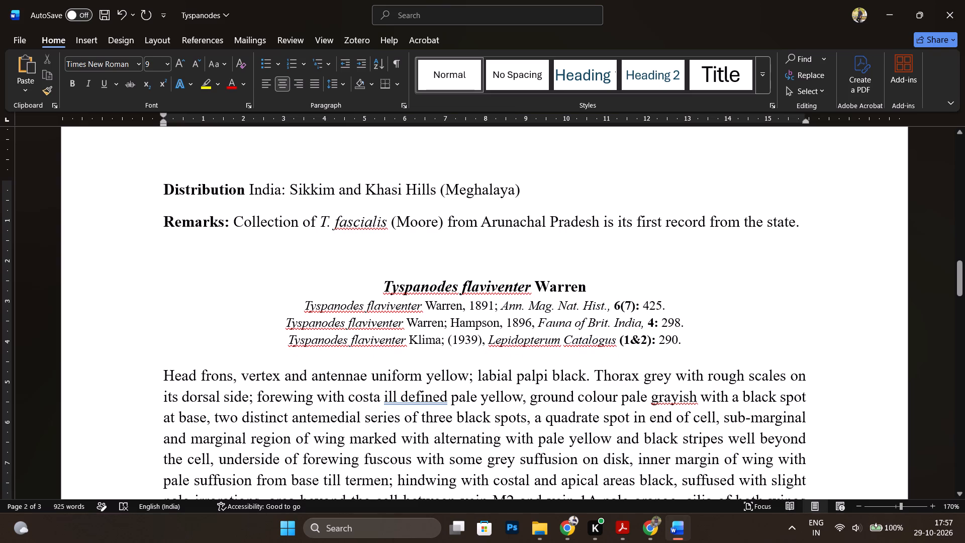
left_click(570, 316)
Switch to the chapter 4 observations PDF in Acrobat, check the Tyspanodes flaviventer section, and return to the Word document.
left_click(618, 534)
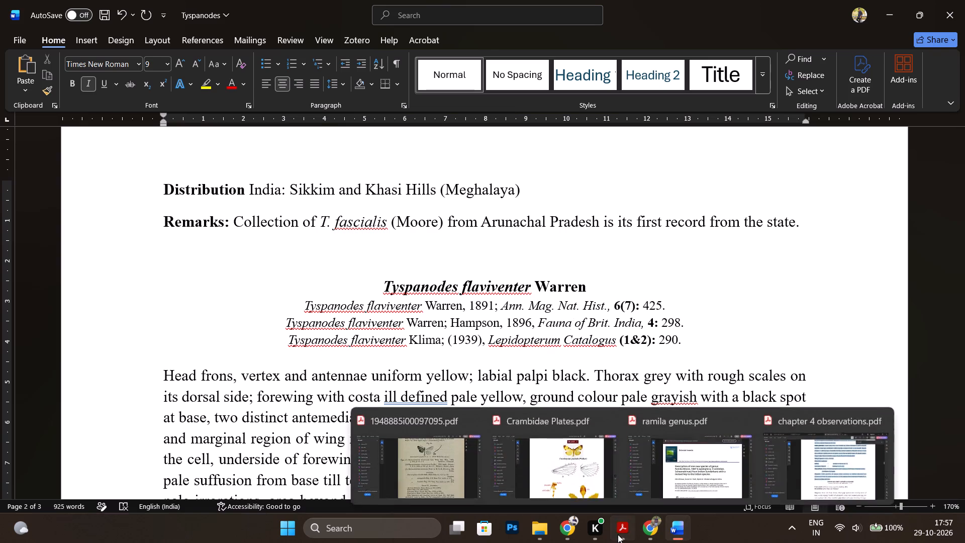
left_click(739, 330)
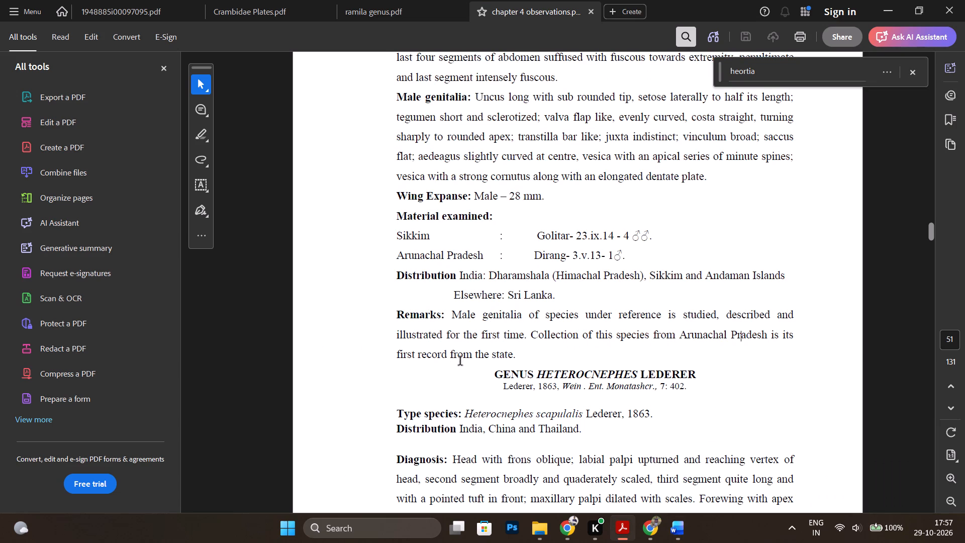
scroll(475, 348, "up", 9)
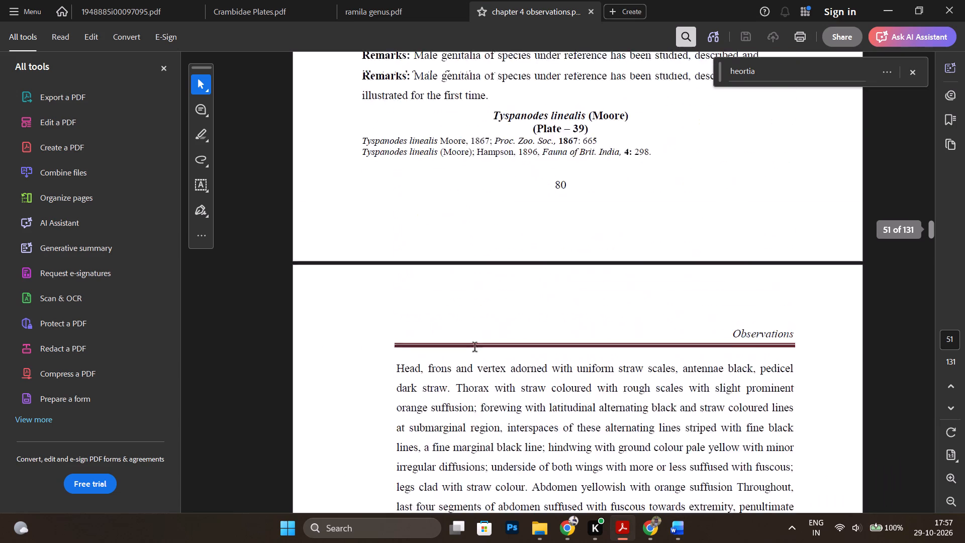
scroll(475, 348, "up", 2)
scroll(435, 398, "up", 2)
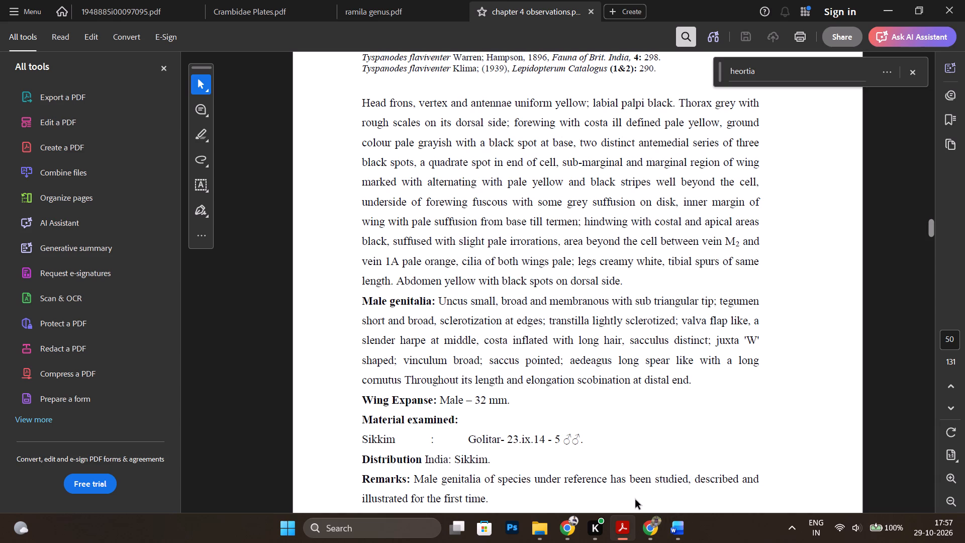
left_click(674, 534)
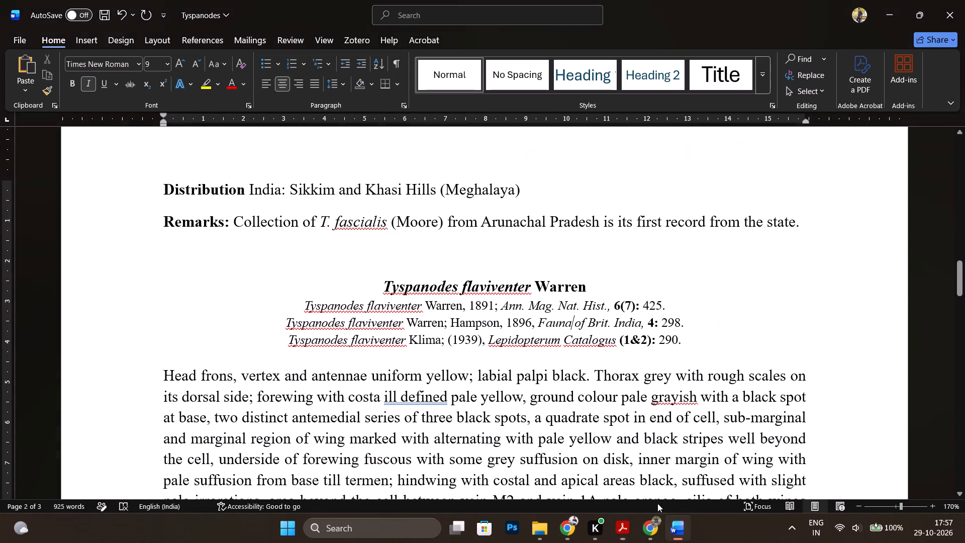
left_click(692, 348)
left_click(420, 400)
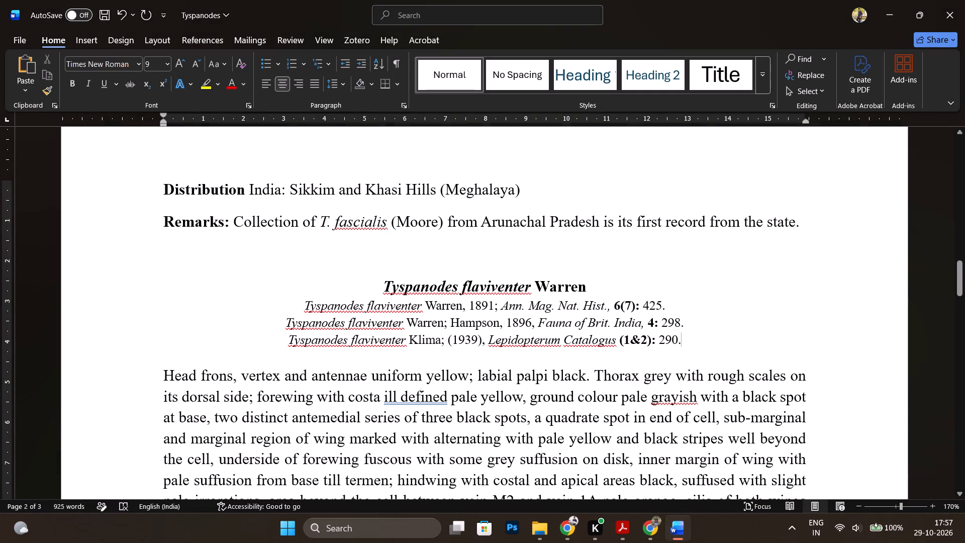
Correct "ill defined" to "ill-defined" in the Tyspanodes flaviventer description.
right_click(420, 400)
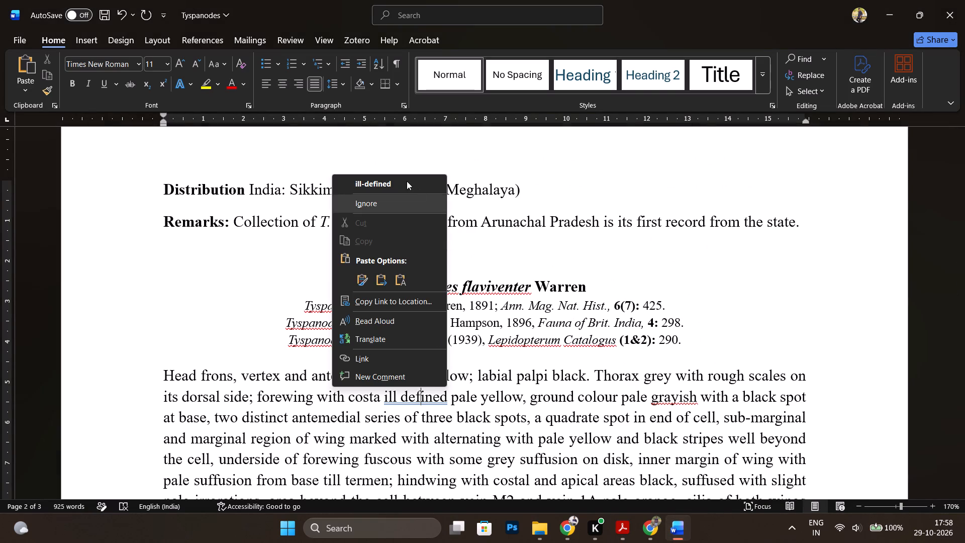
left_click(407, 181)
left_click(578, 357)
Rewrite the Tyspanodes flaviventer wing expanse entry as "Male: 32 mm." and highlight that text in yellow.
scroll(480, 404, "down", 3)
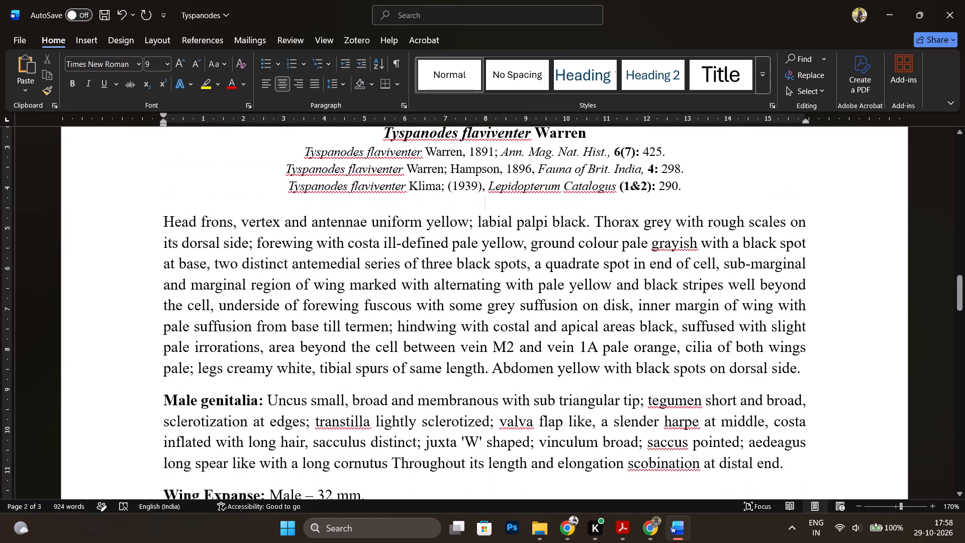
scroll(508, 394, "down", 3)
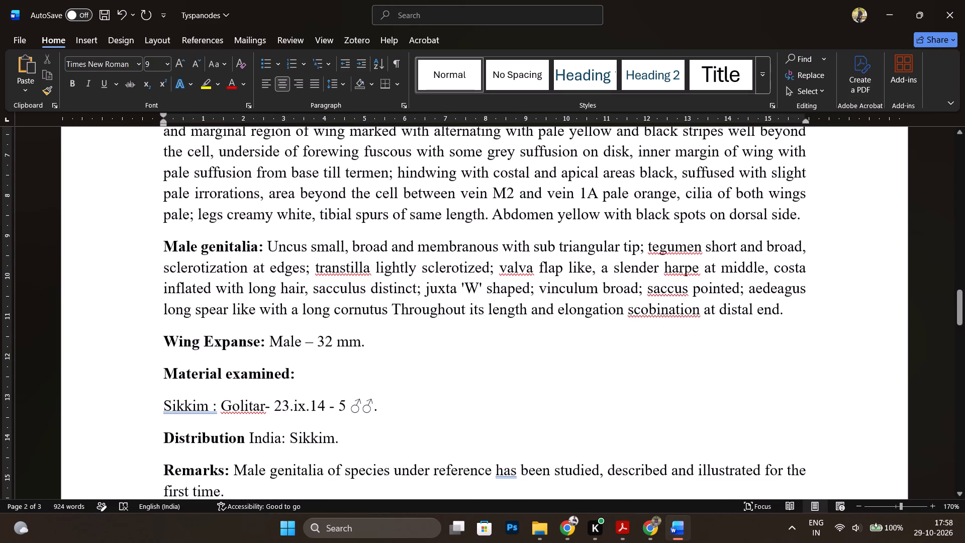
scroll(603, 345, "down", 1)
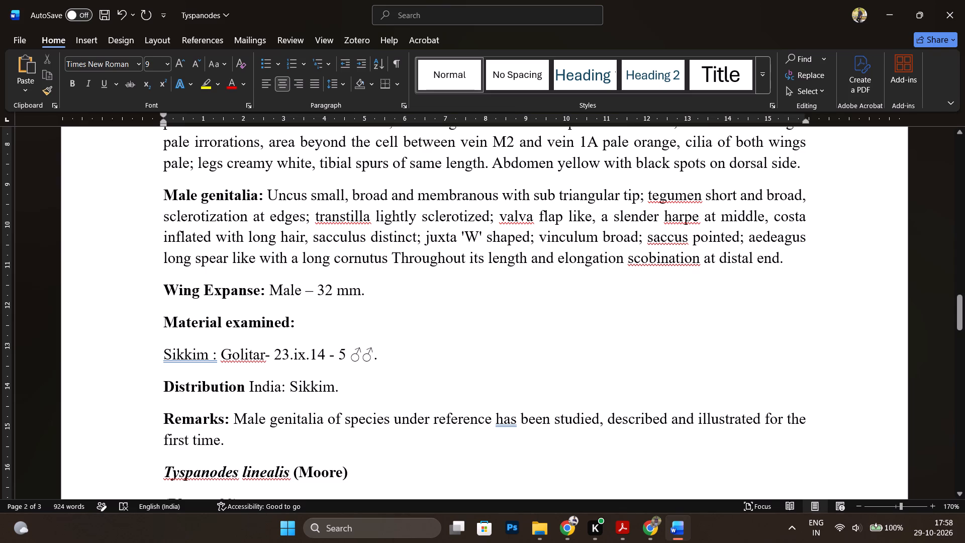
left_click_drag(372, 286, 310, 287)
left_click(314, 287)
left_click(319, 293)
key("BackSpace")
key("BackSpace")
key("BackSpace")
key("shift+colon")
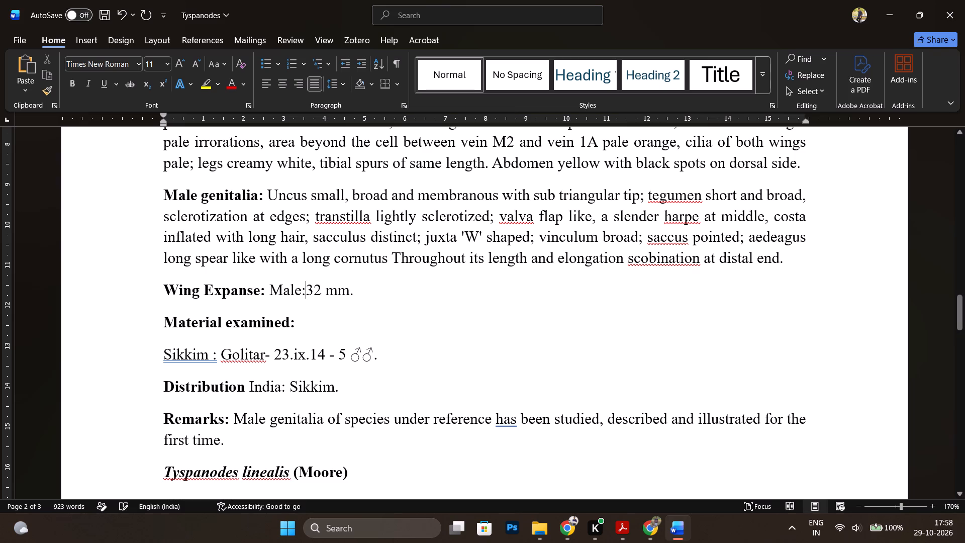
key("space")
left_click_drag(383, 295, 280, 294)
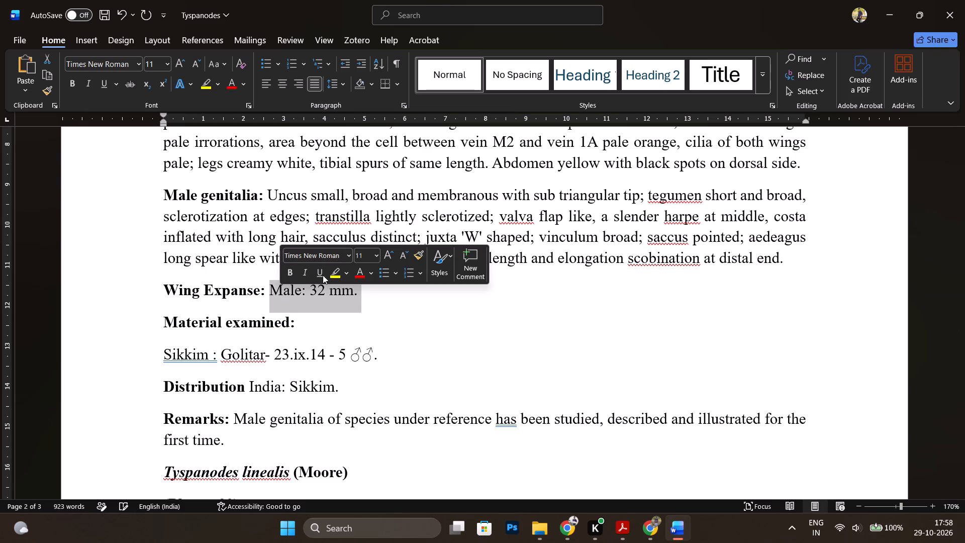
left_click(334, 277)
left_click(466, 357)
Delete the Sikkim: Golitar specimen record under Material examined in the Tyspanodes flaviventer section.
left_click_drag(414, 357, 338, 356)
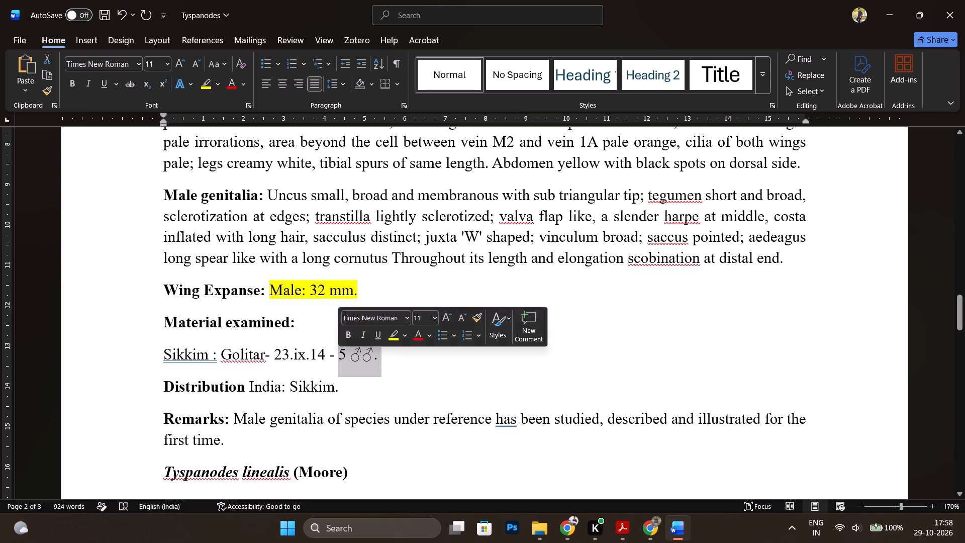
left_click(390, 353)
left_click_drag(408, 354, 116, 354)
key("BackSpace")
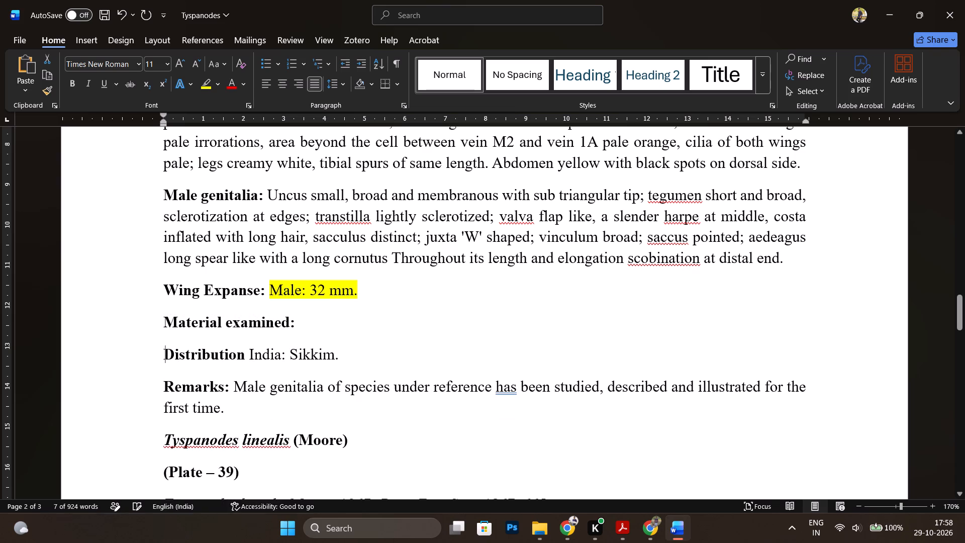
Correct "has been studied" to "have been studied" in the Tyspanodes flaviventer remarks.
right_click(508, 393)
left_click(442, 159)
left_click(529, 391)
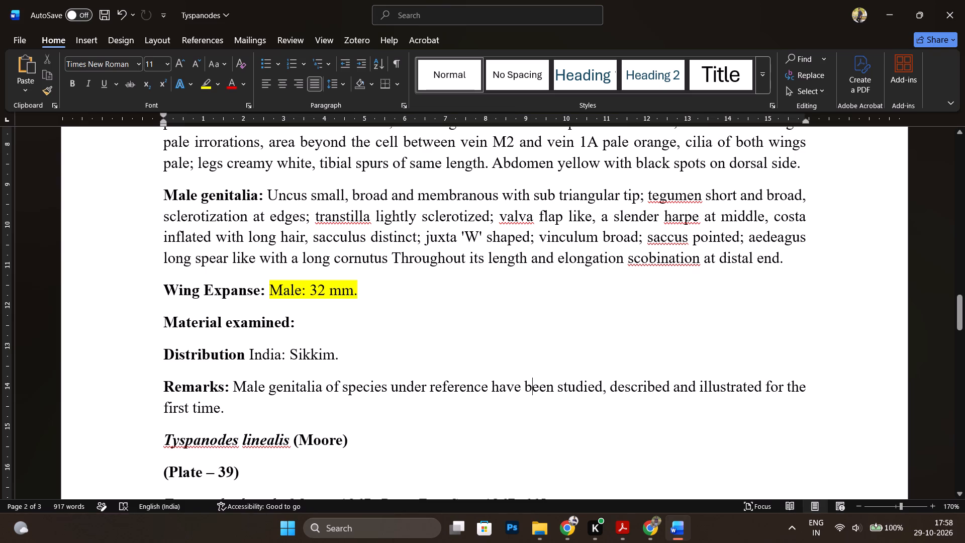
Delete the "(Plate – 39)" line below the Tyspanodes linealis (Moore) heading.
scroll(339, 421, "down", 1)
left_click_drag(255, 424, 178, 424)
key("BackSpace")
key("BackSpace")
key("BackSpace")
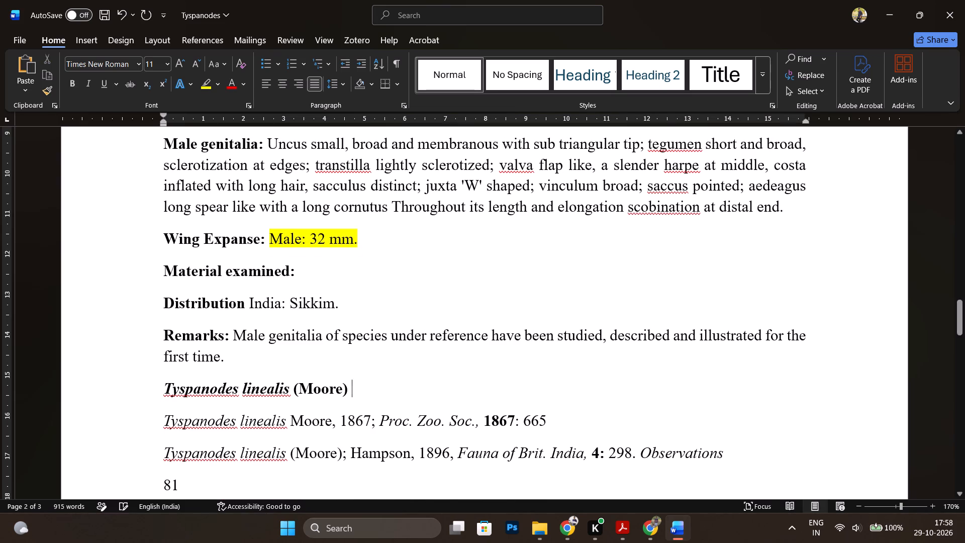
Add a blank line between the Tyspanodes flaviventer remarks and the Tyspanodes linealis (Moore) heading.
scroll(390, 381, "down", 2)
left_click(322, 270)
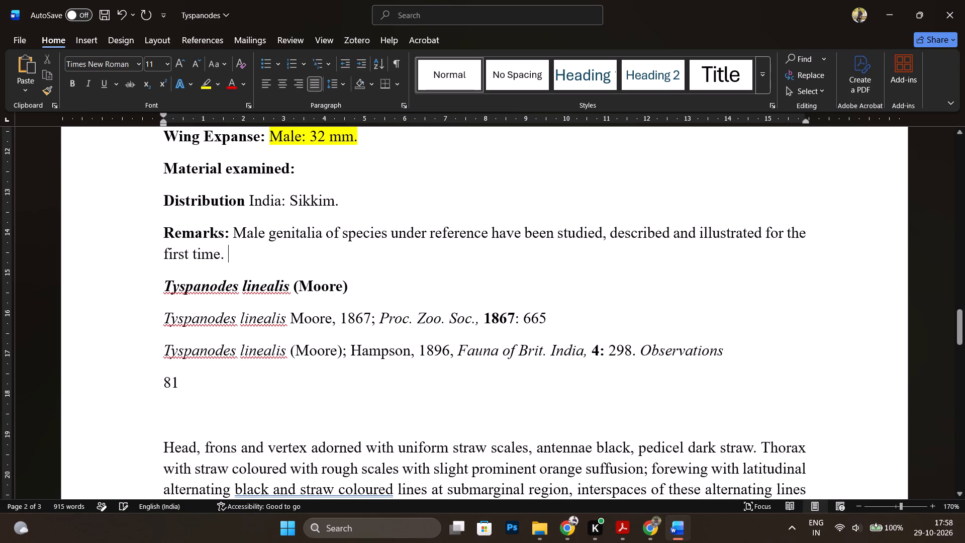
key("Return")
Delete the stray "Observations 81" page text following the Hampson, 1896 citation of Tyspanodes linealis.
left_click_drag(195, 417, 167, 419)
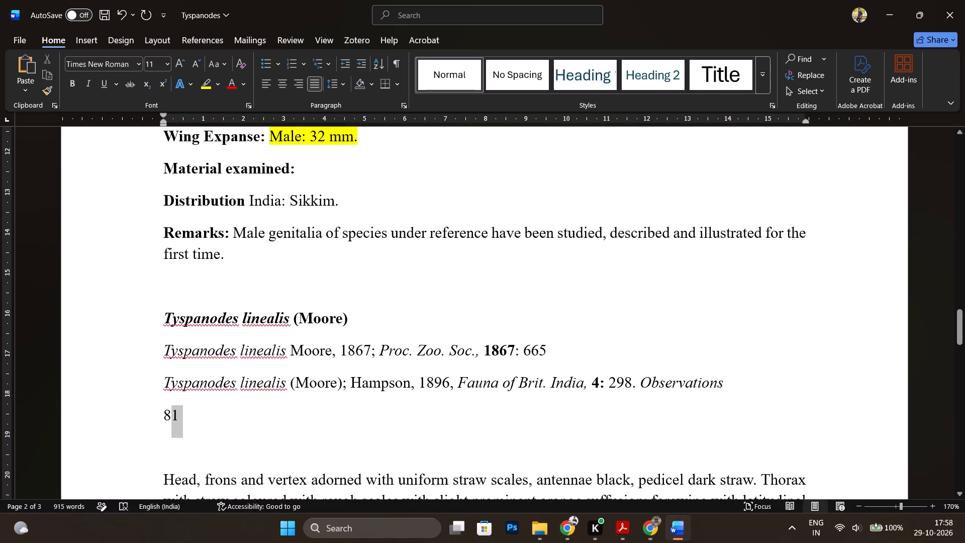
left_click_drag(167, 419, 657, 384)
key("BackSpace")
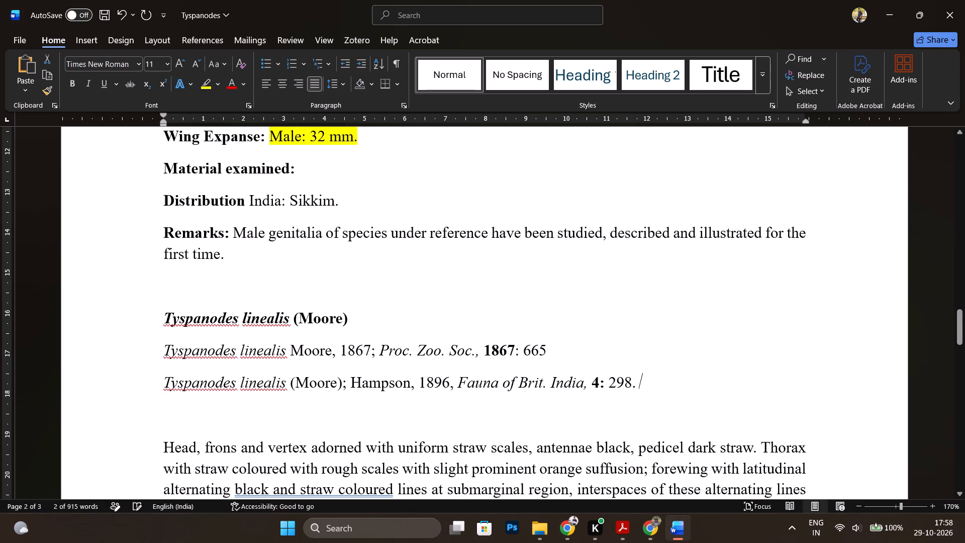
Center the Tyspanodes linealis (Moore) heading and its two citation lines and remove the space after these paragraphs.
left_click_drag(688, 391, 200, 331)
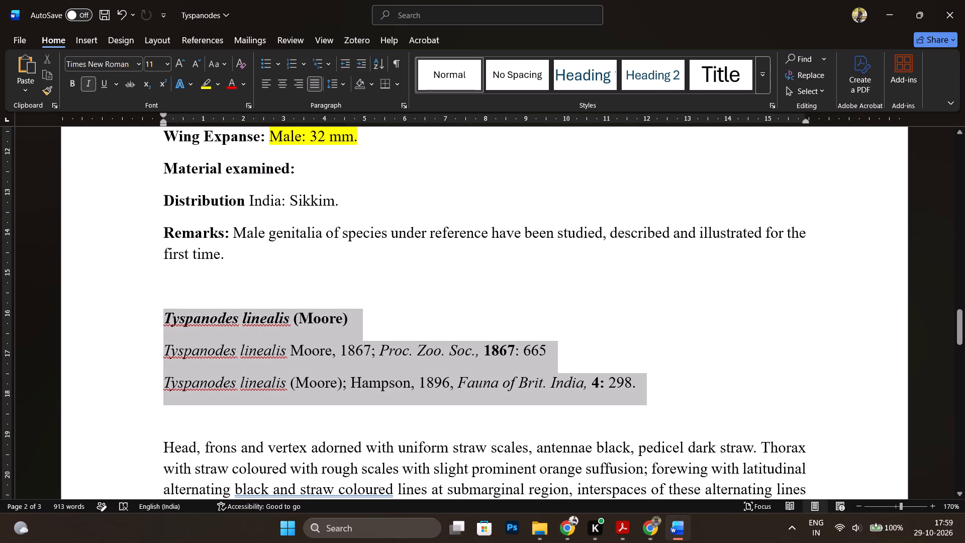
left_click_drag(200, 331, 195, 329)
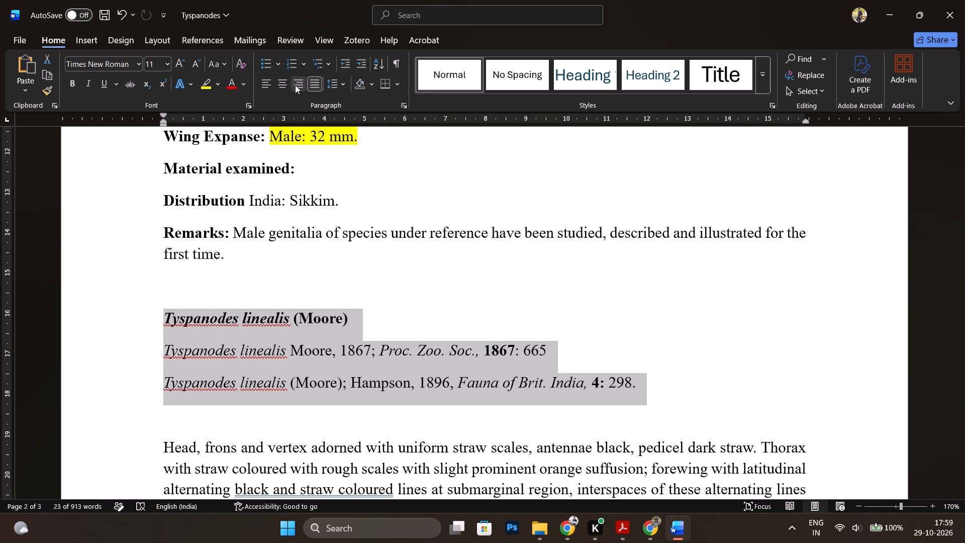
left_click(287, 83)
left_click(340, 85)
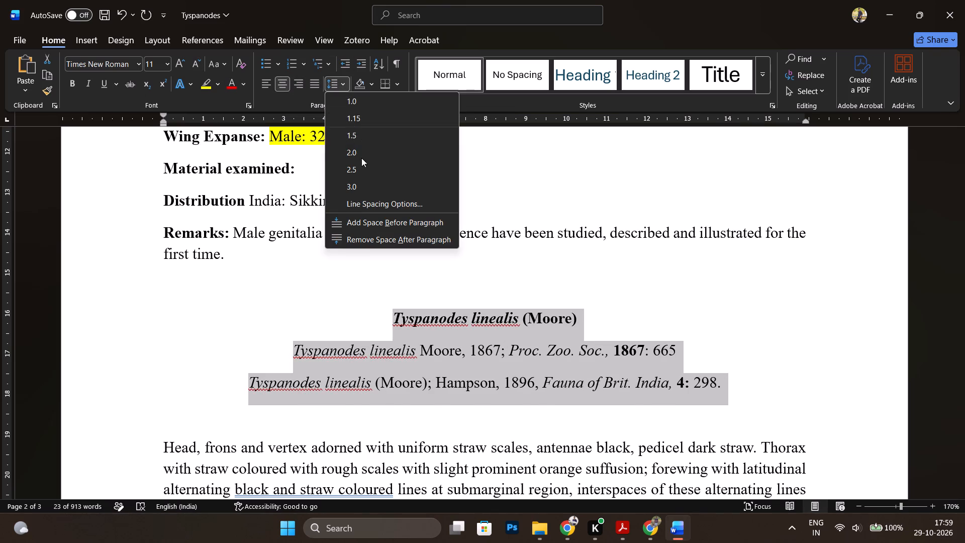
left_click(359, 239)
left_click(687, 373)
Set the two citation lines under Tyspanodes linealis (Moore) to font size 9.
left_click_drag(737, 365, 712, 363)
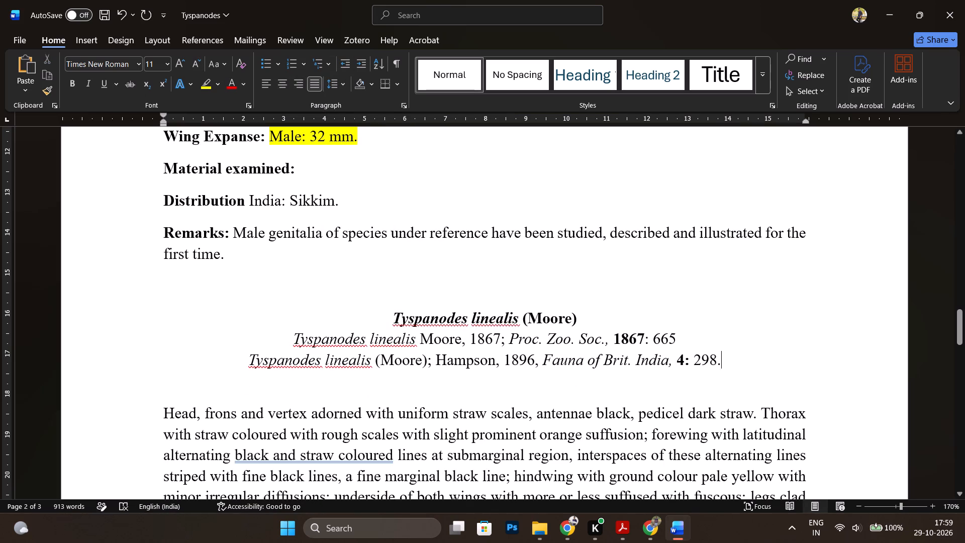
left_click_drag(712, 363, 271, 332)
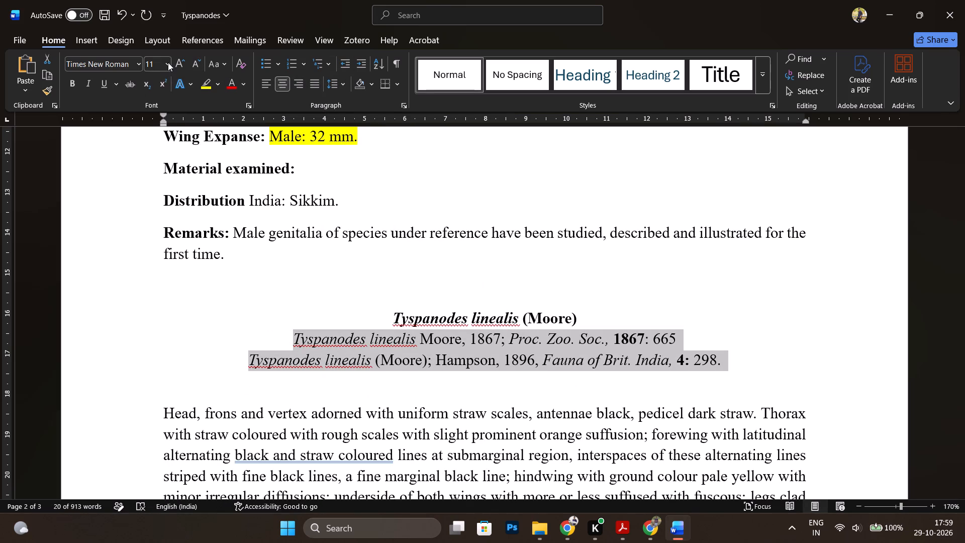
left_click(168, 62)
left_click(167, 93)
left_click(163, 96)
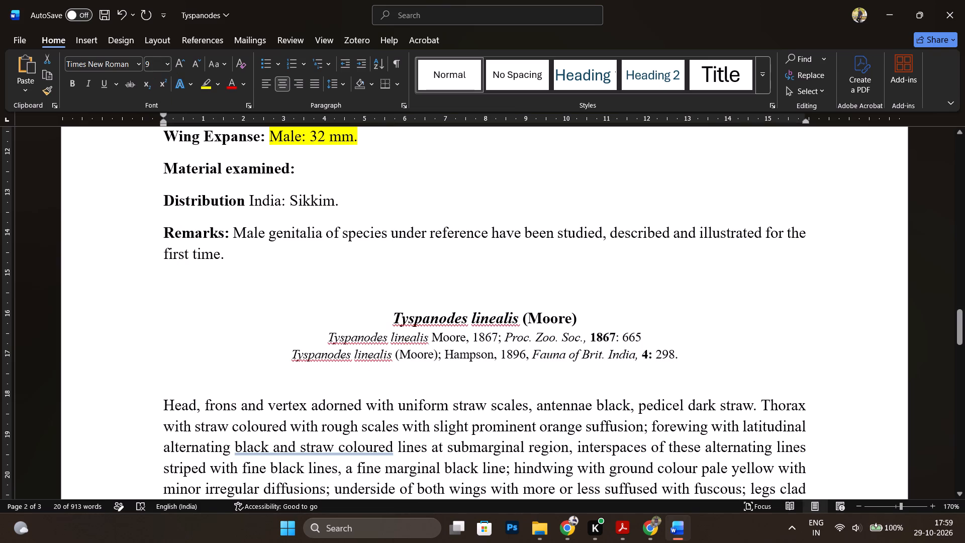
left_click(505, 291)
Change "grayish" to "greyish" in the Tyspanodes flaviventer description.
scroll(262, 322, "up", 4)
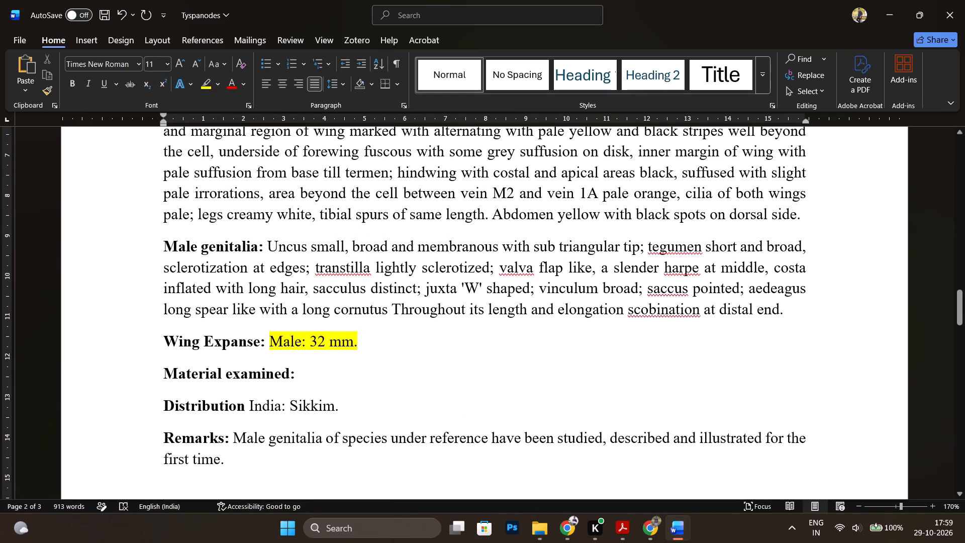
scroll(525, 376, "up", 3)
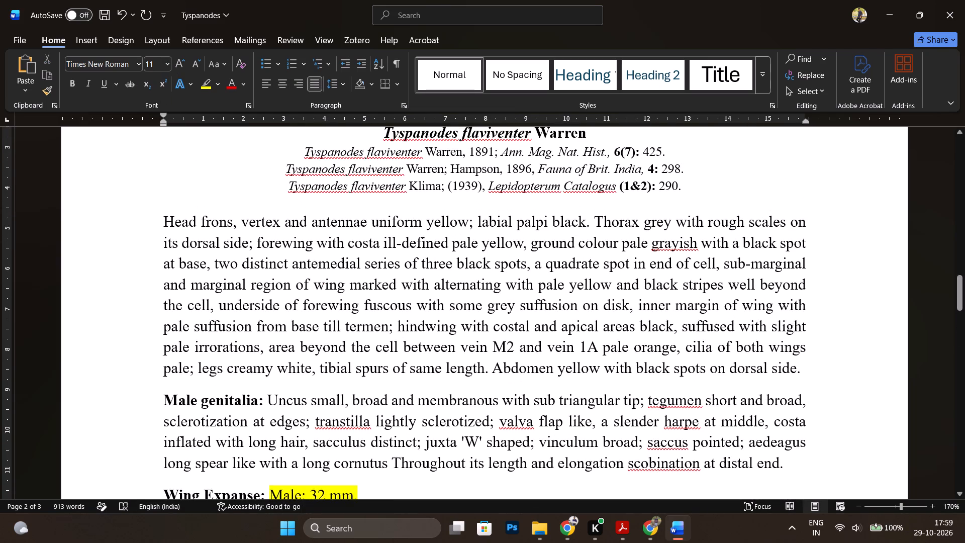
left_click(674, 245)
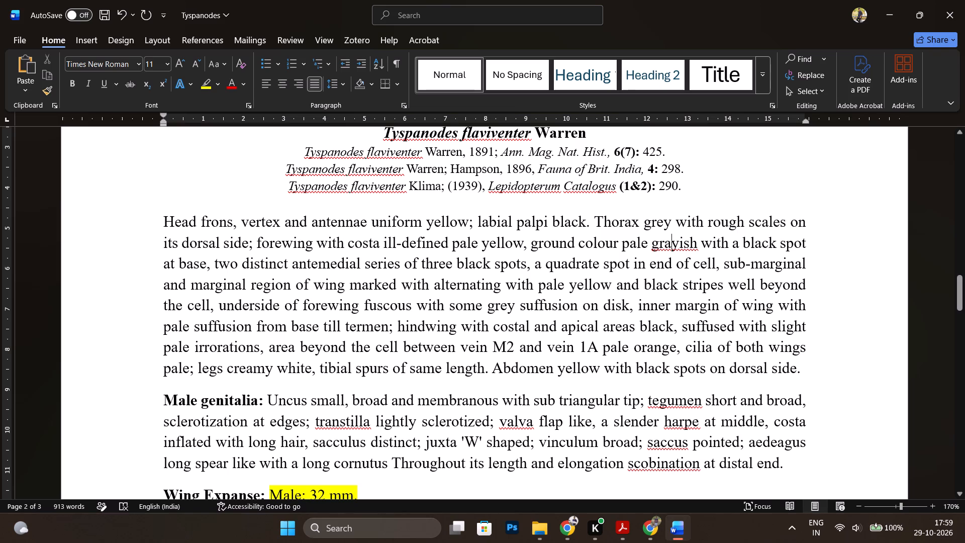
key("BackSpace")
key("e")
left_click(686, 281)
Check the grammar suggestion for "black and straw coloured" in the Tyspanodes linealis description without applying it.
scroll(406, 389, "down", 1)
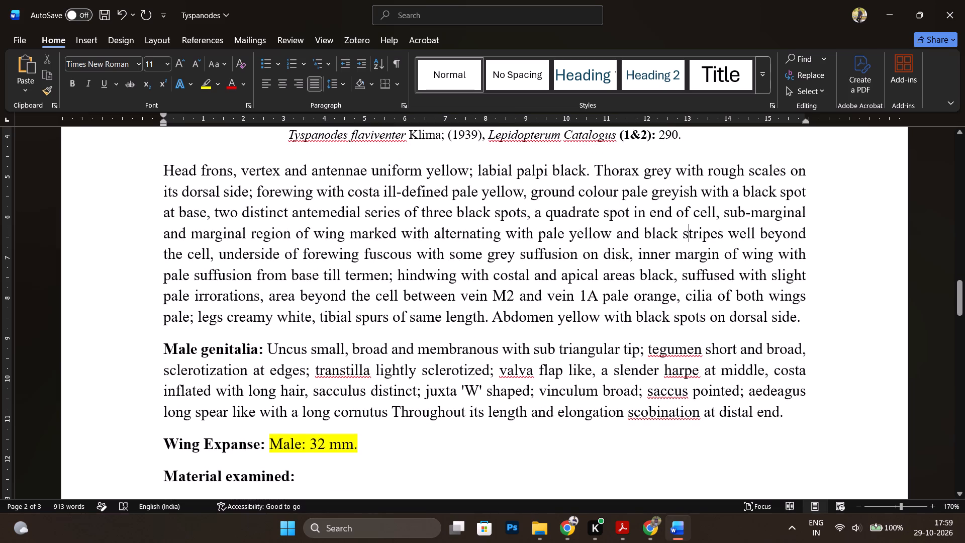
scroll(459, 387, "down", 3)
scroll(542, 381, "down", 5)
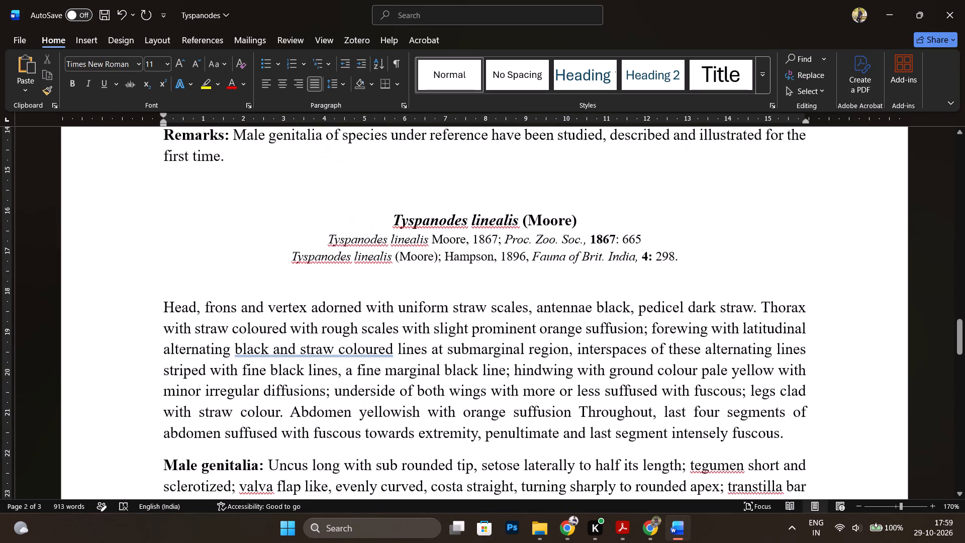
right_click(342, 347)
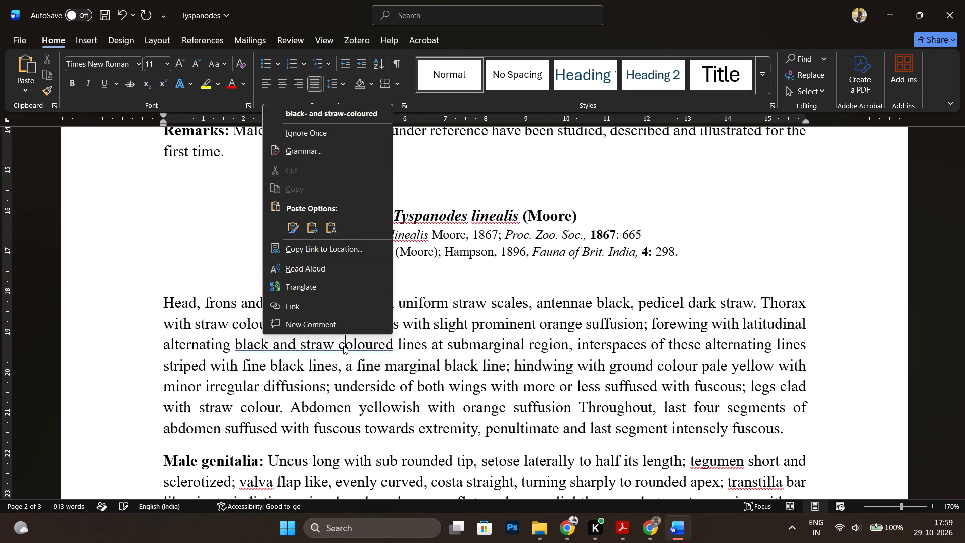
left_click(506, 321)
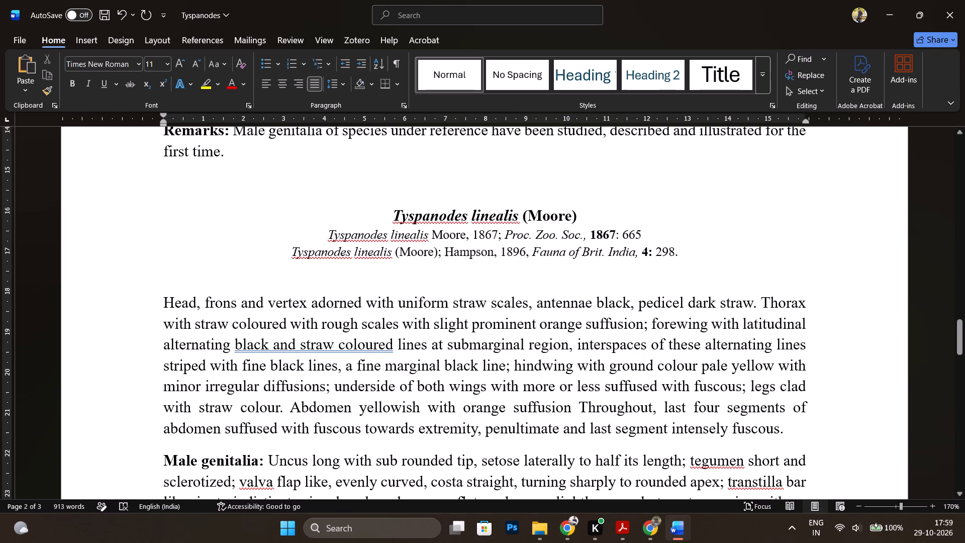
Rewrite the Tyspanodes linealis wing expanse entry as "Male: 28 mm.", with a colon replacing the dash.
scroll(451, 402, "down", 2)
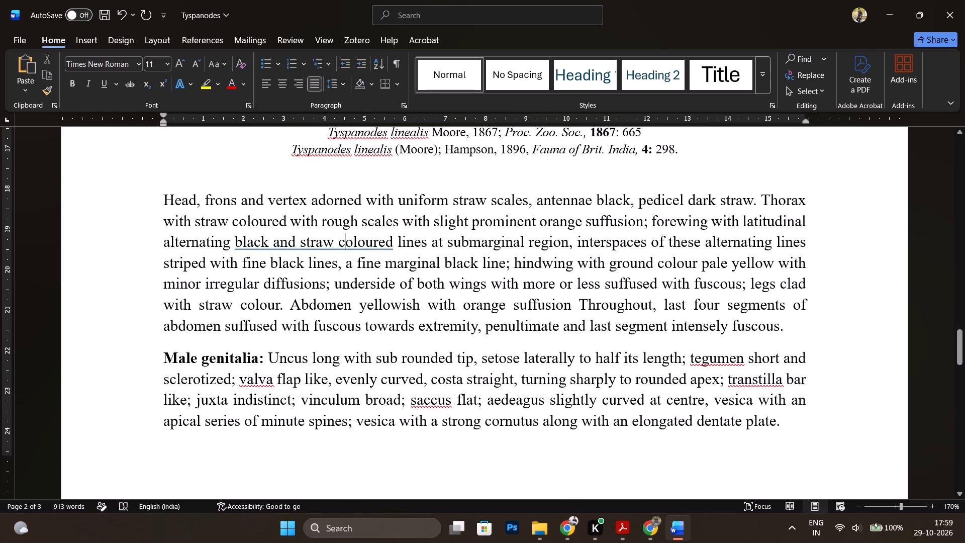
scroll(324, 402, "down", 3)
scroll(369, 388, "down", 2)
scroll(373, 388, "up", 1)
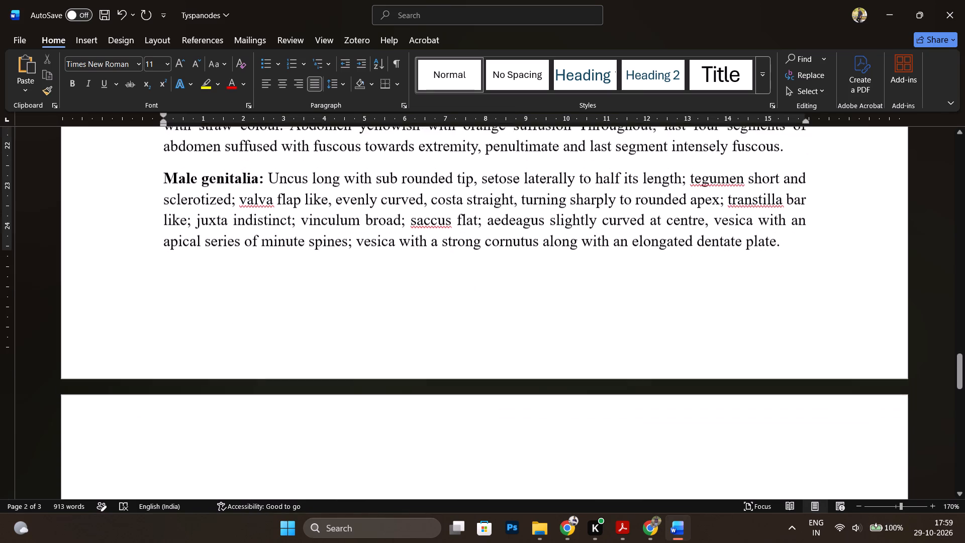
scroll(387, 387, "down", 4)
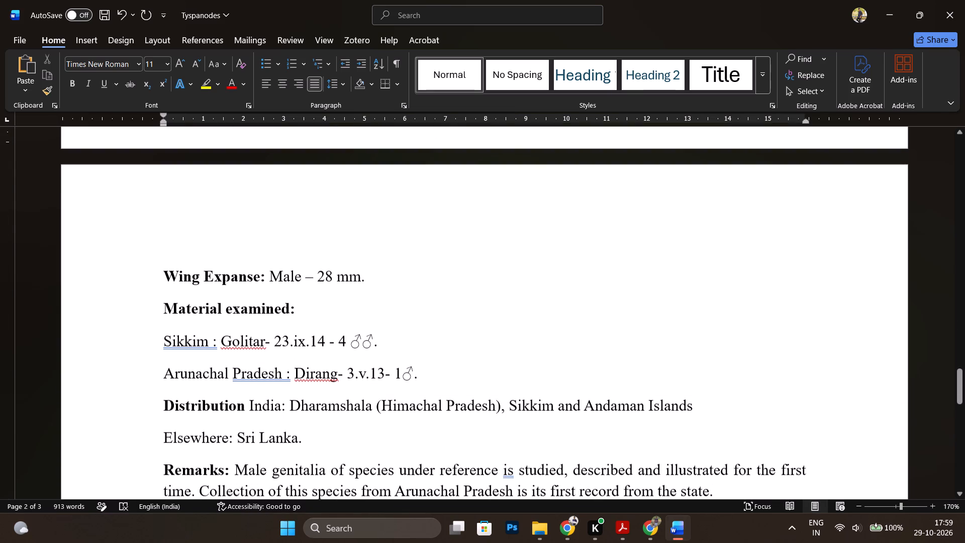
left_click(317, 282)
key("BackSpace")
key("BackSpace")
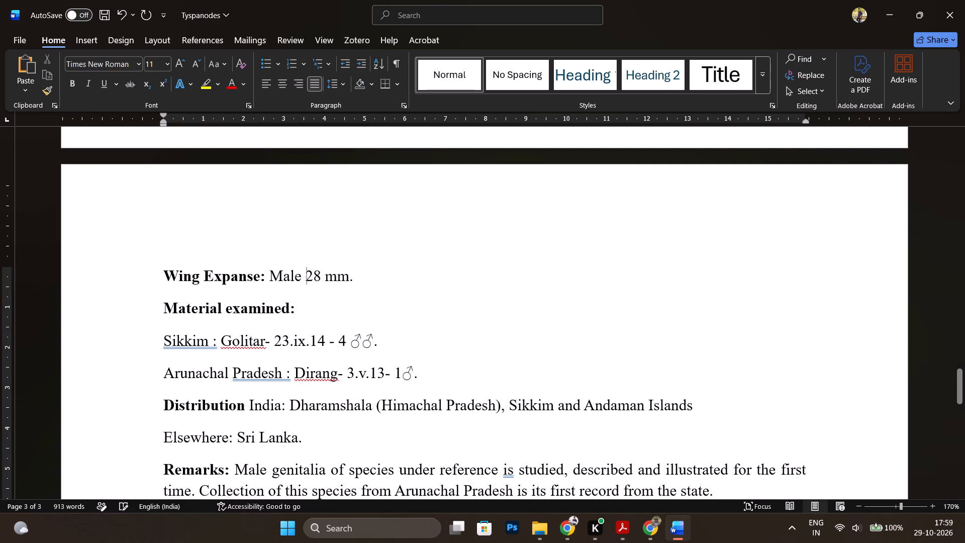
key("BackSpace")
key("shift+colon")
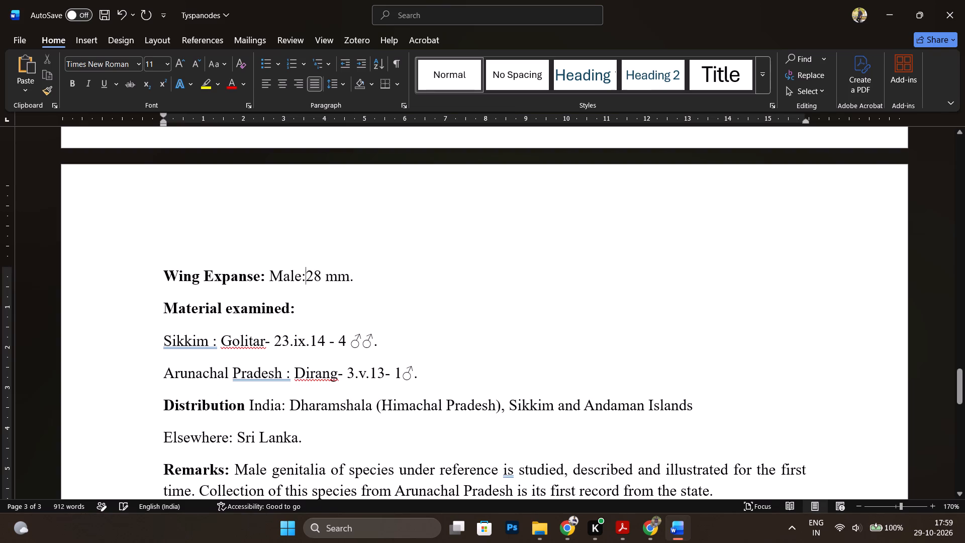
key("space")
Highlight "Male: 28 mm." in yellow in the Tyspanodes linealis wing expanse line.
left_click_drag(371, 277, 278, 282)
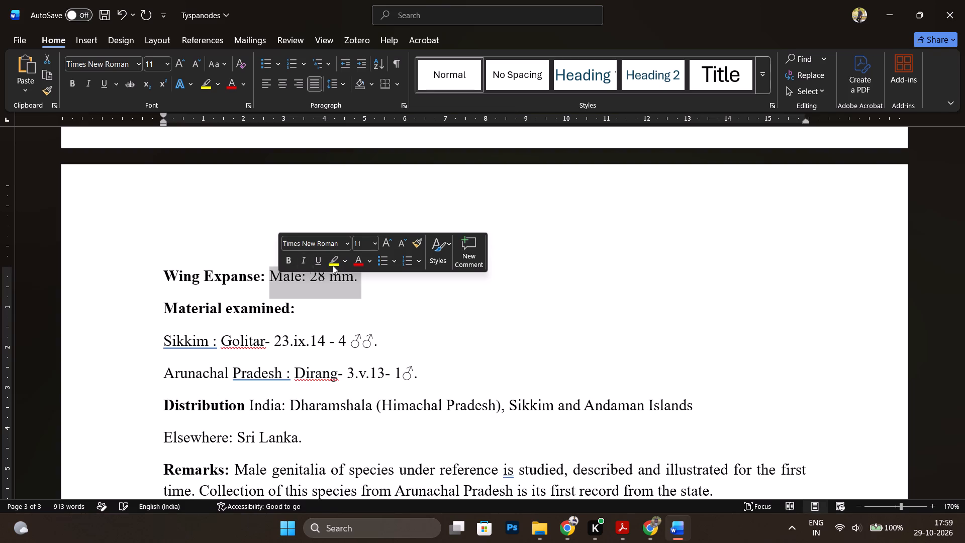
left_click(333, 261)
left_click(408, 321)
Delete the Sikkim and Arunachal Pradesh locality lines under Material examined in the Tyspanodes linealis section.
left_click_drag(406, 340, 169, 340)
left_click(347, 359)
left_click_drag(450, 378, 155, 354)
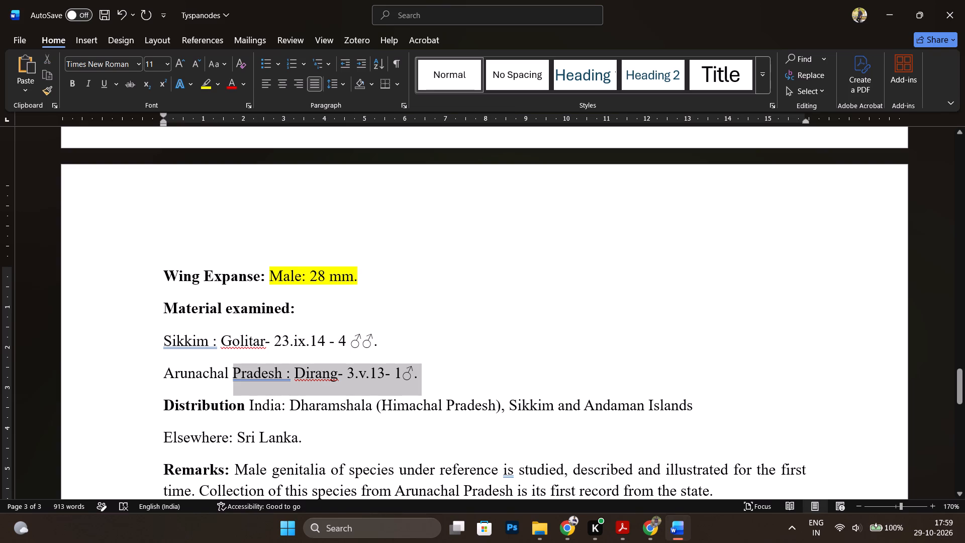
left_click_drag(155, 354, 154, 353)
key("BackSpace")
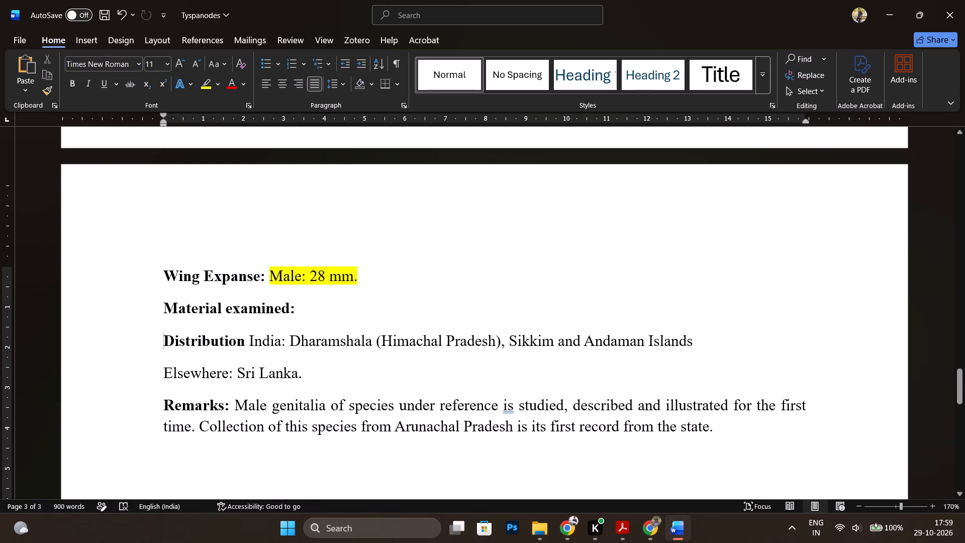
Review the Tyspanodes flaviventer and linealis sections for remaining text and formatting issues.
scroll(366, 401, "down", 2)
scroll(479, 391, "down", 11)
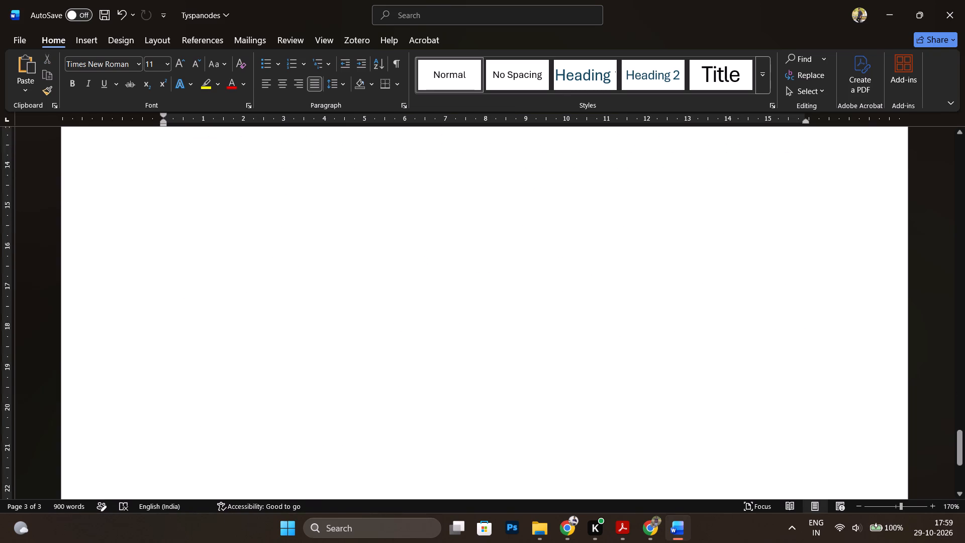
scroll(480, 395, "down", 1)
scroll(480, 395, "up", 19)
scroll(479, 395, "down", 3)
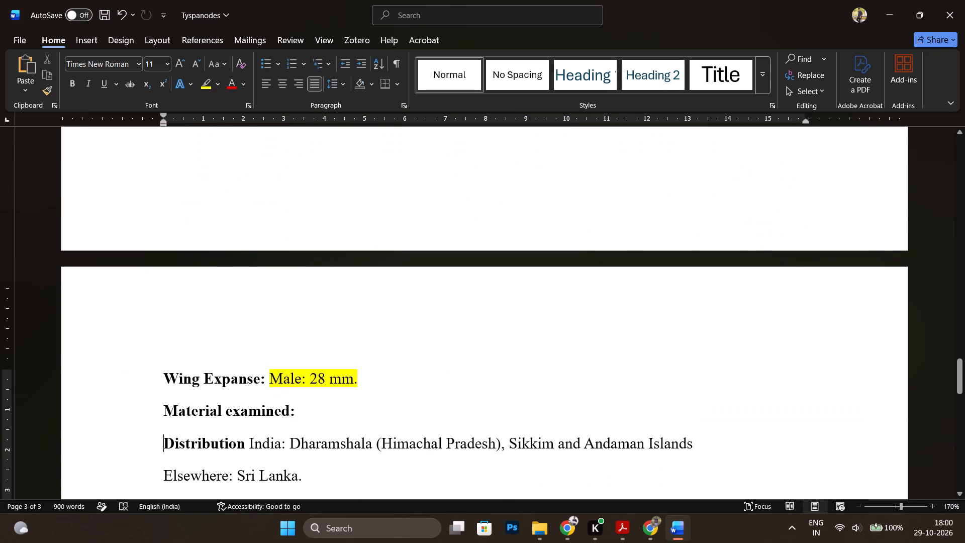
scroll(382, 424, "up", 5)
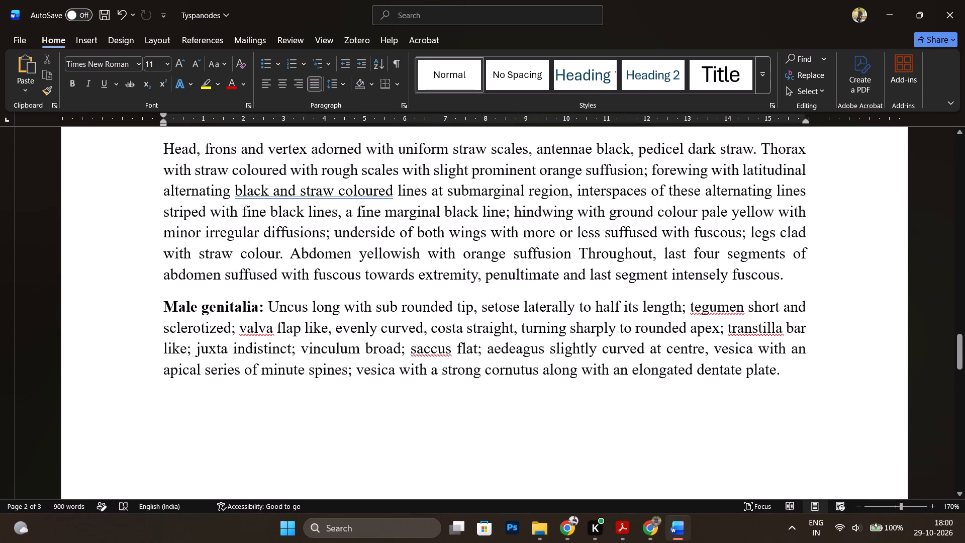
scroll(382, 424, "up", 5)
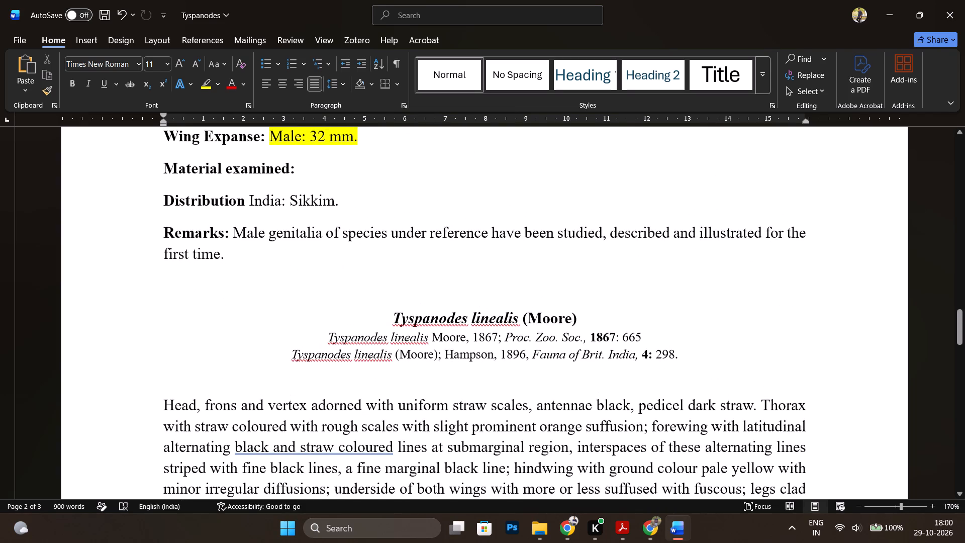
scroll(452, 366, "up", 3)
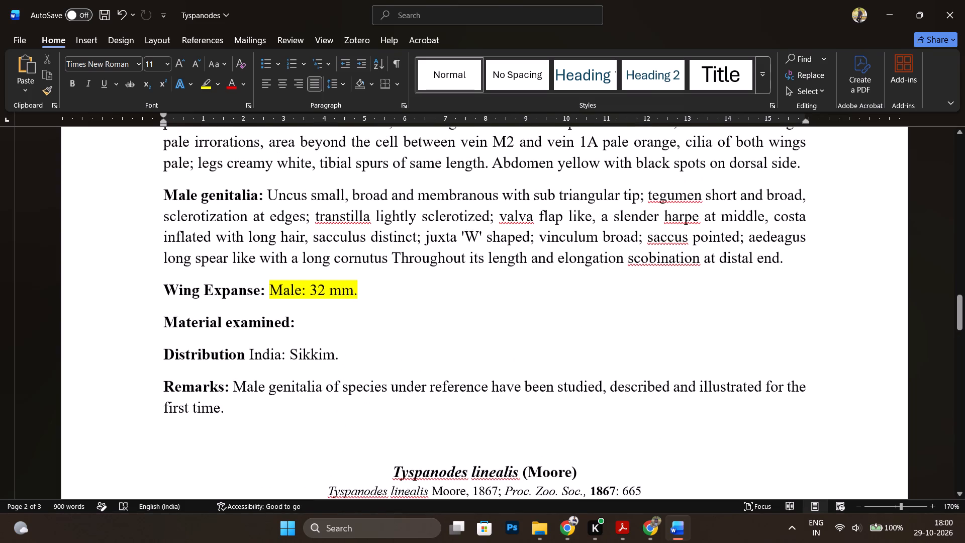
scroll(507, 374, "up", 3)
scroll(553, 387, "up", 2)
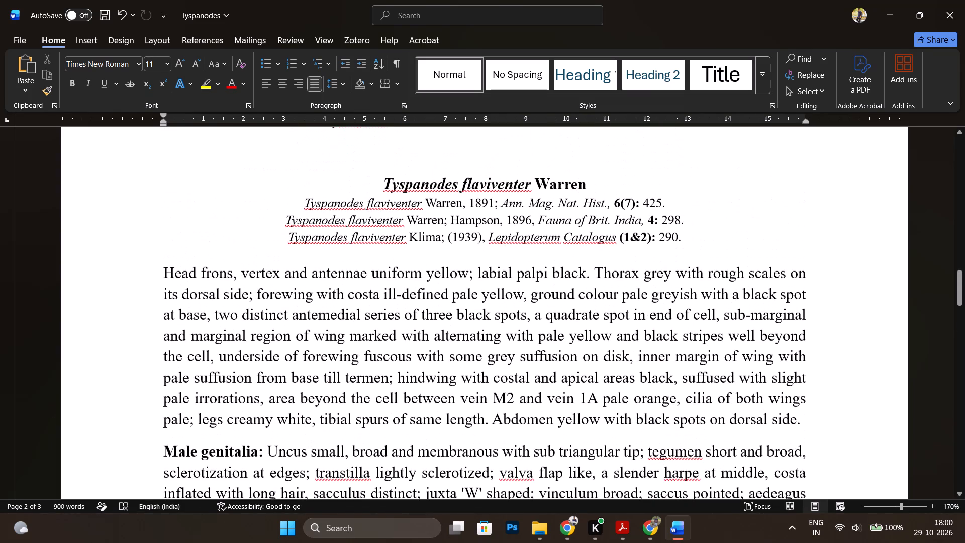
scroll(553, 387, "down", 14)
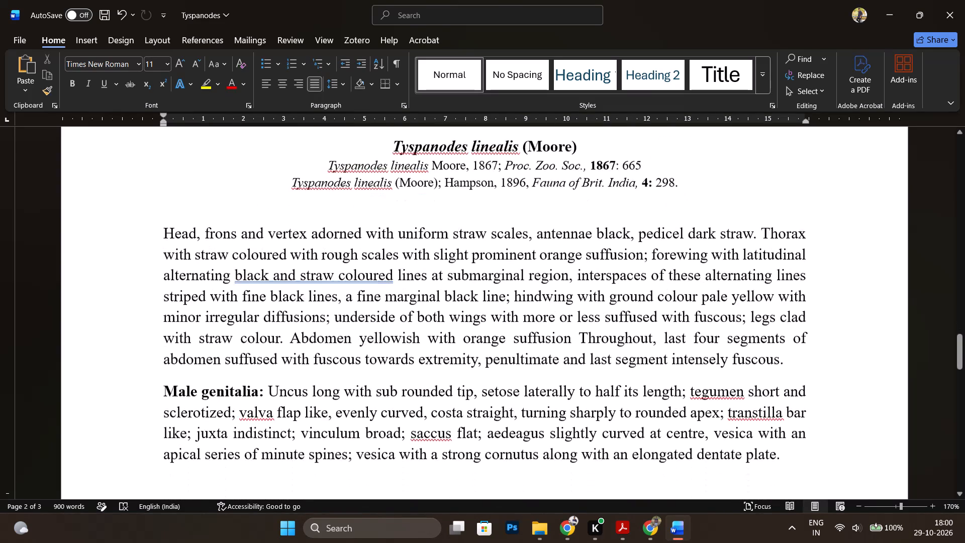
scroll(559, 386, "down", 7)
scroll(561, 386, "up", 6)
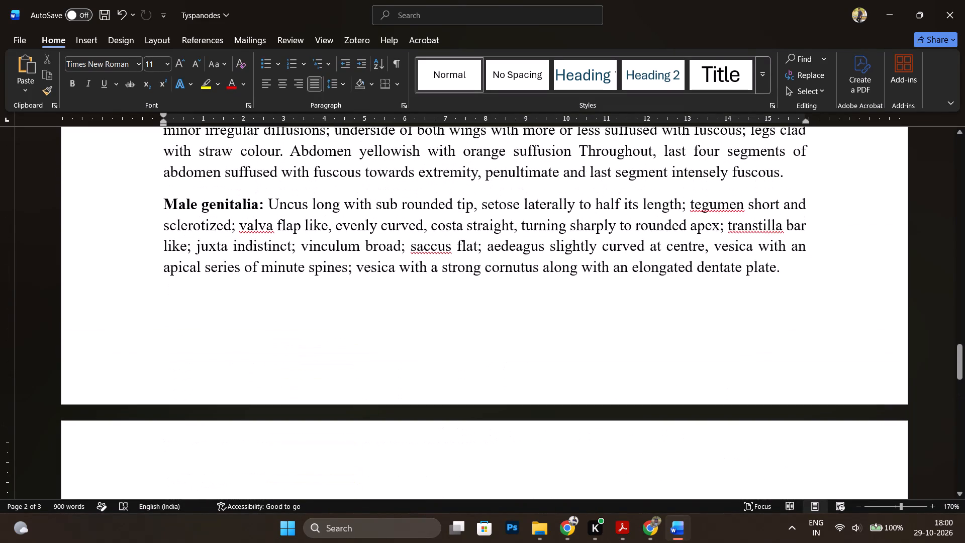
Change "is" to "are" before "studied, described and illustrated" in the Tyspanodes linealis Remarks.
scroll(561, 386, "down", 4)
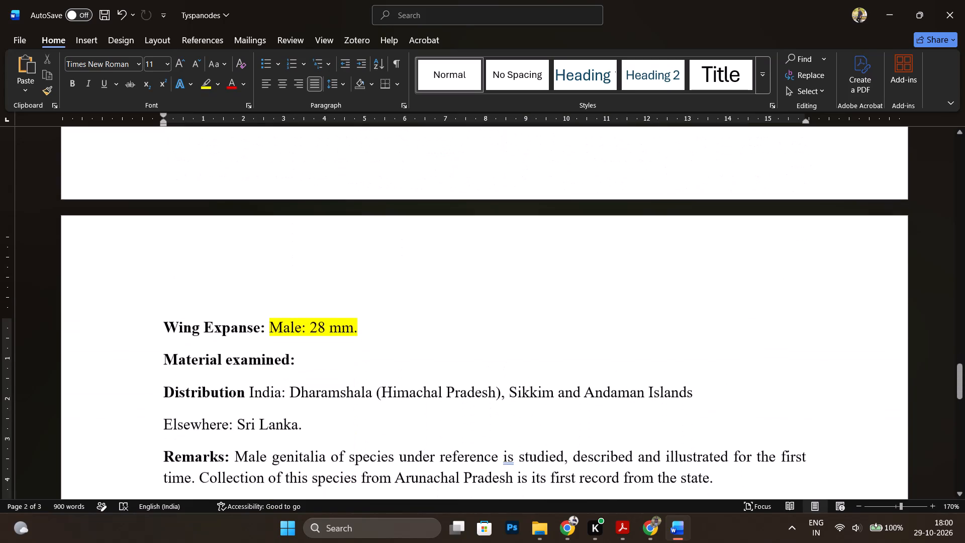
scroll(561, 386, "down", 5)
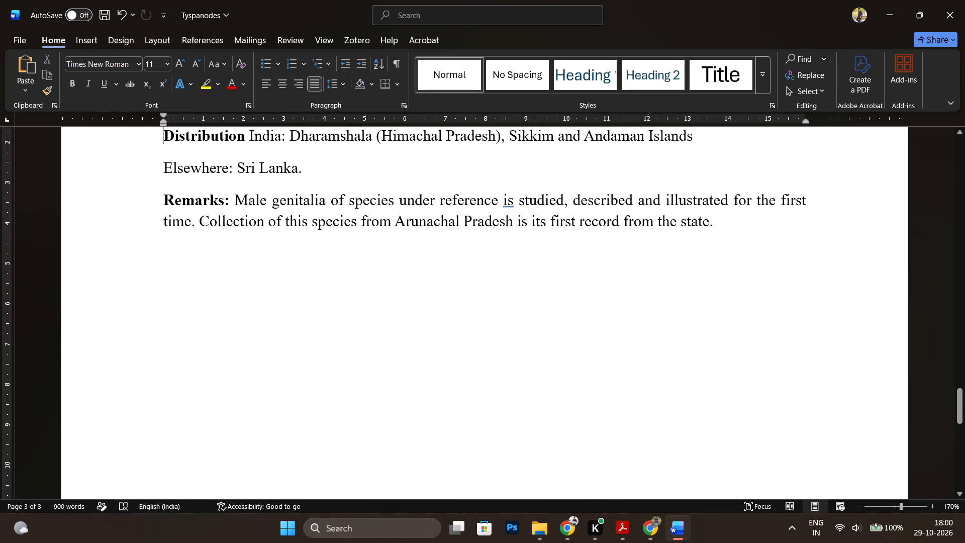
right_click(509, 204)
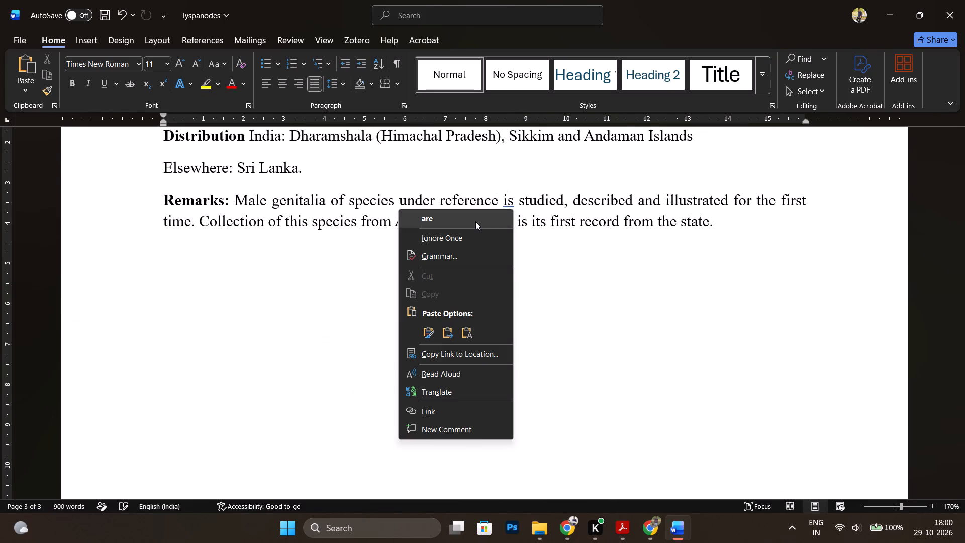
left_click(475, 219)
left_click(519, 295)
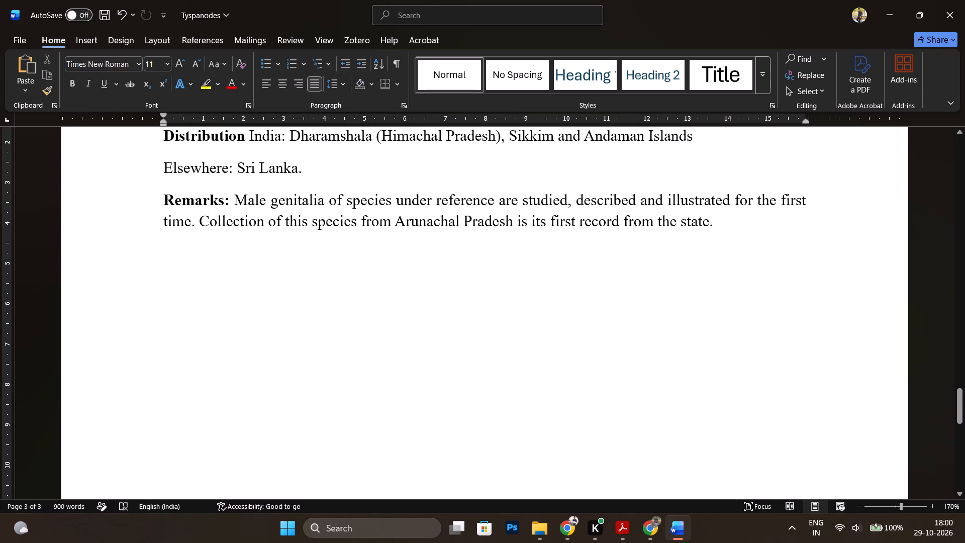
Review the whole Tyspanodes document, from the linealis section back to the species key, for remaining flagged text and inconsistencies.
scroll(451, 331, "down", 9)
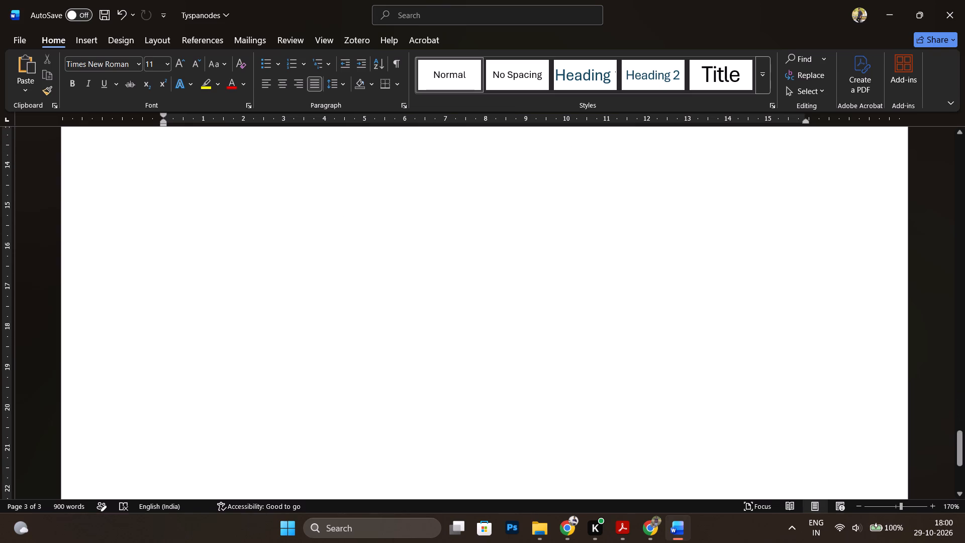
scroll(450, 335, "up", 1)
scroll(450, 335, "down", 1)
scroll(450, 335, "up", 20)
scroll(450, 335, "down", 1)
scroll(450, 335, "up", 1)
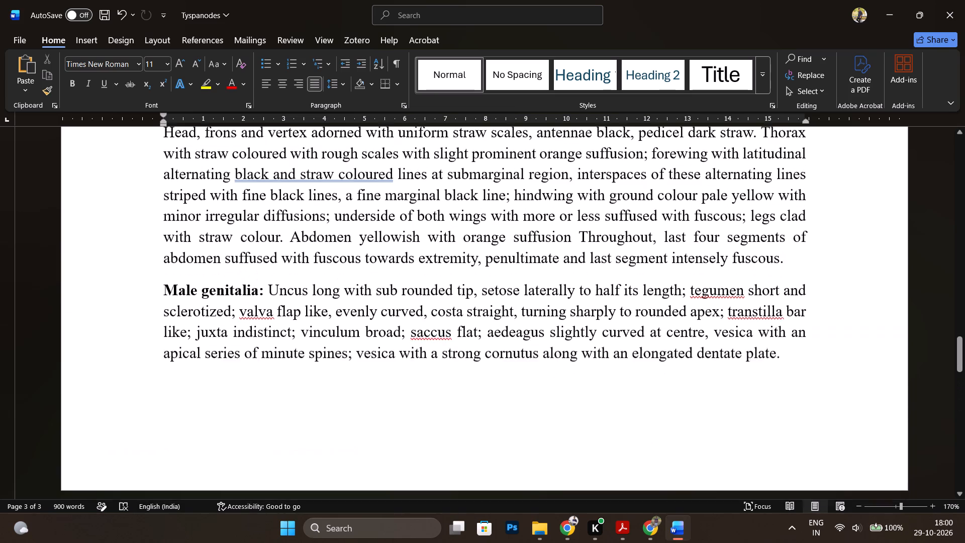
scroll(450, 335, "up", 3)
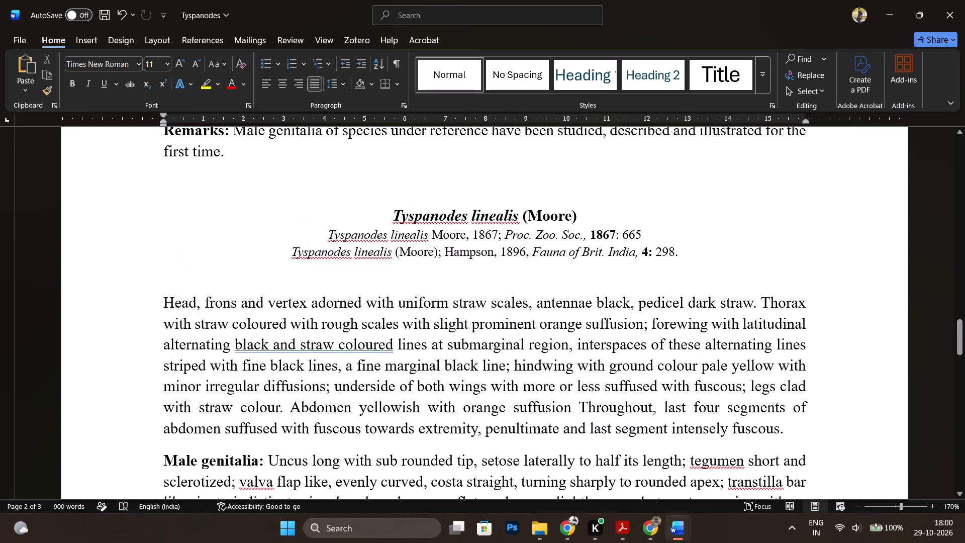
scroll(429, 369, "up", 7)
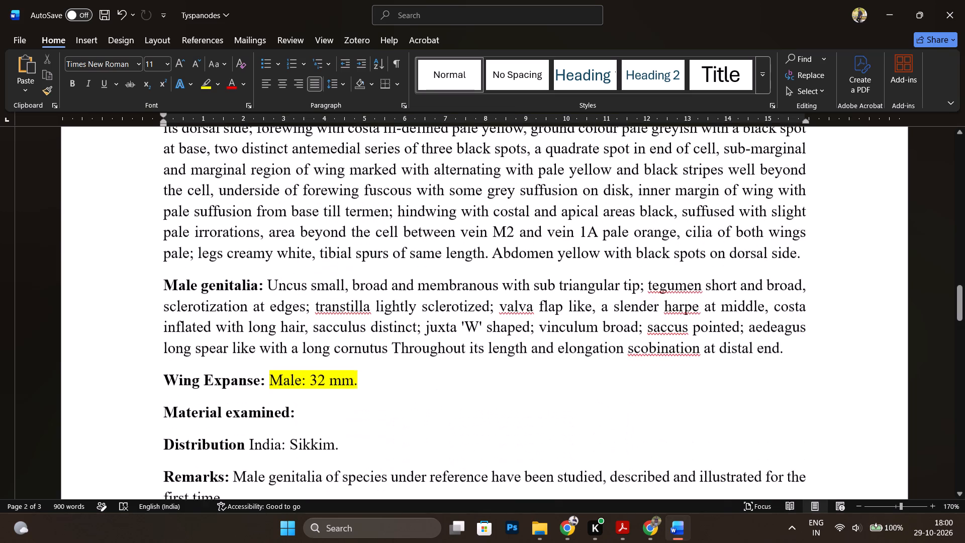
scroll(429, 369, "up", 3)
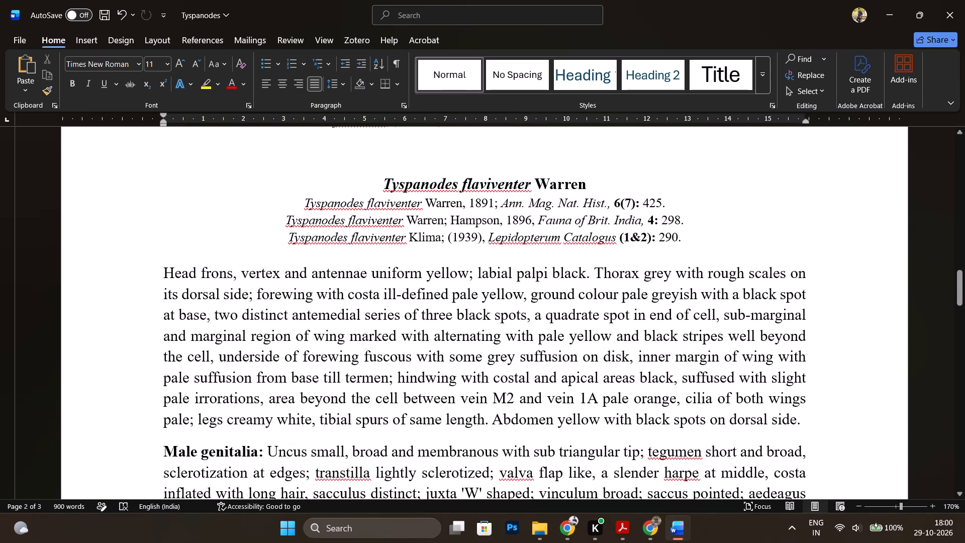
scroll(484, 387, "up", 4)
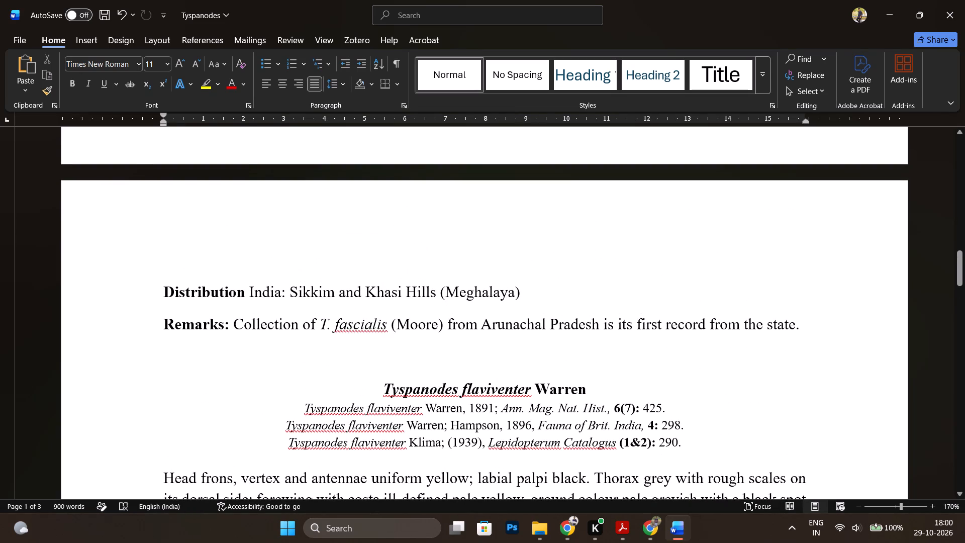
scroll(422, 379, "up", 3)
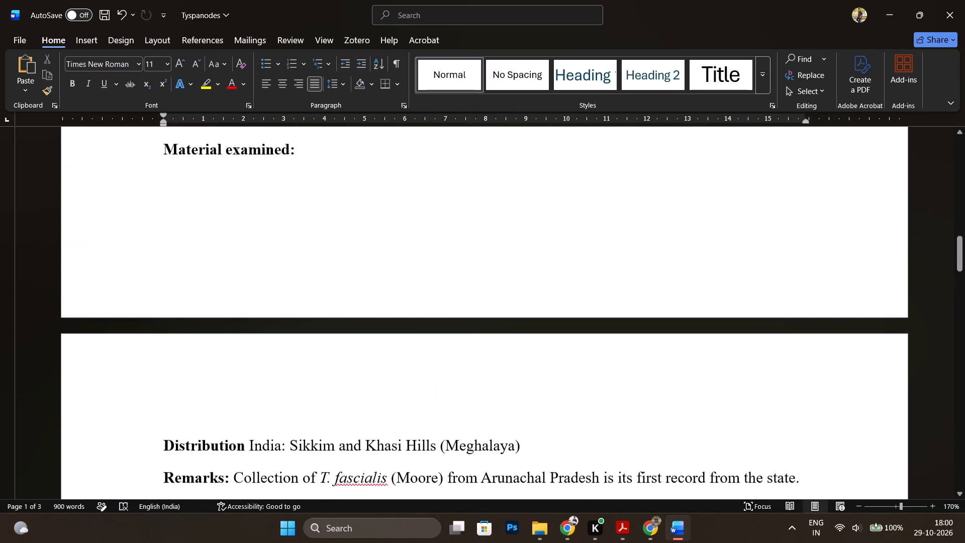
scroll(422, 379, "up", 5)
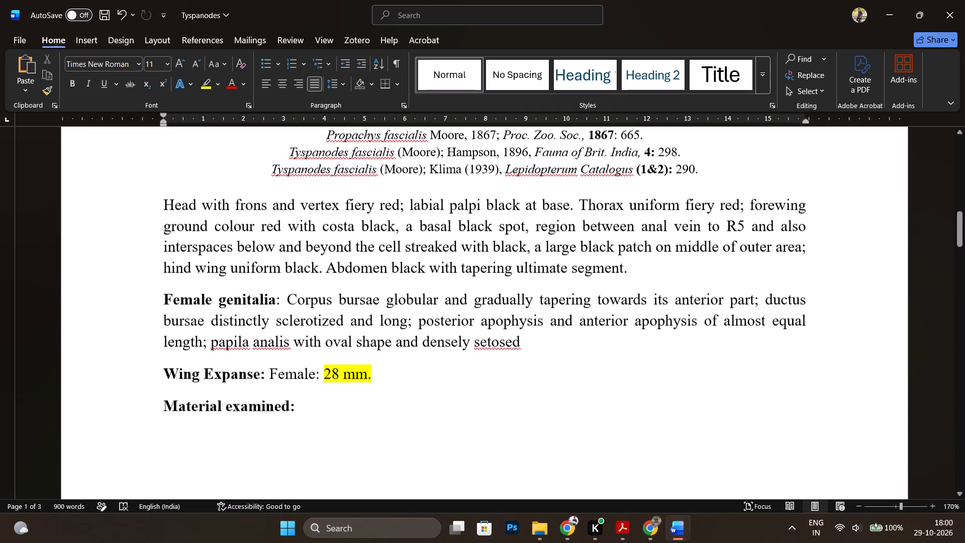
scroll(420, 372, "up", 4)
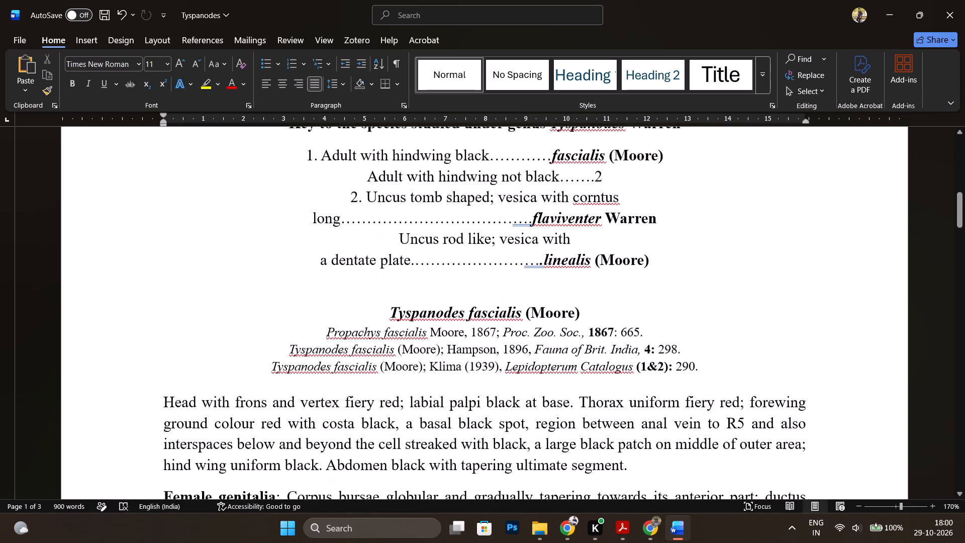
scroll(420, 372, "up", 1)
scroll(586, 372, "up", 2)
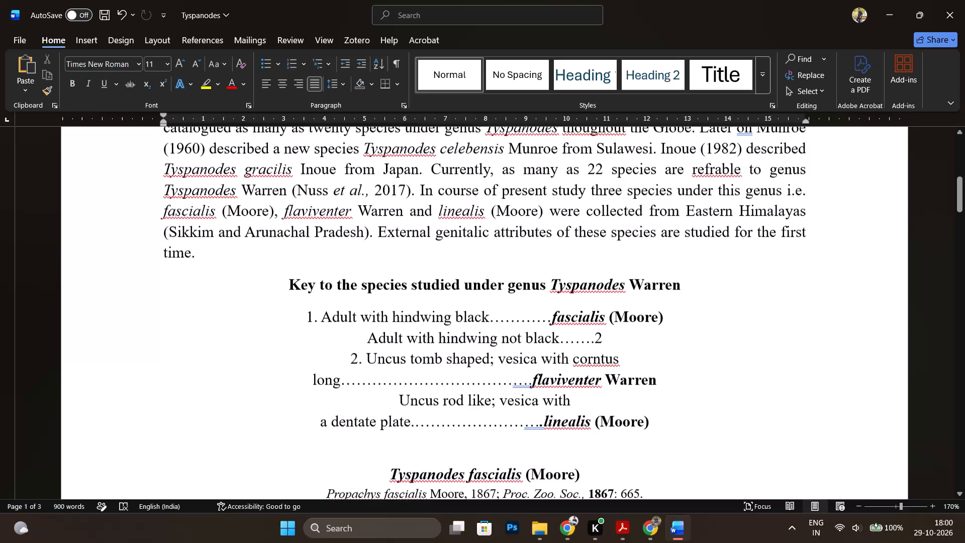
scroll(586, 372, "down", 2)
scroll(586, 372, "up", 1)
scroll(586, 372, "down", 14)
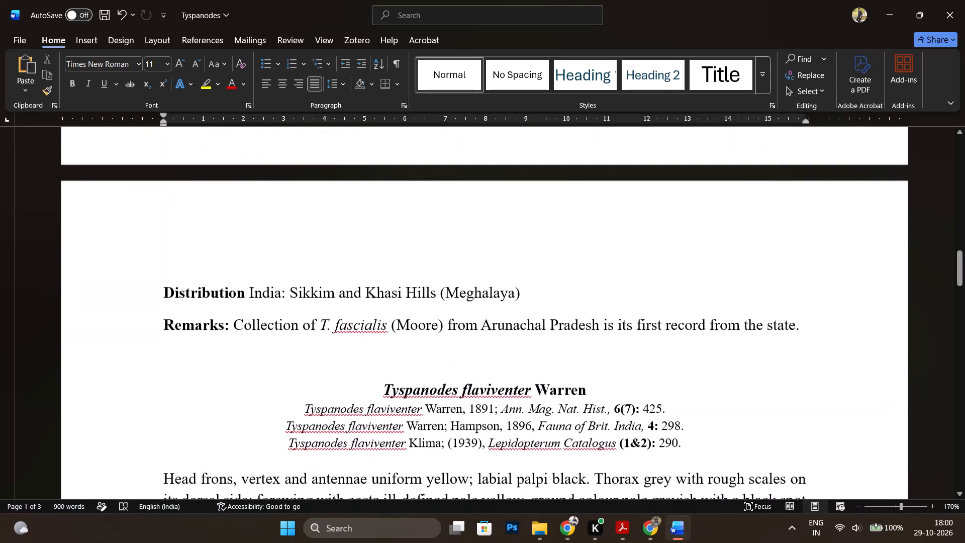
scroll(582, 377, "down", 2)
scroll(582, 377, "up", 8)
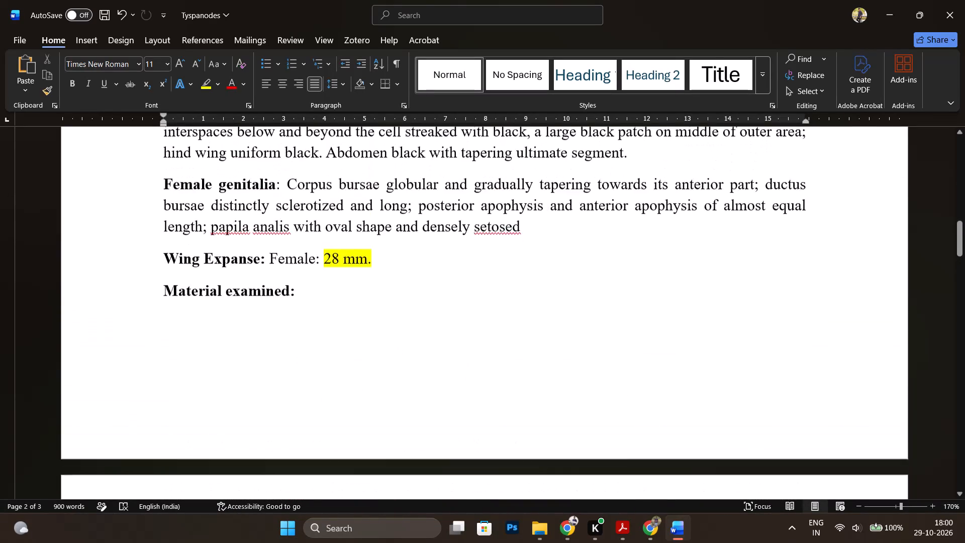
Apply the suggested comma after "Later on" in the Remarks paragraph of genus Tyspanodes.
scroll(582, 377, "up", 6)
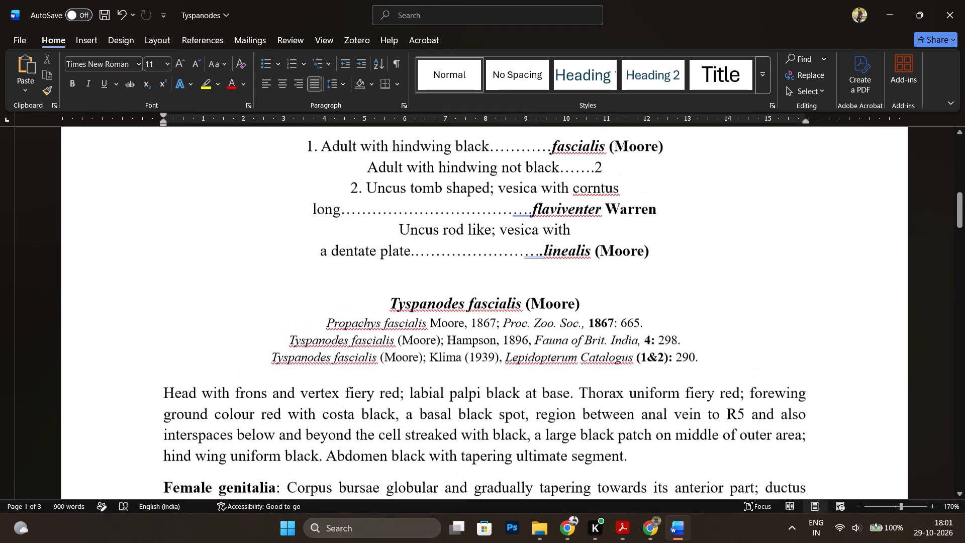
scroll(582, 377, "up", 7)
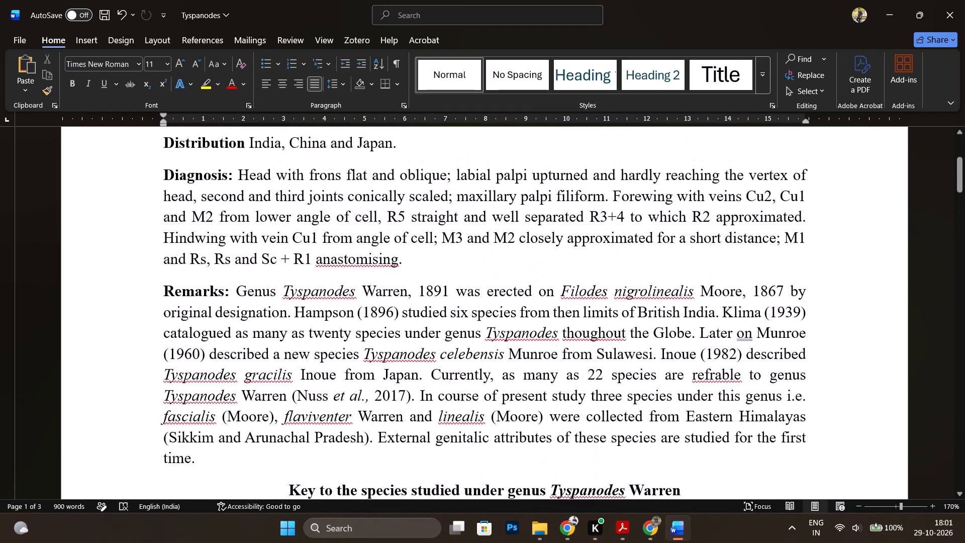
right_click(745, 337)
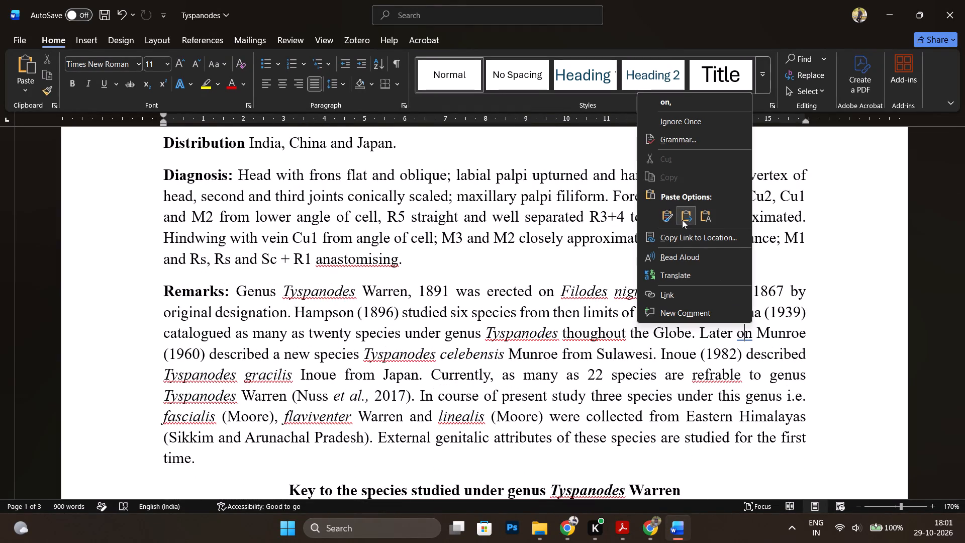
left_click(656, 99)
left_click(714, 362)
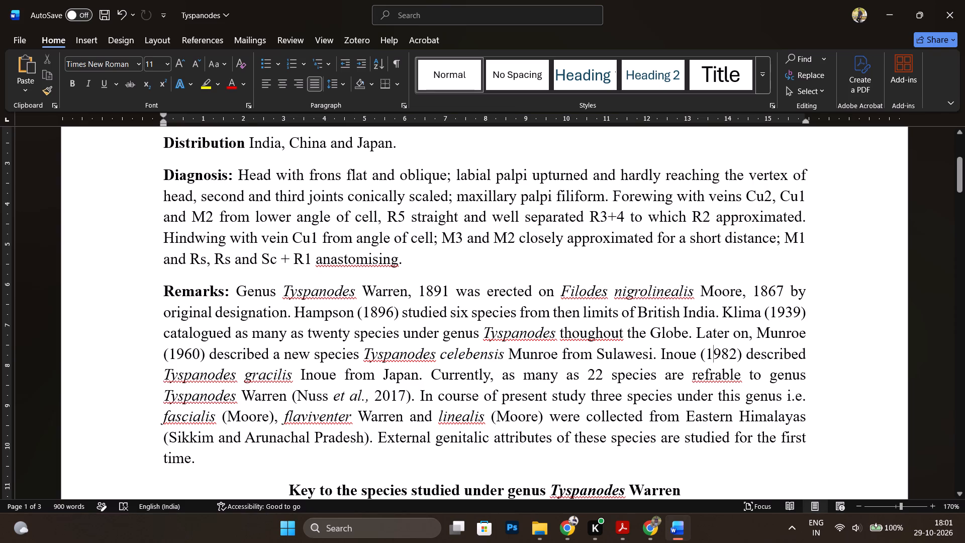
Save the Tyspanodes document.
scroll(420, 411, "up", 3)
key("ctrl+s")
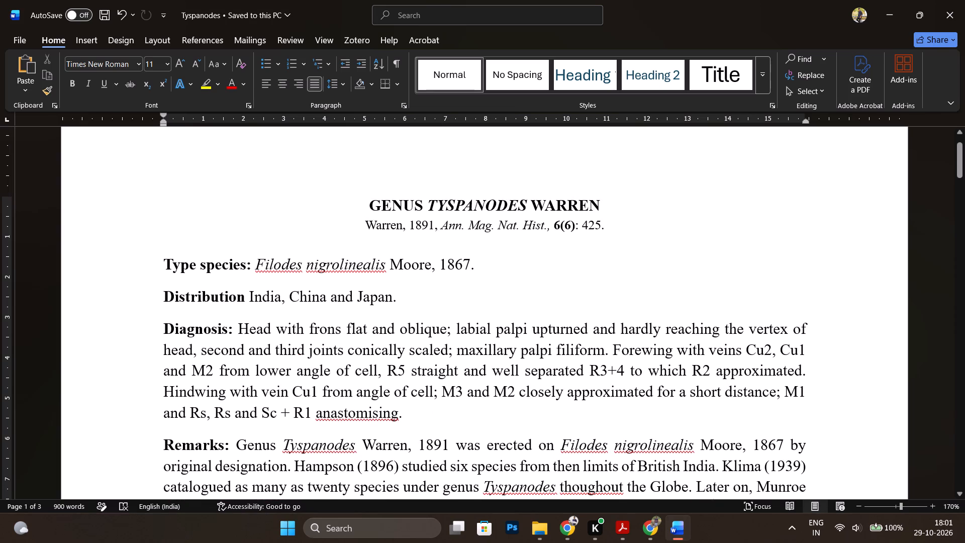
Justify the species key of genus Tyspanodes, including its "Key to the species studied" heading.
scroll(436, 360, "down", 3)
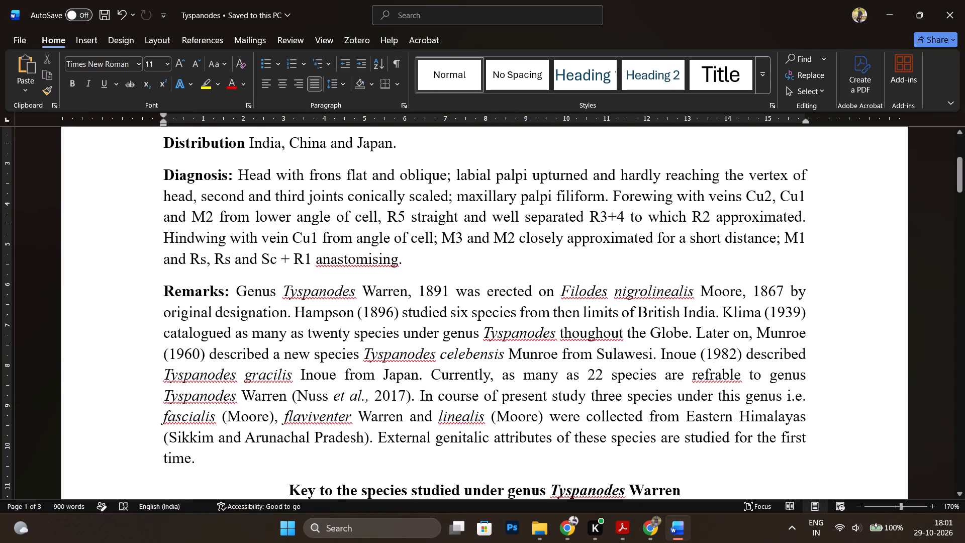
scroll(373, 308, "down", 3)
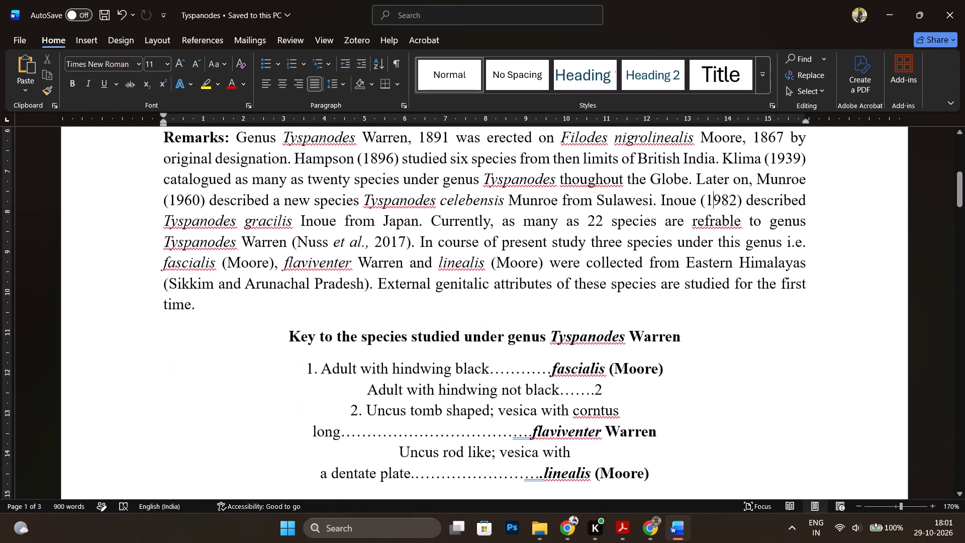
scroll(395, 300, "down", 3)
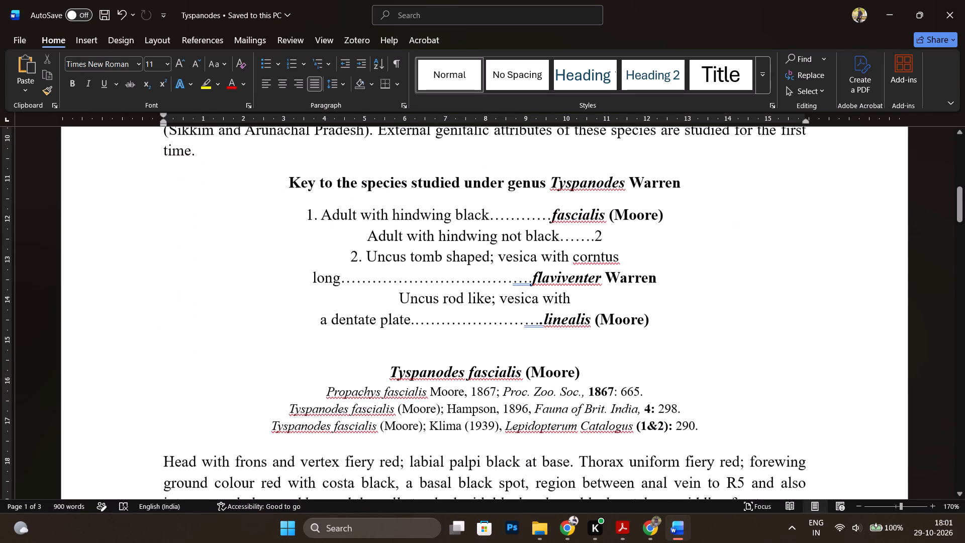
scroll(509, 293, "down", 1)
scroll(612, 302, "up", 2)
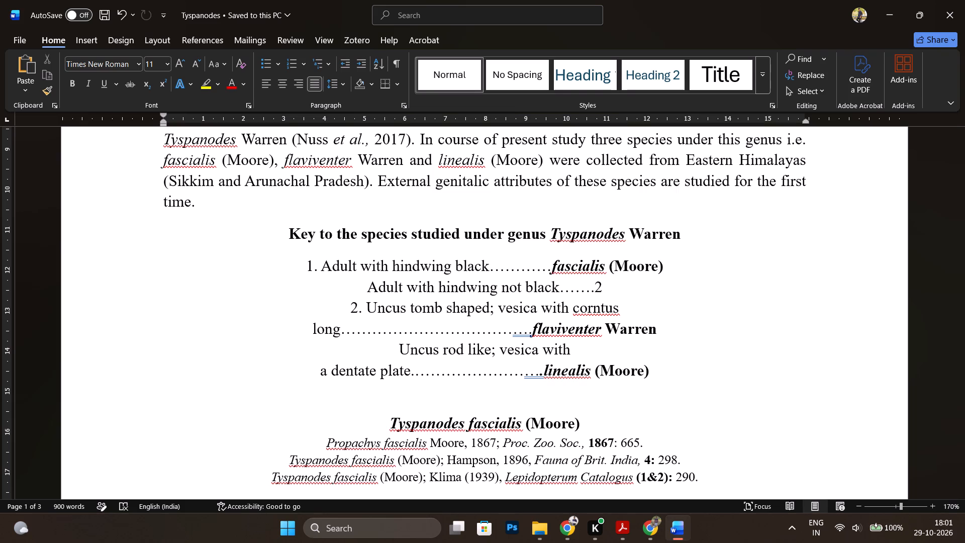
scroll(611, 314, "down", 1)
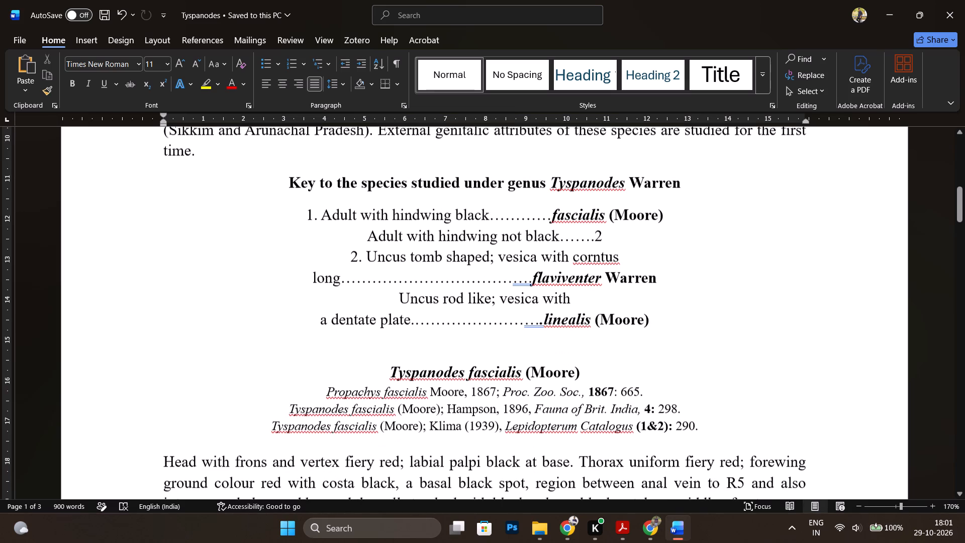
left_click(302, 212)
left_click_drag(671, 334, 279, 180)
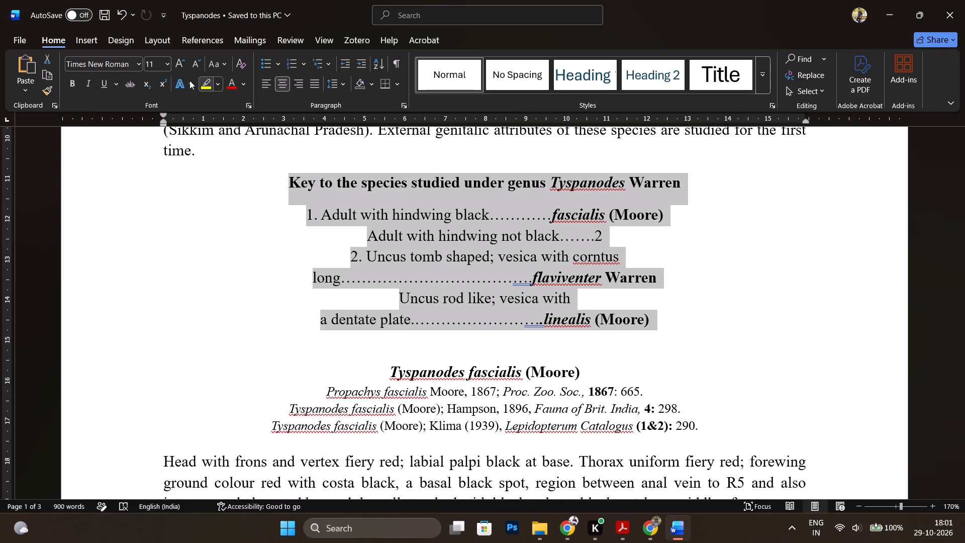
left_click(314, 85)
Join the "long…flaviventer Warren" line to the end of "2. Uncus tomb shaped; vesica with corntus", separated by a space.
left_click(518, 280)
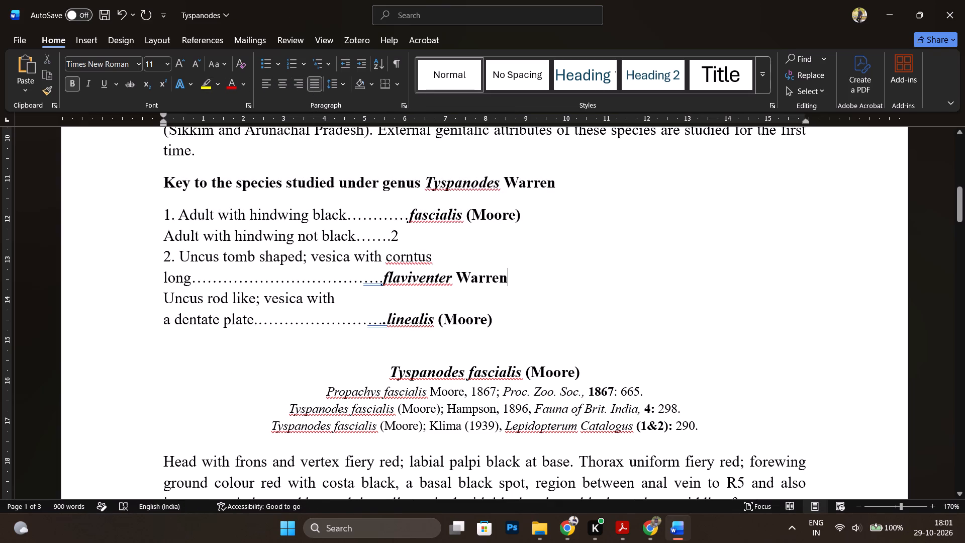
left_click(161, 280)
key("BackSpace")
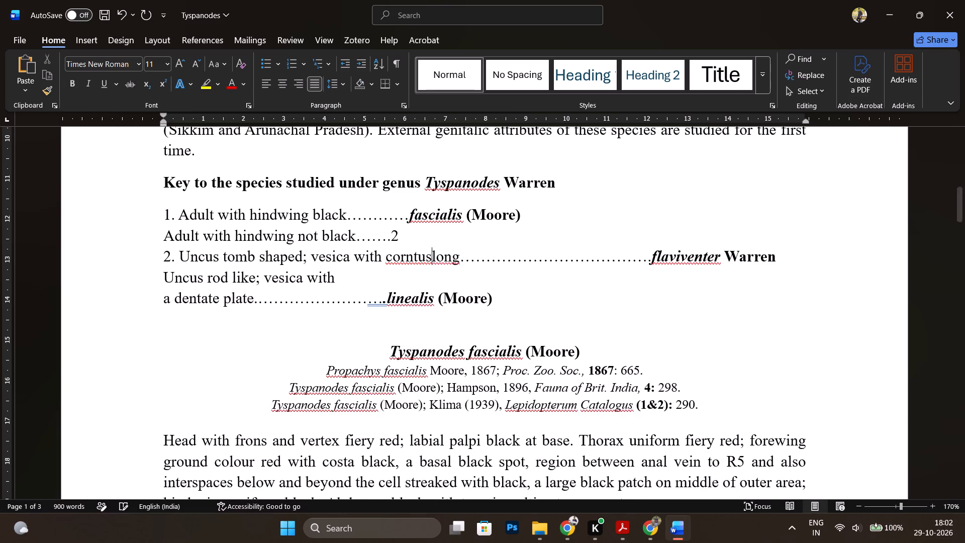
key("space")
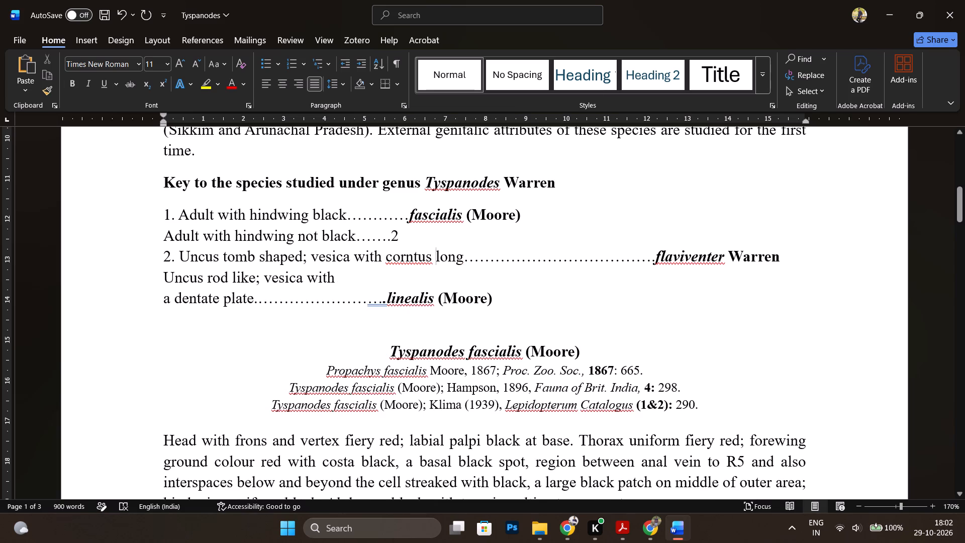
Lengthen the dotted leader before fascialis (Moore) and shorten the one before flaviventer Warren so the two names roughly line up.
left_click(404, 218)
key("period")
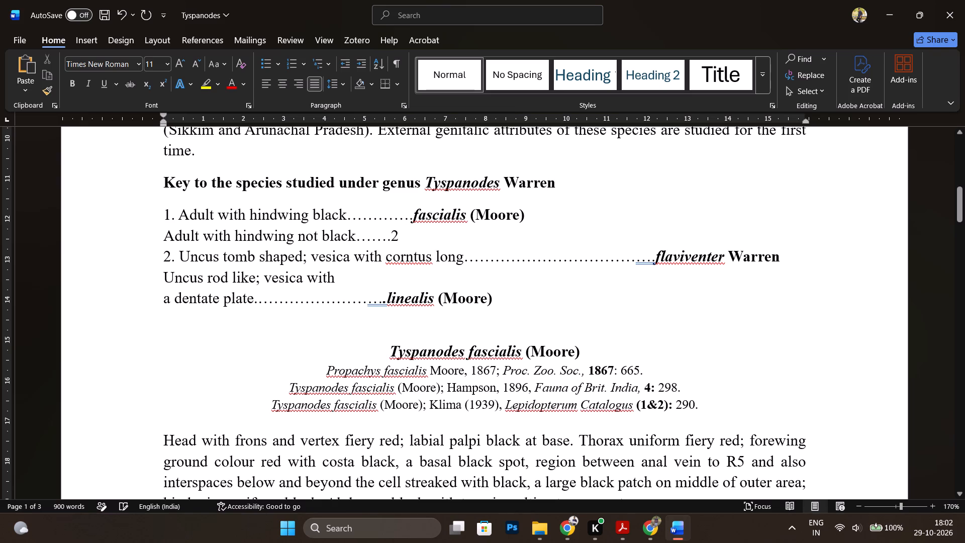
type(".......")
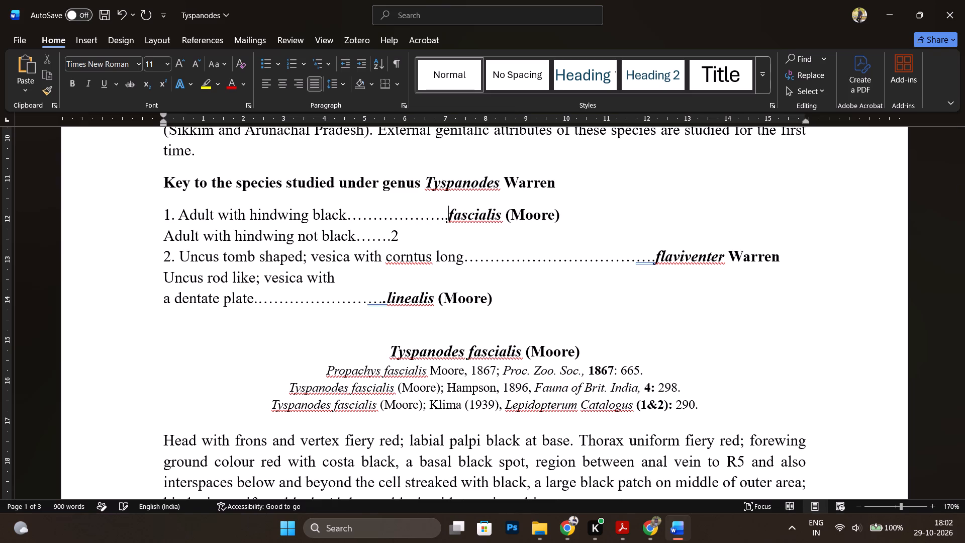
type("..................")
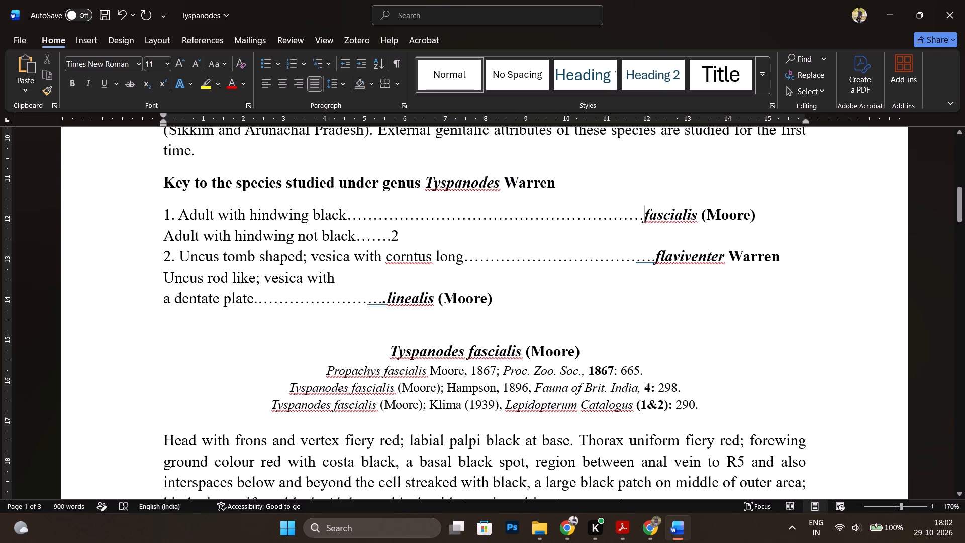
left_click(649, 257)
key("BackSpace")
key("BackSpace")
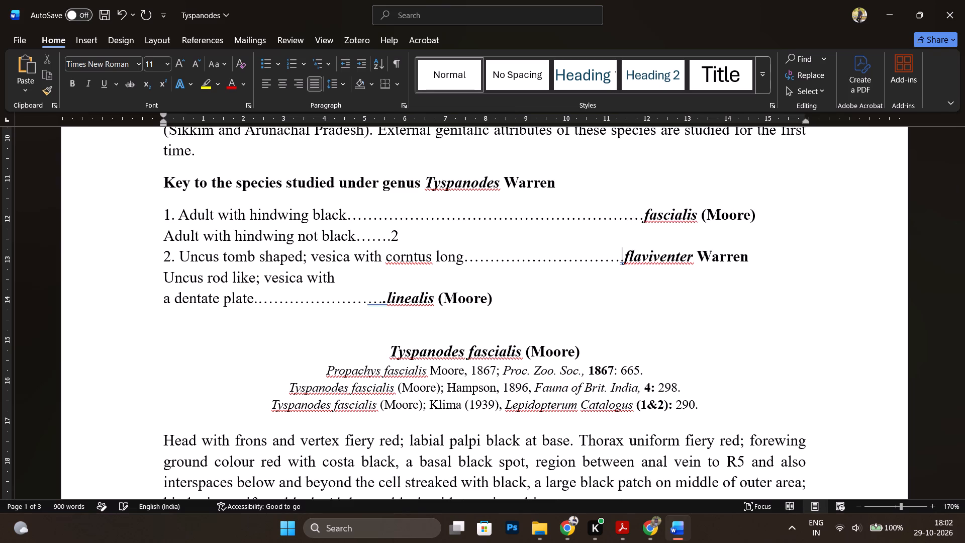
left_click(635, 223)
key("BackSpace")
key("BackSpace")
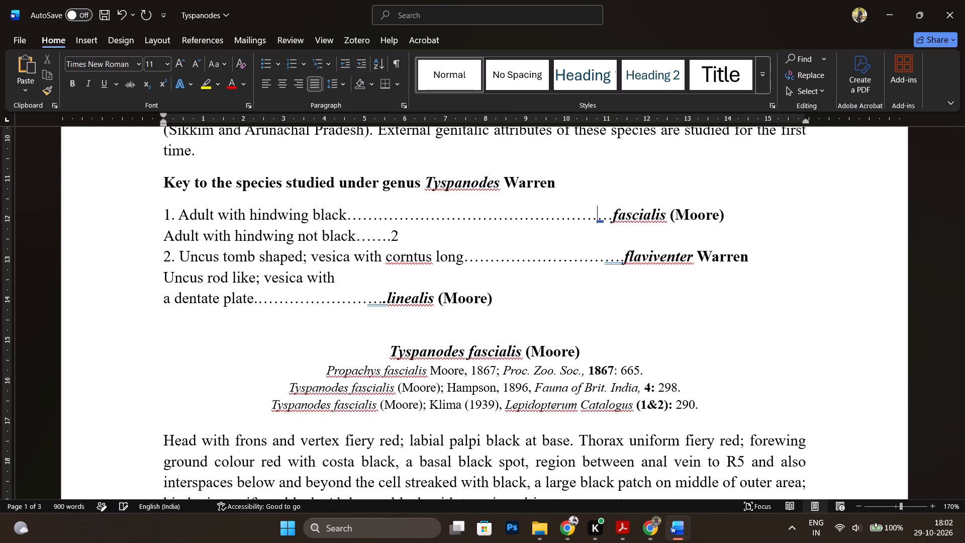
key("space")
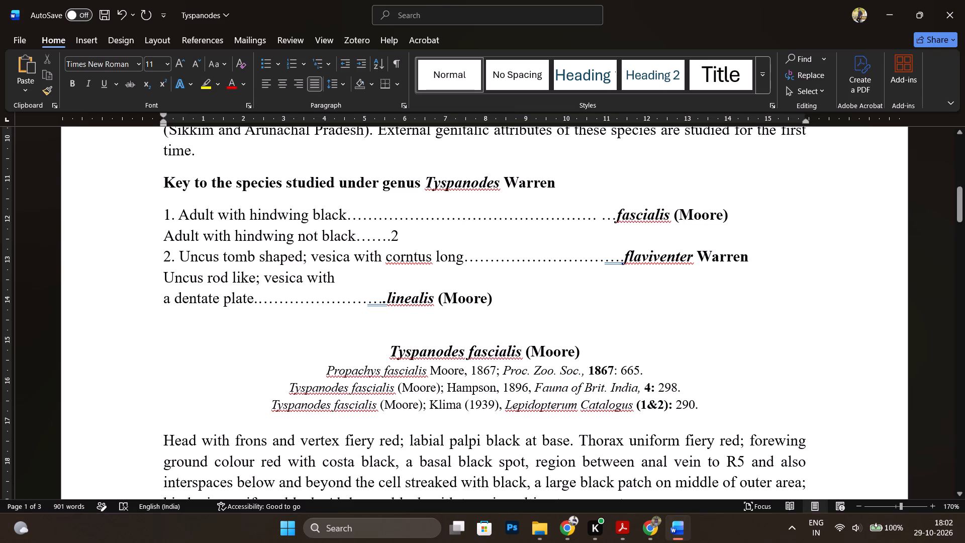
key("BackSpace")
key("period")
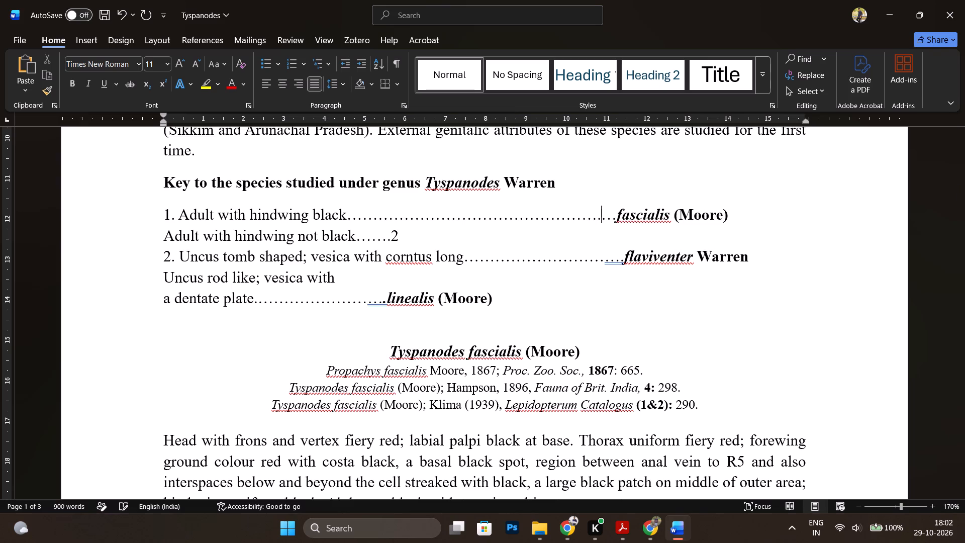
left_click(608, 257)
key("BackSpace")
Add a full stop on the empty line below the species key and another after "linealis (Moore)".
left_click(714, 327)
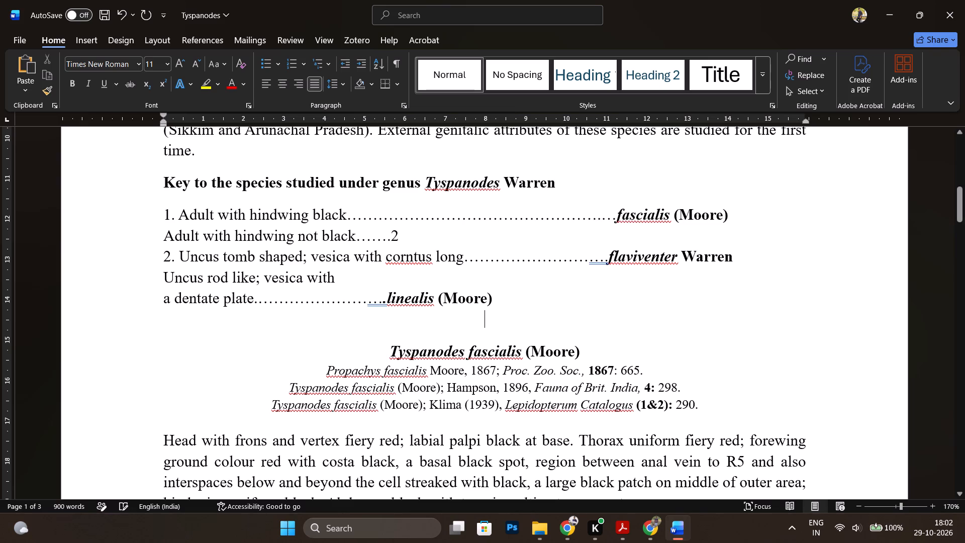
key("period")
left_click(643, 298)
key("period")
Add one dot to the leader before flaviventer Warren in the species key.
left_click(572, 266)
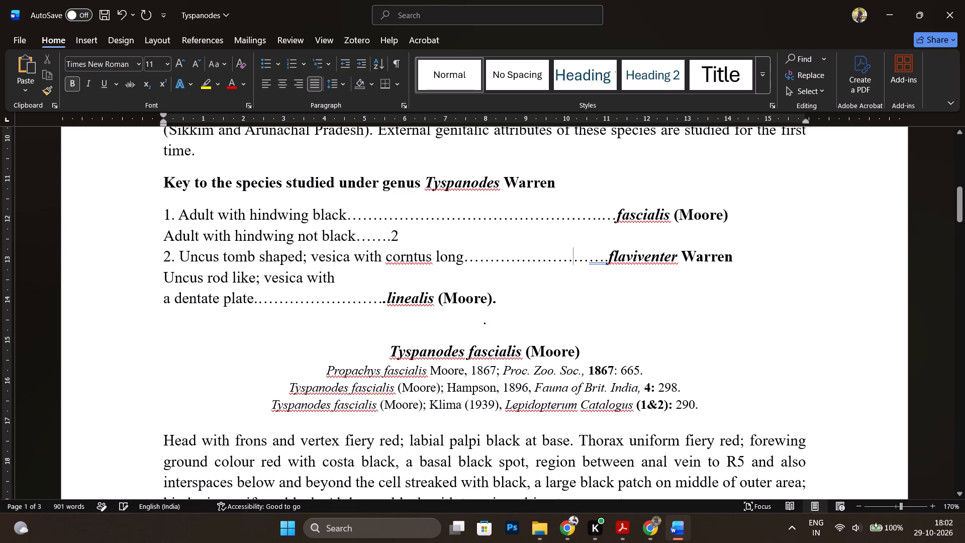
key("period")
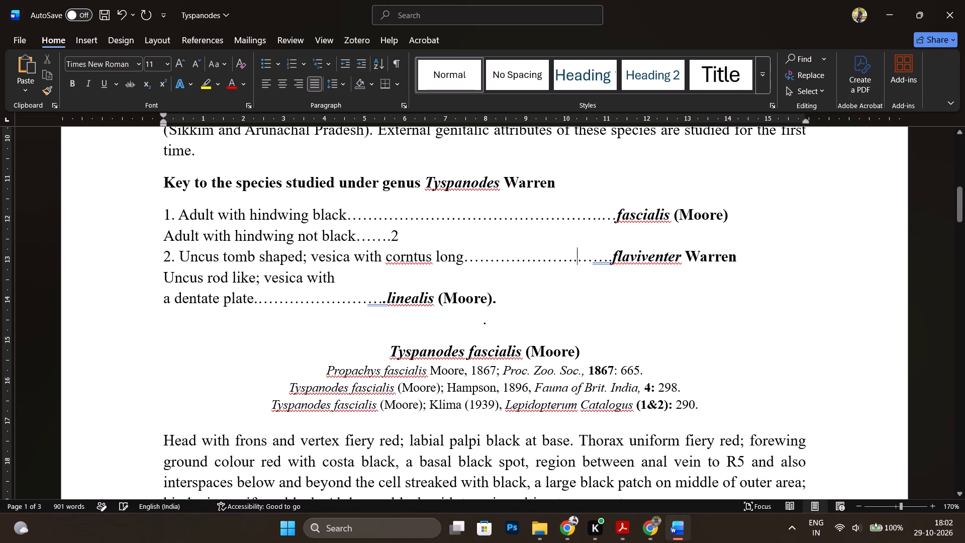
Join the "a dentate plate…linealis (Moore)." line to the end of "Uncus rod like; vesica with", separated by a space.
left_click(346, 300)
left_click(163, 298)
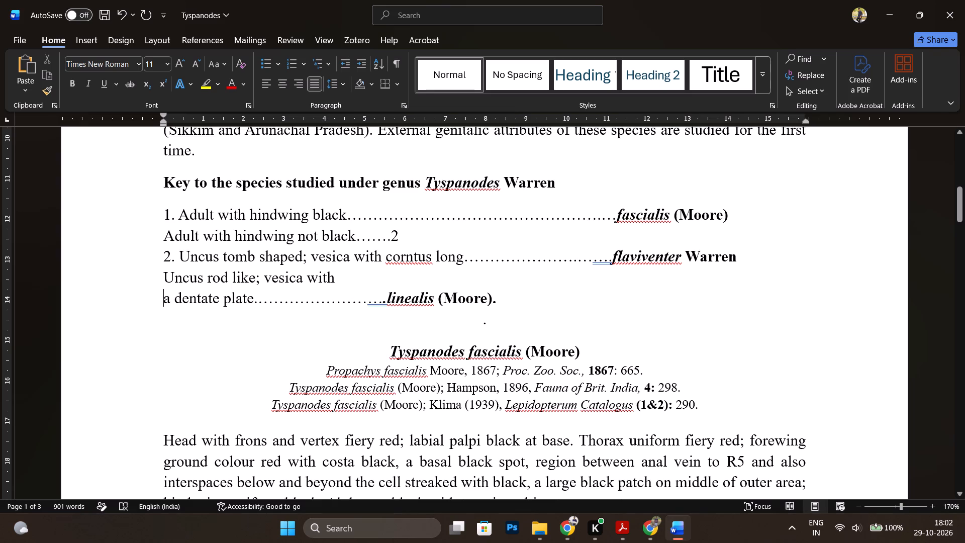
key("BackSpace")
key("space")
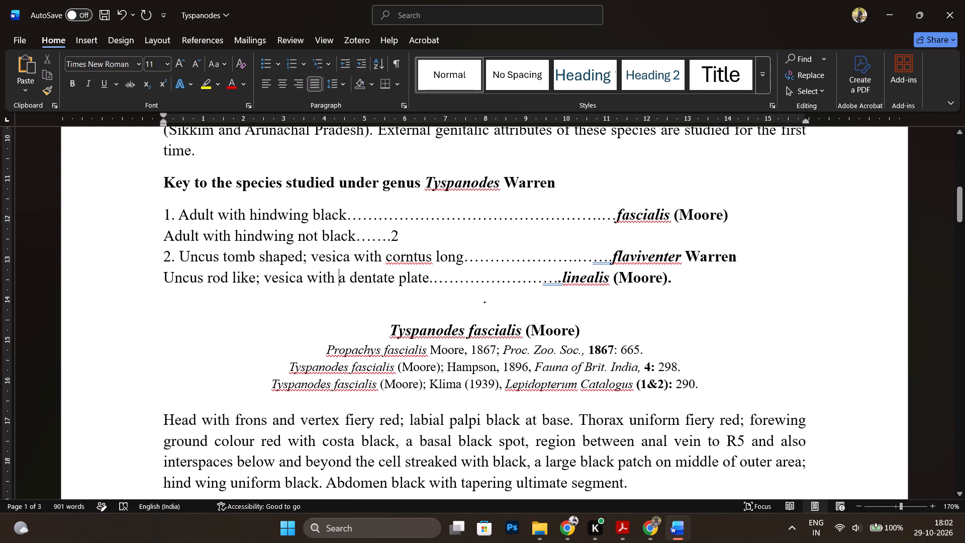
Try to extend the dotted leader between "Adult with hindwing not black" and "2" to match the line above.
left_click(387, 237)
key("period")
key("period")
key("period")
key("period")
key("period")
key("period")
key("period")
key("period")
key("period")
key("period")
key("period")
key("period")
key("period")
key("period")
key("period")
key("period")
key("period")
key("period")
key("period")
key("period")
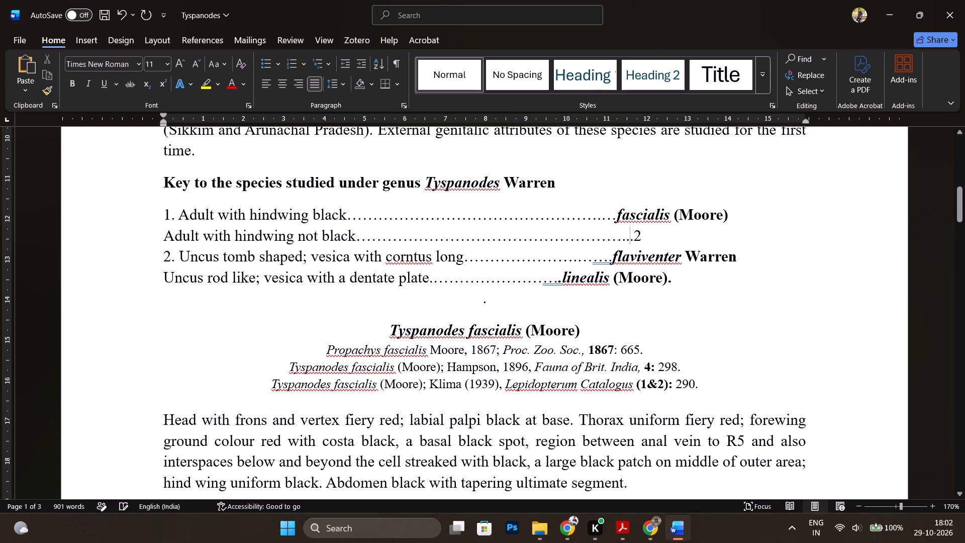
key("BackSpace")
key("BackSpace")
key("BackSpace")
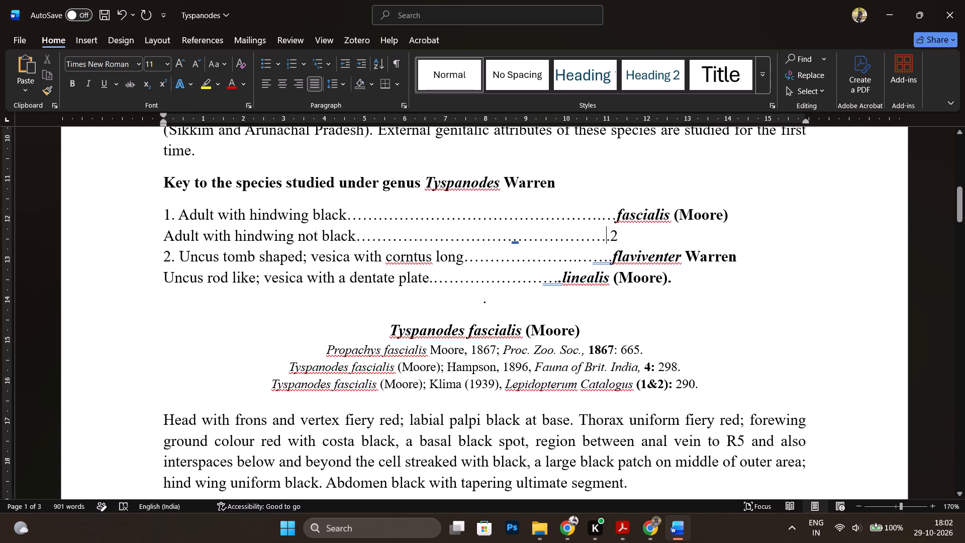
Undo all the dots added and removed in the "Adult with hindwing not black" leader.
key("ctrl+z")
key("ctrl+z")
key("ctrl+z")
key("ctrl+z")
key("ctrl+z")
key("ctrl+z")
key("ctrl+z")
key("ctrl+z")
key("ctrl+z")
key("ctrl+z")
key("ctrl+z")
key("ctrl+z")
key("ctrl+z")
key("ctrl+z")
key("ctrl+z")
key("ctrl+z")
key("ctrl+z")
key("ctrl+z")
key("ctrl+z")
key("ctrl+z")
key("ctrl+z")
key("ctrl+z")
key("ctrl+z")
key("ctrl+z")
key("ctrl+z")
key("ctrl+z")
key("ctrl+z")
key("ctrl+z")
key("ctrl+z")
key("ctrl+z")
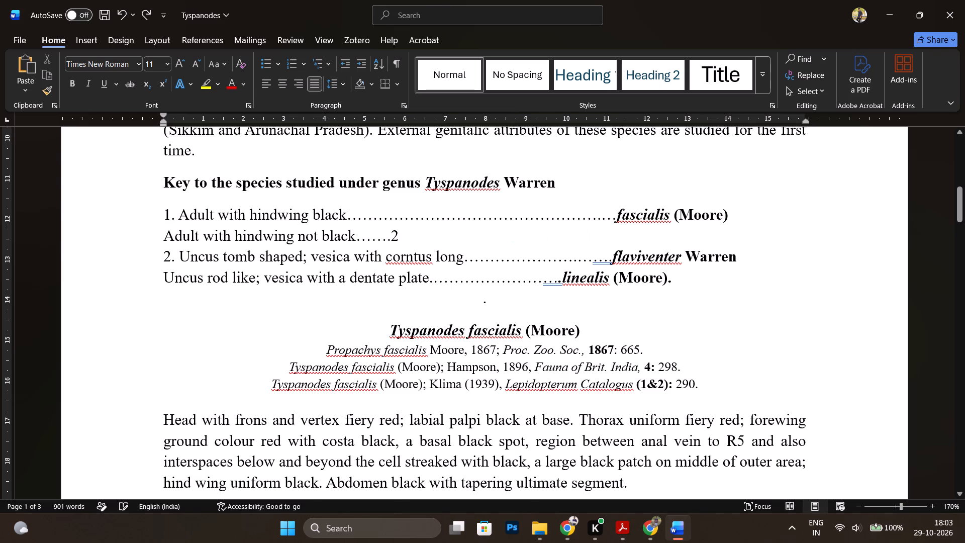
Undo the recent species key edits, including the joined linealis line and the adjusted dotted leaders before fascialis and flaviventer.
key("ctrl+z")
key("ctrl+z")
key("ctrl+z")
key("ctrl+z")
key("ctrl+z")
key("ctrl+z")
key("ctrl+z")
key("ctrl+z")
key("ctrl+z")
key("ctrl+z")
key("ctrl+z")
key("ctrl+z")
key("ctrl+z")
key("ctrl+z")
key("ctrl+z")
key("ctrl+z")
key("ctrl+z")
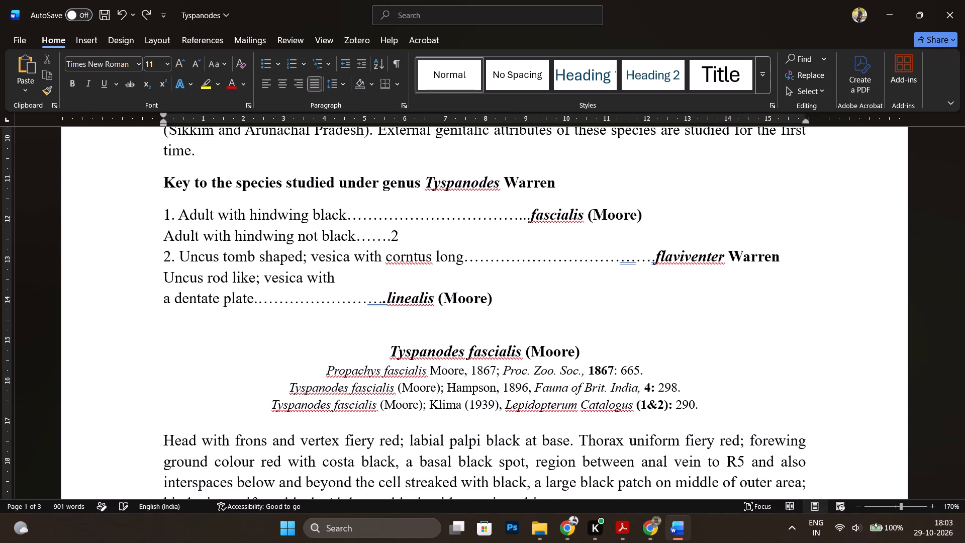
Undo the rest of the species key edits back to its centred layout, plus the Wing Expanse and Material examined edits under Tyspanodes linealis.
key("ctrl+z")
key("ctrl+z")
key("ctrl+z")
key("ctrl+z")
key("ctrl+z")
key("ctrl+z")
key("ctrl+z")
key("ctrl+z")
key("ctrl+z")
key("ctrl+z")
key("ctrl+z")
key("ctrl+z")
key("ctrl+z")
key("ctrl+z")
key("ctrl+z")
key("ctrl+z")
key("ctrl+z")
key("ctrl+z")
key("ctrl+z")
key("ctrl+z")
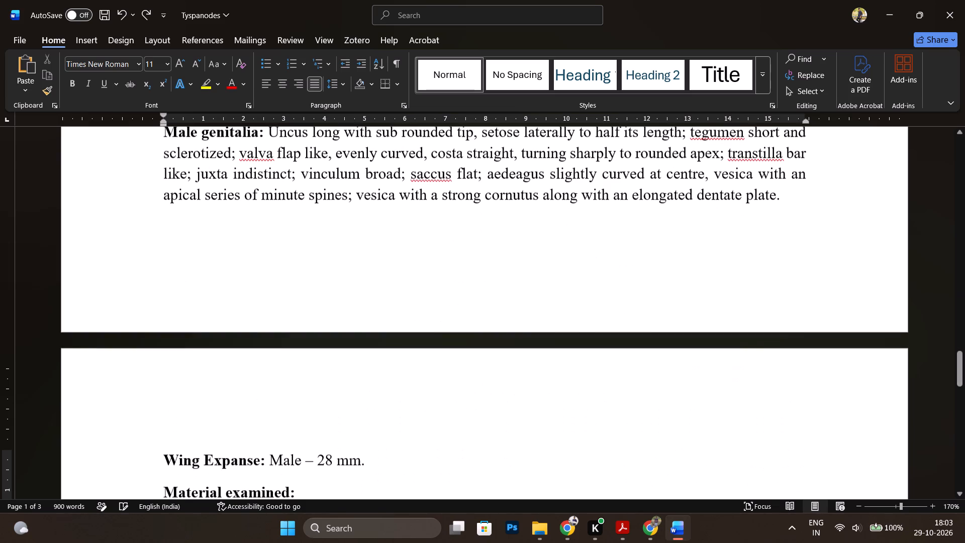
Replace the dash after "Male" in the Tyspanodes linealis Wing Expanse line with a colon and a space.
scroll(506, 255, "up", 10)
scroll(517, 257, "down", 5)
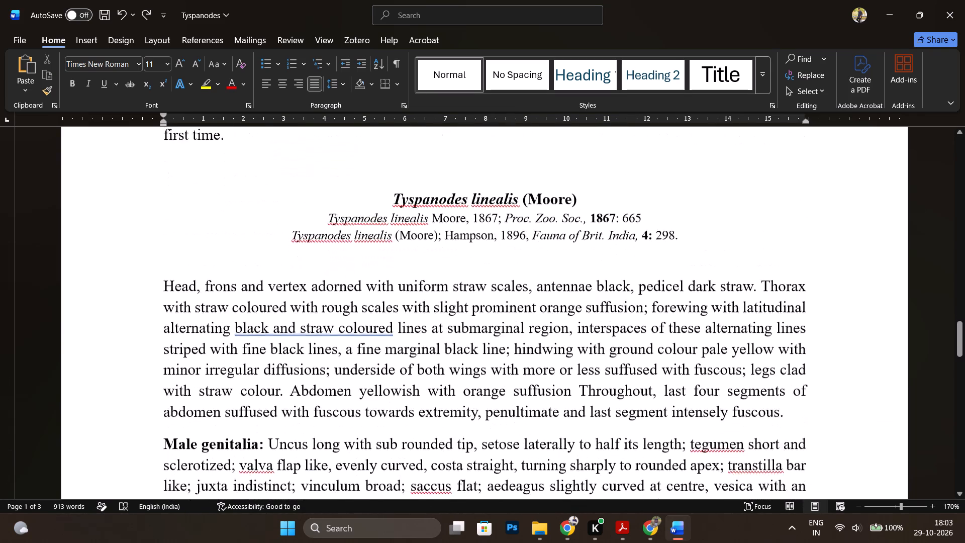
scroll(520, 255, "down", 7)
scroll(378, 325, "down", 2)
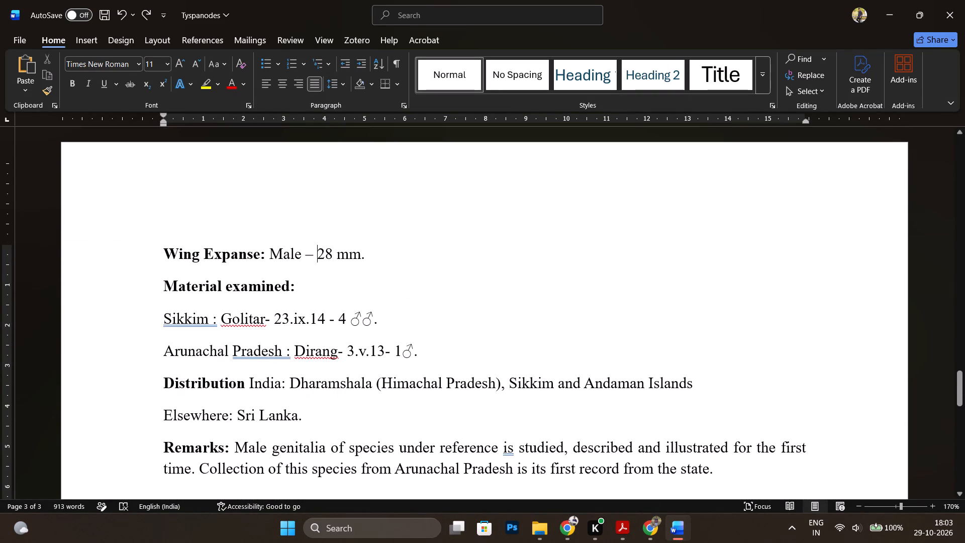
key("BackSpace")
key("BackSpace")
key("BackSpace")
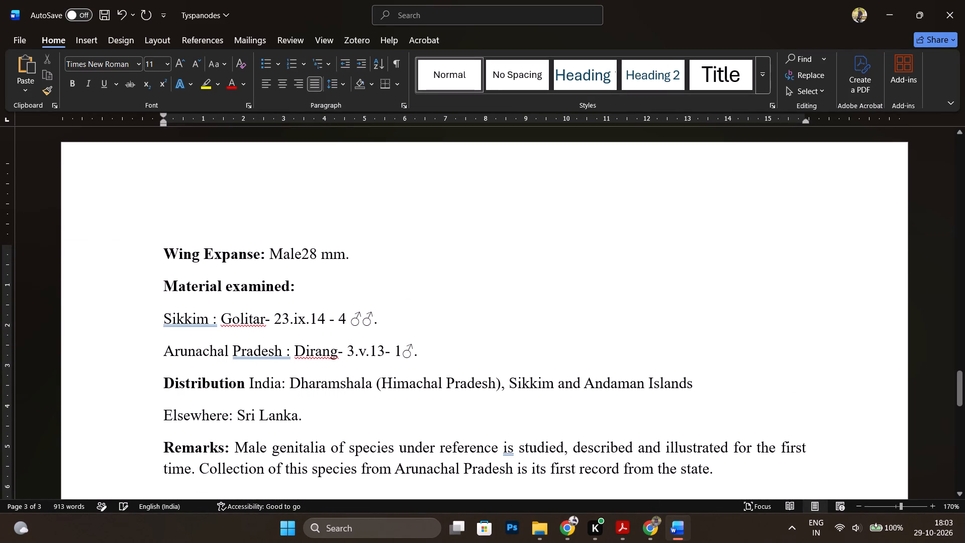
key("shift+colon")
key("space")
Highlight "28 mm." in yellow in the Tyspanodes linealis Wing Expanse line.
left_click_drag(380, 256, 367, 256)
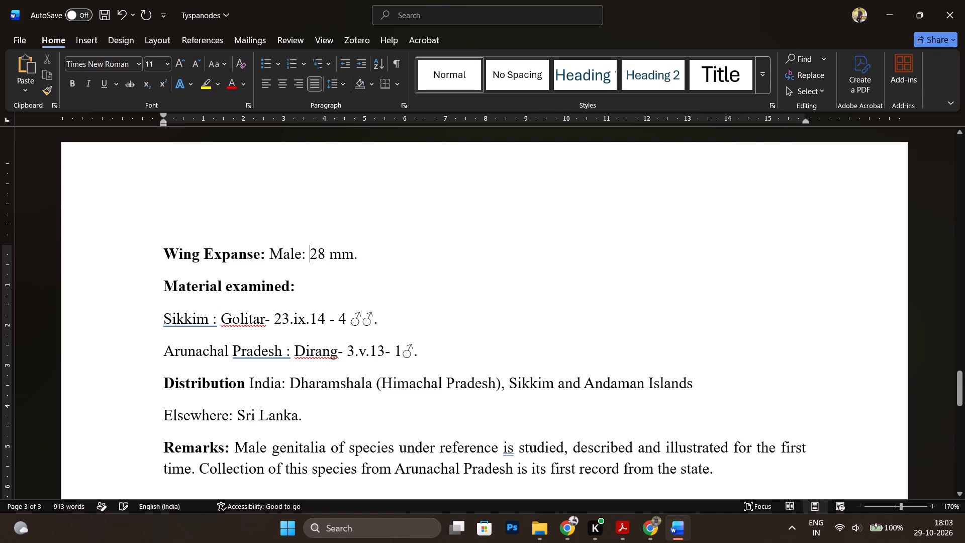
left_click_drag(367, 256, 314, 249)
left_click(368, 228)
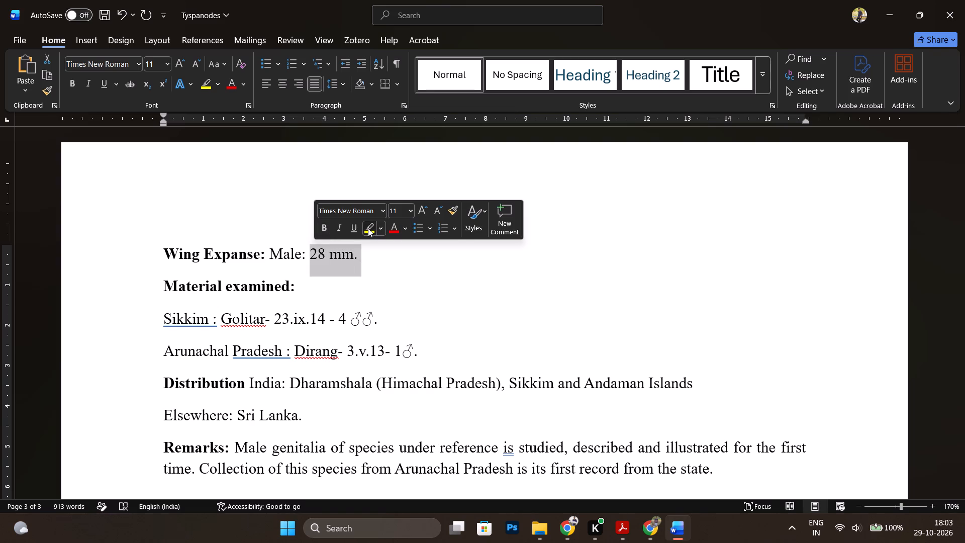
left_click(416, 289)
Delete the Sikkim and Arunachal Pradesh records under Material examined for Tyspanodes linealis.
left_click_drag(429, 355, 173, 336)
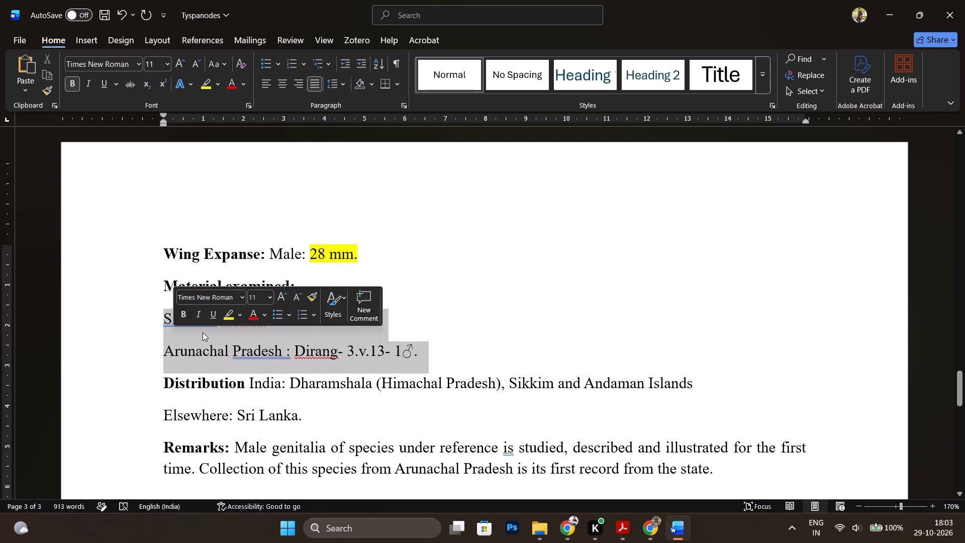
key("BackSpace")
Review the document from the end of the linealis account back up through the species accounts, the species key and the genus remarks.
scroll(320, 350, "down", 3)
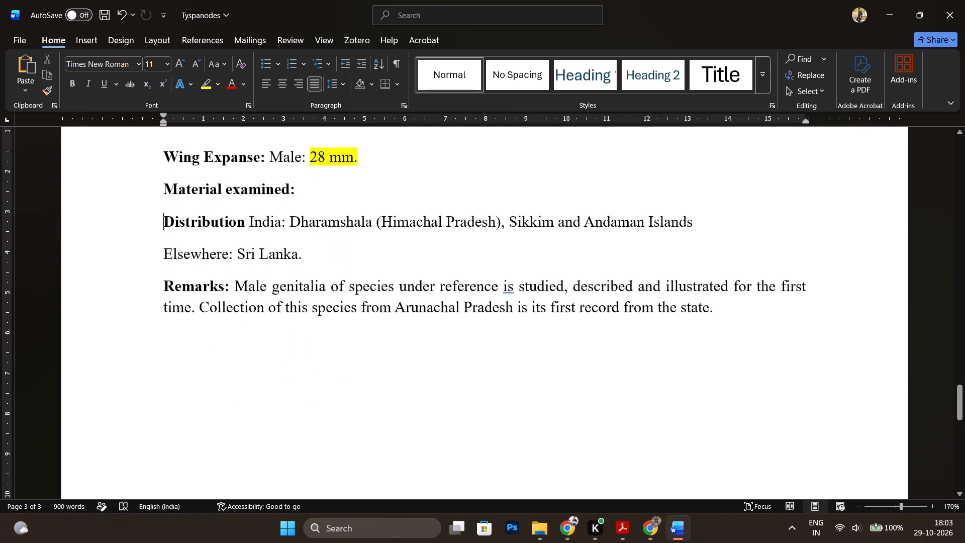
scroll(326, 345, "down", 5)
scroll(326, 345, "up", 17)
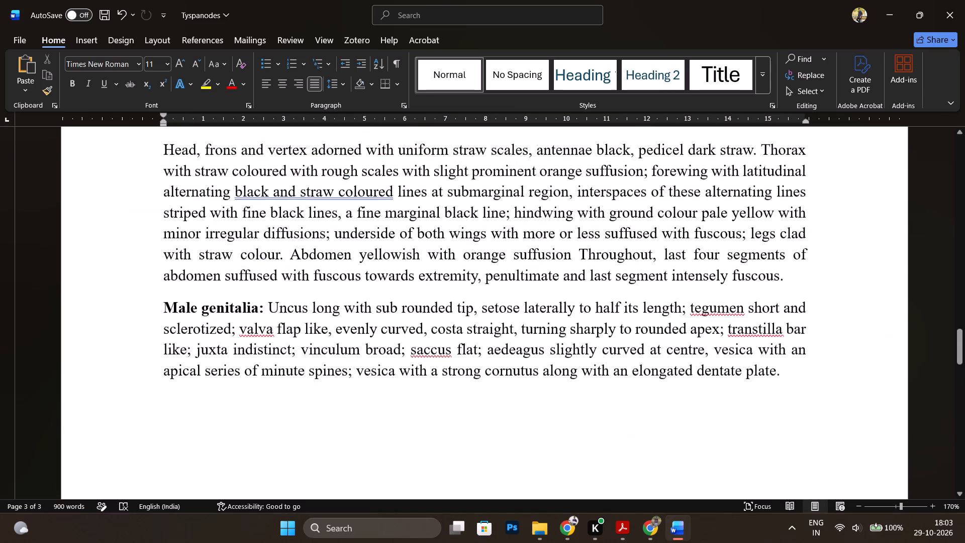
scroll(326, 344, "up", 4)
scroll(388, 347, "down", 3)
scroll(567, 289, "up", 1)
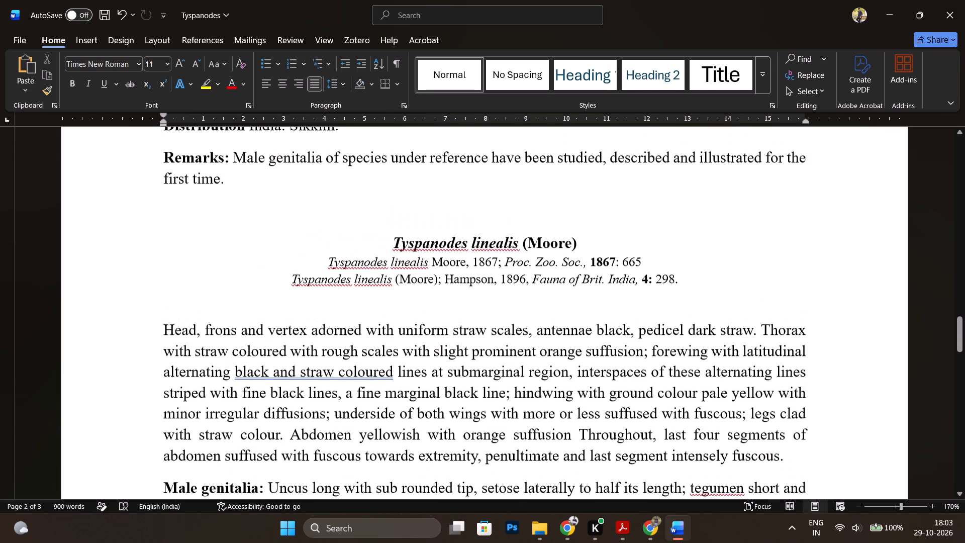
scroll(567, 289, "down", 4)
scroll(477, 310, "up", 4)
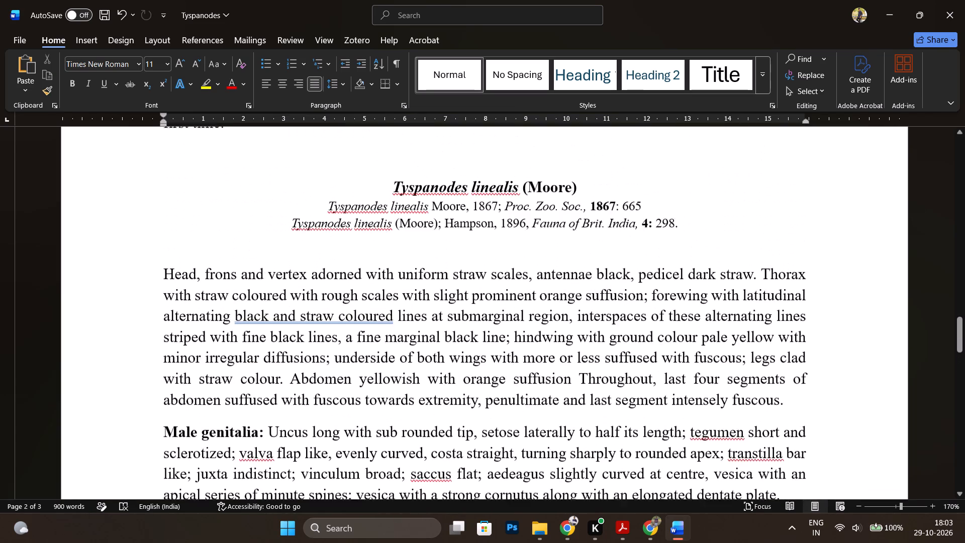
scroll(478, 306, "up", 5)
scroll(358, 372, "up", 2)
scroll(375, 360, "down", 1)
scroll(379, 357, "up", 4)
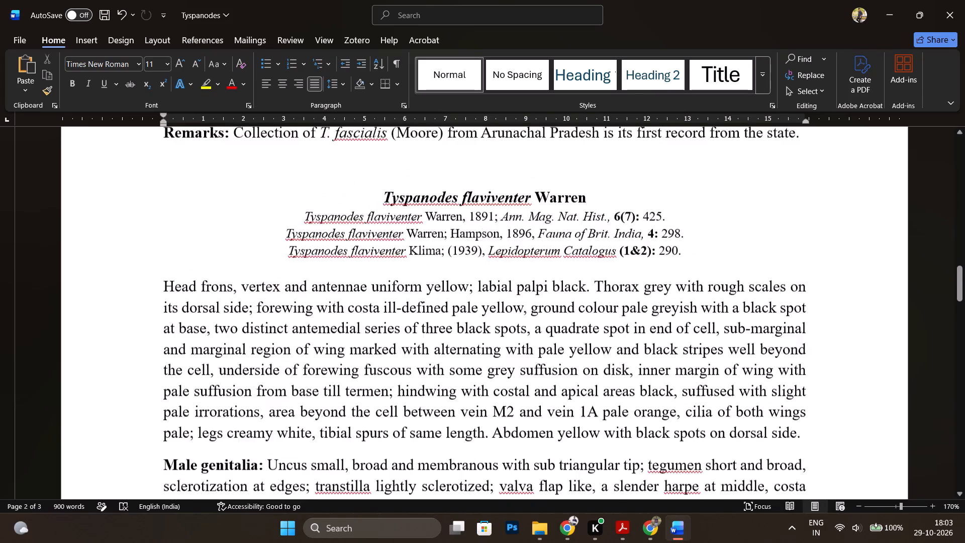
scroll(379, 356, "up", 6)
scroll(491, 354, "up", 9)
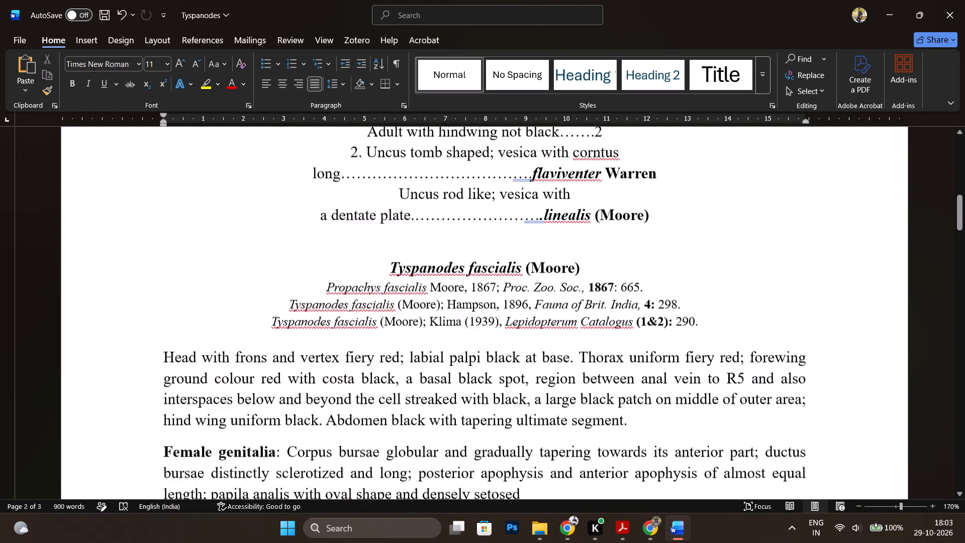
scroll(503, 350, "up", 2)
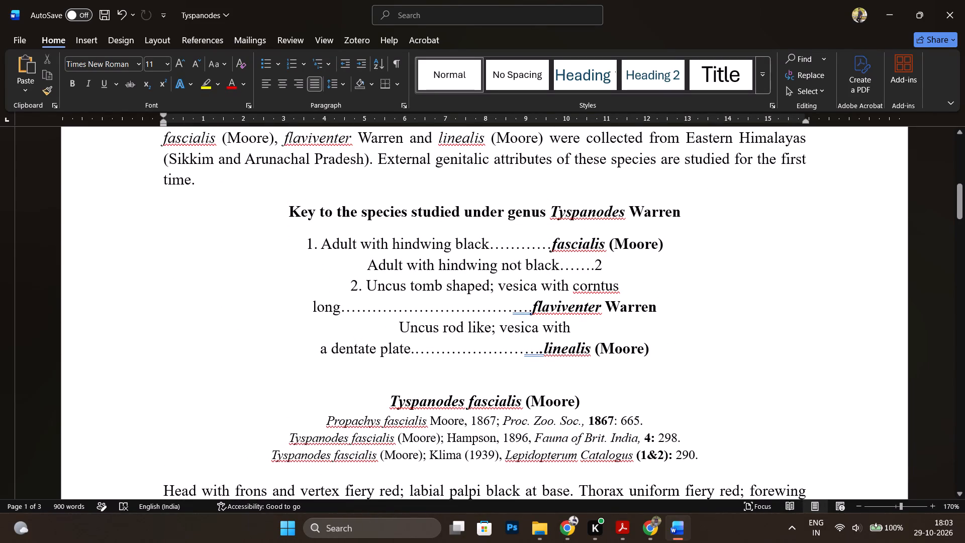
left_click(485, 307)
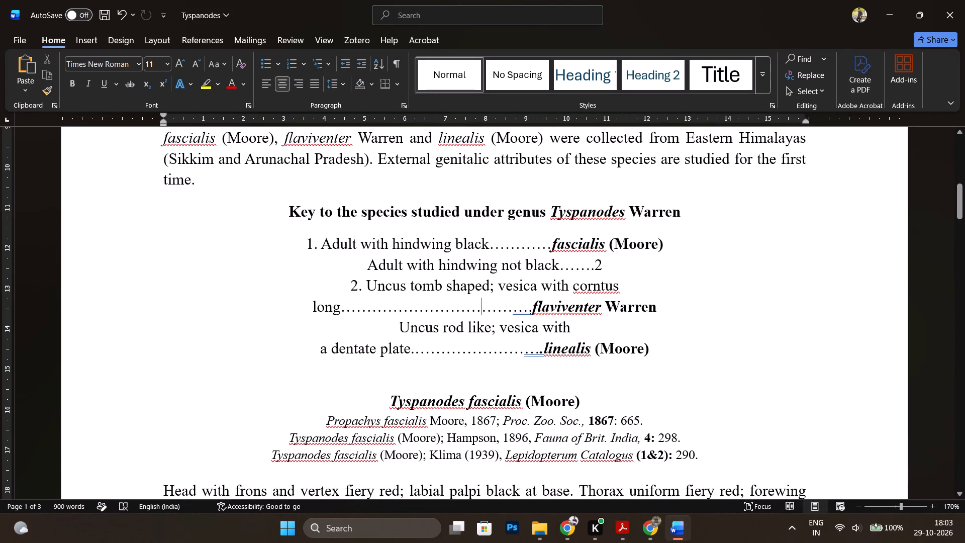
left_click(348, 285)
left_click(611, 334)
scroll(307, 369, "up", 1)
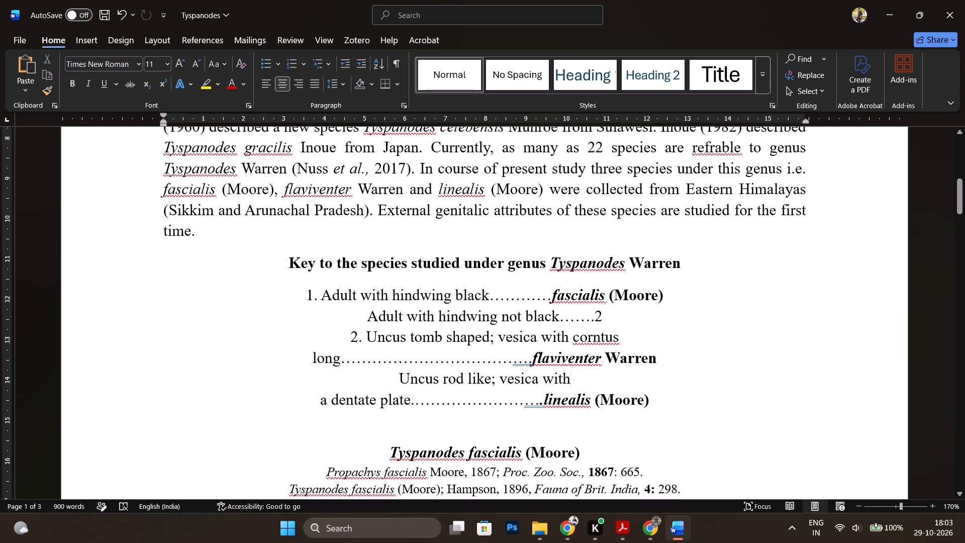
scroll(381, 341, "up", 2)
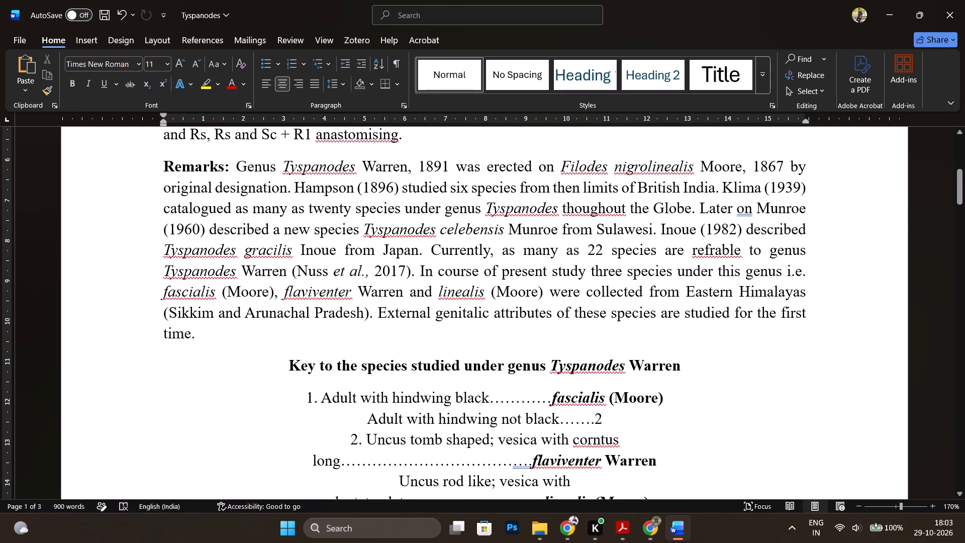
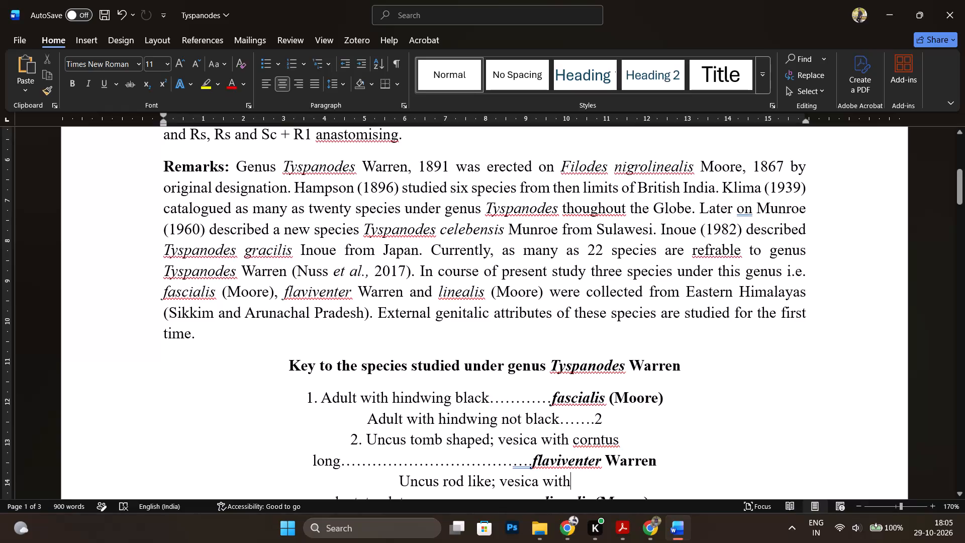
Recheck the Tyspanodes species key and the opening genus account, and save and close the document.
scroll(518, 390, "down", 2)
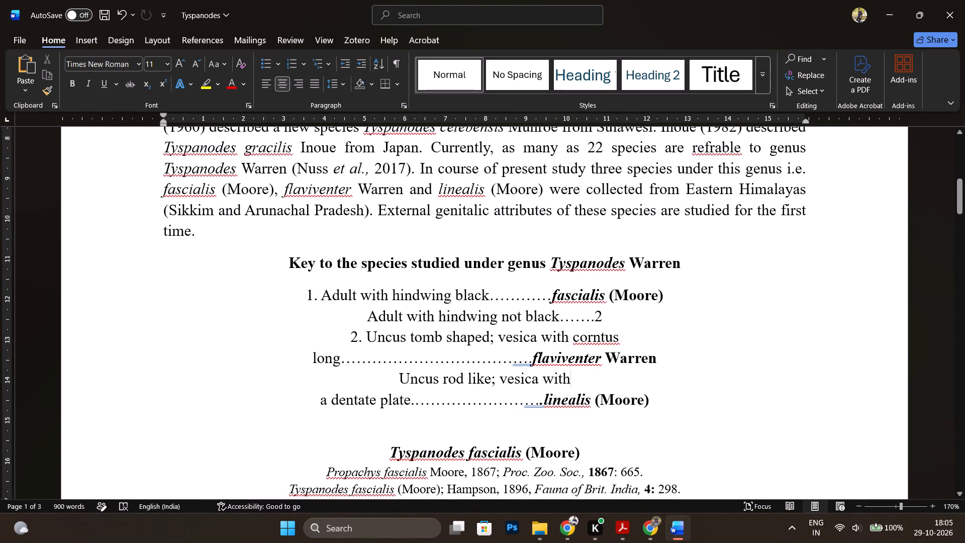
scroll(617, 393, "down", 3)
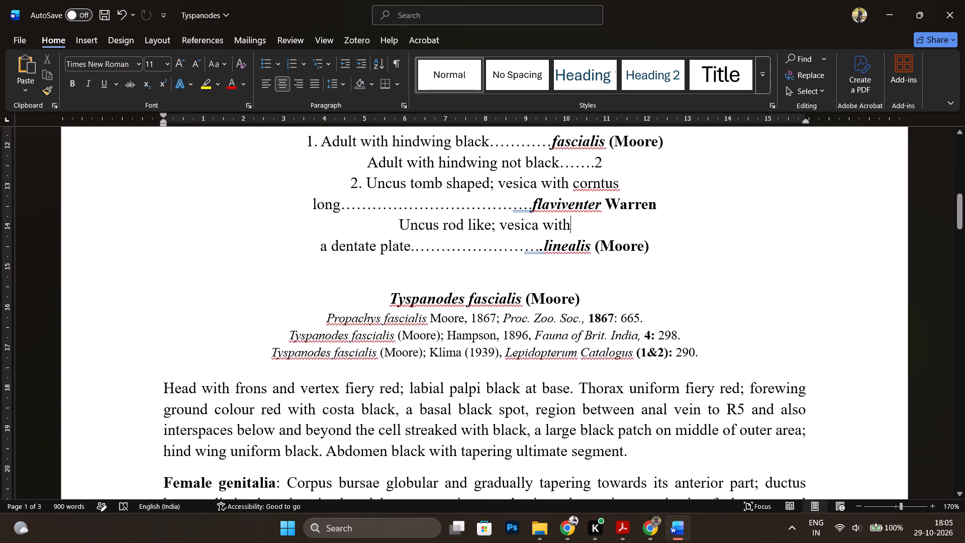
scroll(468, 402, "down", 2)
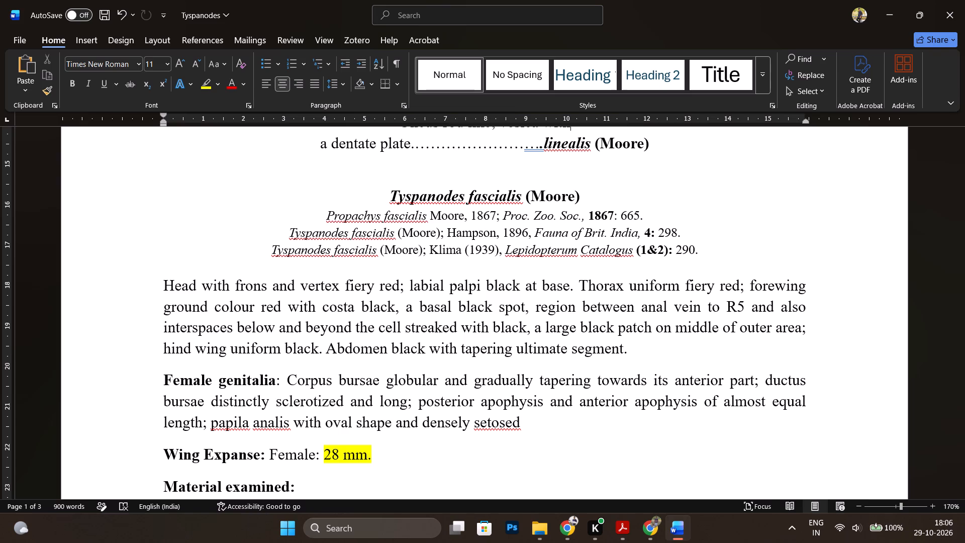
scroll(426, 402, "up", 3)
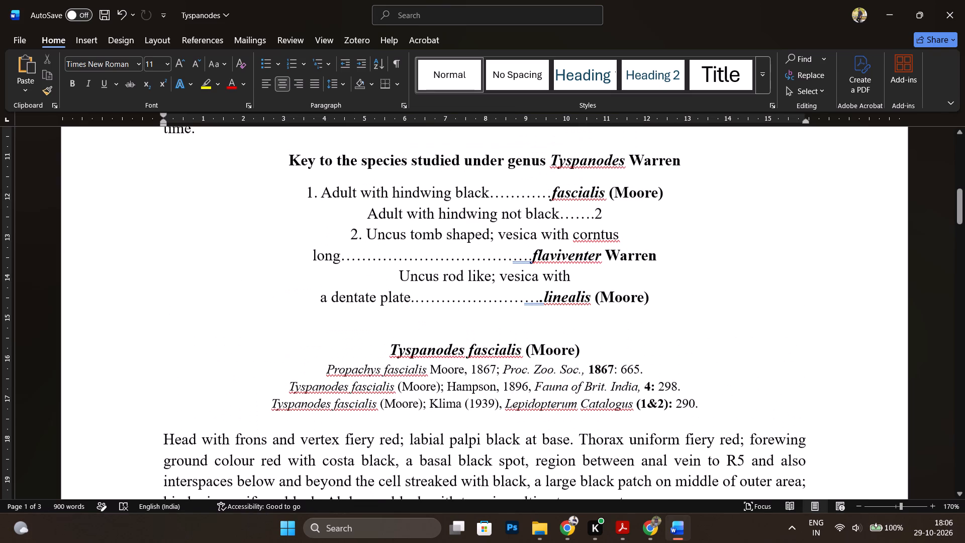
key("ctrl+s")
scroll(410, 409, "up", 9)
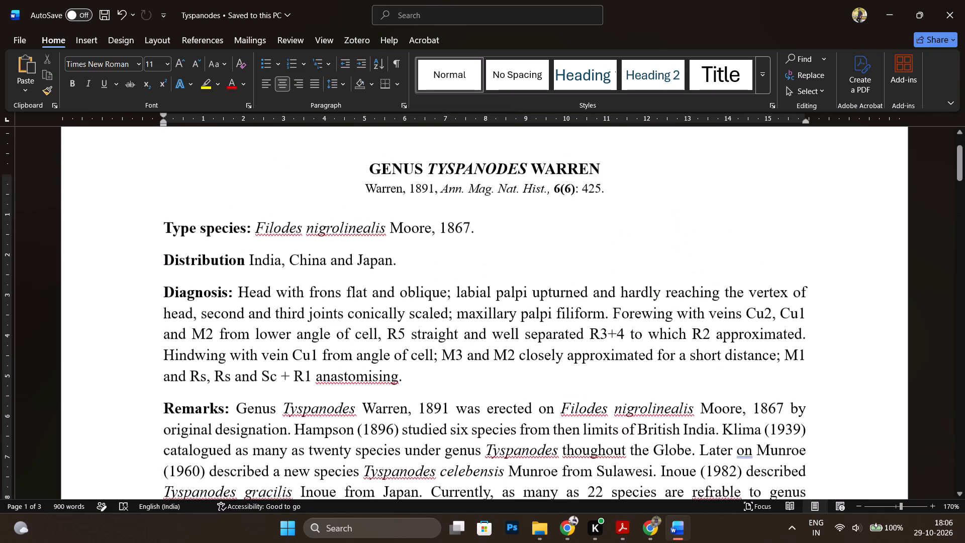
scroll(410, 409, "up", 4)
scroll(476, 406, "up", 1)
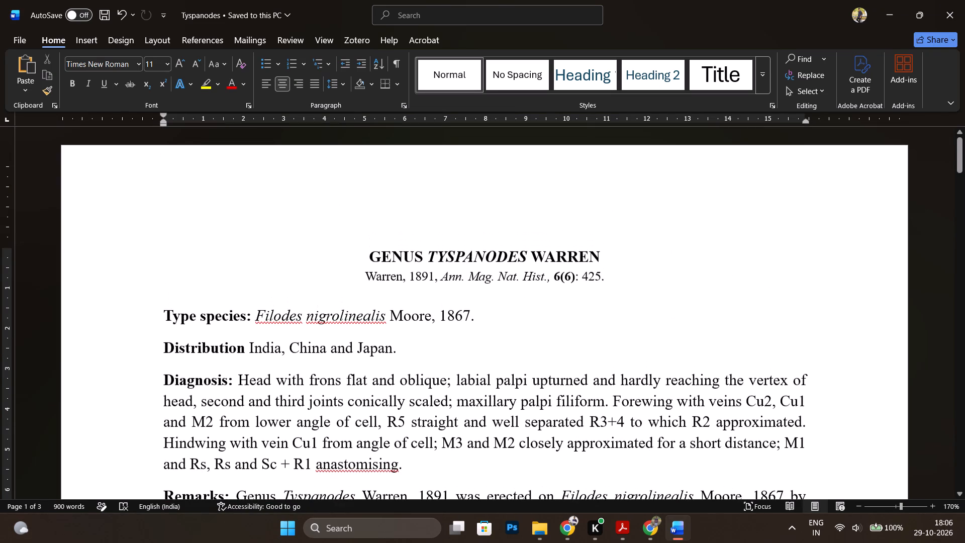
left_click(964, 0)
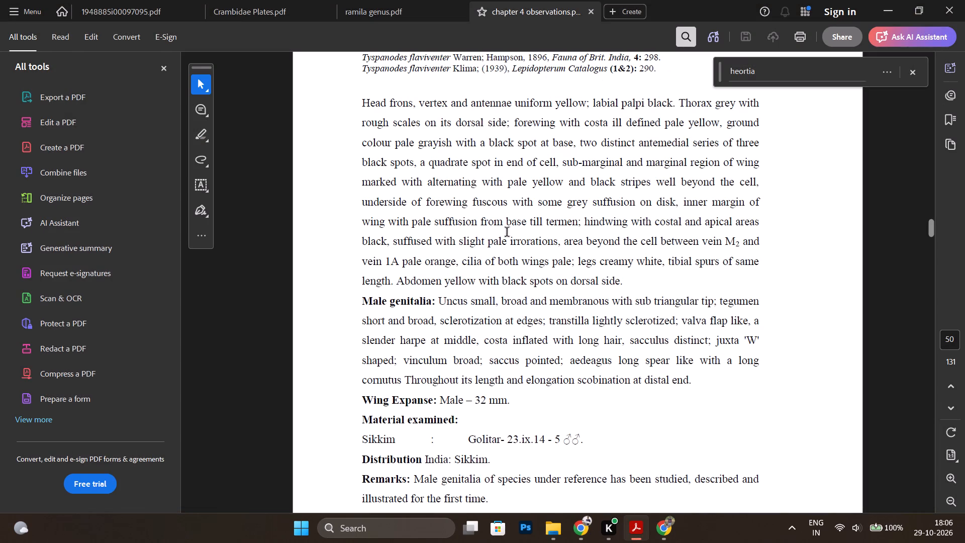
Close the ramila genus.pdf and 1948885i00097095.pdf files, glancing at Plate 1 of Crambidae Plates.pdf in between.
left_click(420, 11)
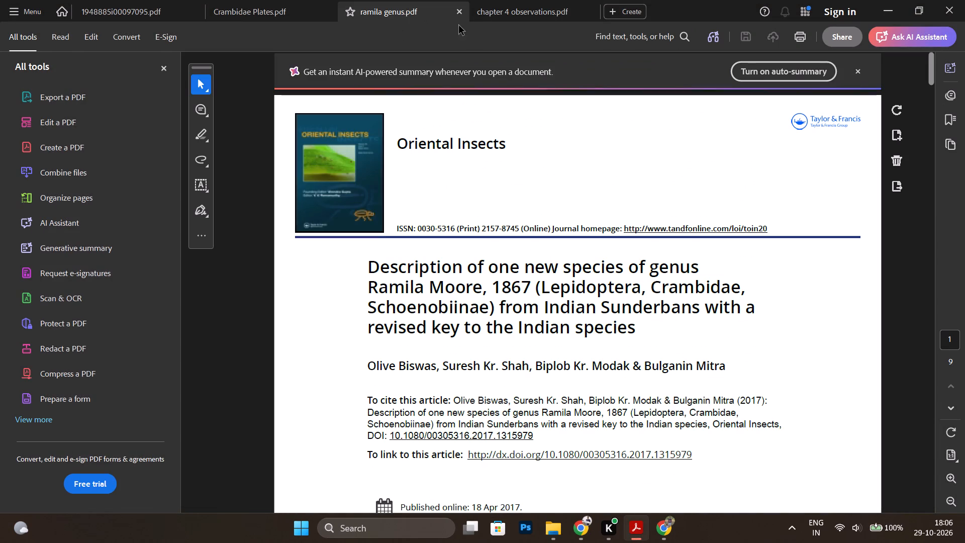
left_click(460, 13)
left_click(256, 3)
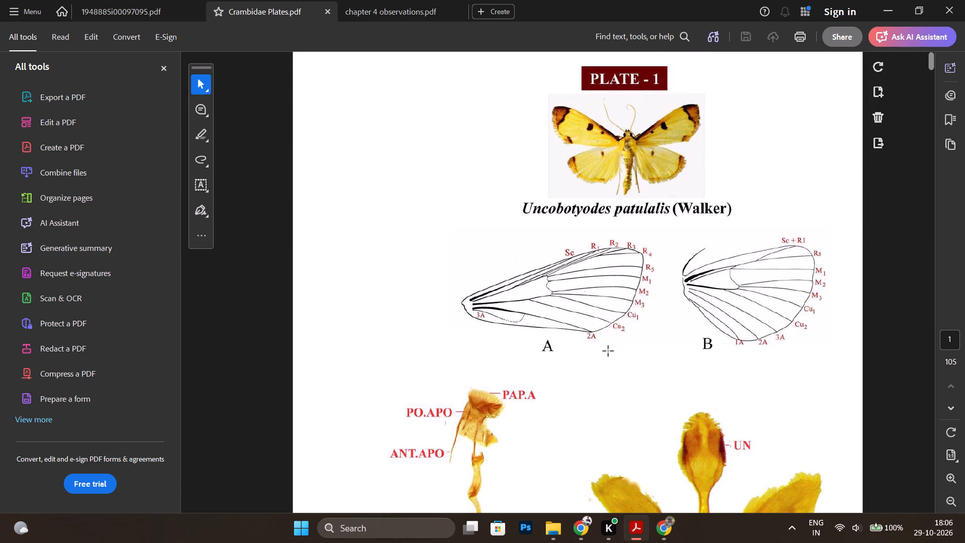
scroll(567, 360, "down", 6)
scroll(402, 364, "up", 6)
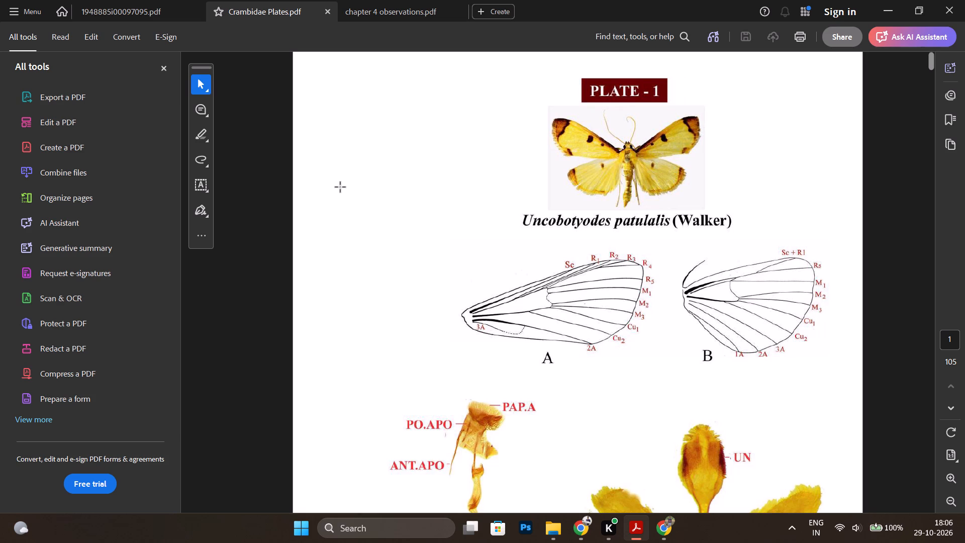
left_click(157, 2)
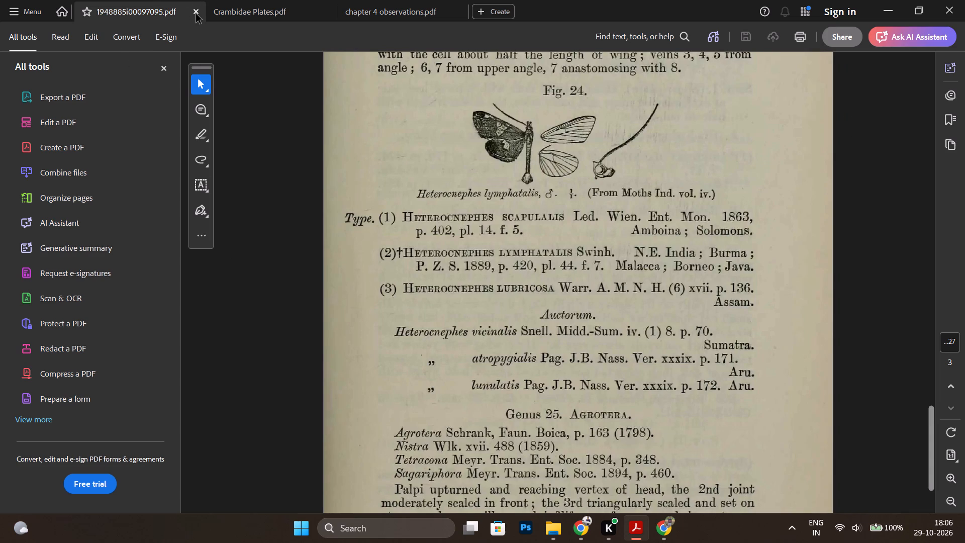
Close the 1948885i00097095.pdf file.
left_click(196, 14)
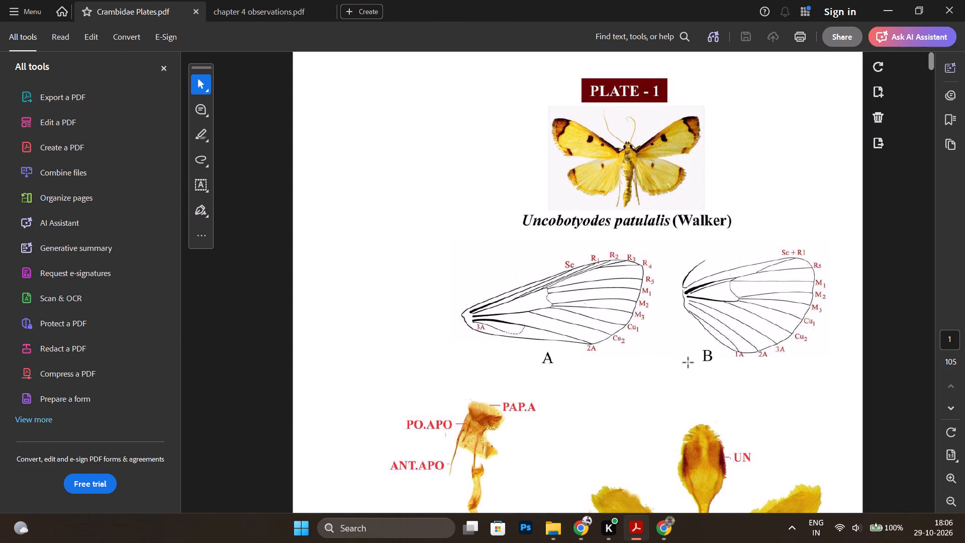
Switch to Telegram Web in Chrome and read unread messages in EBA Army, Decoders, Shadat Official, 3wpay support funds and AliBaba Loot Deals.
left_click(657, 531)
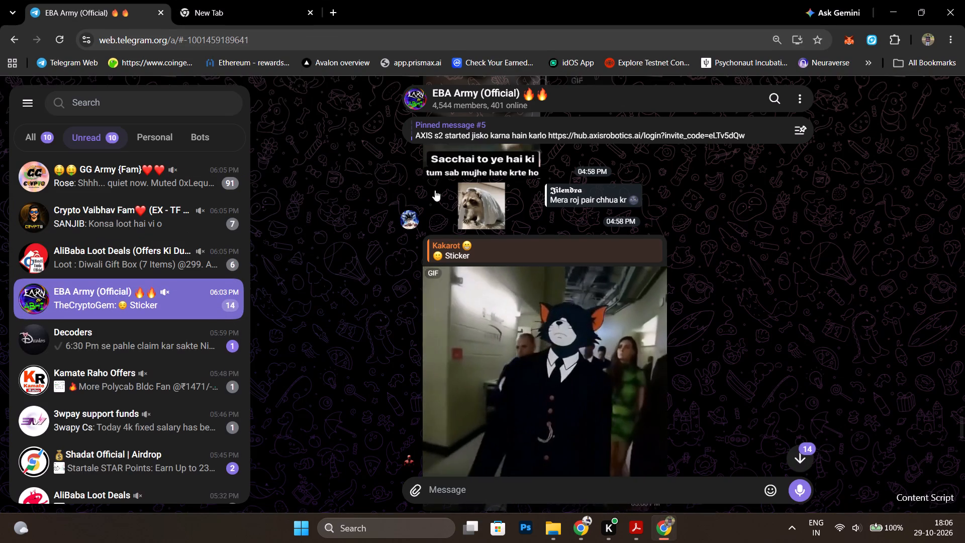
scroll(323, 275, "down", 1)
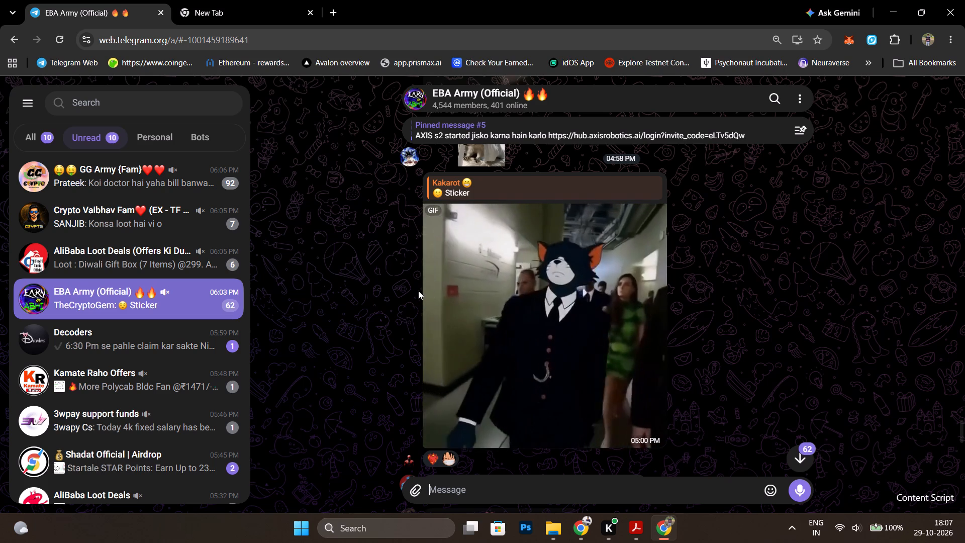
scroll(418, 291, "down", 1)
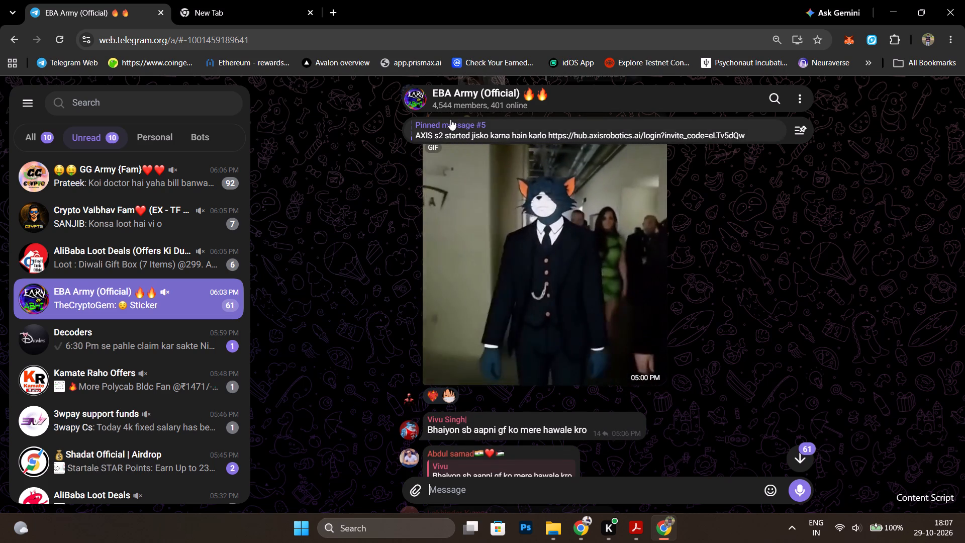
left_click(177, 334)
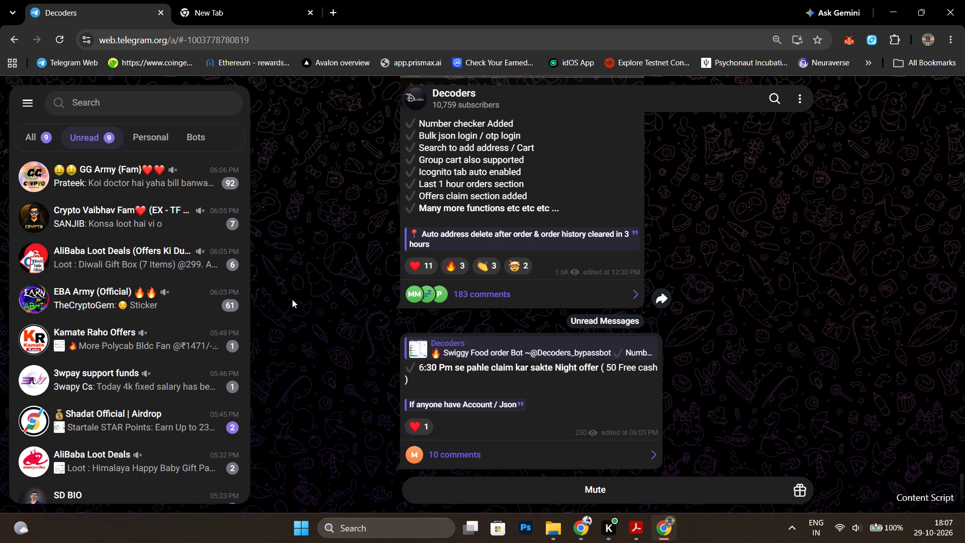
scroll(291, 300, "down", 2)
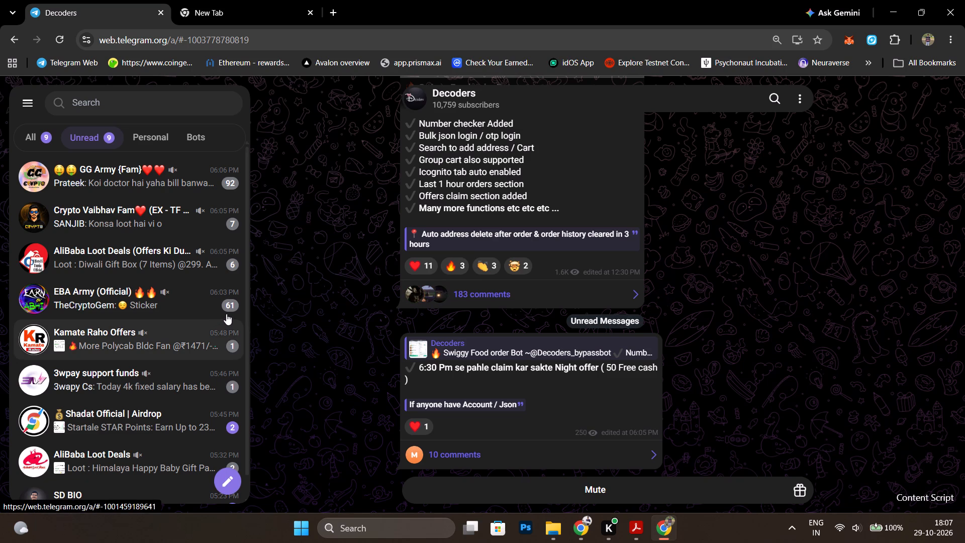
left_click(144, 428)
scroll(359, 347, "down", 2)
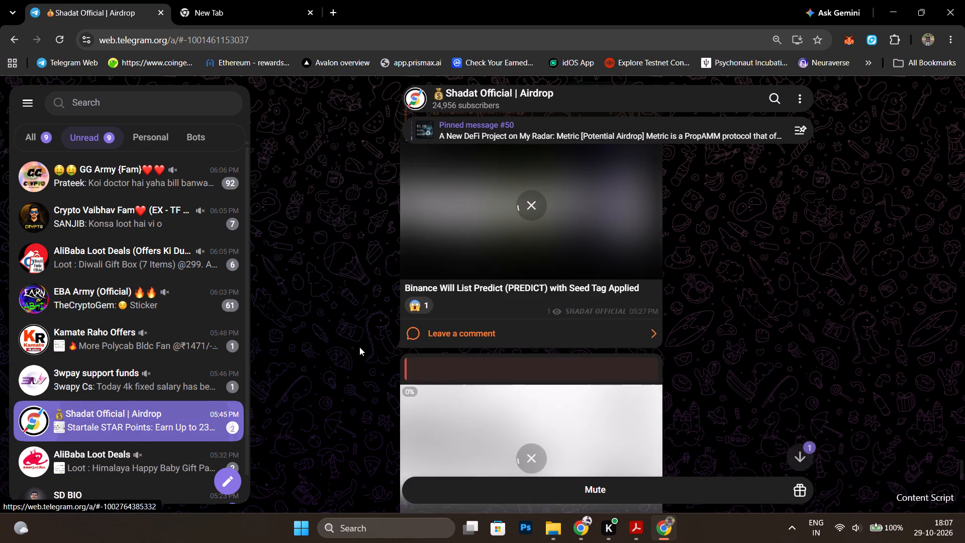
scroll(359, 347, "down", 6)
left_click(168, 392)
scroll(311, 373, "down", 11)
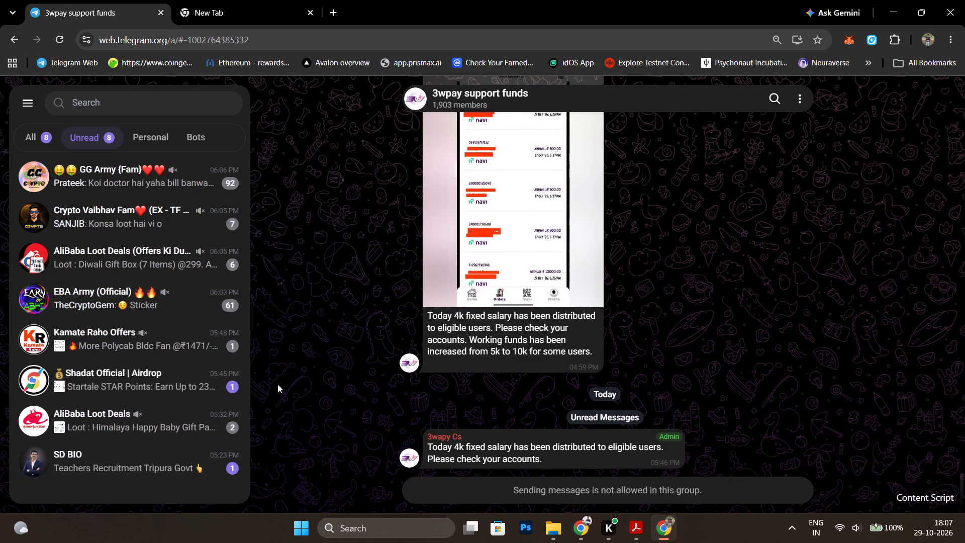
left_click(184, 408)
scroll(355, 367, "down", 3)
scroll(355, 367, "up", 1)
scroll(357, 368, "down", 8)
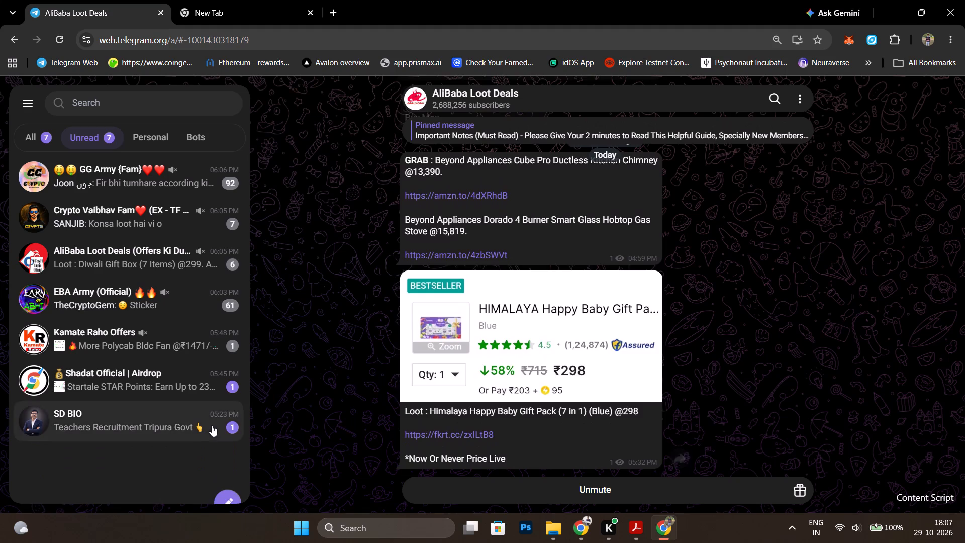
Read the enlarged Teachers' Recruitment Board, Tripura notification image in the SD BIO channel, and close it.
left_click(206, 425)
scroll(334, 374, "down", 6)
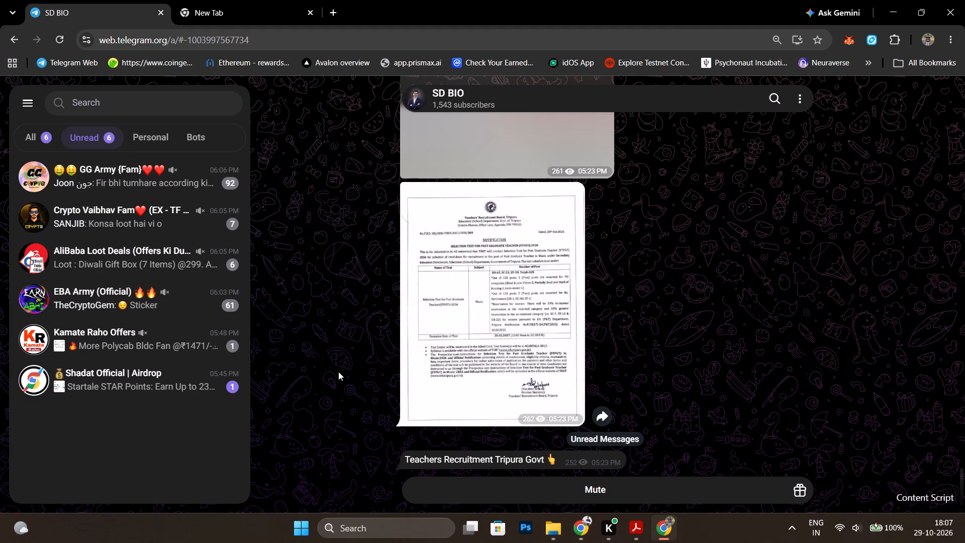
left_click(485, 319)
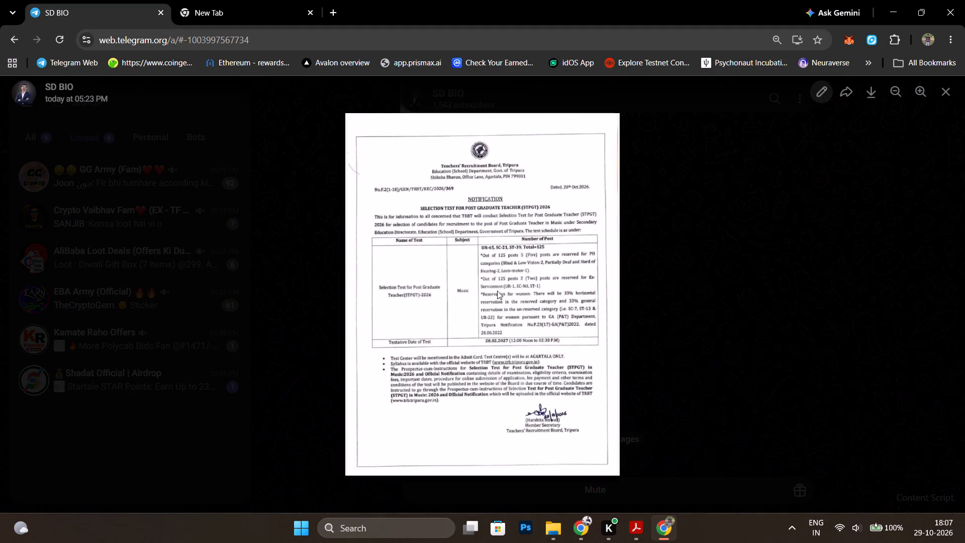
left_click(918, 90)
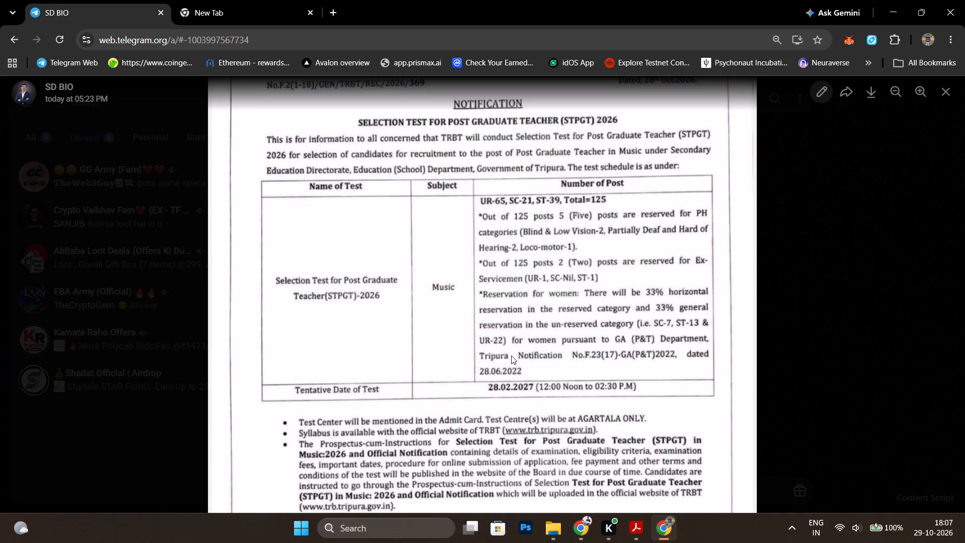
scroll(506, 357, "down", 2)
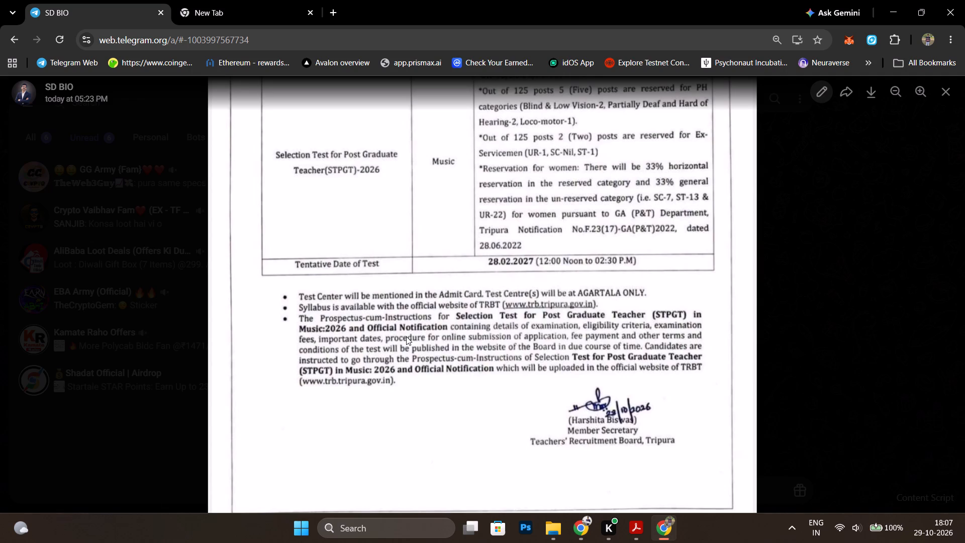
scroll(417, 343, "up", 2)
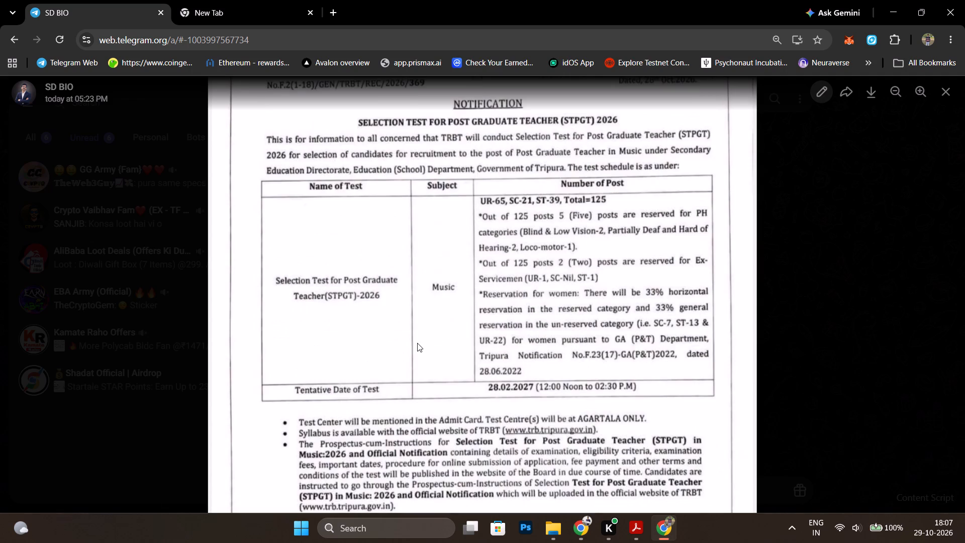
scroll(382, 356, "up", 2)
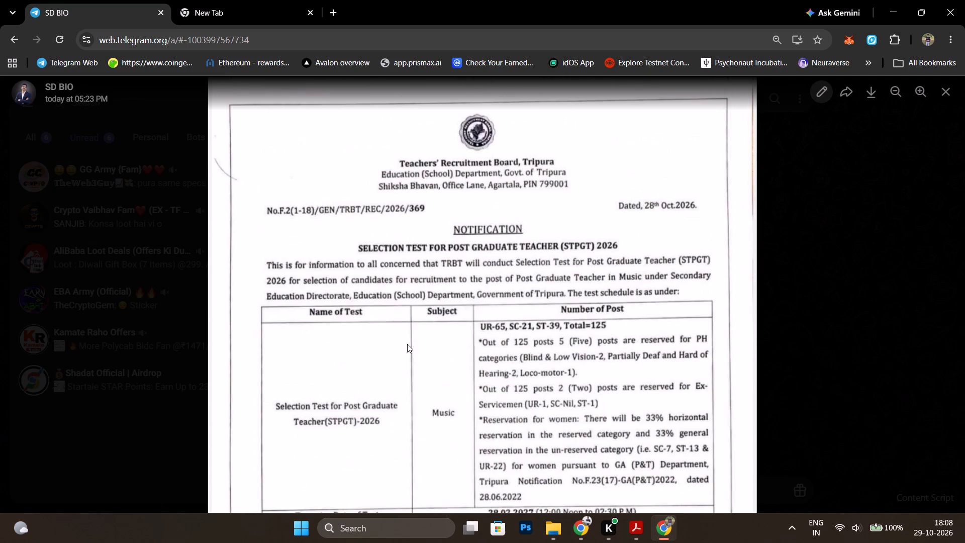
left_click(784, 277)
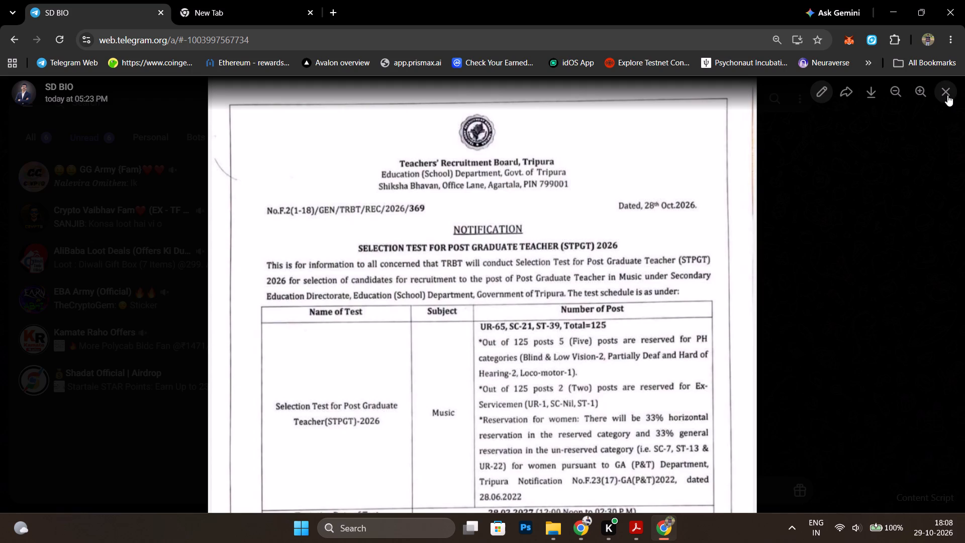
left_click(947, 95)
left_click(198, 383)
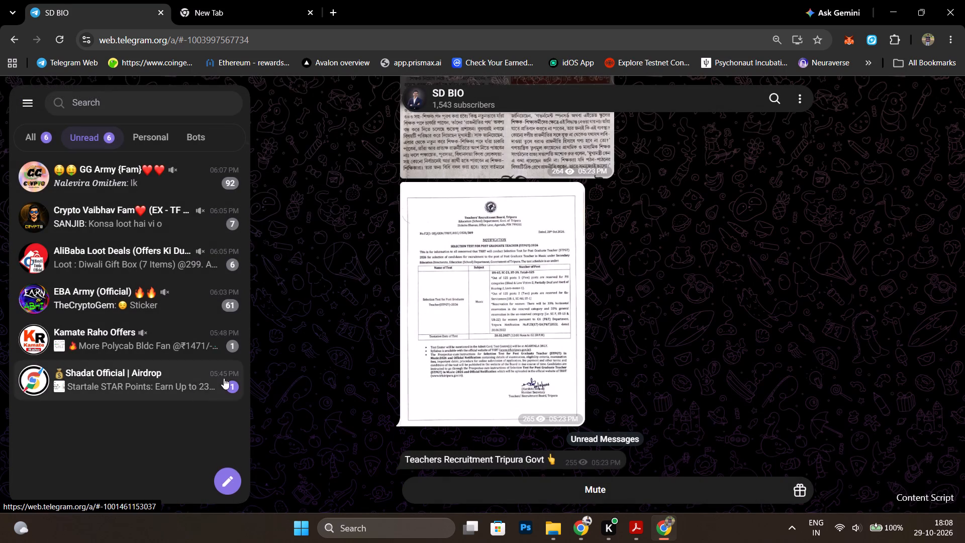
scroll(350, 366, "down", 11)
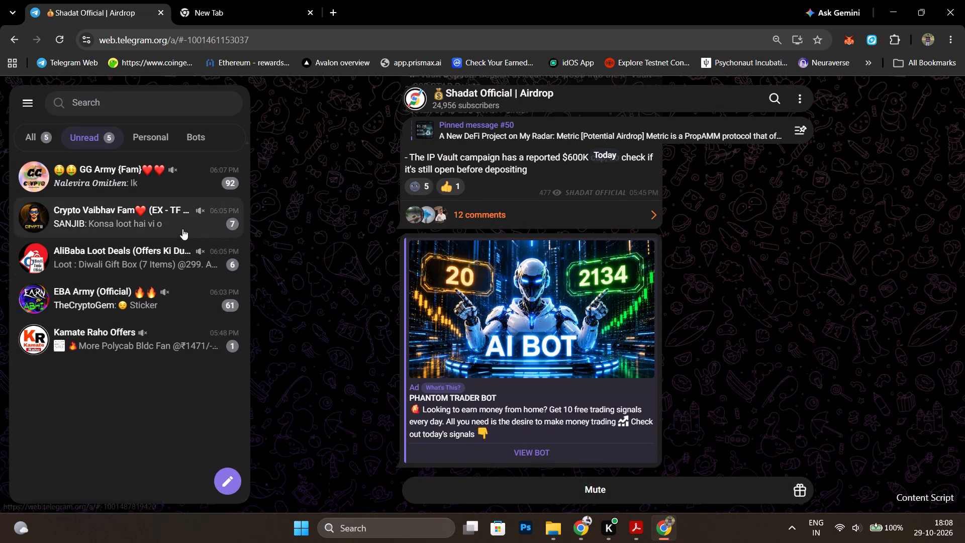
left_click(182, 229)
left_click(186, 259)
left_click(180, 261)
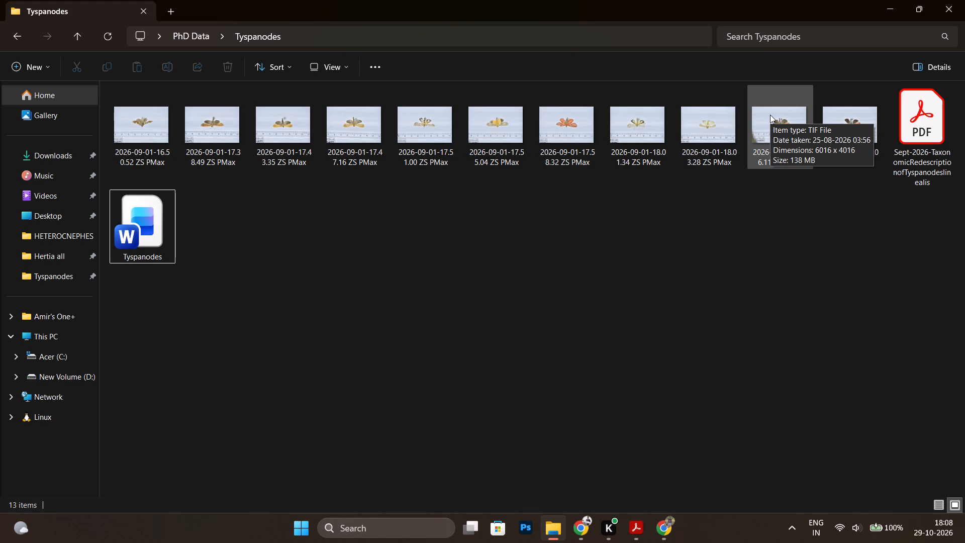
View the specimen photo 2026-09-01-17.38.49 ZS PMax from the Tyspanodes folder and close it.
double_click(218, 132)
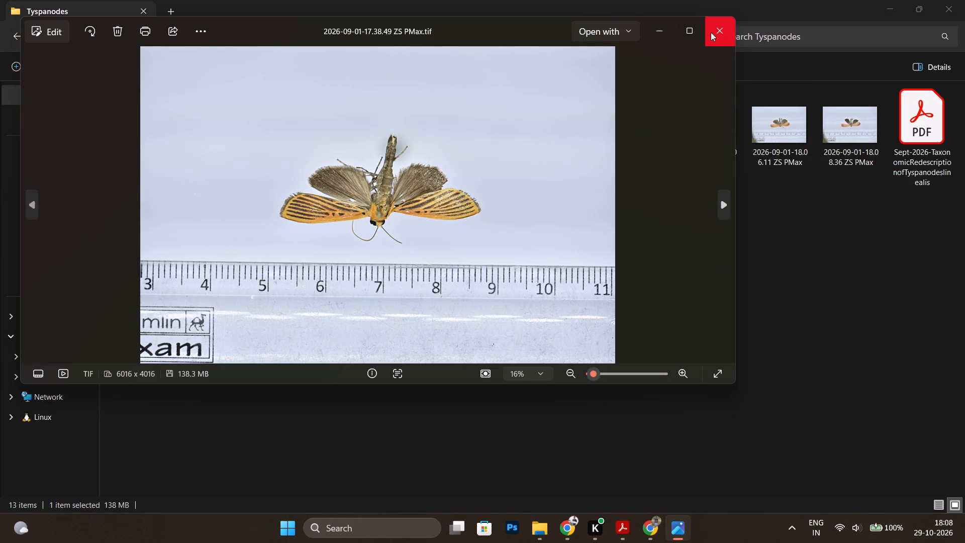
left_click(712, 33)
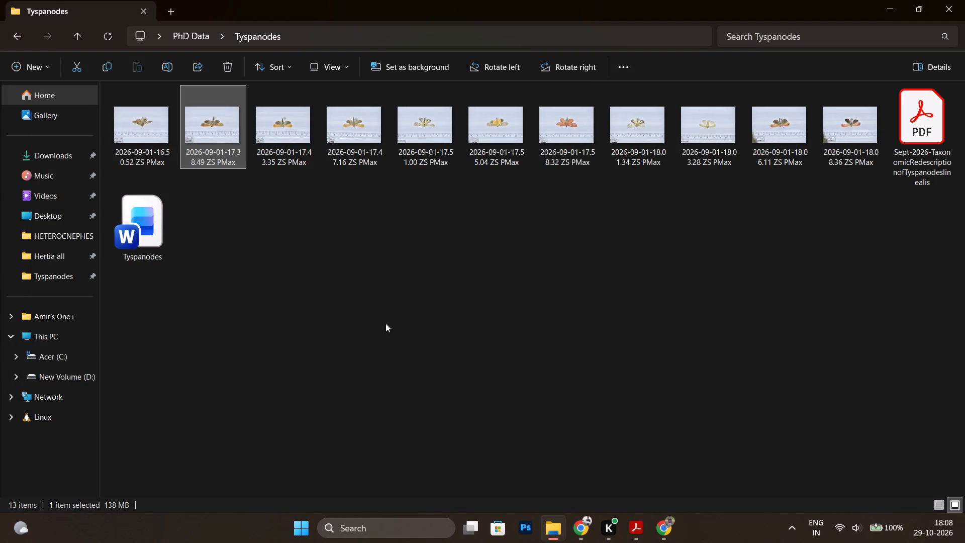
left_click(359, 283)
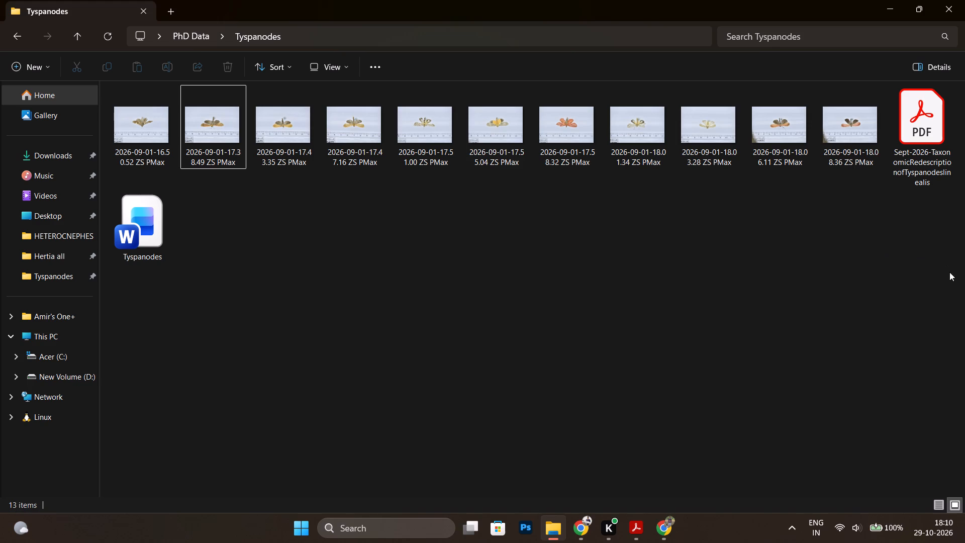
left_click(330, 277)
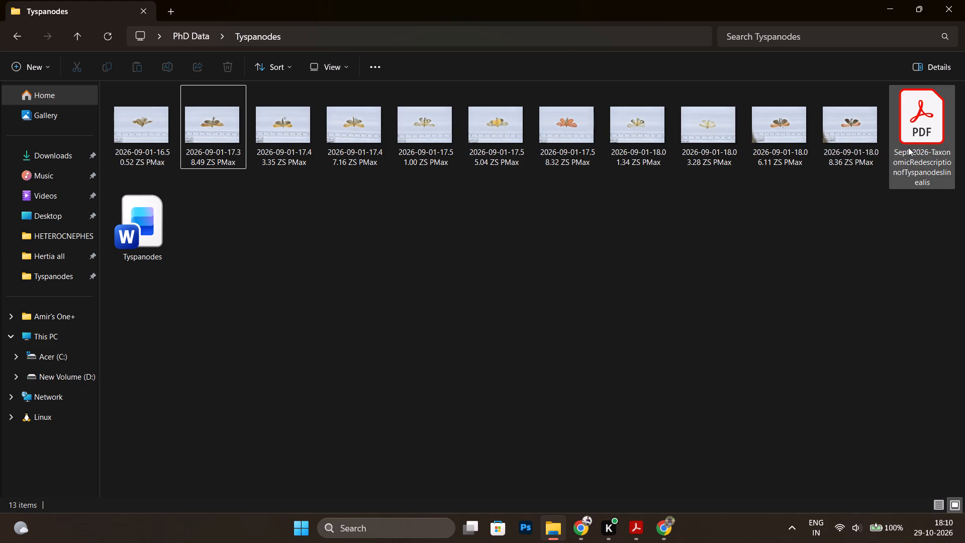
Open the September 2026 Tyspanodes linealis redescription paper from the Tyspanodes folder and skim its introduction, methods and redescription text.
double_click(920, 125)
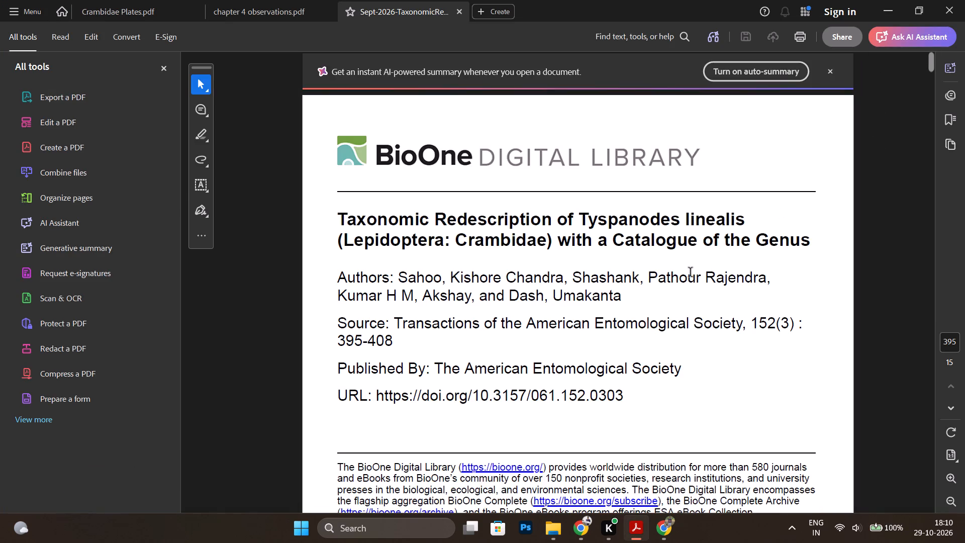
scroll(689, 283, "down", 2)
scroll(688, 284, "up", 1)
scroll(688, 284, "down", 15)
scroll(690, 286, "up", 1)
scroll(690, 286, "down", 3)
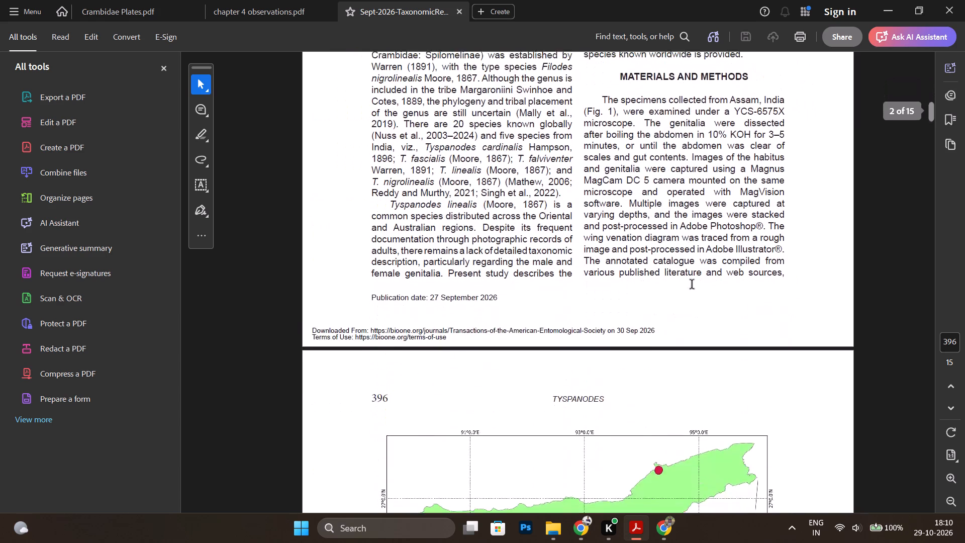
scroll(692, 285, "down", 8)
scroll(692, 285, "up", 1)
scroll(692, 285, "down", 2)
scroll(635, 279, "down", 4)
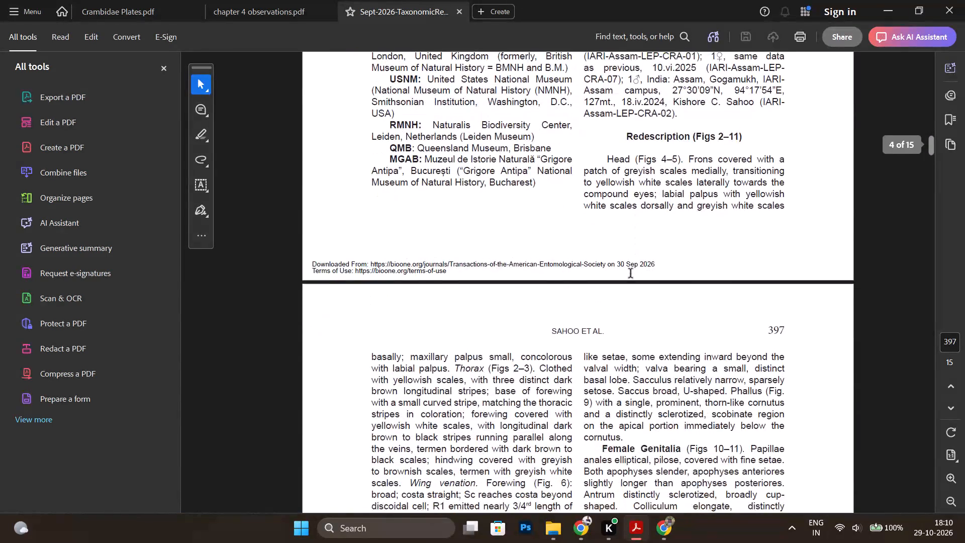
Examine the habitus, head, wing venation and genitalia figures in the Tyspanodes linealis paper, and close the paper.
scroll(631, 274, "down", 10)
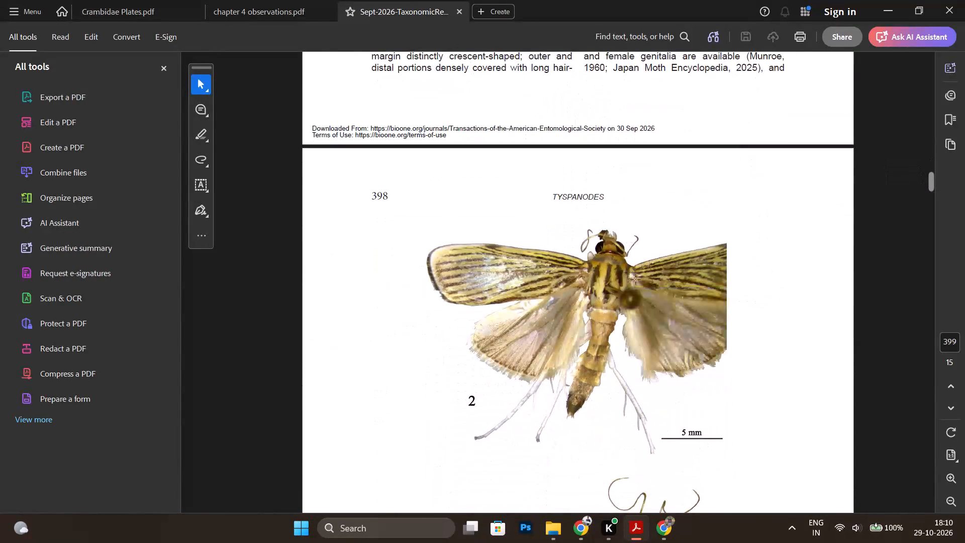
scroll(636, 281, "down", 18)
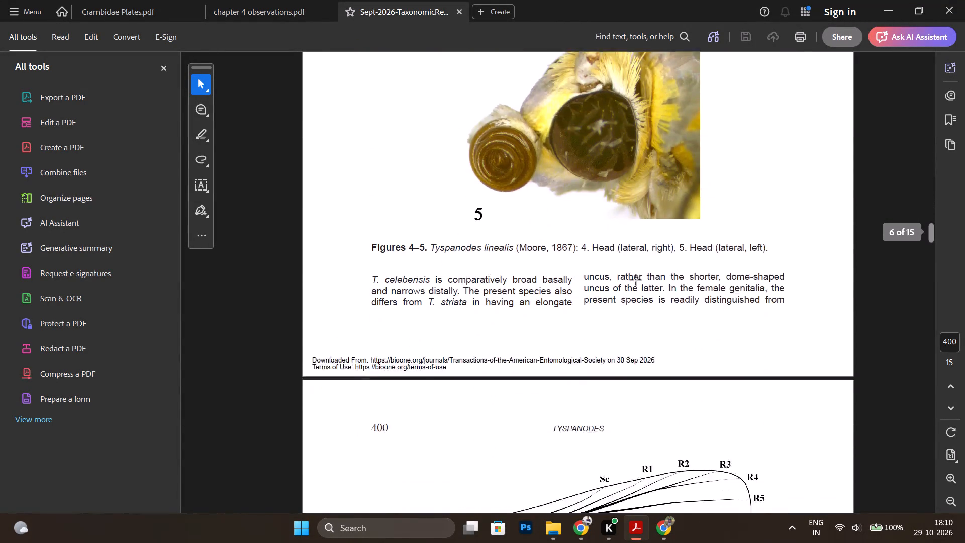
scroll(636, 280, "down", 14)
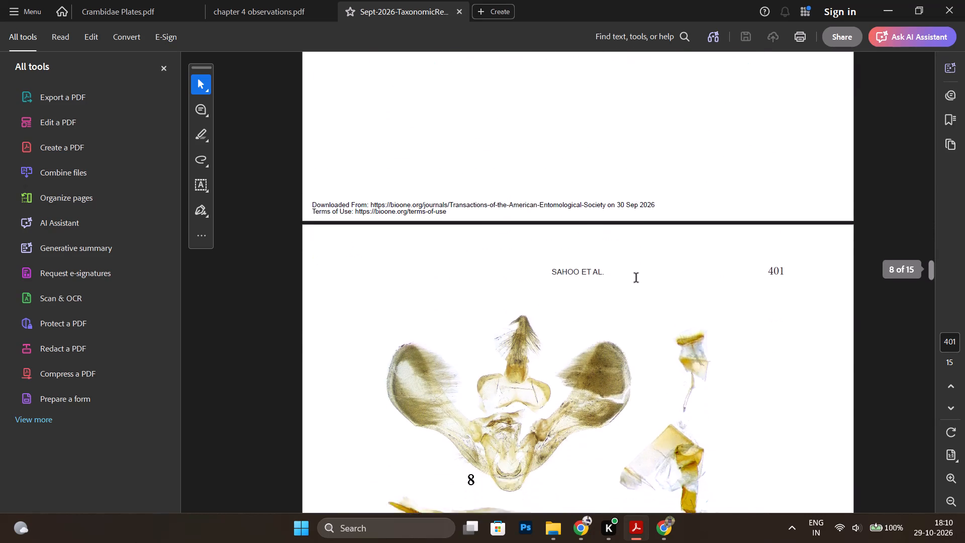
scroll(630, 274, "down", 5)
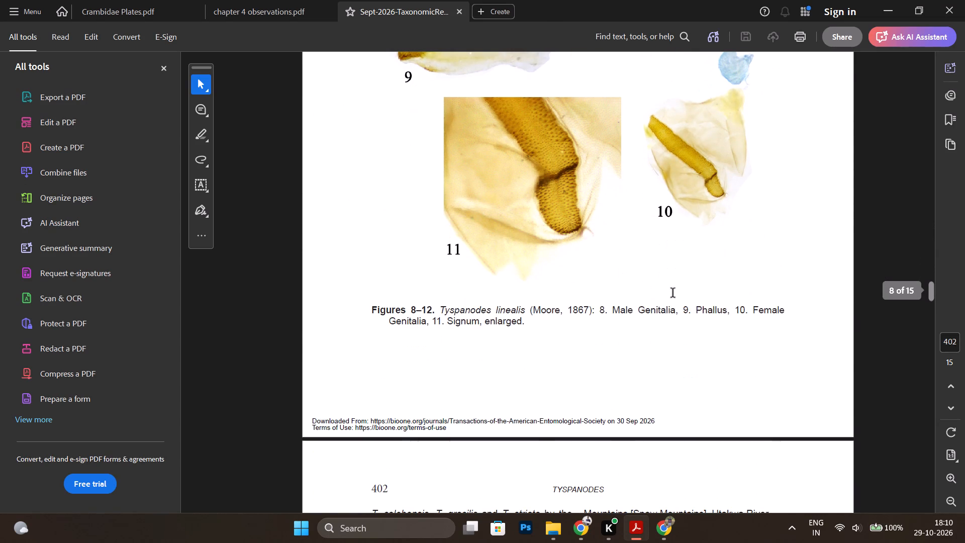
scroll(671, 294, "up", 1)
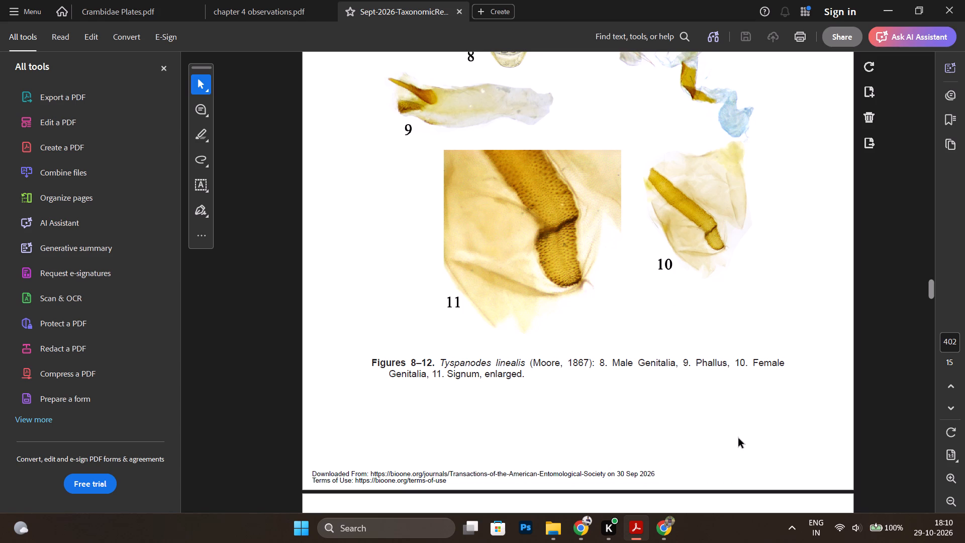
scroll(738, 438, "up", 2)
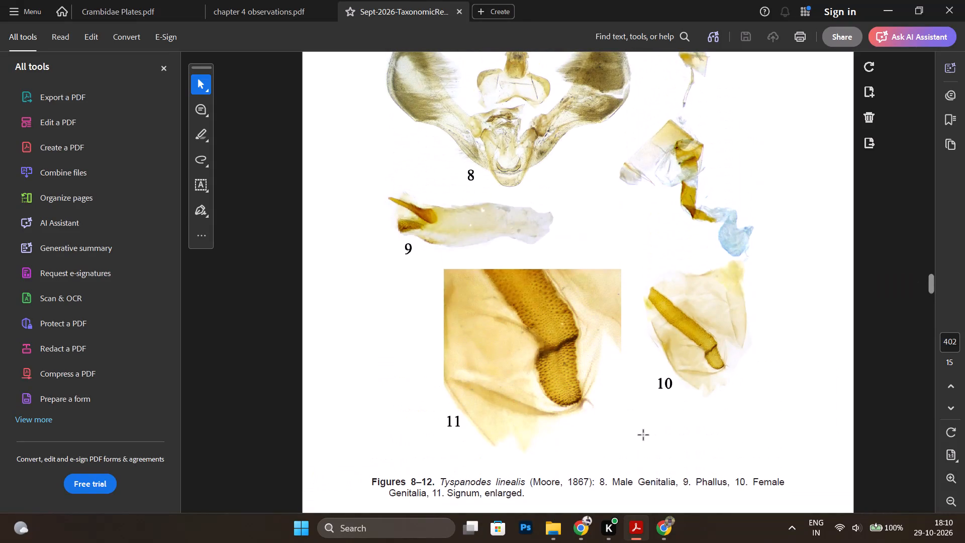
scroll(644, 435, "up", 2)
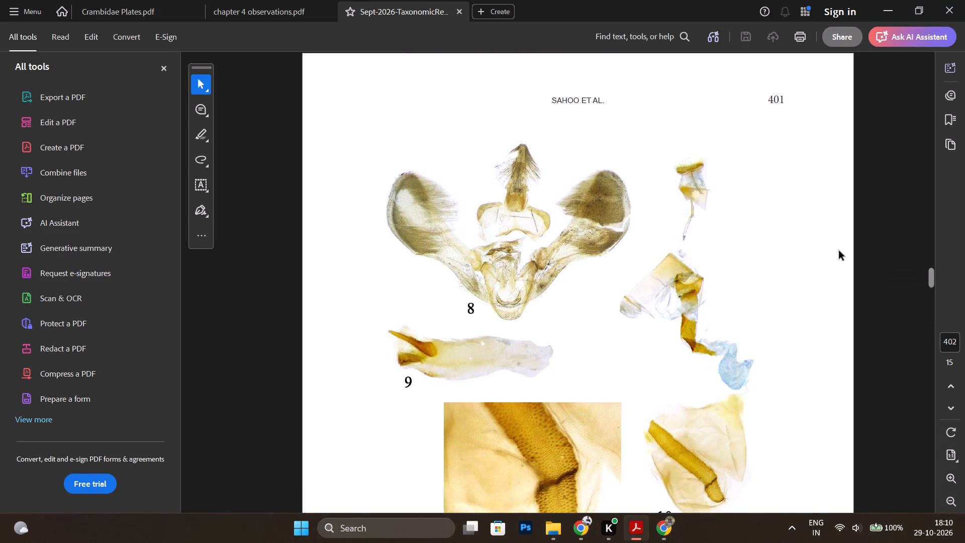
left_click(275, 7)
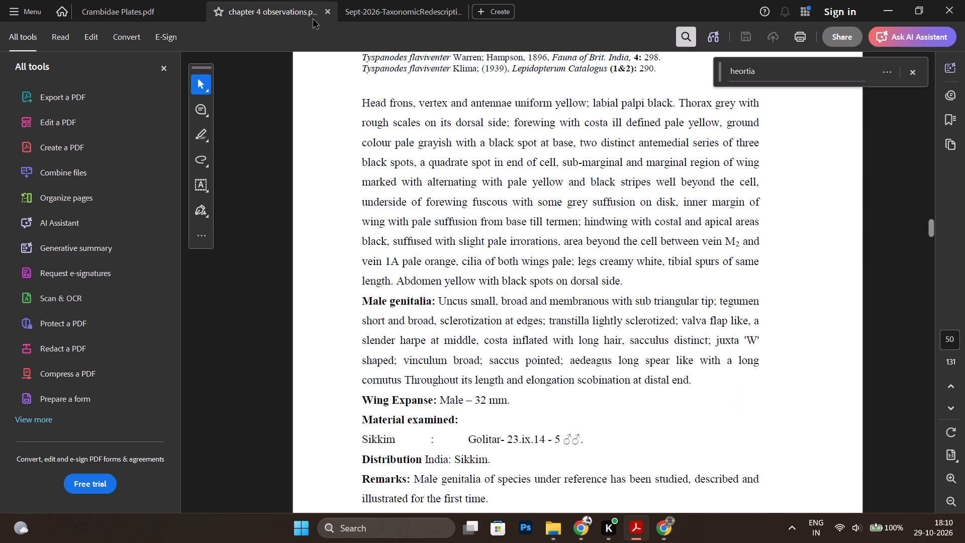
left_click(460, 11)
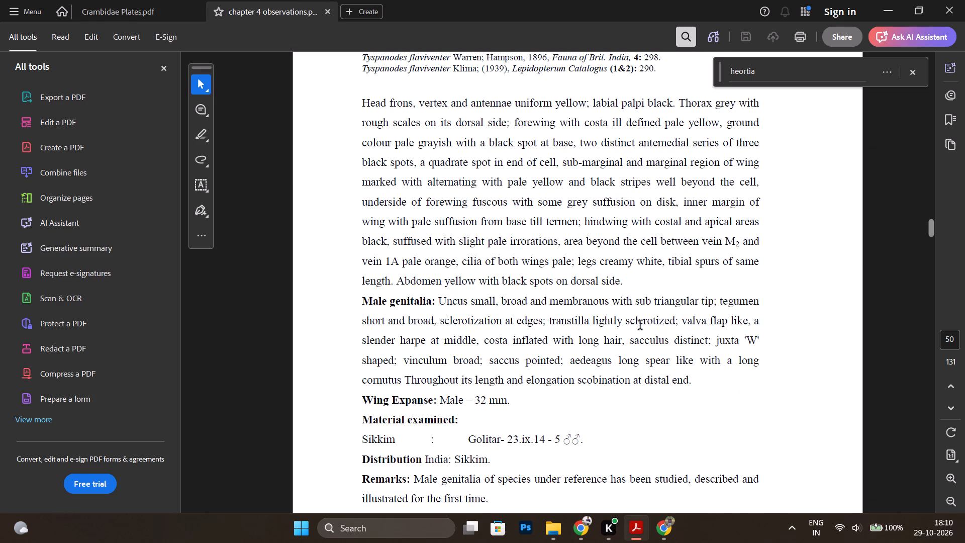
Find the Genus Heterocnephes Lederer section following the Tyspanodes linealis account in the chapter 4 observations PDF.
scroll(622, 355, "down", 10)
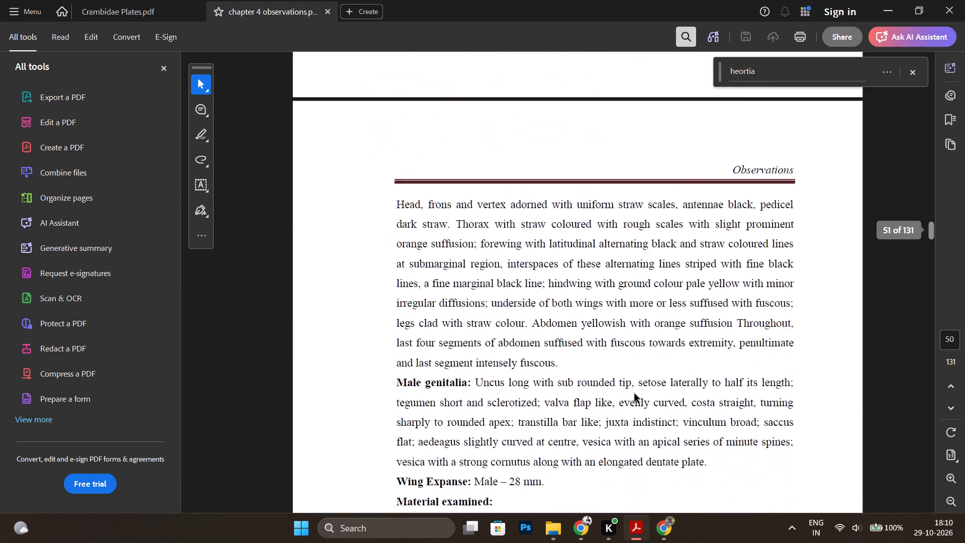
scroll(634, 394, "down", 3)
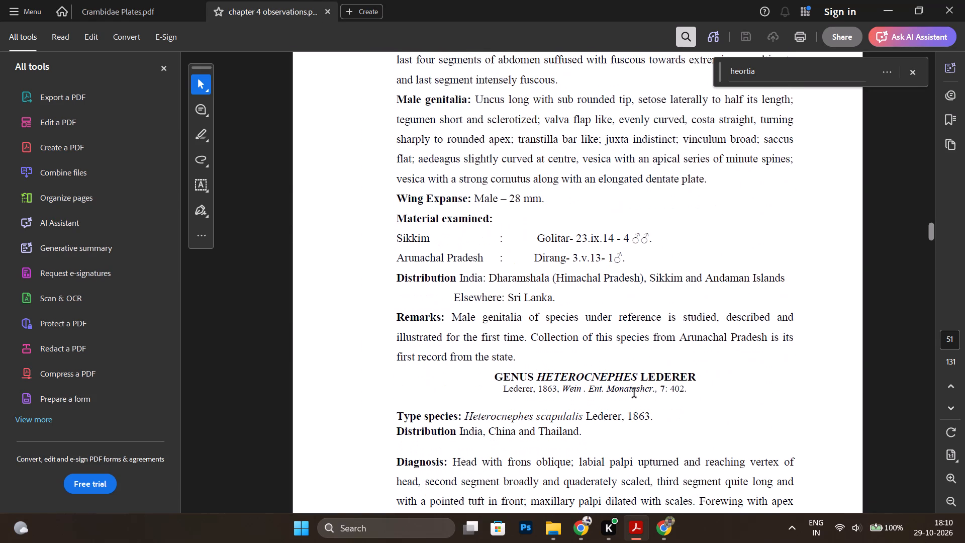
scroll(554, 385, "down", 2)
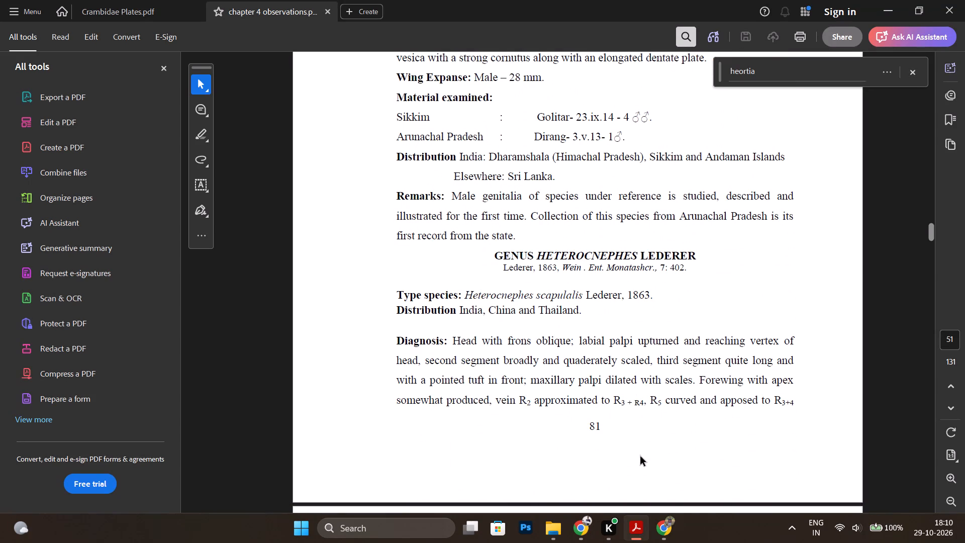
Open the blank Word document Heterocnephaes from the HETEROCNEPHES folder in PhD Data.
left_click(554, 533)
left_click(462, 348)
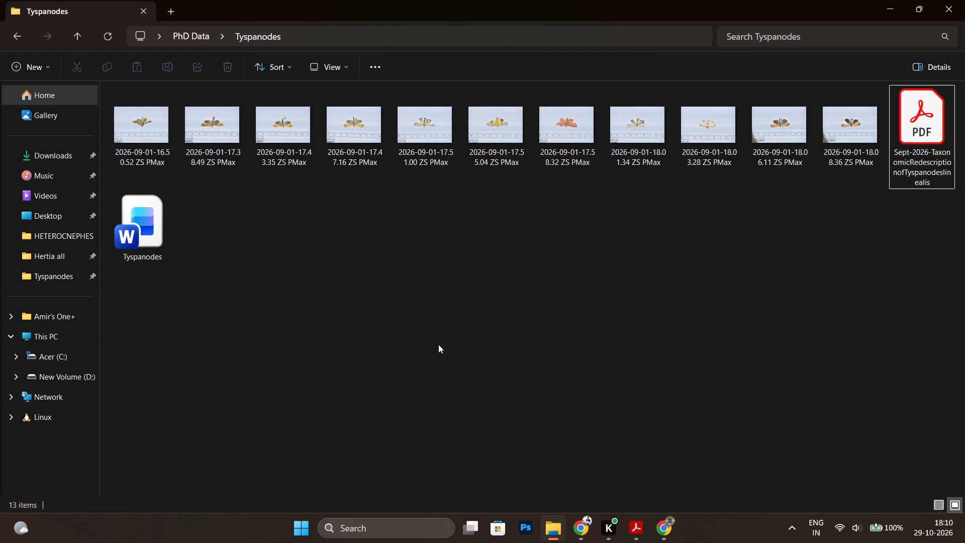
left_click(443, 341)
double_click(441, 128)
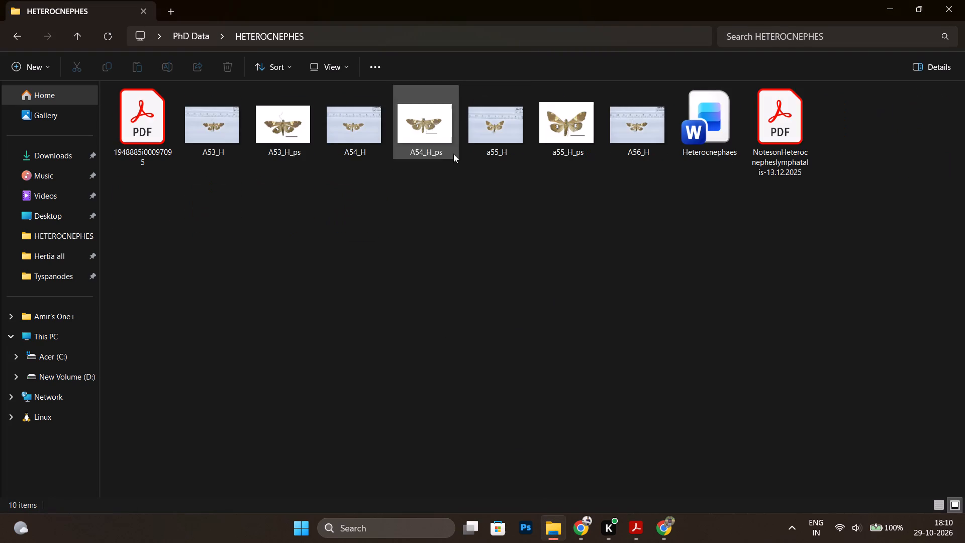
double_click(710, 117)
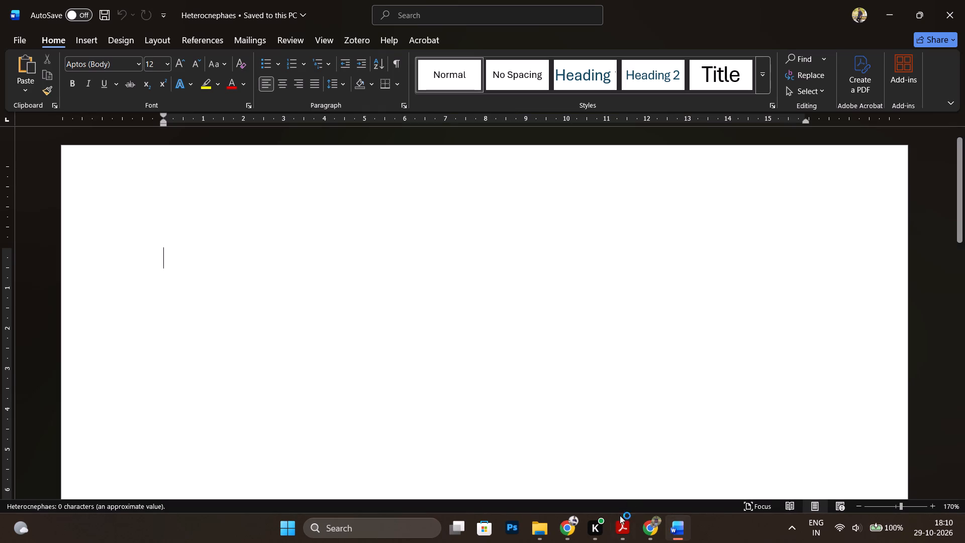
Copy the whole Genus Heterocnephes Lederer section, through the H. lymphatalis remarks, from the chapter 4 PDF into the blank Heterocnephaes Word document.
left_click(621, 534)
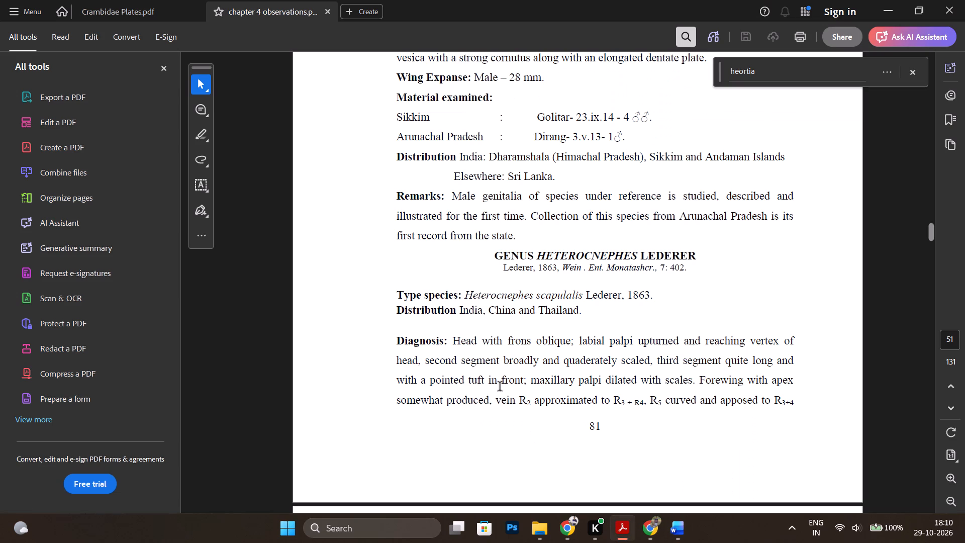
left_click_drag(495, 254, 681, 519)
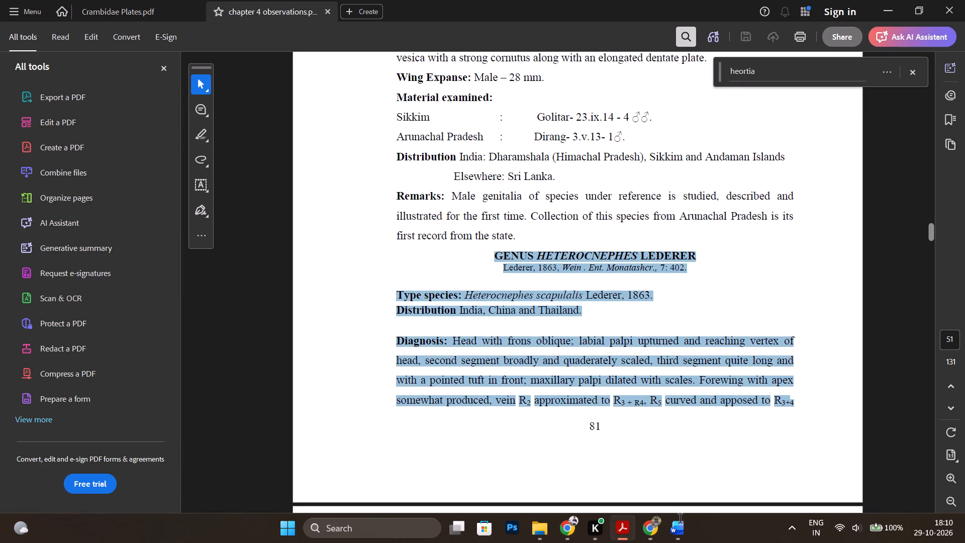
left_click_drag(681, 519, 701, 542)
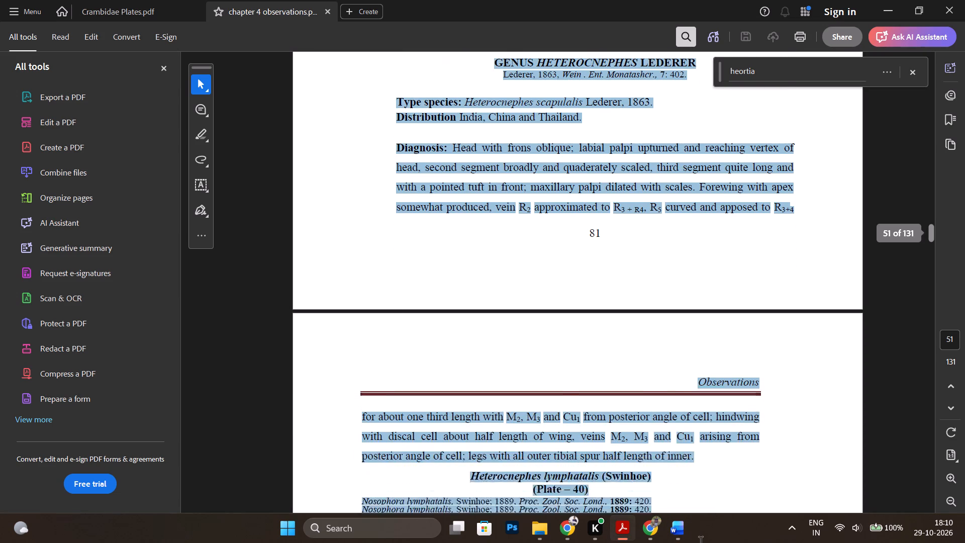
left_click_drag(701, 542, 780, 533)
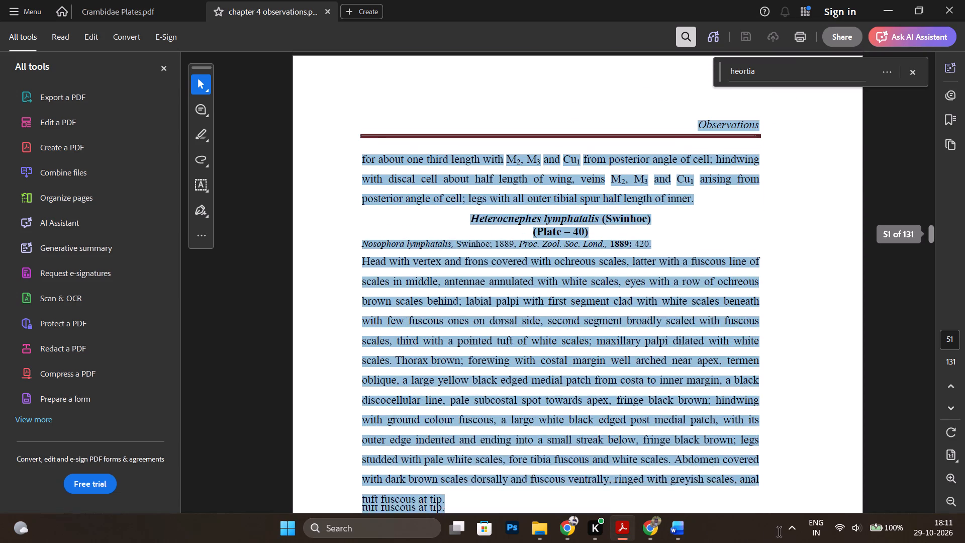
left_click_drag(780, 533, 781, 531)
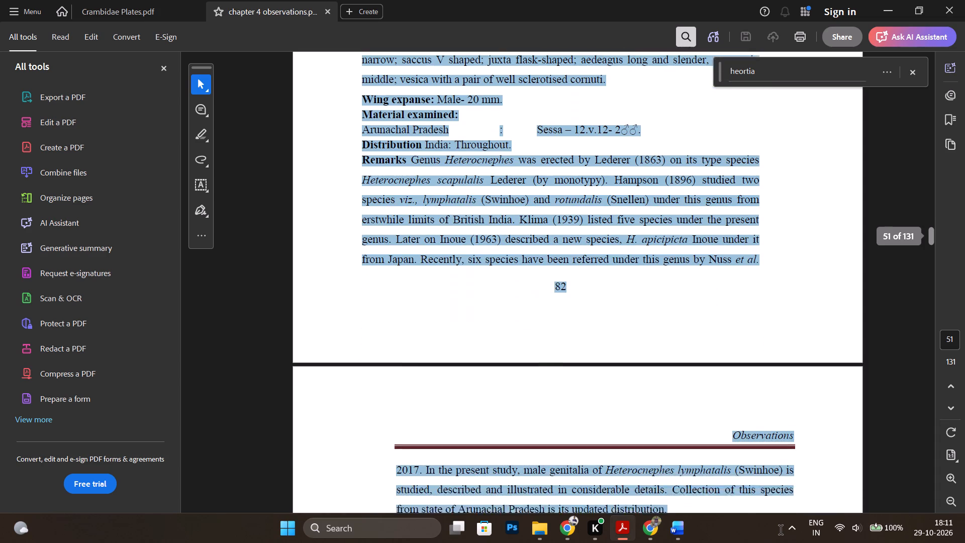
left_click_drag(781, 531, 680, 361)
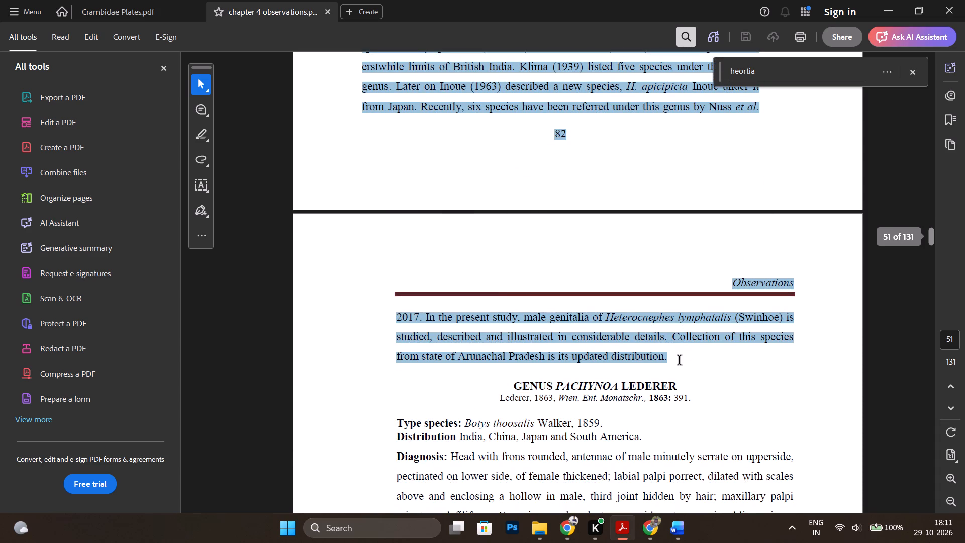
left_click_drag(680, 361, 673, 366)
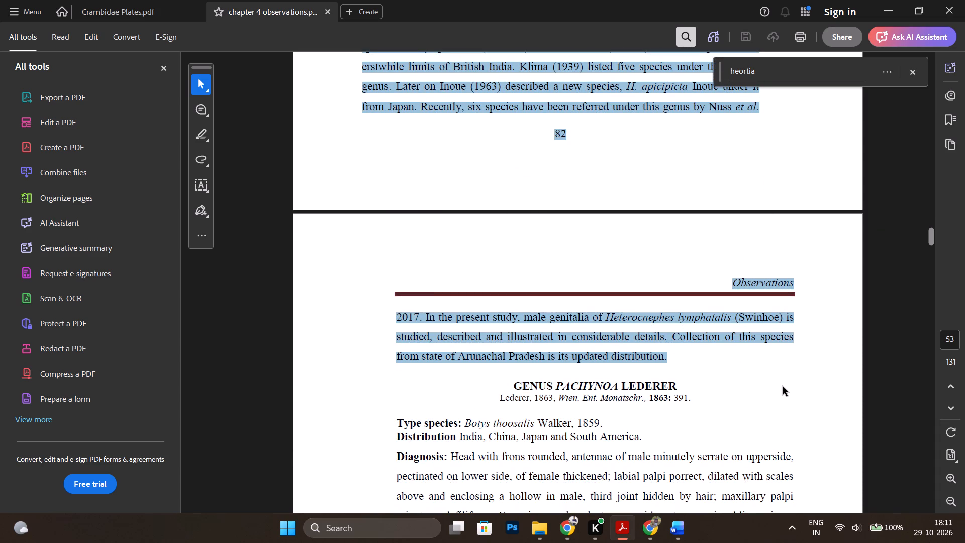
key("ctrl+c")
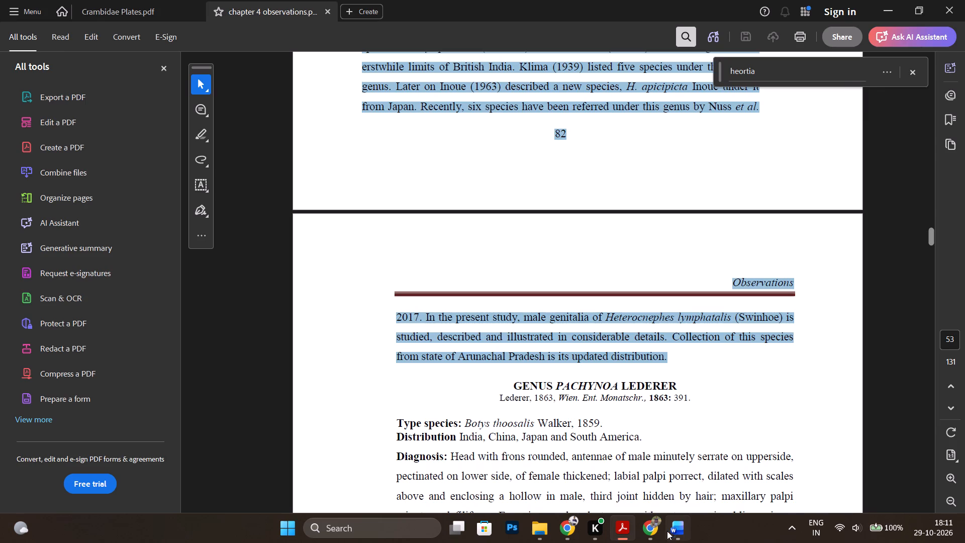
left_click(669, 528)
key("ctrl+v")
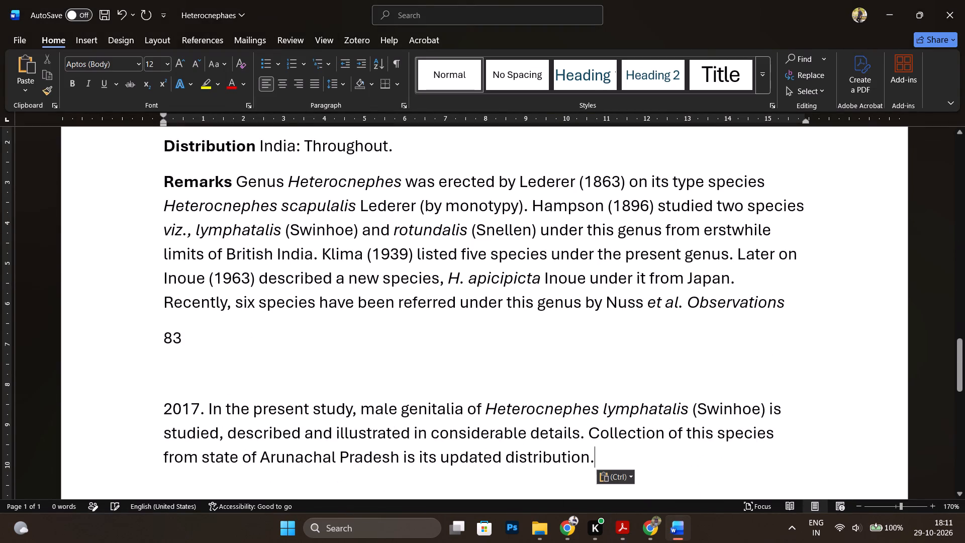
Format all the pasted Heterocnephes text as Times New Roman, size 11, with justified alignment.
scroll(529, 293, "up", 1)
key("ctrl+a")
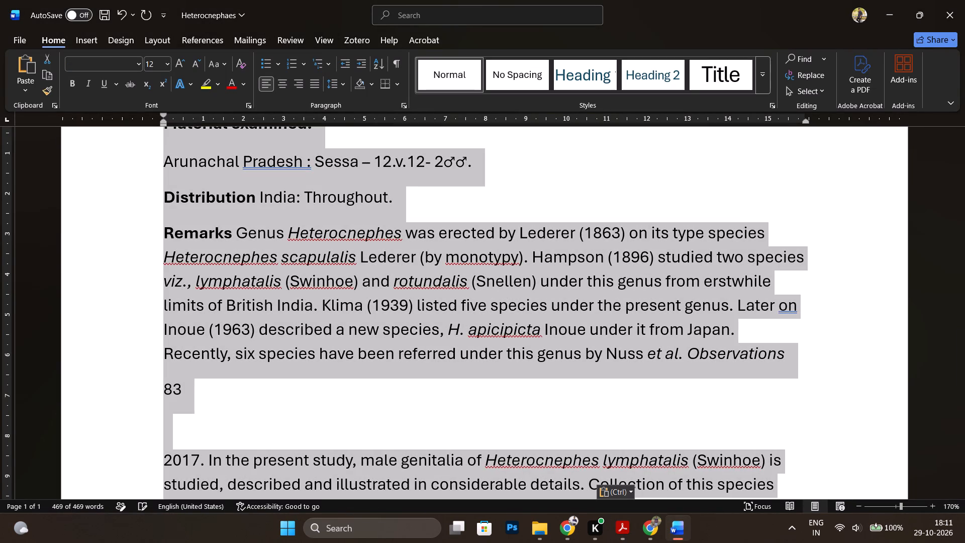
left_click(140, 61)
left_click(143, 150)
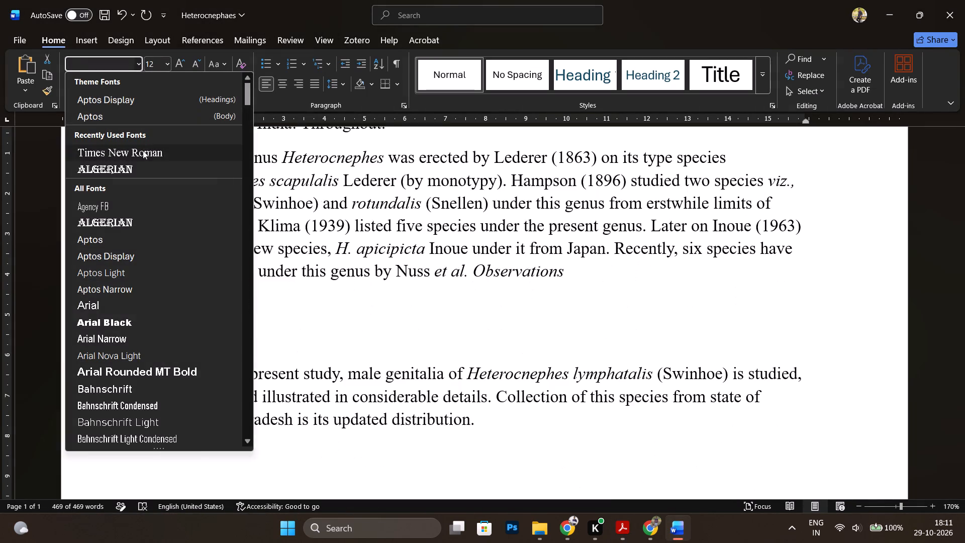
left_click(167, 60)
left_click(150, 122)
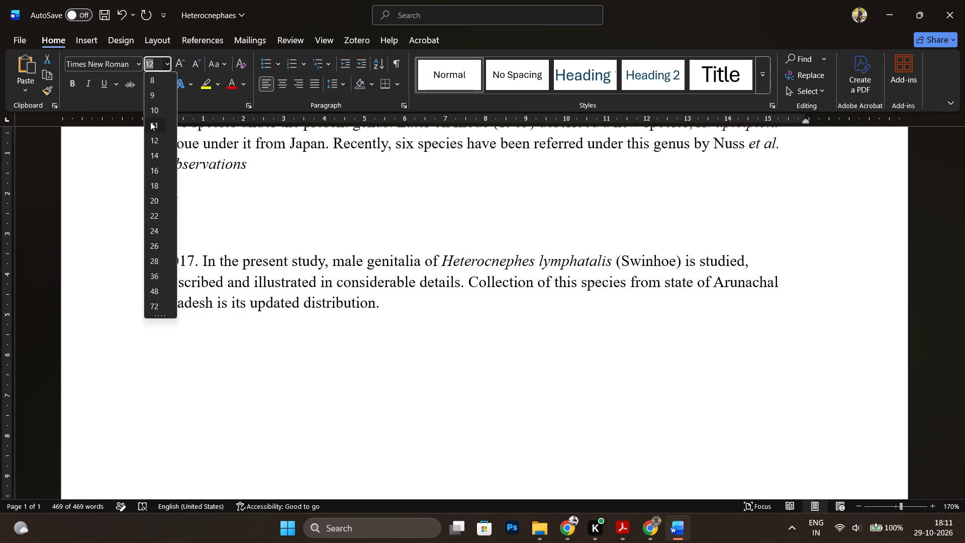
left_click(314, 87)
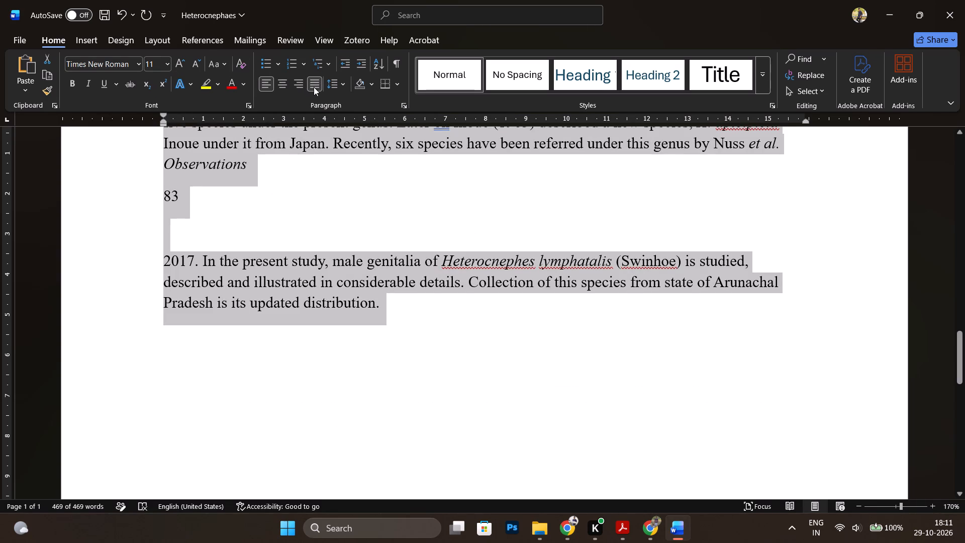
left_click(559, 350)
Delete the stray Observations header, the page number 83 and the empty paragraph between the two parts of the Remarks.
scroll(409, 377, "up", 2)
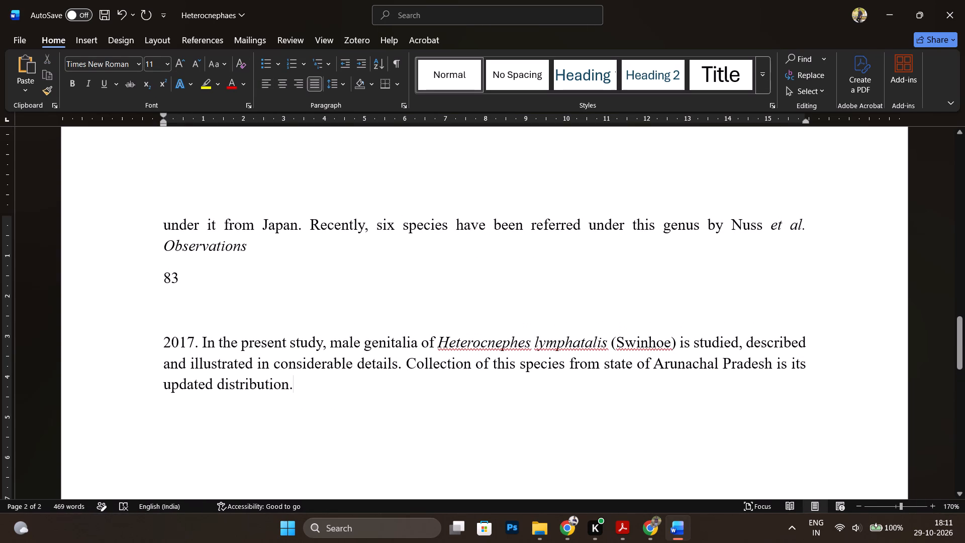
left_click(202, 311)
left_click_drag(182, 320, 158, 252)
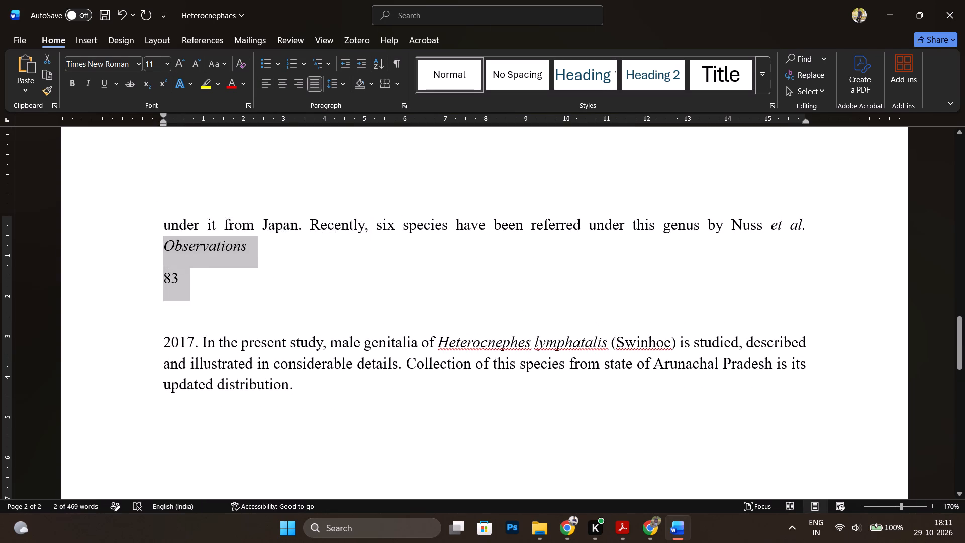
key("BackSpace")
scroll(291, 390, "down", 2)
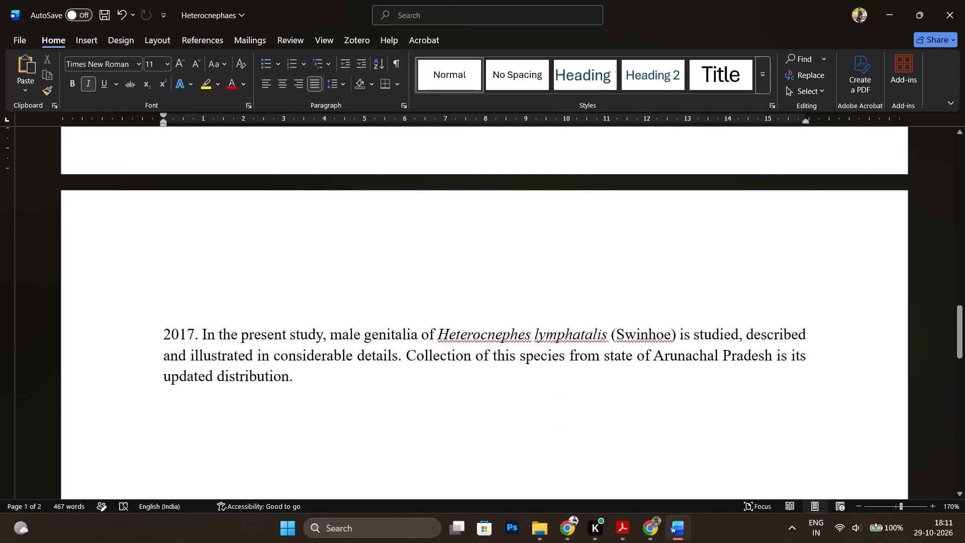
scroll(347, 375, "up", 3)
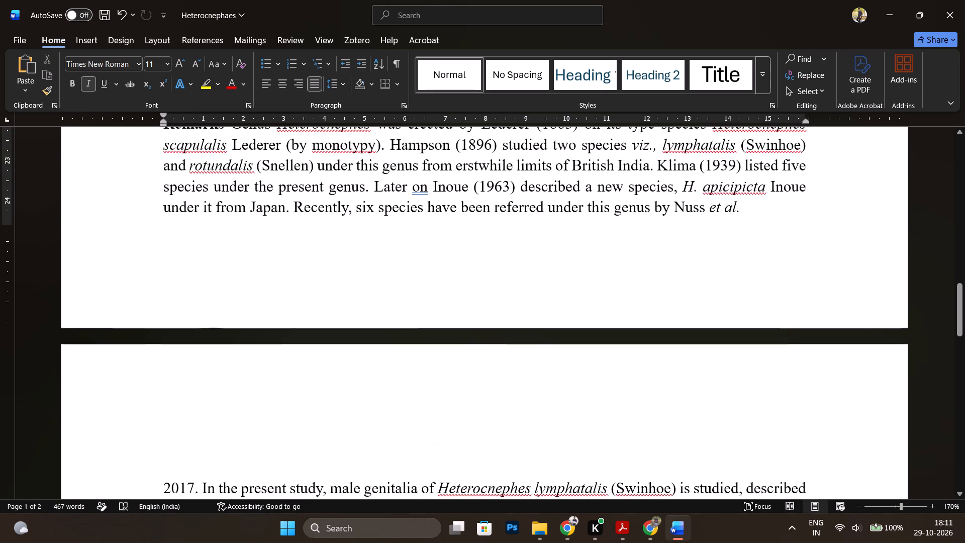
left_click(168, 435)
key("BackSpace")
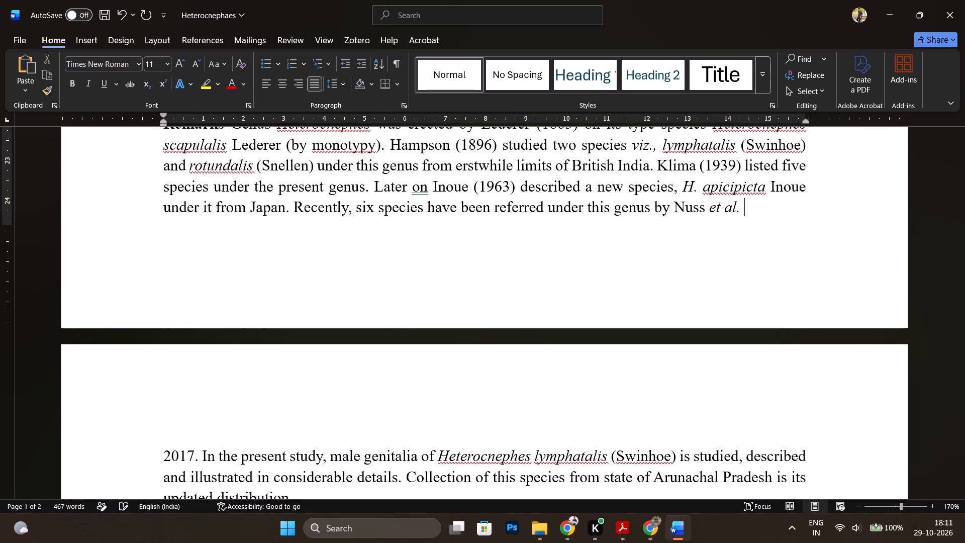
key("BackSpace")
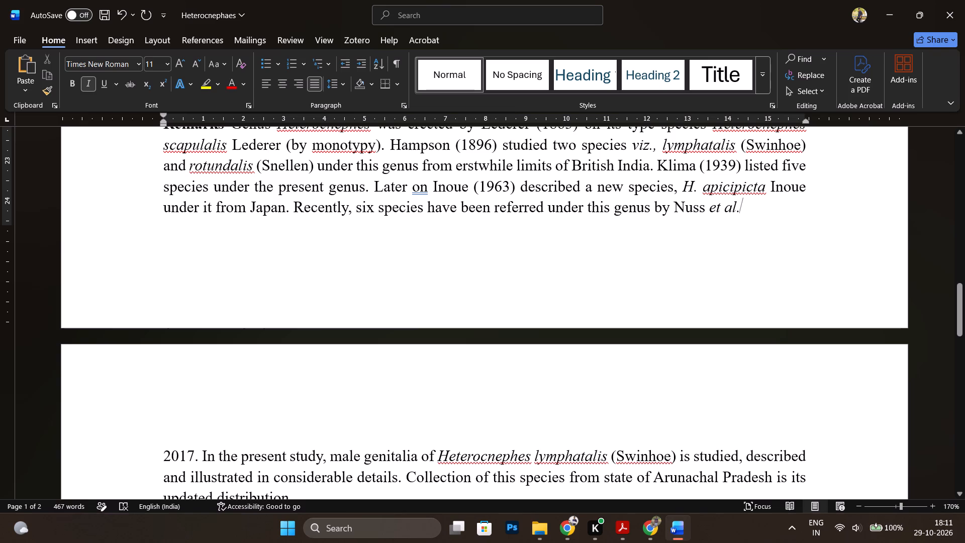
Delete the Arunachal Pradesh, Sessa specimen record line under Material examined.
scroll(463, 304, "up", 6)
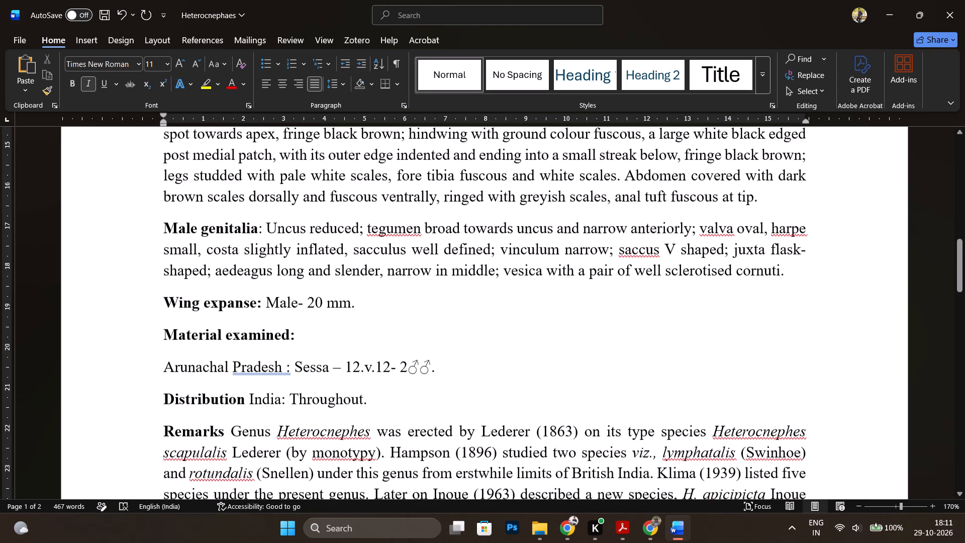
scroll(559, 314, "up", 1)
scroll(560, 314, "down", 1)
scroll(560, 314, "up", 5)
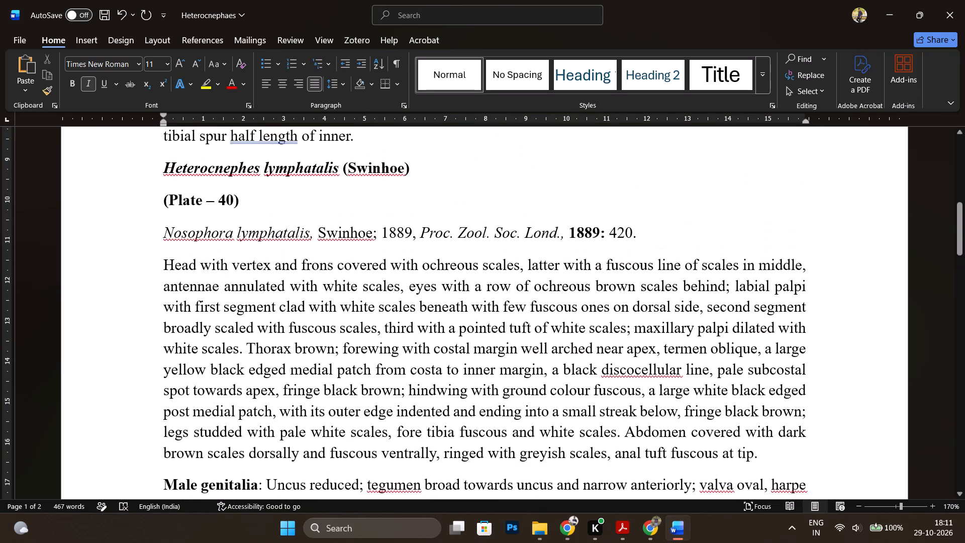
scroll(560, 314, "down", 4)
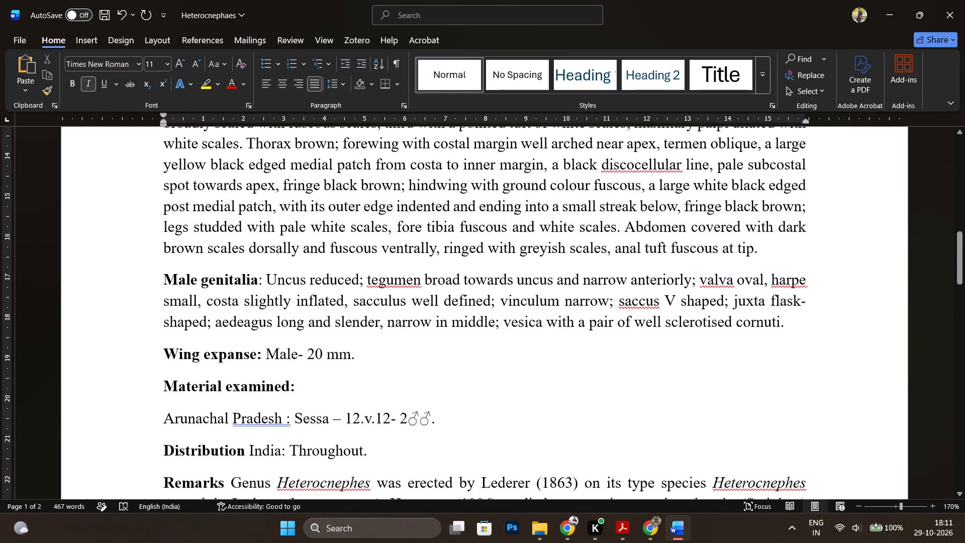
scroll(319, 383, "down", 1)
left_click_drag(456, 370, 203, 373)
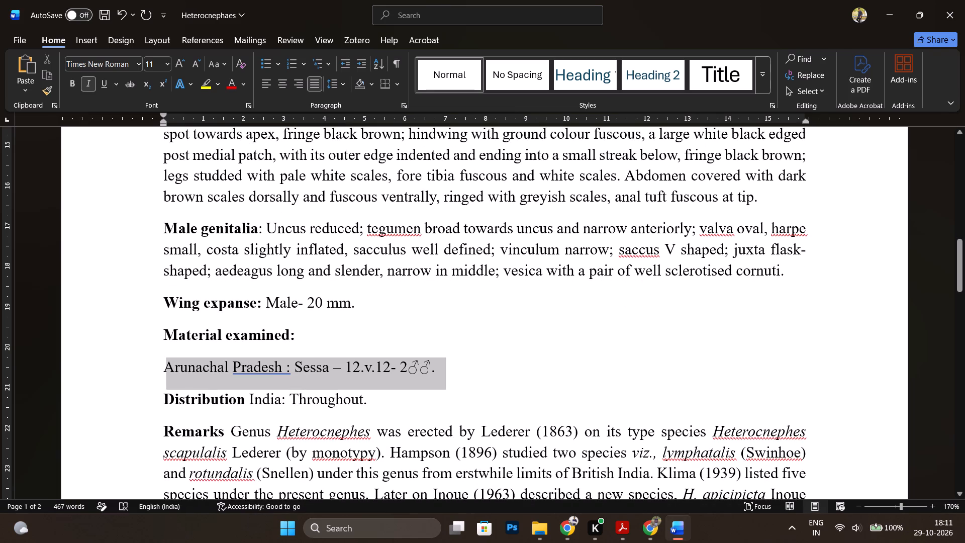
left_click_drag(203, 373, 195, 373)
key("BackSpace")
Highlight the wing expanse entry in yellow and change its hyphen to a colon so it reads Male: 20 mm.
left_click_drag(363, 301, 299, 312)
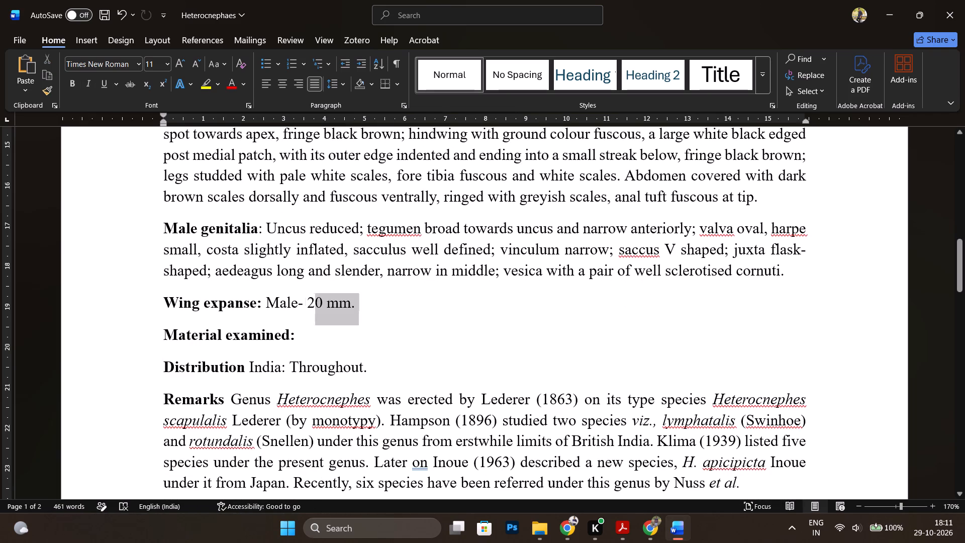
left_click_drag(299, 312, 283, 312)
left_click(336, 289)
left_click(371, 330)
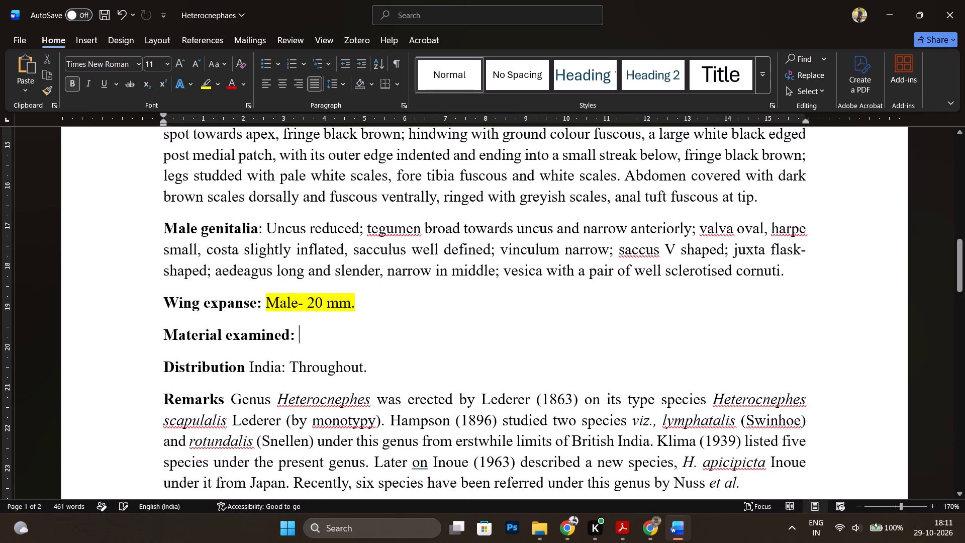
left_click(309, 303)
key("BackSpace")
key("BackSpace")
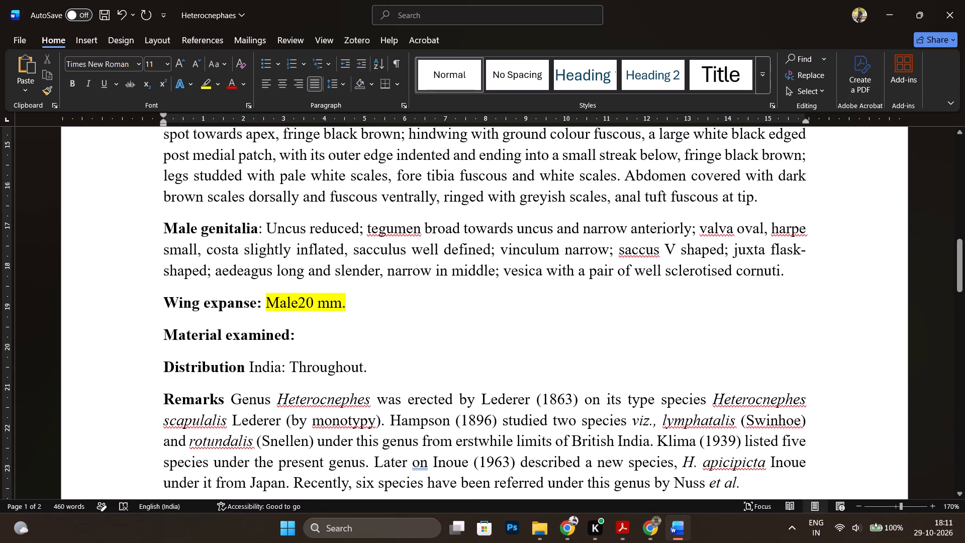
key("shift+colon")
key("space")
left_click(369, 304)
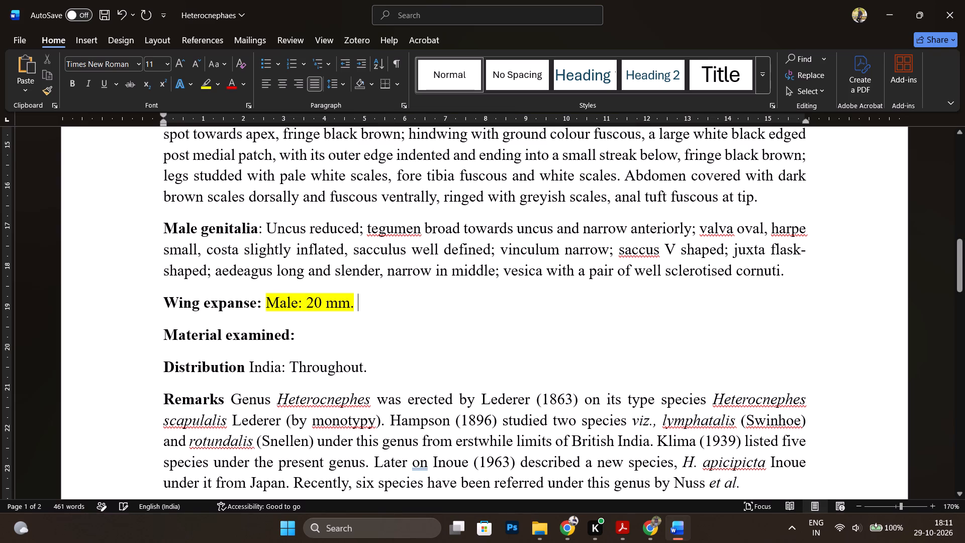
Join the paragraph starting with 2017 to the end of the Remarks paragraph so the citation reads Nuss et al. 2017.
scroll(371, 374, "down", 3)
scroll(504, 363, "down", 5)
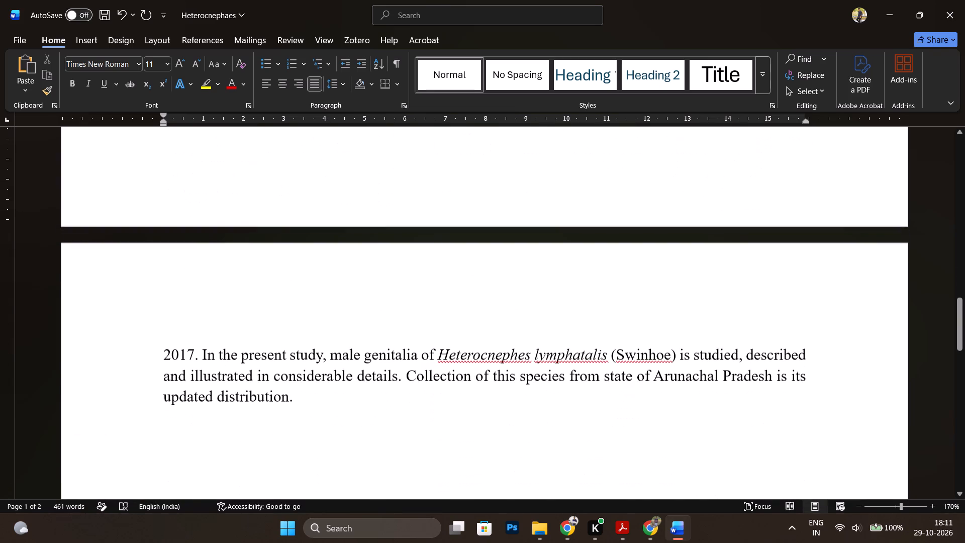
scroll(509, 356, "up", 4)
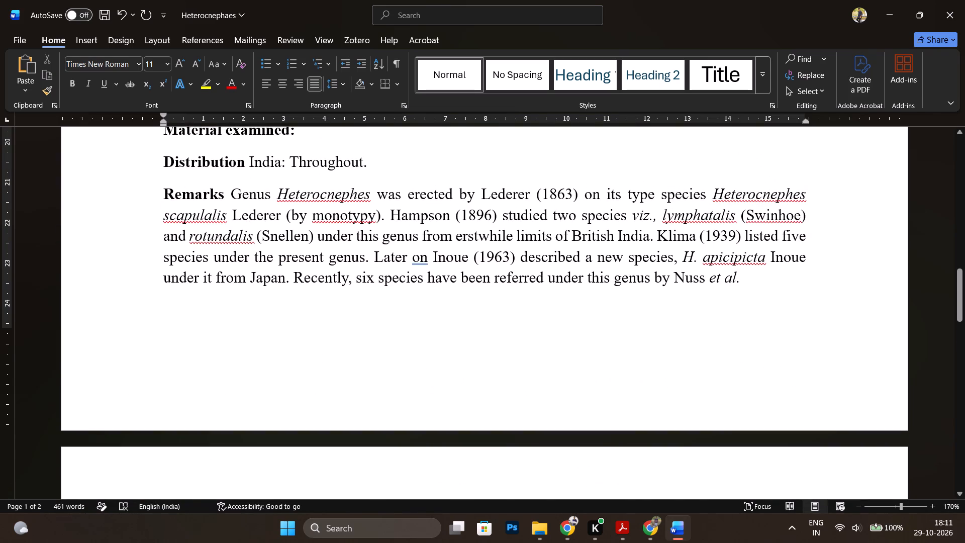
left_click(742, 279)
key("BackSpace")
scroll(389, 379, "down", 3)
left_click(167, 398)
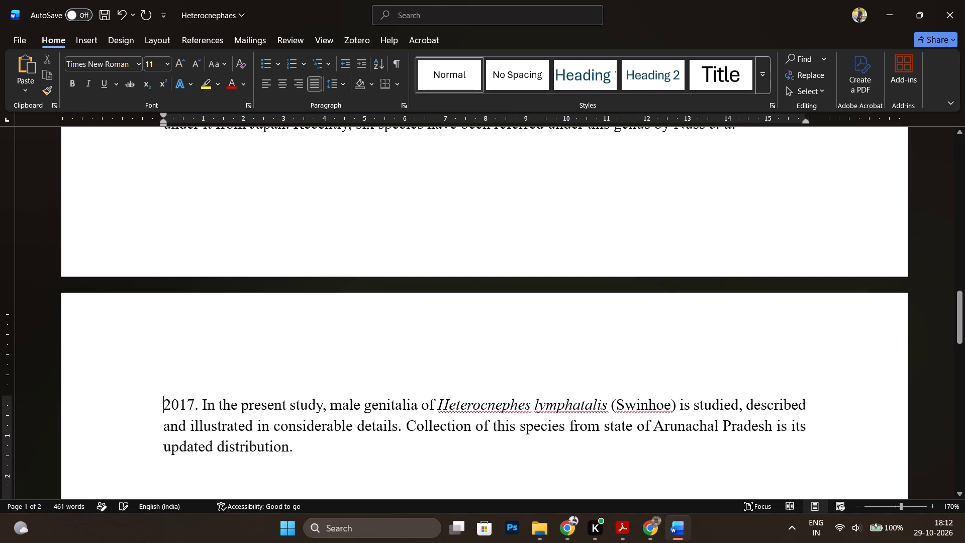
key("BackSpace")
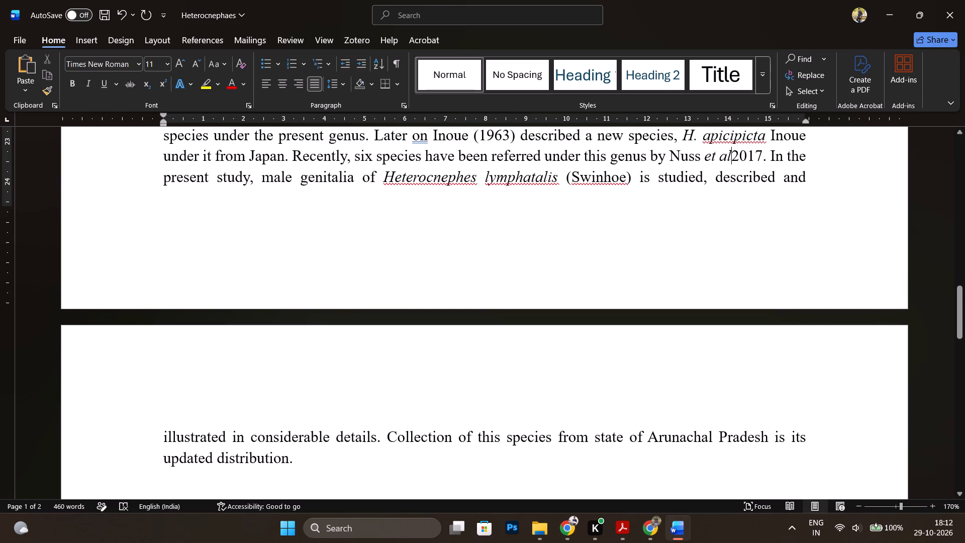
key("comma")
key("BackSpace")
type(".")
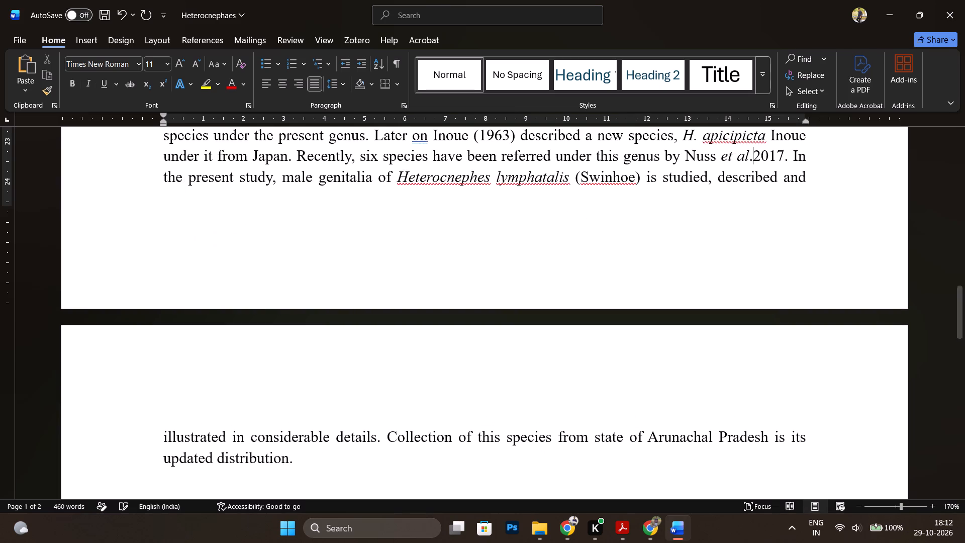
key("space")
scroll(488, 300, "up", 2)
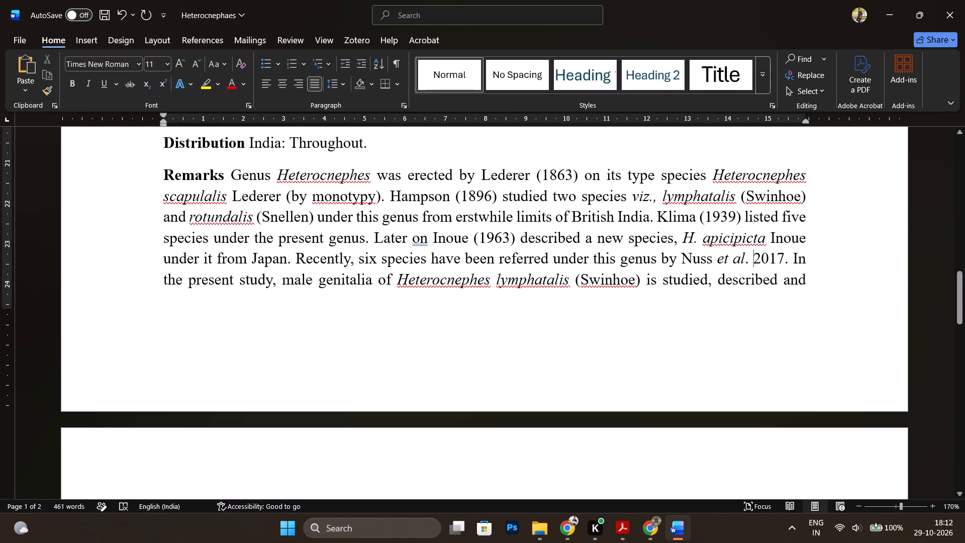
scroll(507, 347, "down", 5)
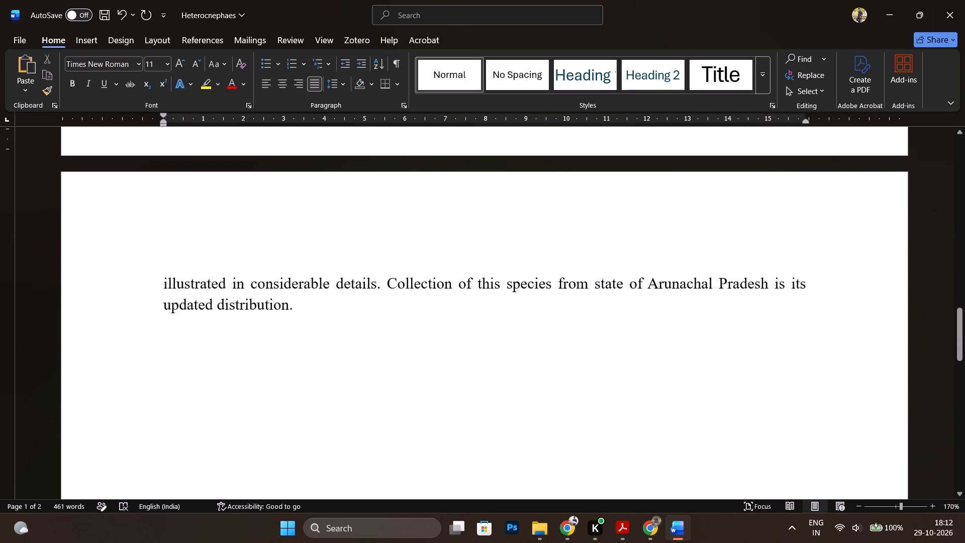
Delete the (Plate – 40) line beneath the Heterocnephes lymphatalis (Swinhoe) heading.
scroll(408, 346, "up", 1)
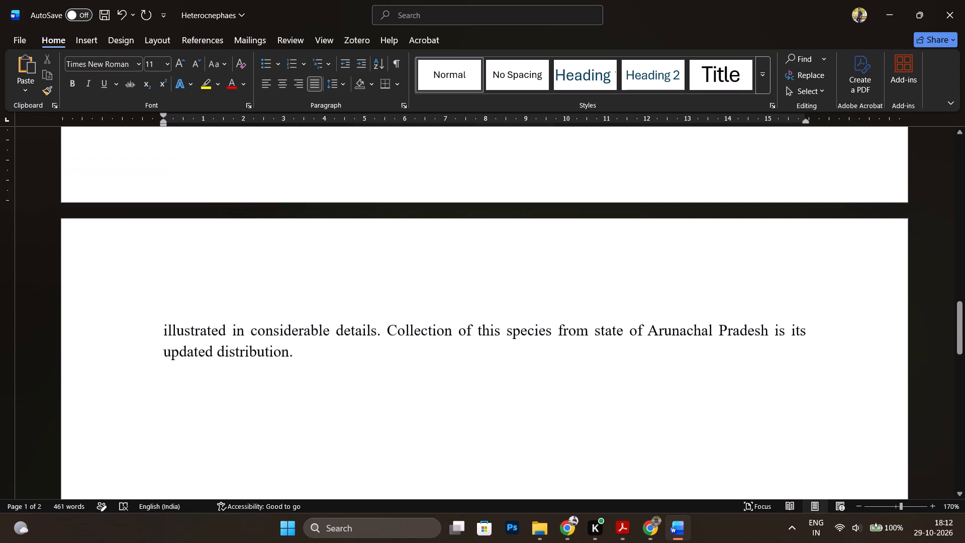
scroll(408, 346, "up", 2)
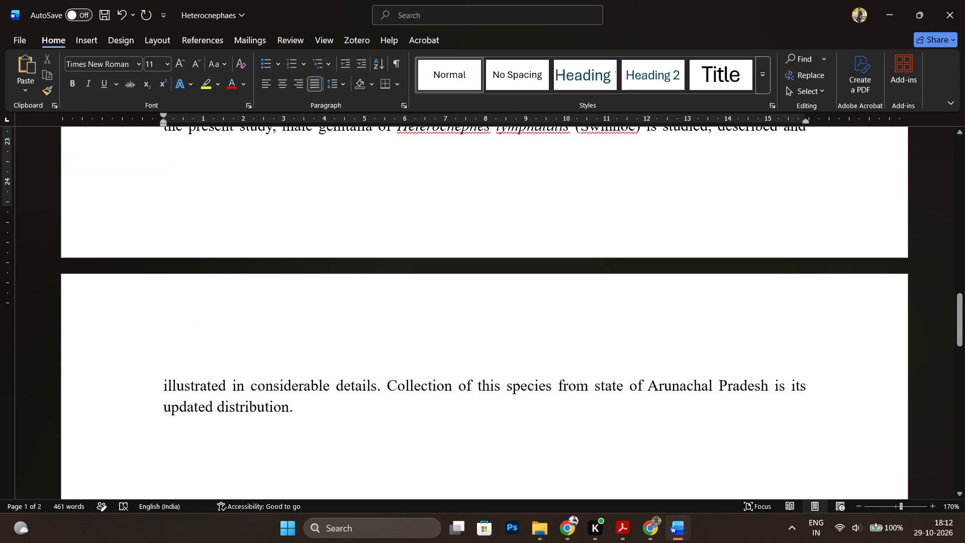
scroll(408, 346, "up", 12)
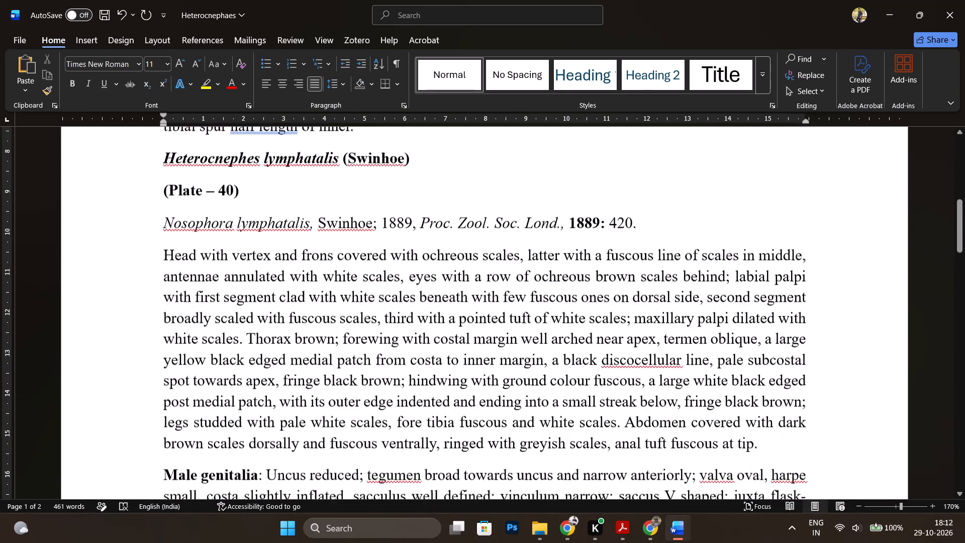
scroll(408, 346, "up", 3)
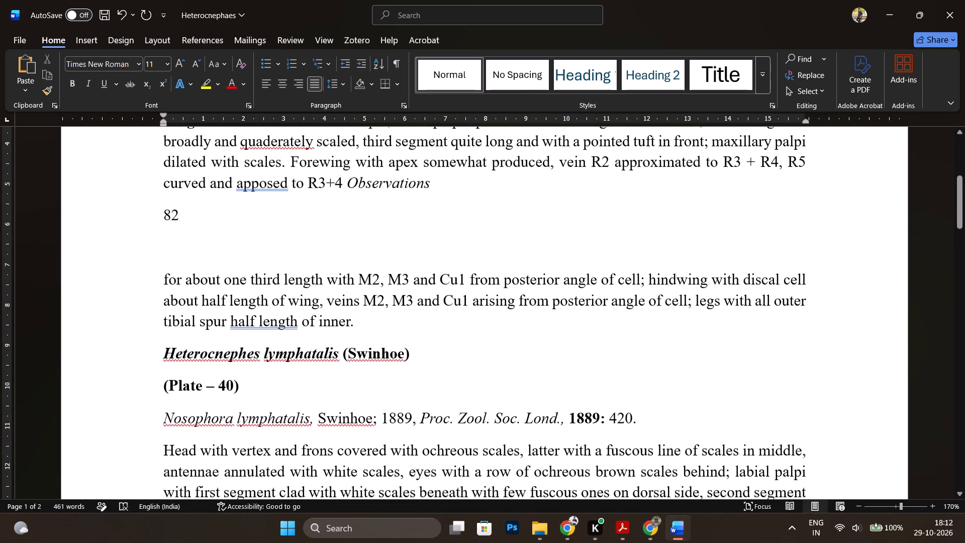
left_click_drag(251, 389, 160, 388)
key("BackSpace")
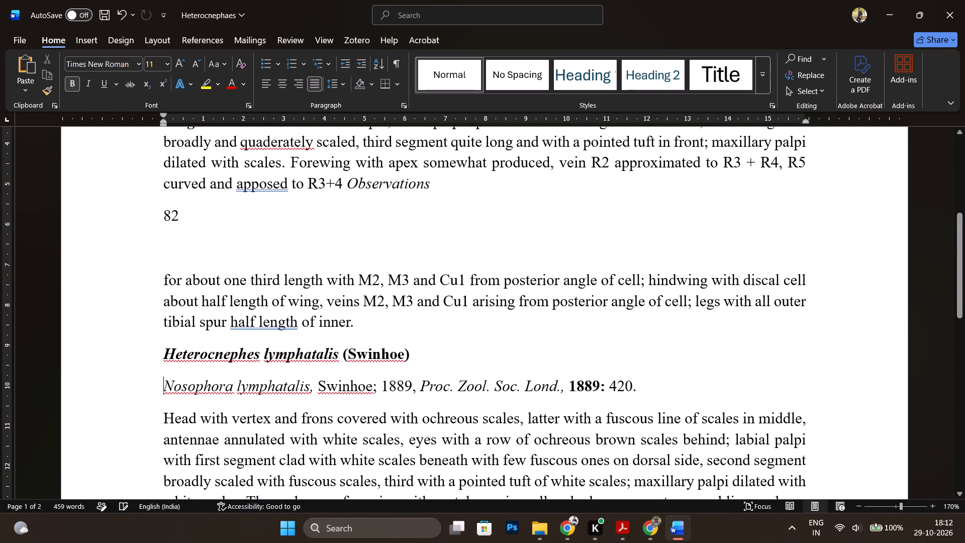
Insert an empty paragraph above the Heterocnephes lymphatalis (Swinhoe) heading.
left_click(487, 322)
key("Return")
Centre the Heterocnephes lymphatalis heading and its Nosophora lymphatalis citation line, and remove the space after both paragraphs.
left_click_drag(644, 420, 201, 406)
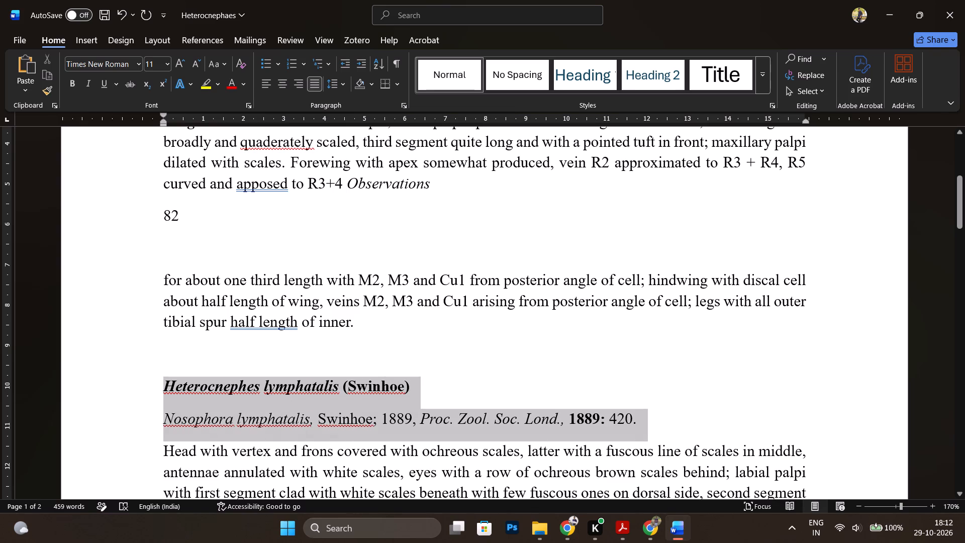
left_click_drag(201, 406, 178, 396)
left_click(284, 87)
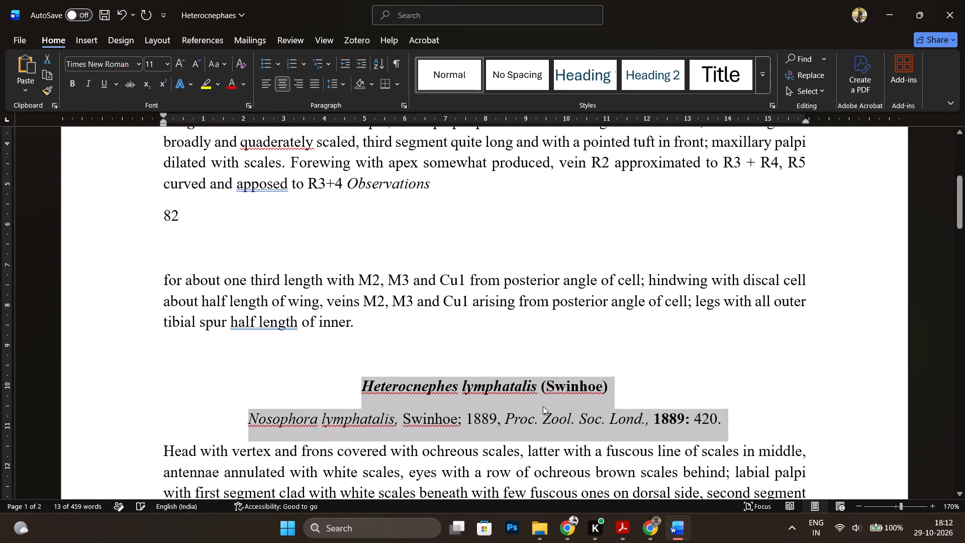
left_click(739, 419)
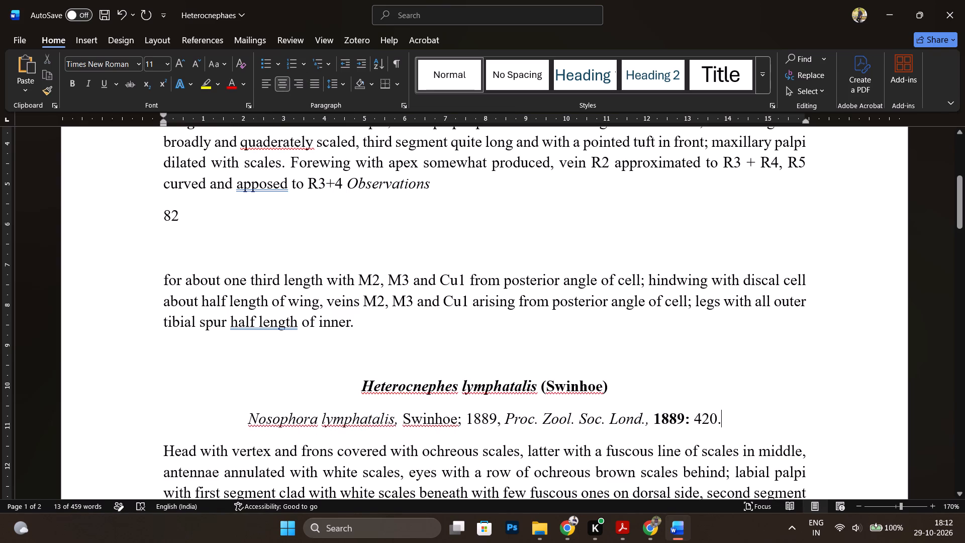
left_click_drag(734, 421, 278, 397)
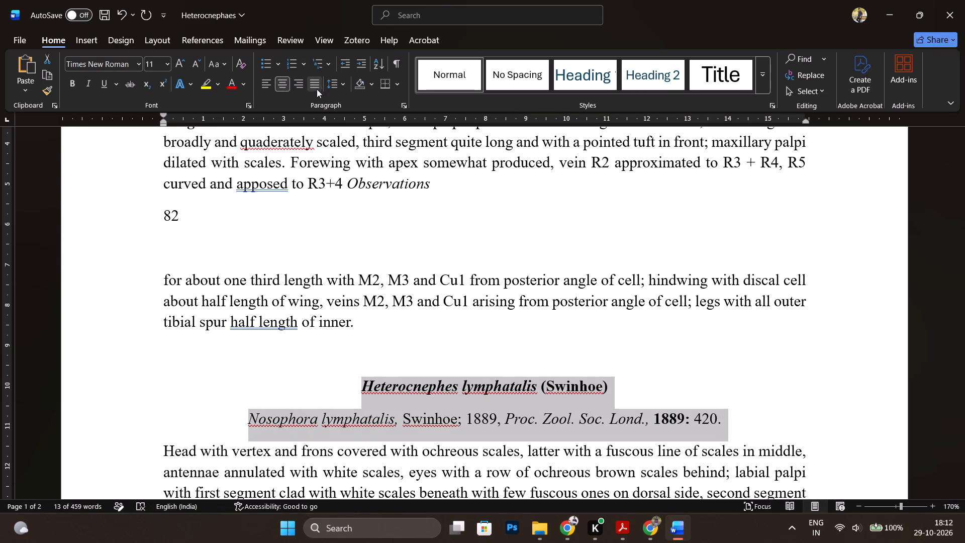
left_click(338, 83)
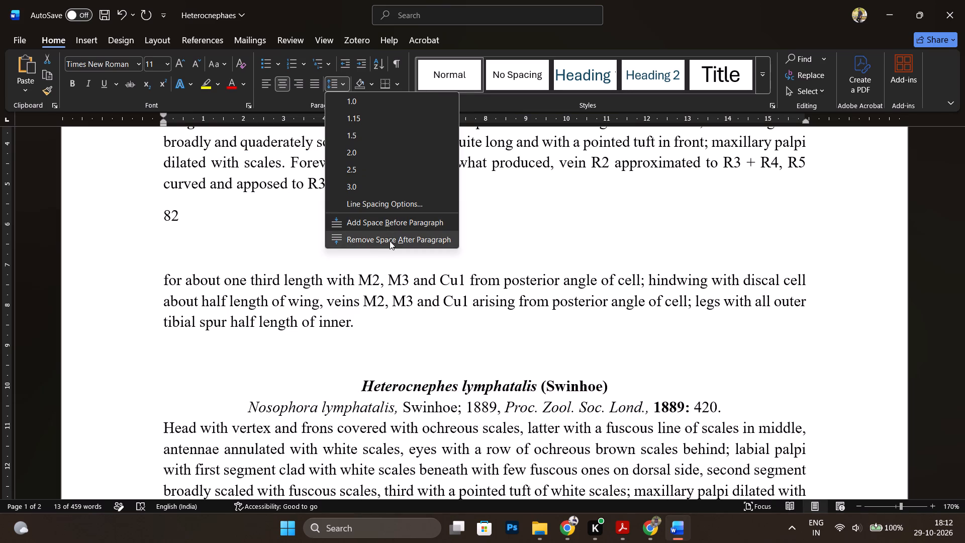
left_click(390, 241)
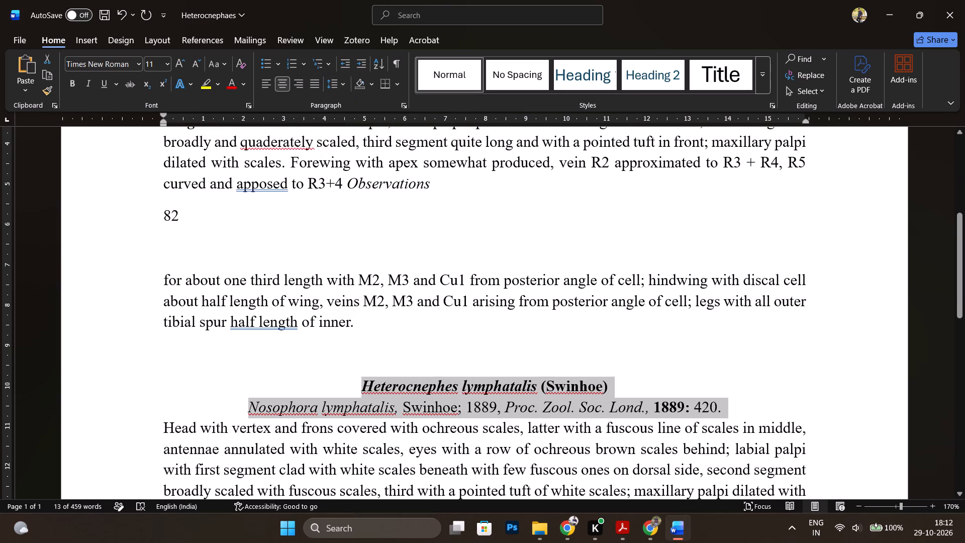
Insert an empty line between the Nosophora lymphatalis citation and the species description.
left_click(639, 385)
left_click(729, 406)
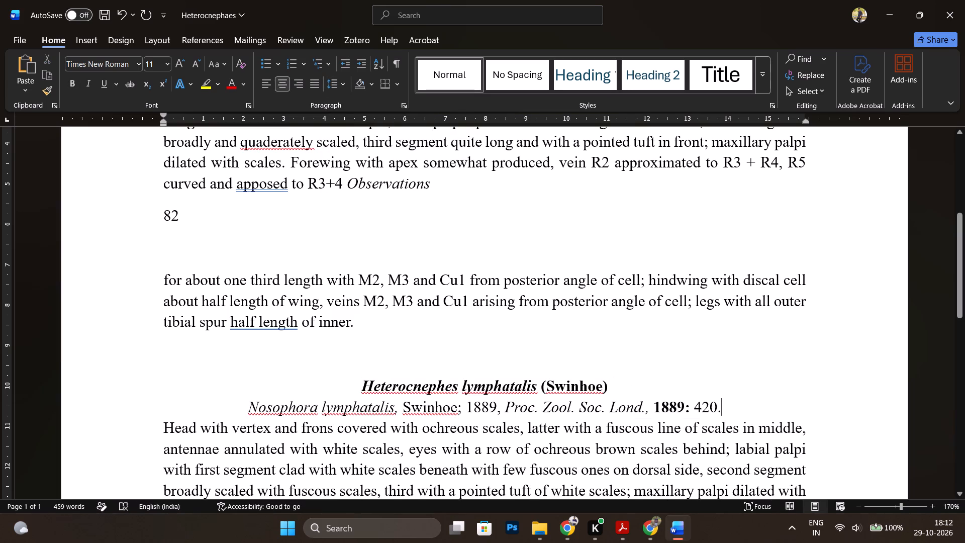
key("Return")
Set the font size of the Nosophora lymphatalis citation line to 9.
scroll(715, 367, "down", 2)
left_click_drag(760, 306, 604, 307)
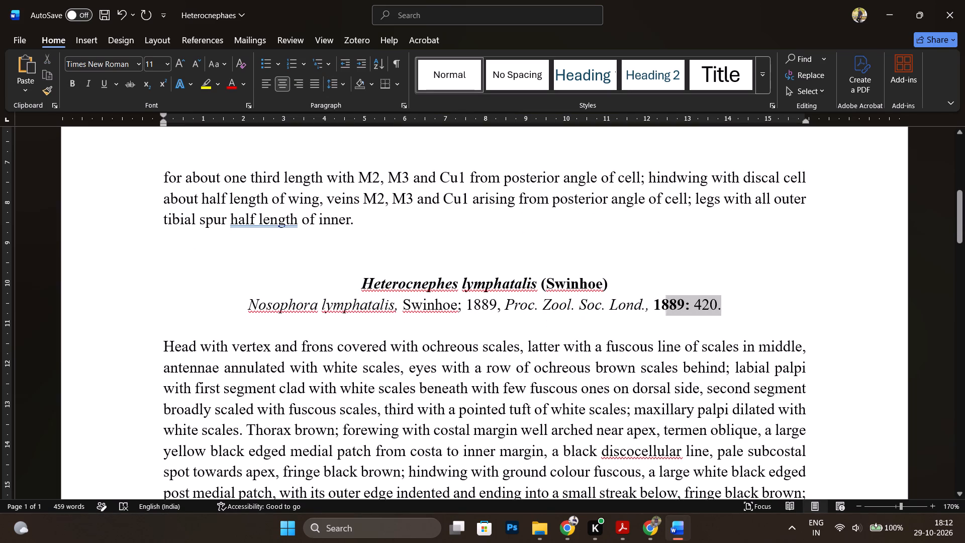
left_click_drag(604, 307, 263, 307)
left_click(167, 67)
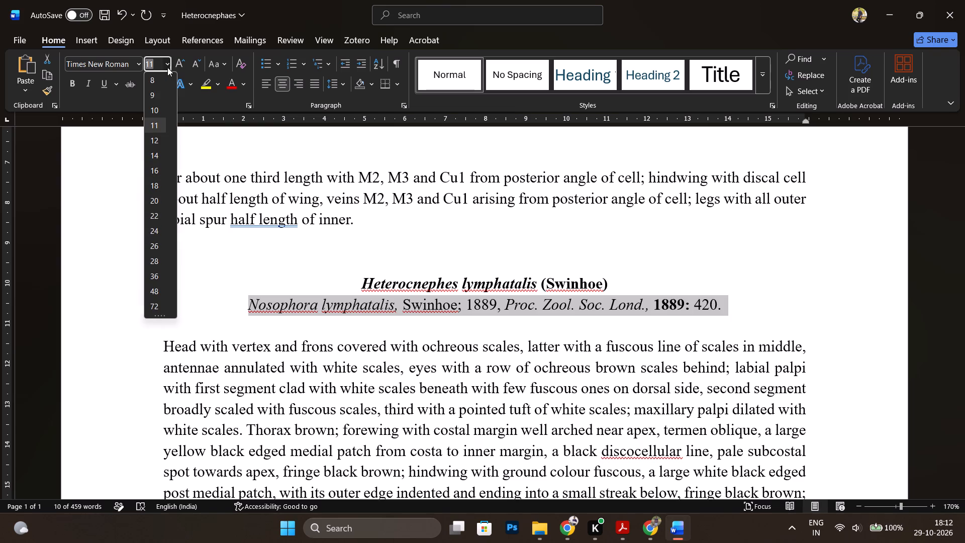
left_click(156, 98)
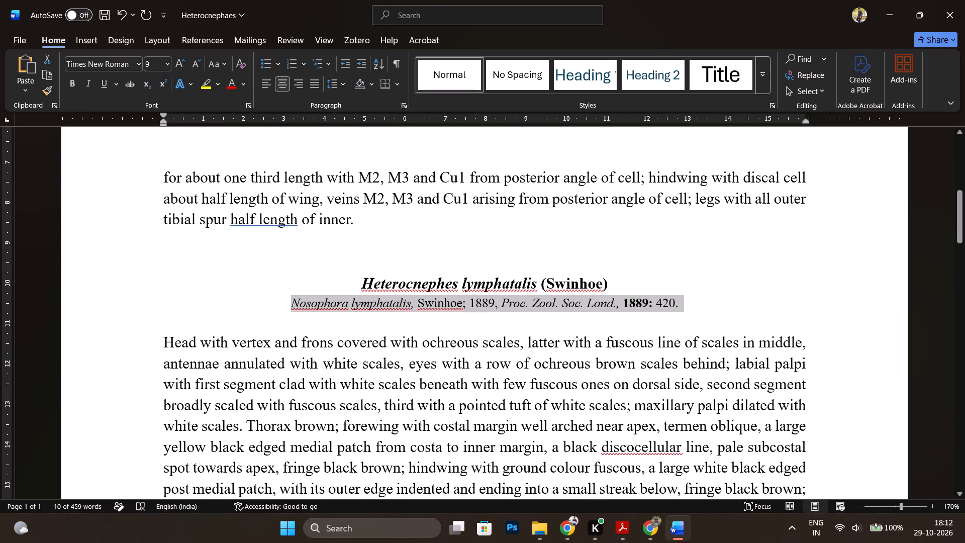
left_click(645, 264)
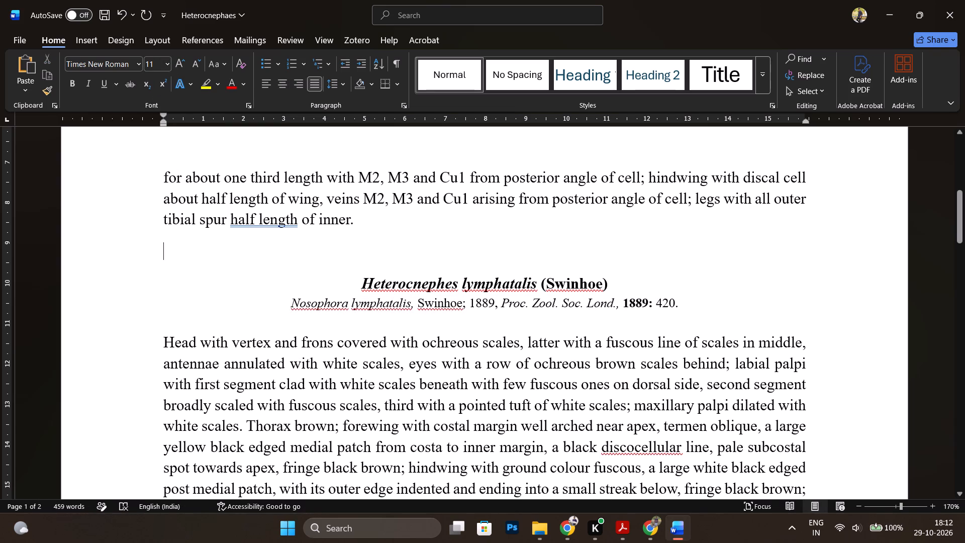
Accept the suggested correction half-length in the tibial spur phrase ending the genus Diagnosis.
left_click(267, 220)
right_click(267, 220)
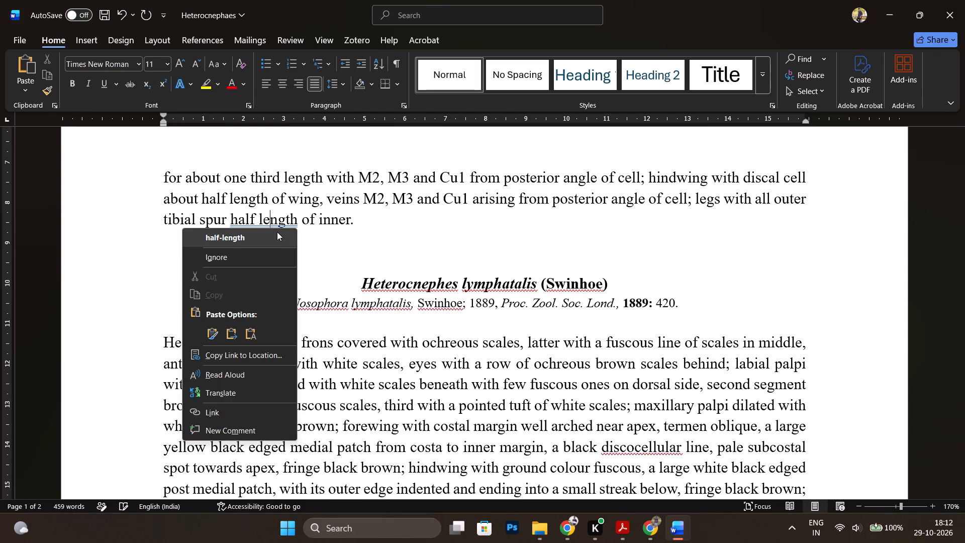
left_click(276, 235)
left_click(391, 233)
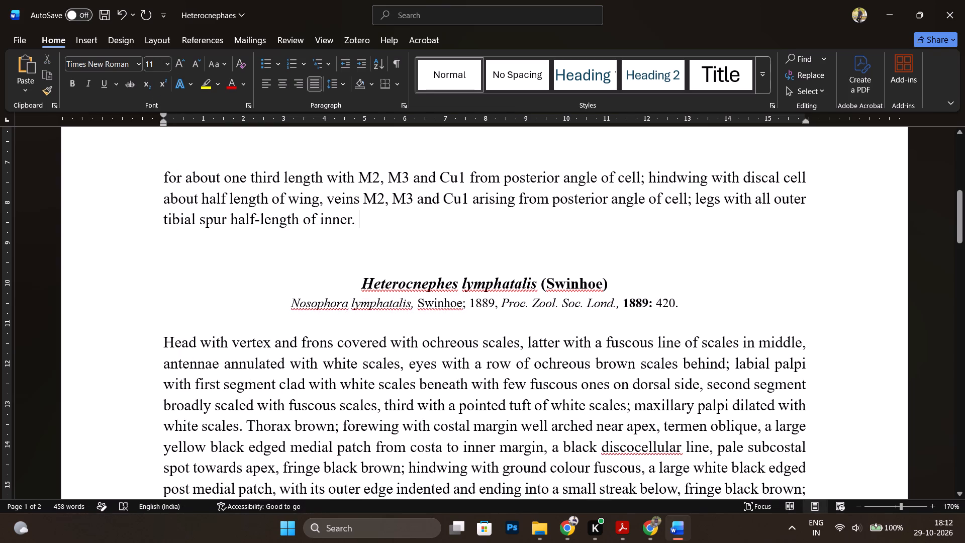
Delete the stray Observations header, page number 82 and empty paragraph in the Diagnosis, joining the text as R3+4 for about one third length.
scroll(595, 289, "up", 4)
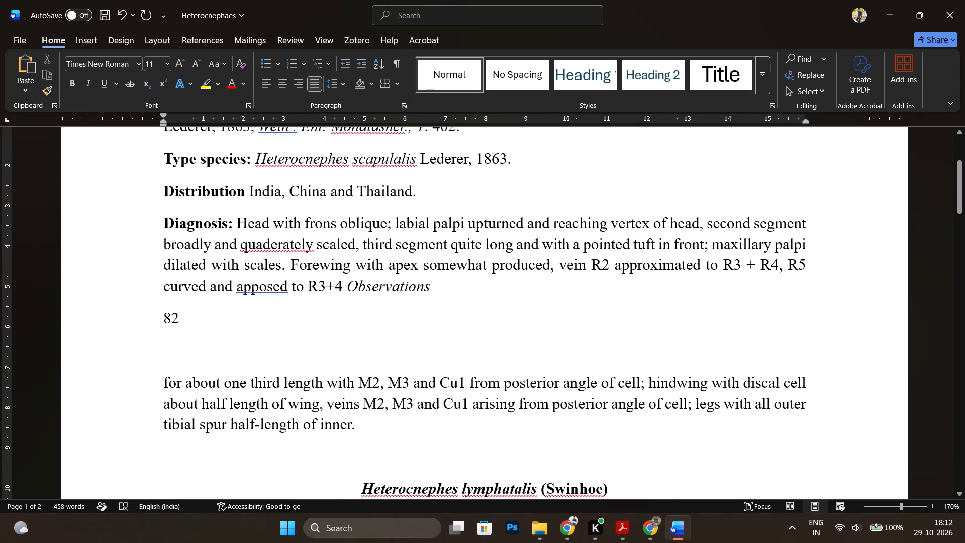
left_click_drag(217, 325, 346, 288)
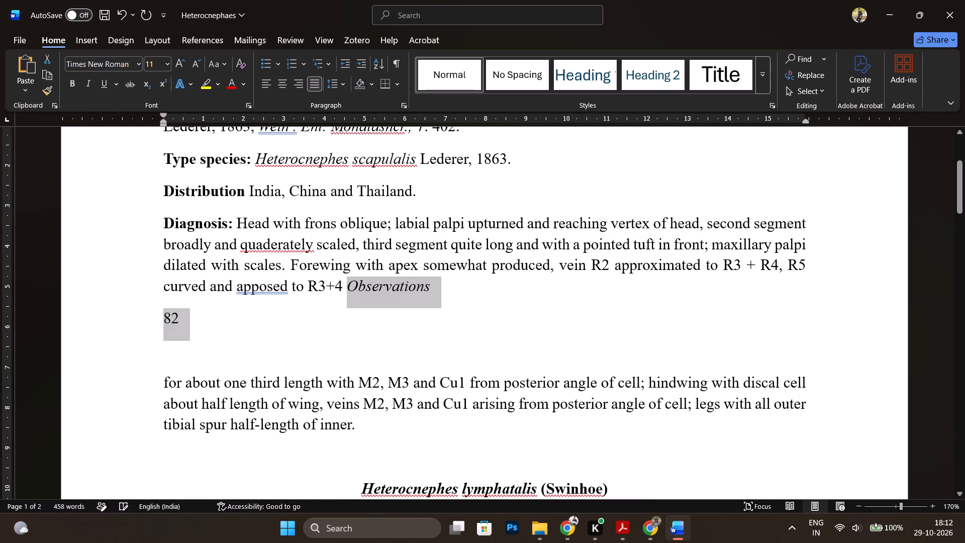
key("BackSpace")
key("BackSpace")
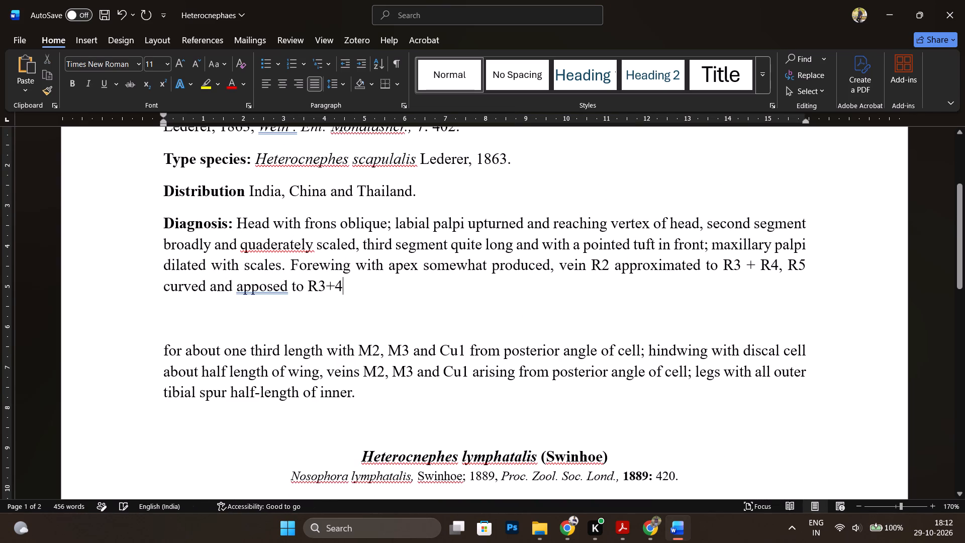
left_click(163, 352)
key("BackSpace")
key("BackSpace")
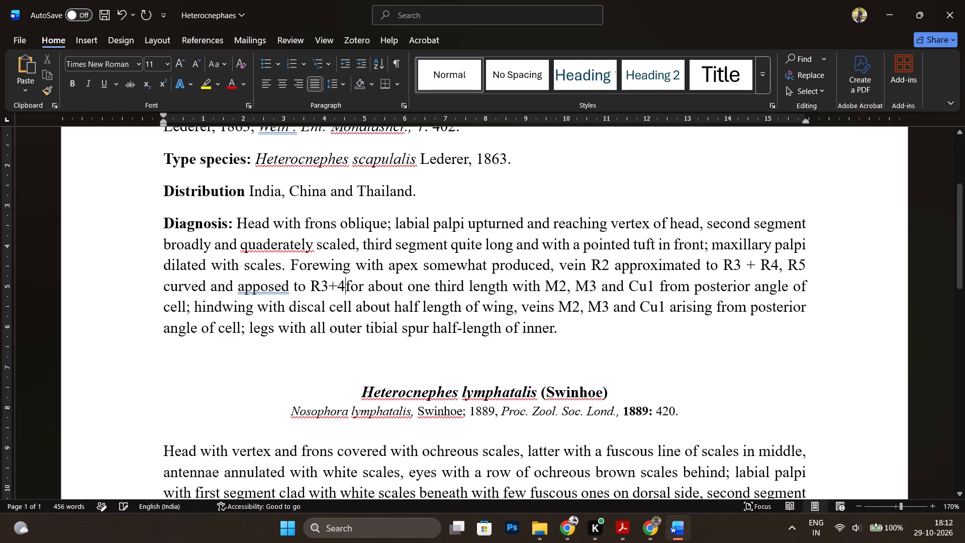
key("space")
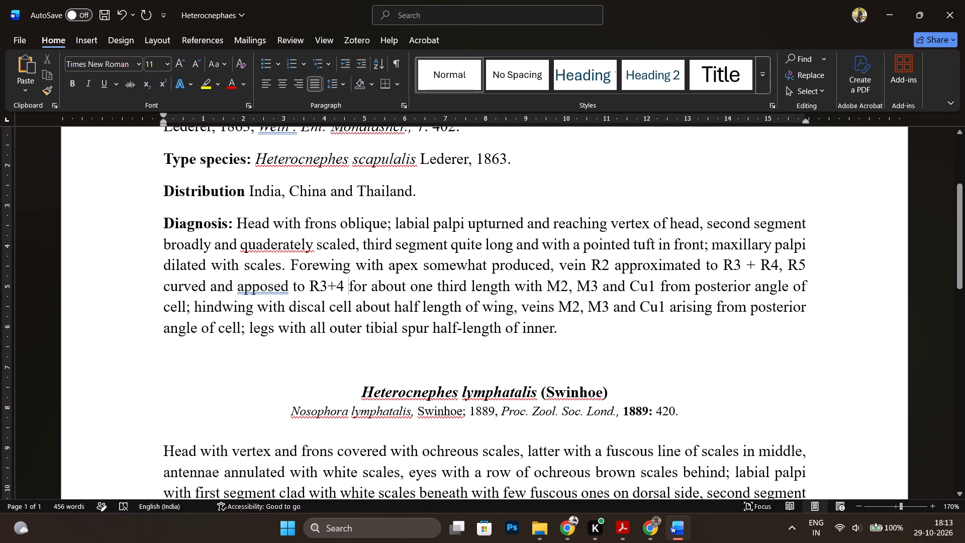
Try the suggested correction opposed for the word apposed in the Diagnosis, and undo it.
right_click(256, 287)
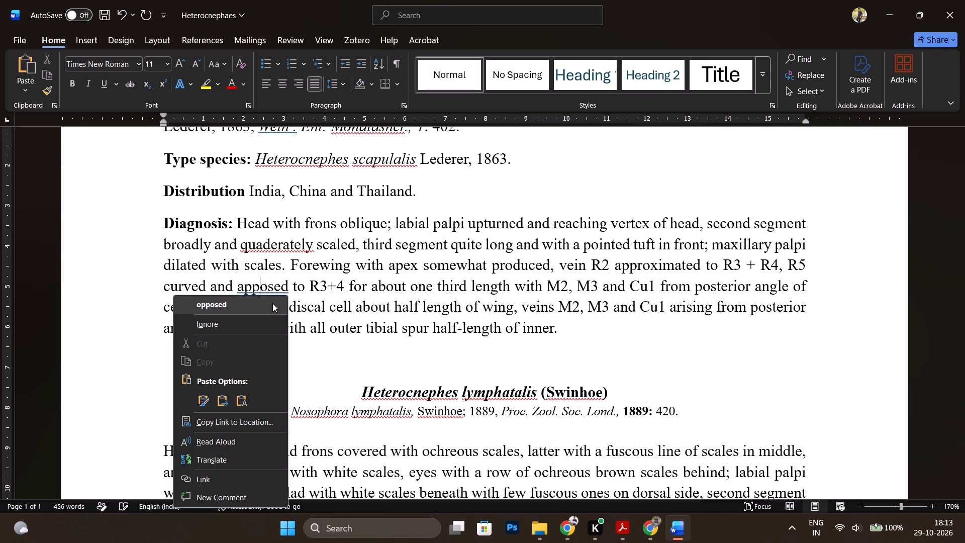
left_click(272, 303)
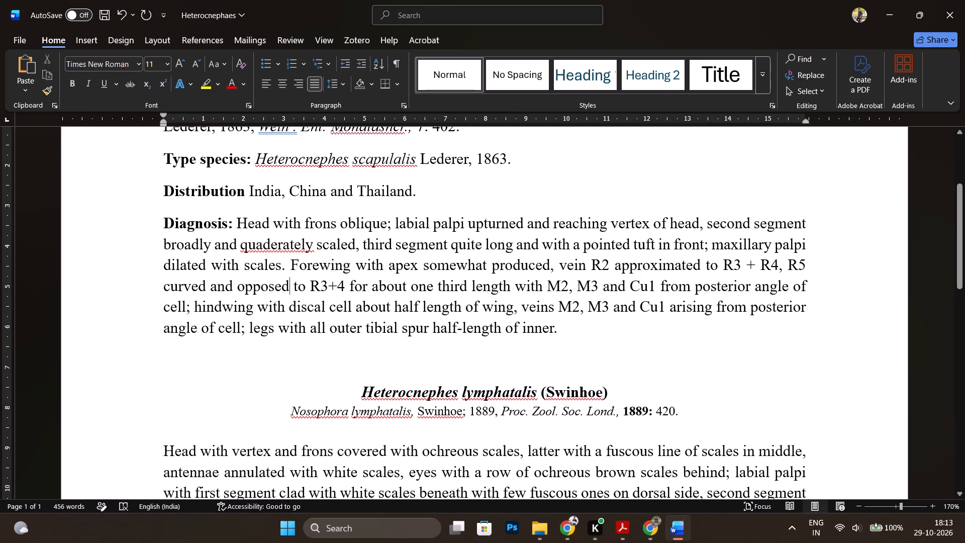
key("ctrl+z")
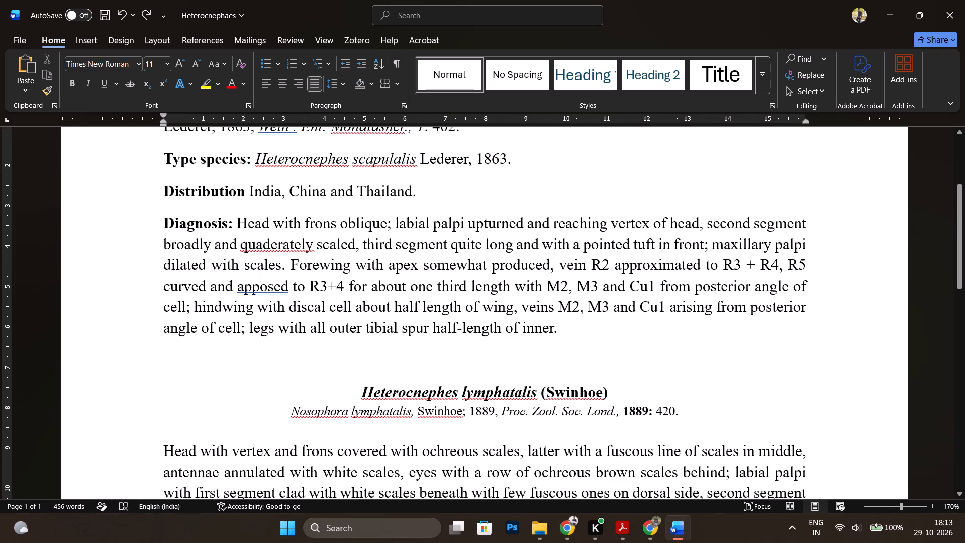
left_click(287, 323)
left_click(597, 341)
Centre the GENUS HETEROCNEPHES LEDERER heading and its Lederer, 1863 citation line, and remove the space after both paragraphs.
scroll(297, 324, "up", 3)
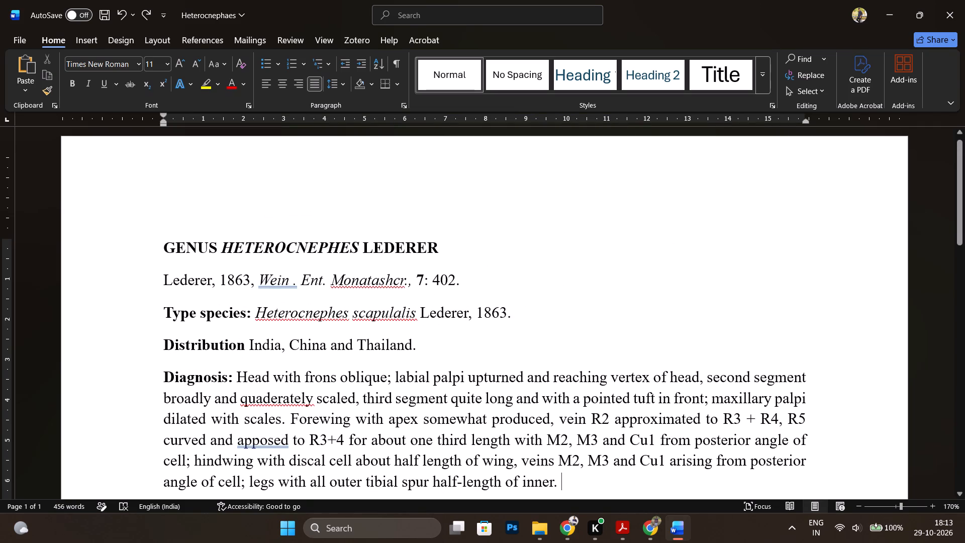
left_click_drag(523, 307, 312, 295)
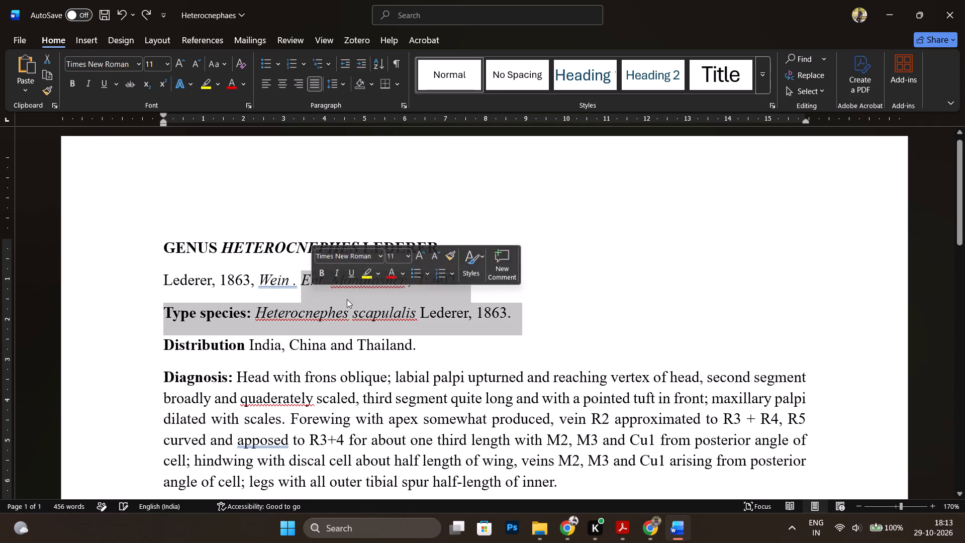
left_click(391, 308)
left_click_drag(474, 279, 161, 250)
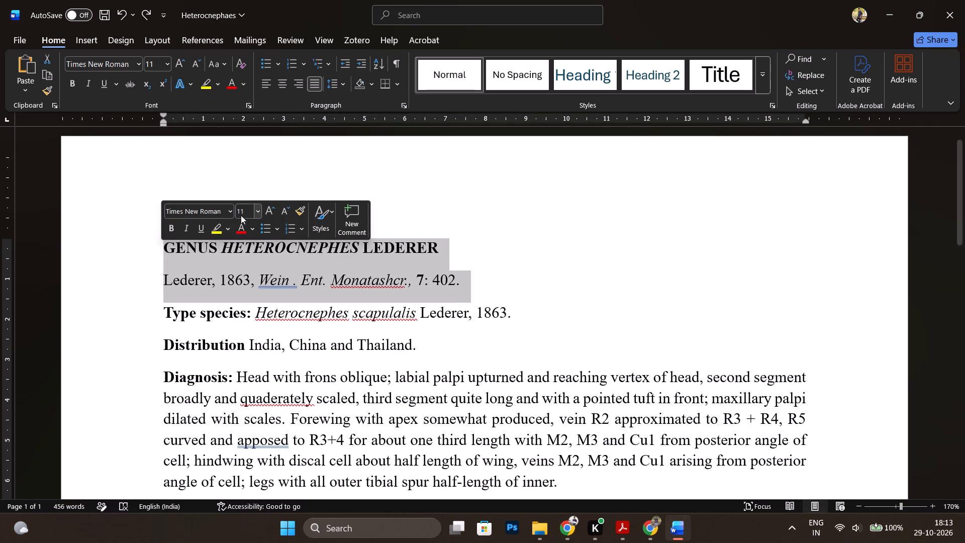
left_click(280, 84)
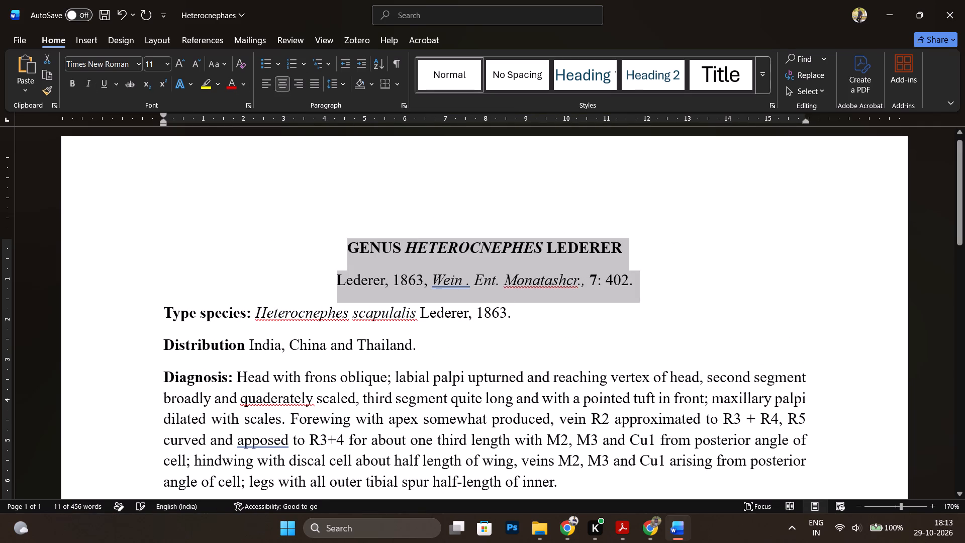
left_click(342, 86)
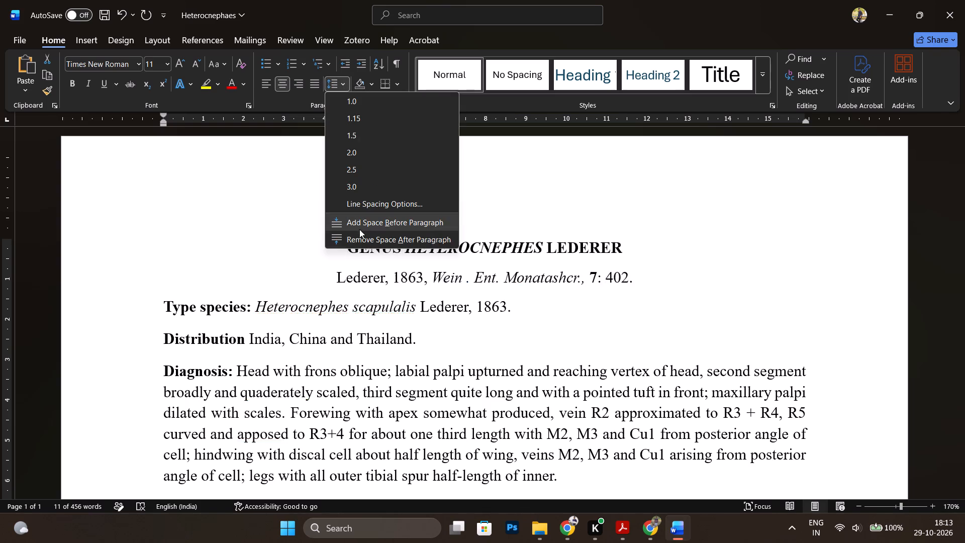
left_click(366, 238)
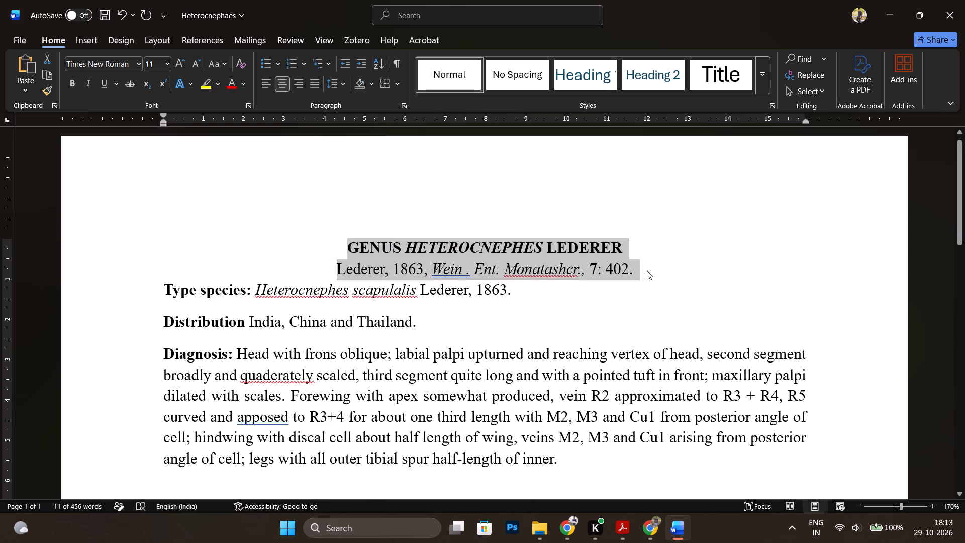
Set the Lederer, 1863 citation line under the genus heading to font size 9.
left_click(647, 270)
left_click_drag(644, 268, 360, 267)
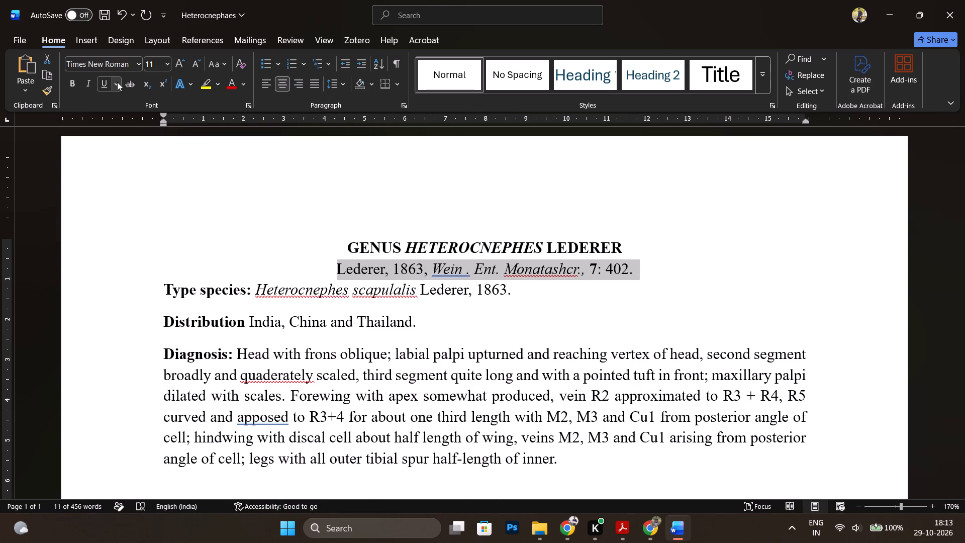
left_click(168, 62)
left_click(158, 100)
left_click(628, 281)
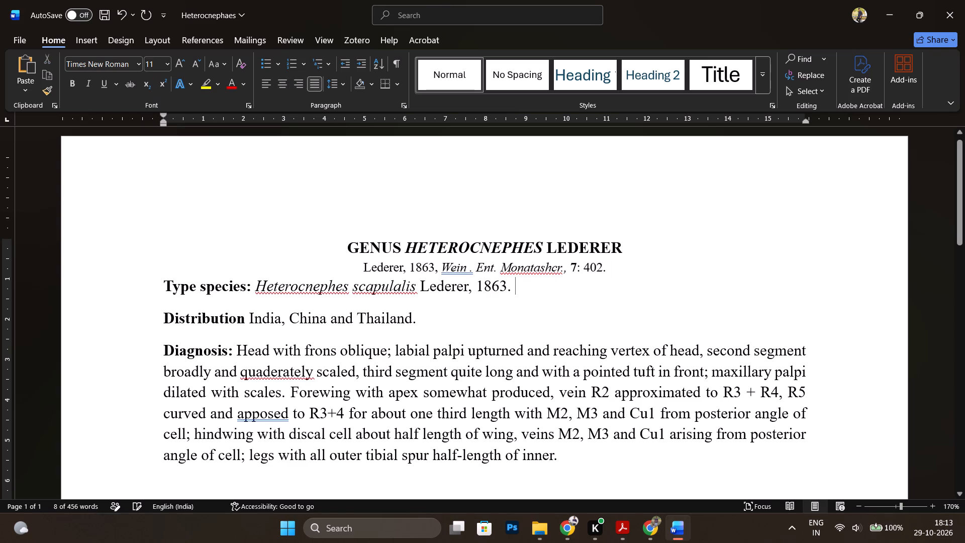
Insert an empty line between the genus citation and the Type species paragraph.
left_click(637, 261)
key("Return")
left_click(574, 321)
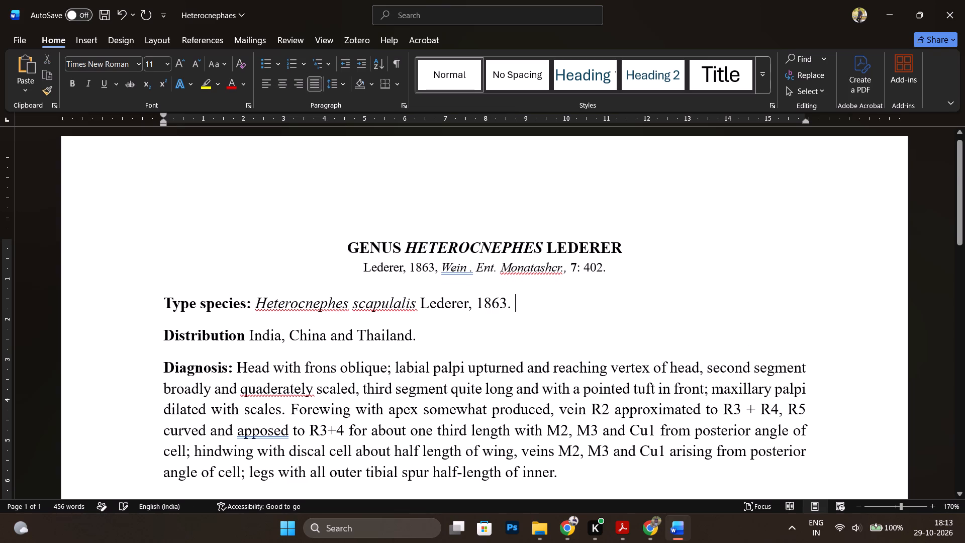
Insert a comma after Later on, before Inoue (1963), in the Remarks paragraph, and save the document.
scroll(517, 358, "down", 4)
scroll(481, 334, "down", 3)
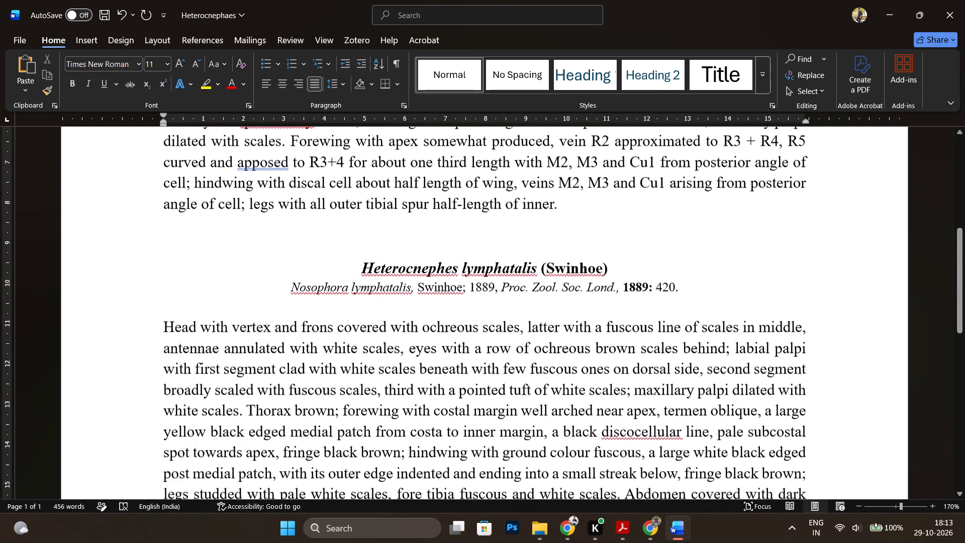
scroll(477, 344, "down", 4)
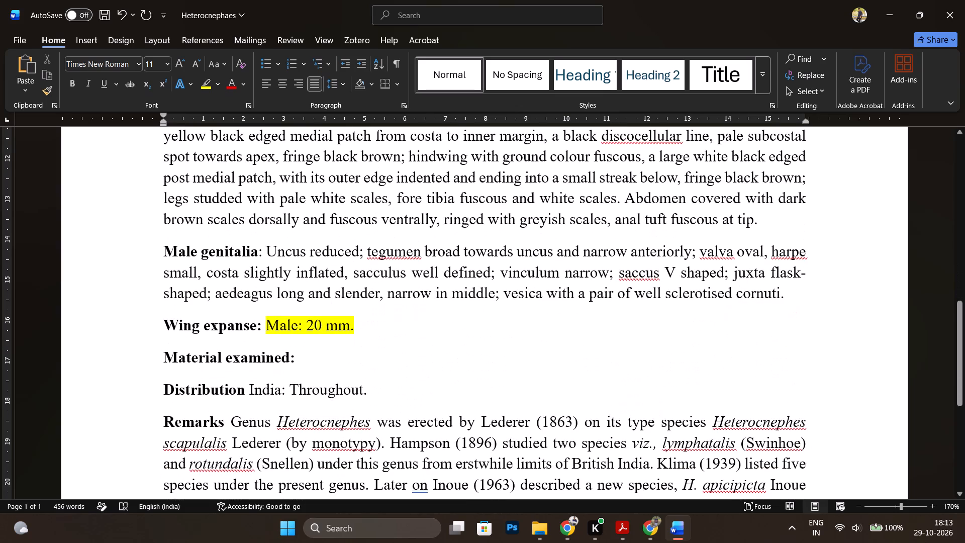
scroll(514, 330, "down", 3)
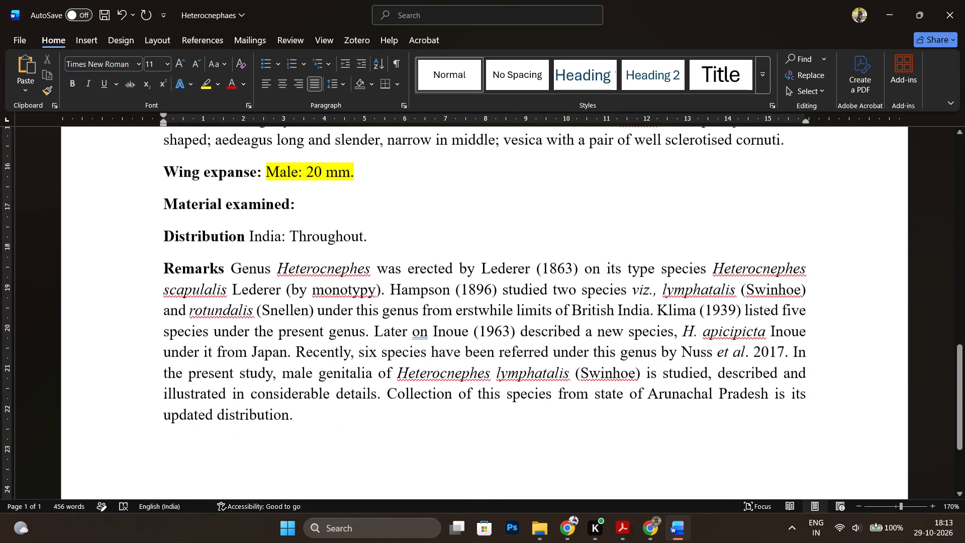
left_click(427, 336)
key("comma")
left_click(574, 358)
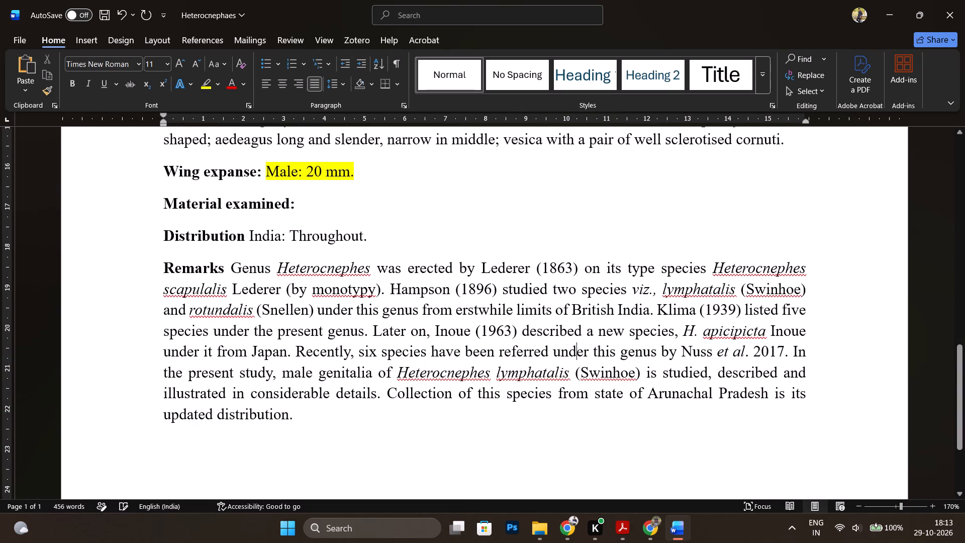
scroll(433, 401, "down", 8)
scroll(436, 401, "up", 3)
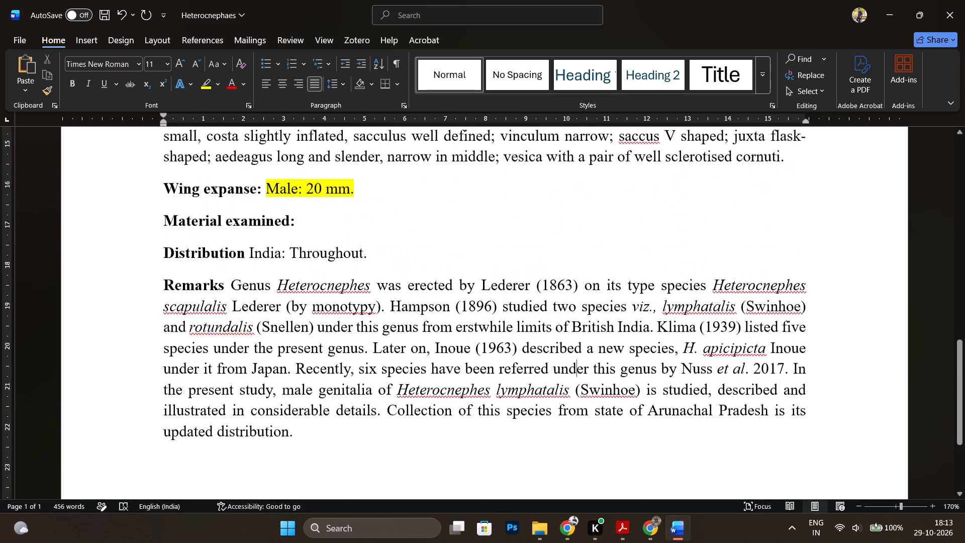
scroll(436, 401, "up", 1)
key("ctrl+s")
Remove the space before the full stop in Wein. in the genus citation, and save the document.
scroll(436, 401, "up", 8)
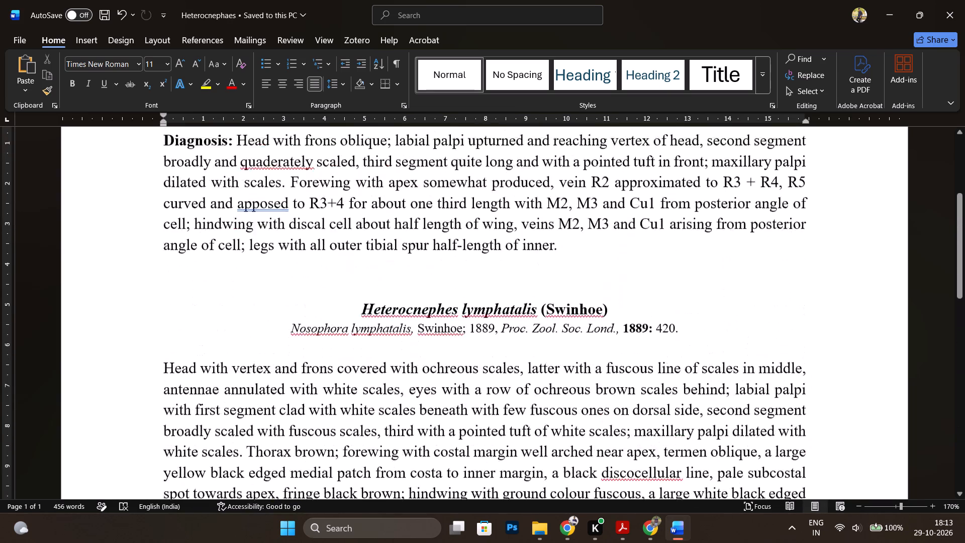
scroll(436, 401, "up", 8)
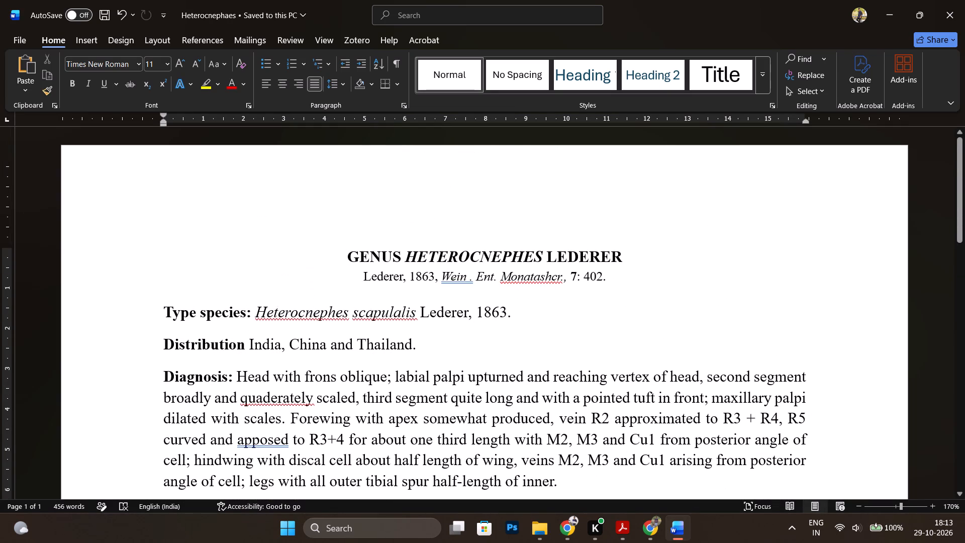
left_click(470, 280)
key("BackSpace")
left_click(524, 365)
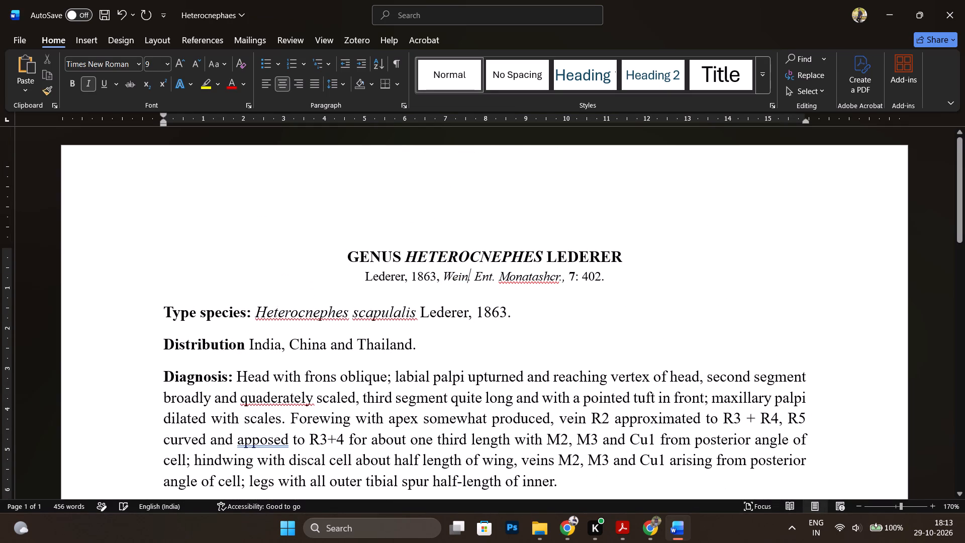
key("ctrl+s")
Review the whole Heterocnephes account from the genus heading through the Remarks, and save the document.
scroll(503, 358, "down", 4)
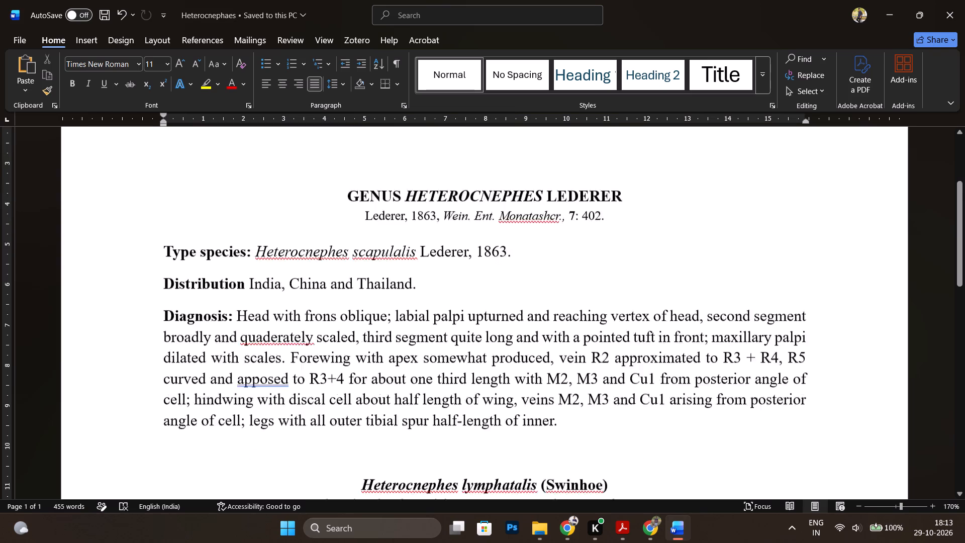
scroll(367, 332, "down", 3)
scroll(371, 321, "up", 2)
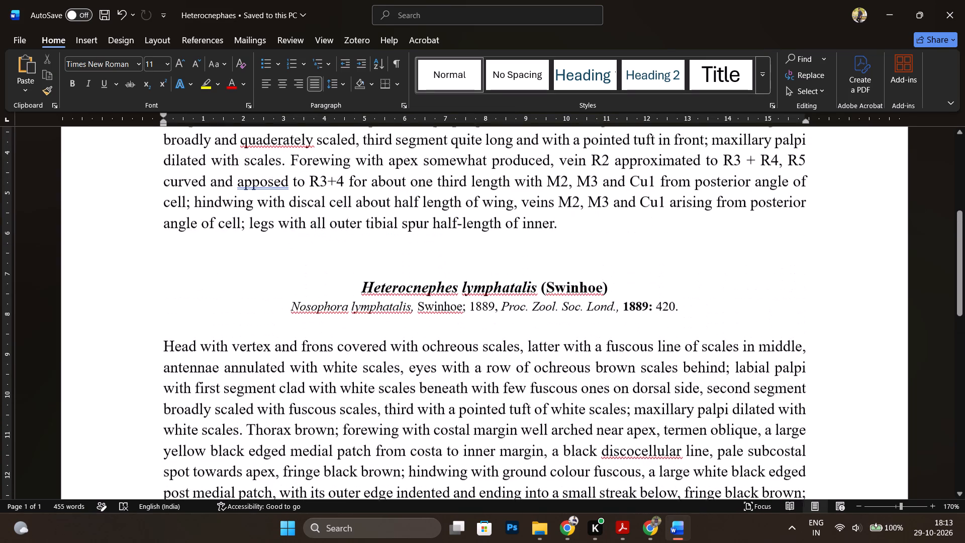
scroll(376, 309, "down", 7)
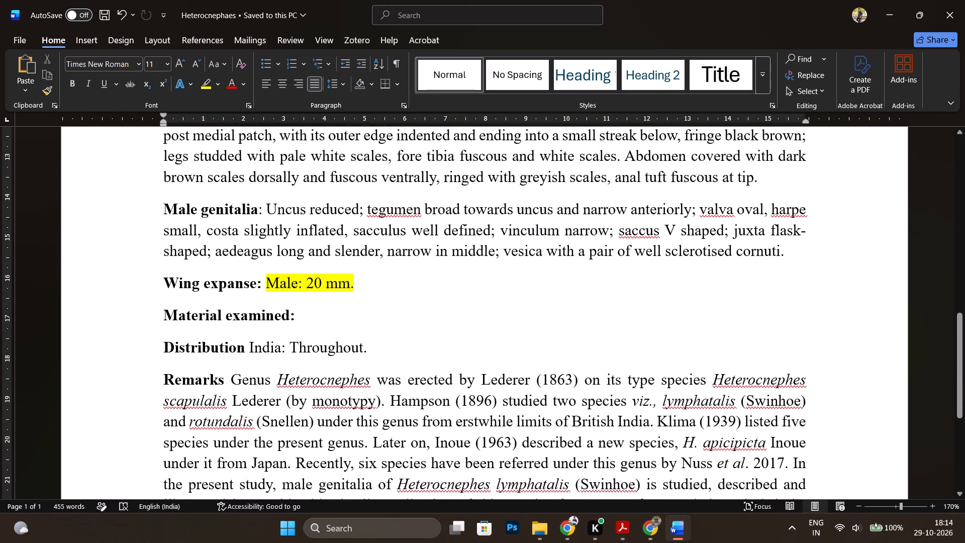
scroll(427, 264, "up", 5)
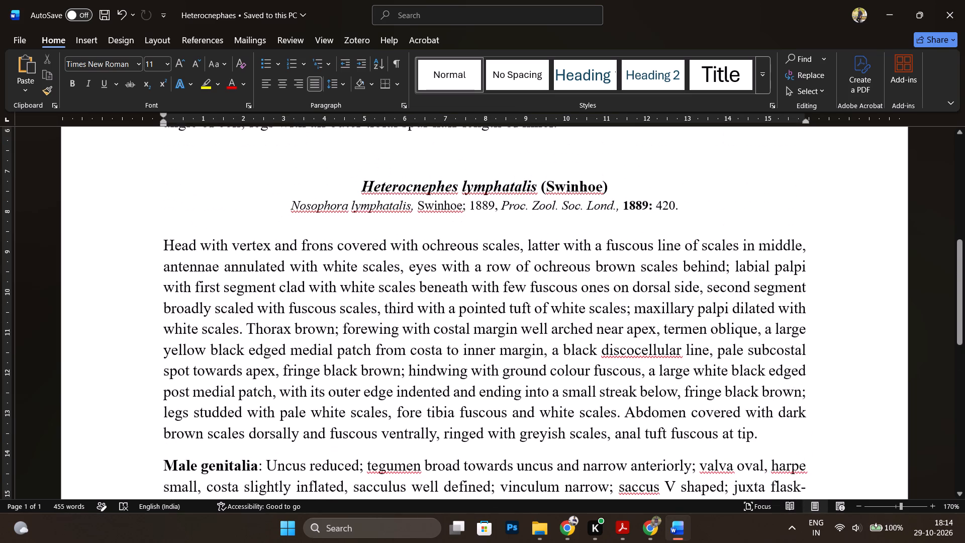
scroll(456, 298, "down", 6)
scroll(492, 278, "down", 2)
scroll(539, 276, "up", 1)
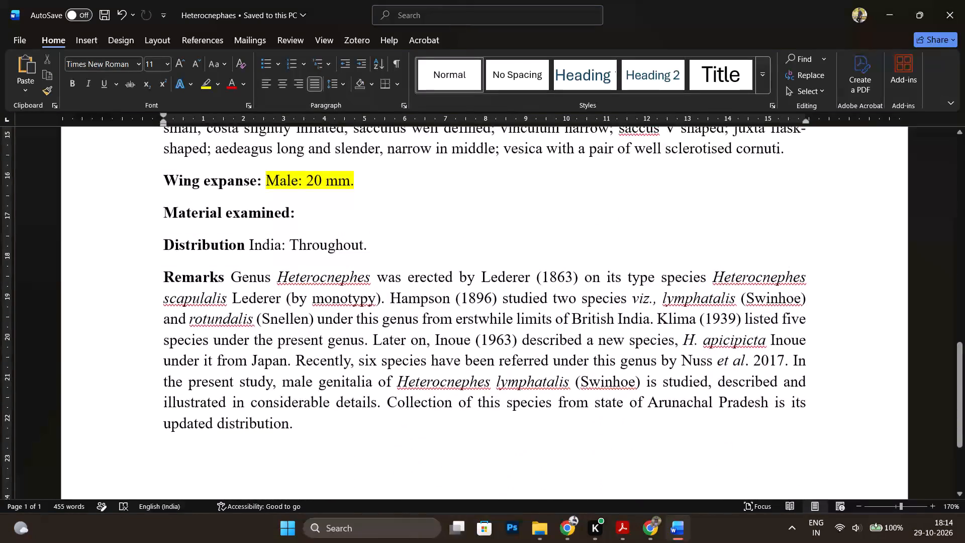
scroll(547, 289, "up", 2)
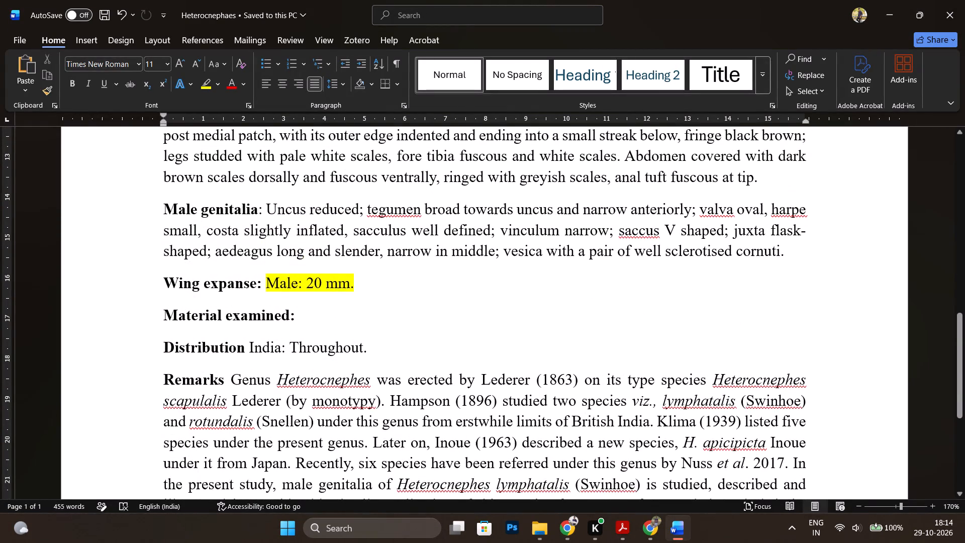
scroll(333, 328, "down", 1)
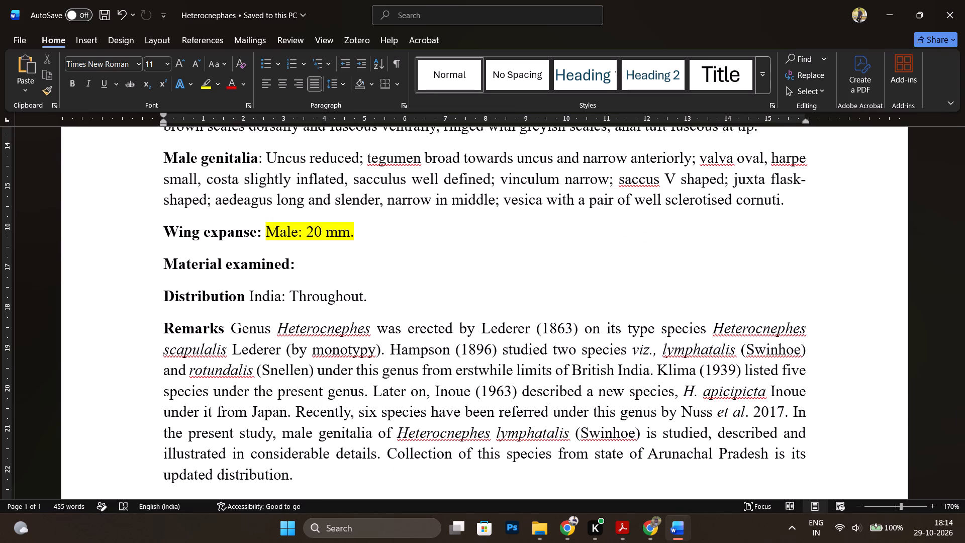
scroll(420, 343, "down", 2)
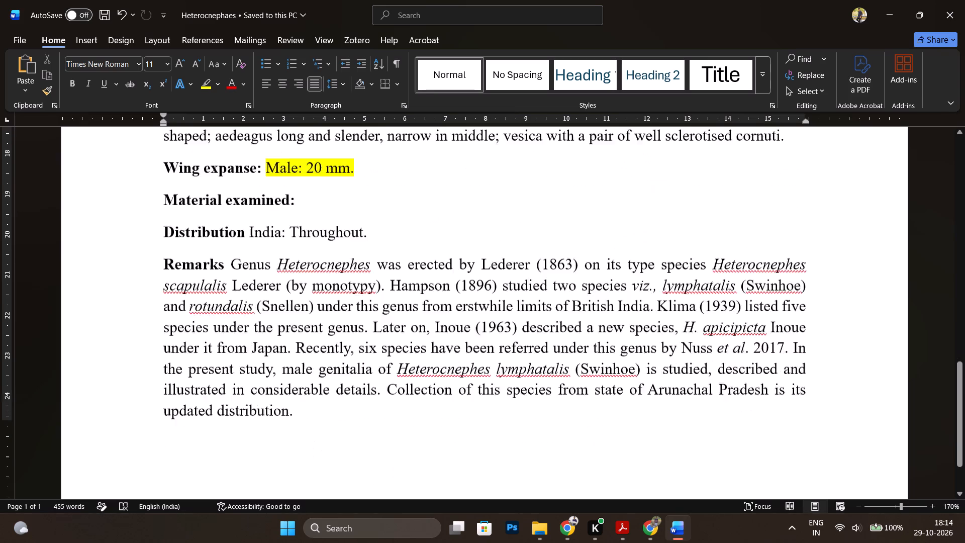
scroll(420, 343, "down", 8)
scroll(428, 340, "up", 3)
scroll(430, 342, "down", 1)
scroll(424, 343, "up", 9)
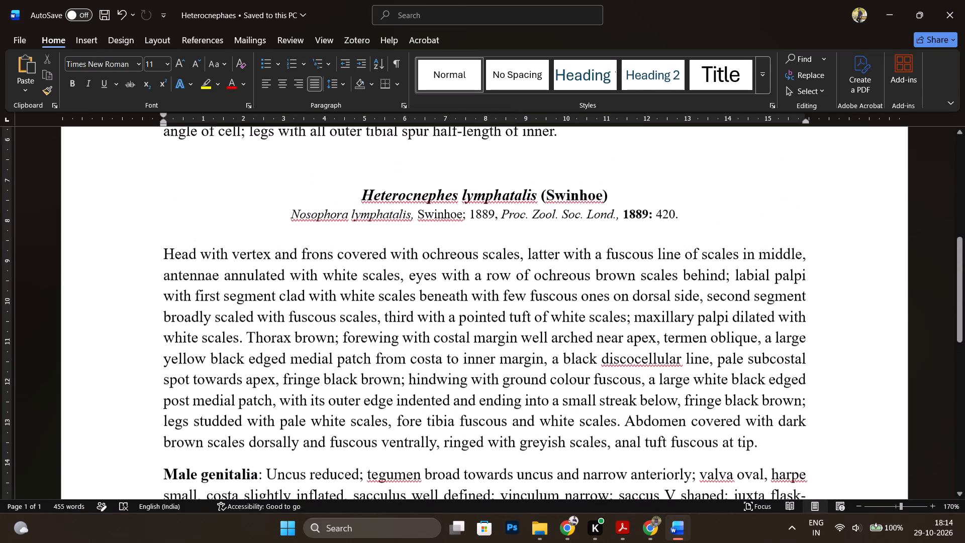
scroll(419, 343, "up", 5)
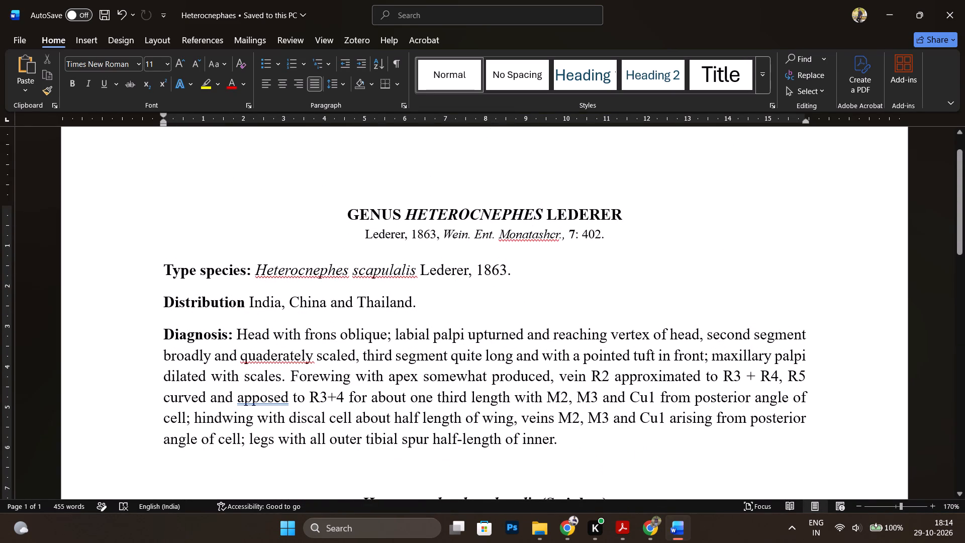
scroll(432, 372, "up", 1)
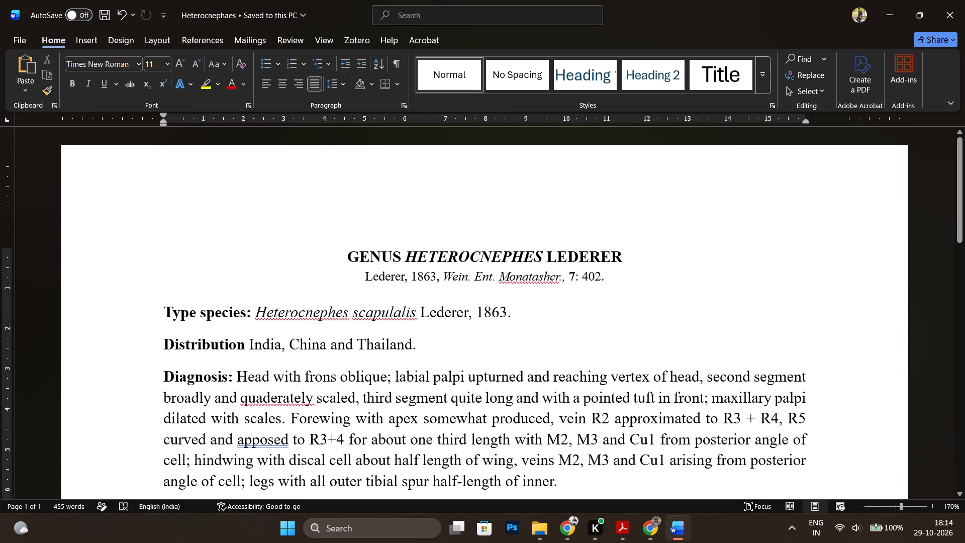
scroll(507, 355, "up", 7)
key("ctrl+s")
Change the author name LEDERER in the genus heading to Capitalize Each Word case.
left_click_drag(647, 255, 551, 255)
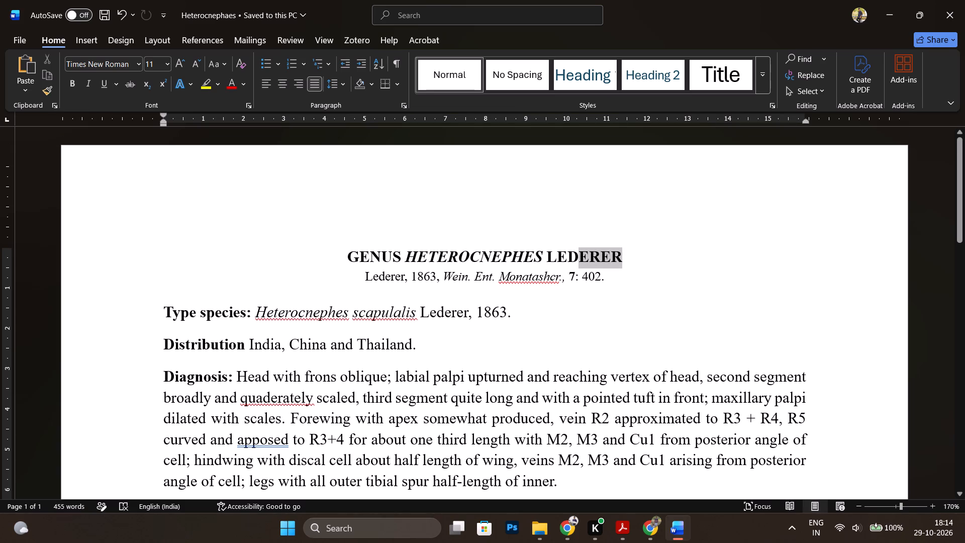
left_click_drag(551, 255, 547, 255)
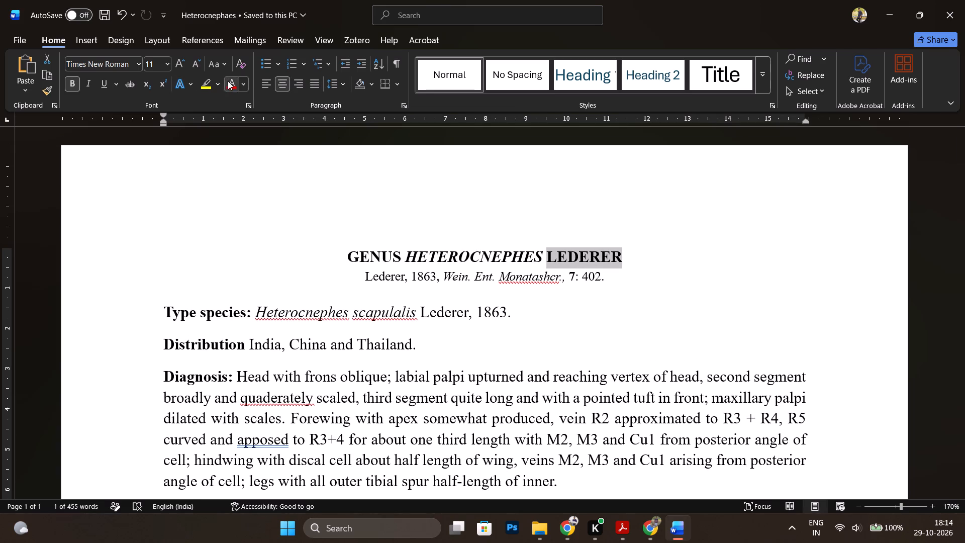
left_click(220, 66)
left_click(215, 63)
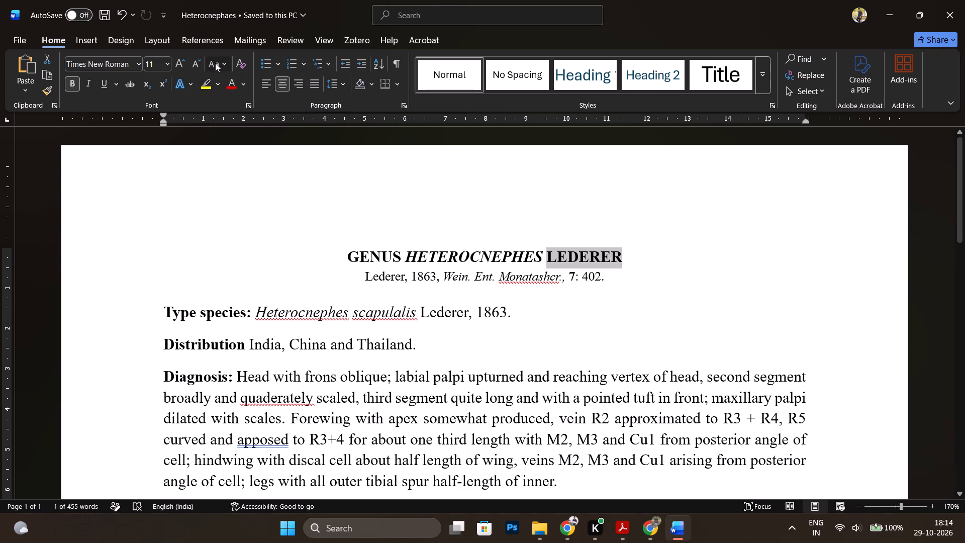
left_click(215, 63)
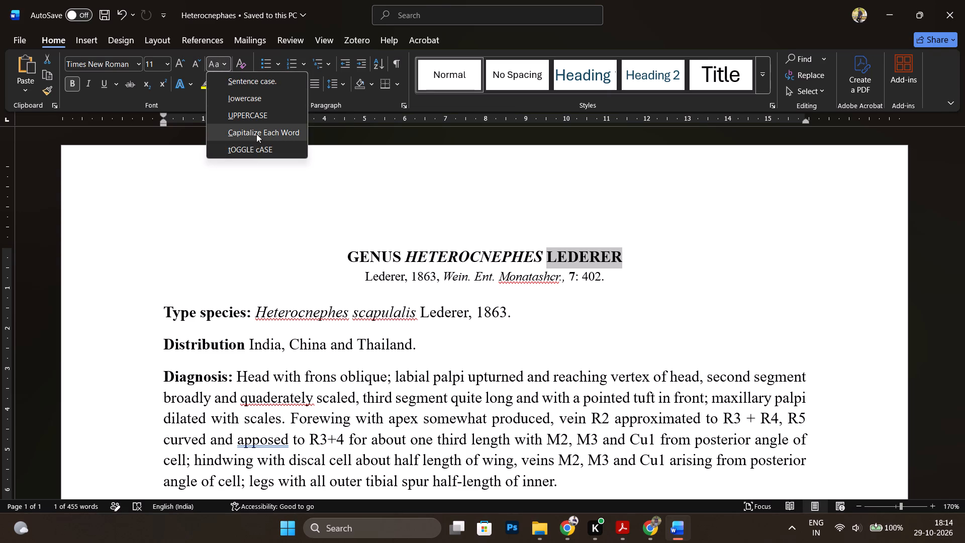
left_click(256, 134)
left_click(621, 260)
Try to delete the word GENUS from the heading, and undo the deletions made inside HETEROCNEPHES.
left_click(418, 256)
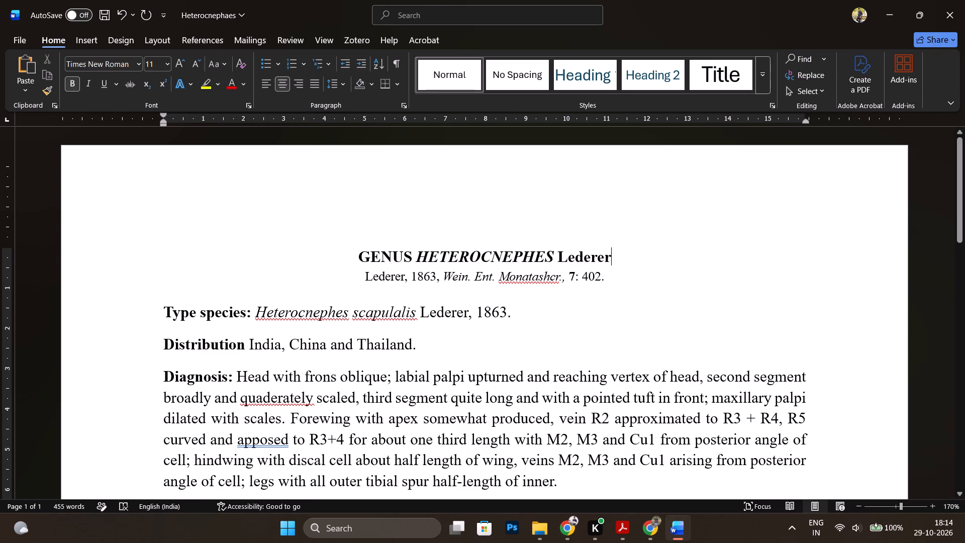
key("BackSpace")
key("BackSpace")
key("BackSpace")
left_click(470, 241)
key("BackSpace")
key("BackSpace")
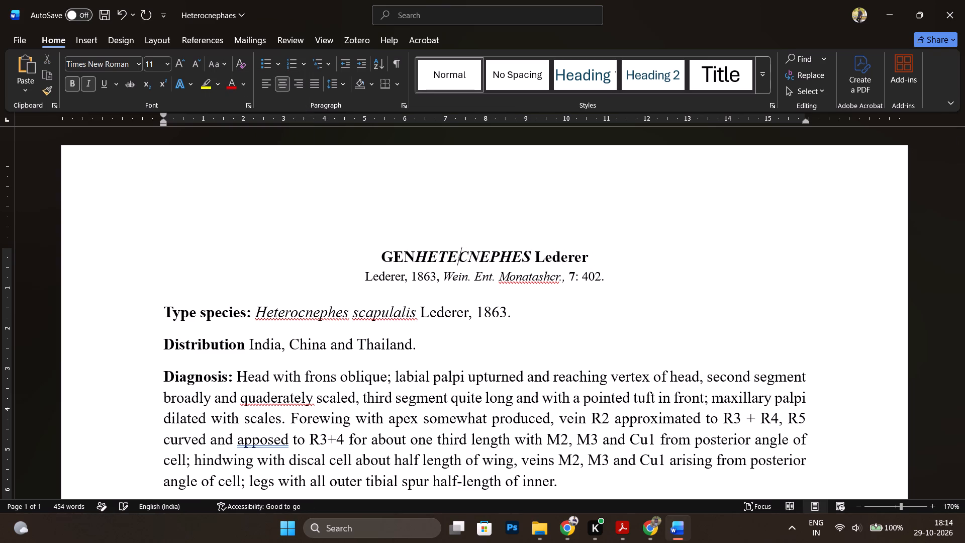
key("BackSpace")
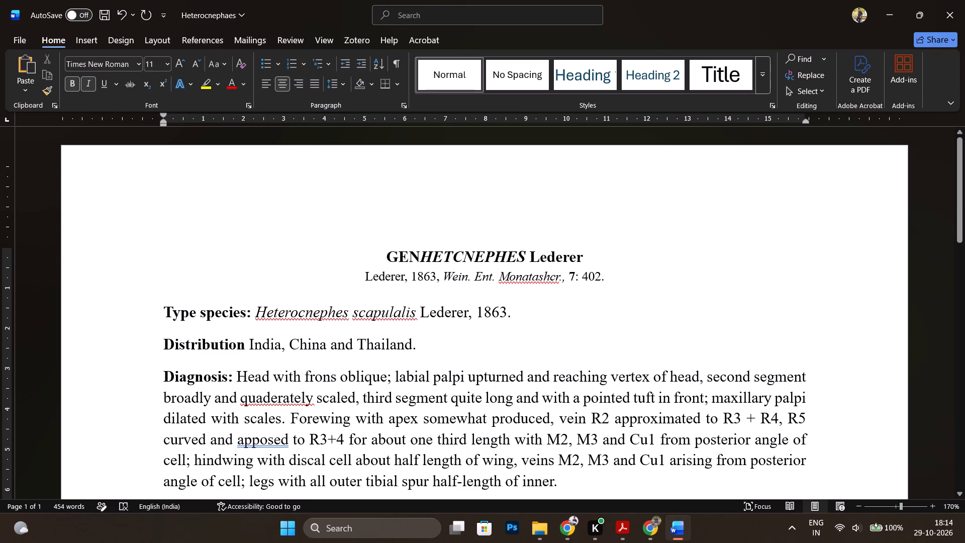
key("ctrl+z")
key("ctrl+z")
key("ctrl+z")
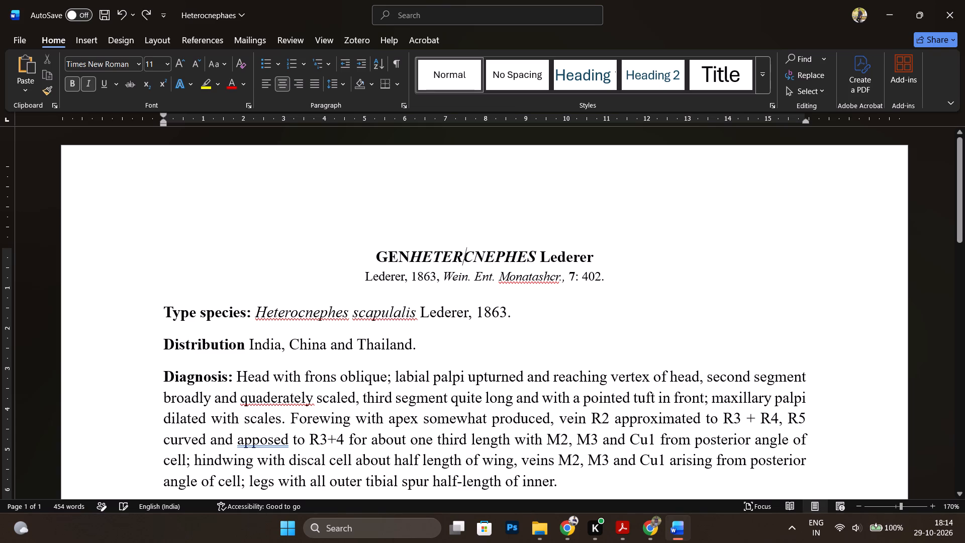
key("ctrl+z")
Delete GENUS from the heading so that it reads HETEROCNEPHES Lederer.
left_click(411, 260)
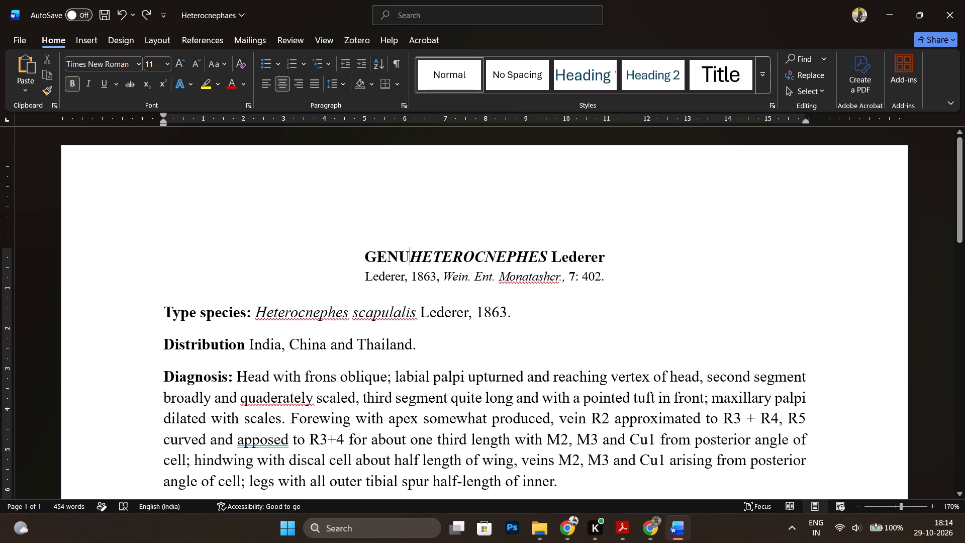
key("BackSpace")
key("BackSpace")
key("BackSpace")
key("BackSpace")
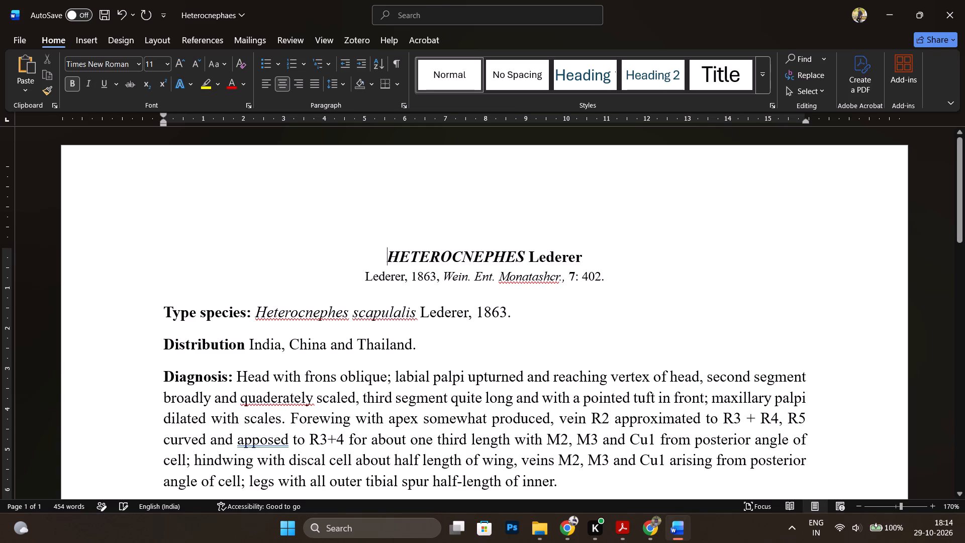
left_click(580, 260)
left_click(611, 289)
left_click(610, 328)
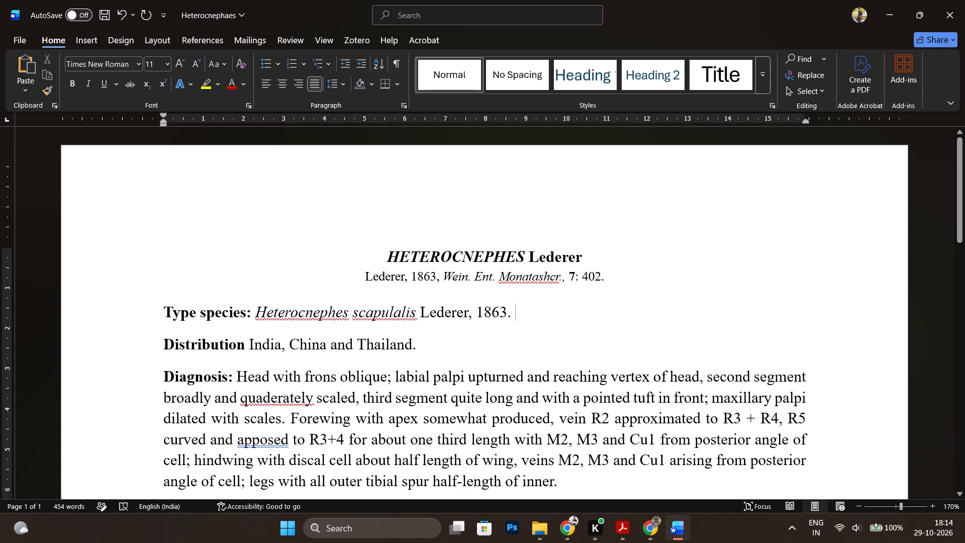
Save the Heterocnephes document with its corrected genus heading.
key("ctrl+s")
Review the saved Heterocnephes account from the genus heading through the Heterocnephes lymphatalis description to the Remarks.
scroll(573, 355, "down", 3)
scroll(574, 355, "up", 2)
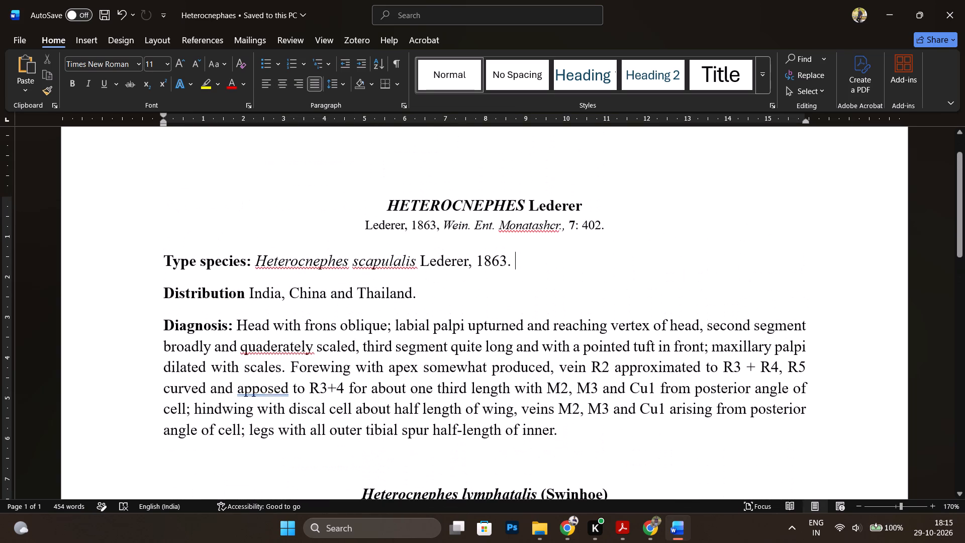
scroll(574, 355, "down", 6)
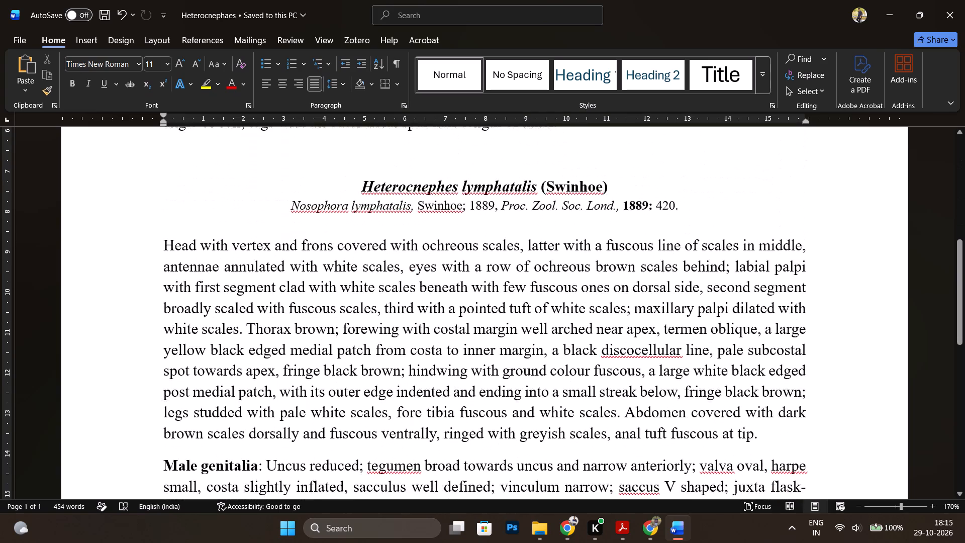
scroll(574, 355, "down", 3)
scroll(558, 367, "up", 1)
scroll(557, 368, "down", 1)
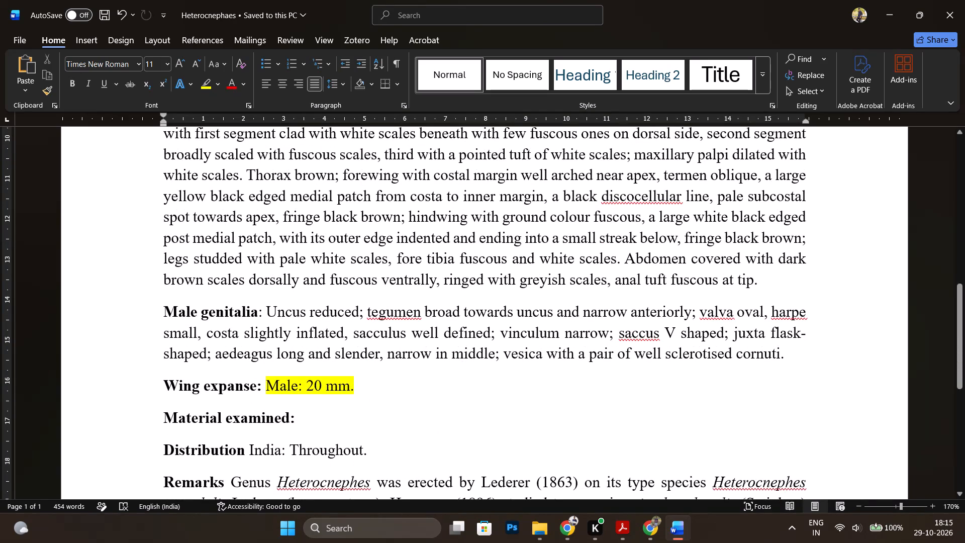
scroll(553, 387, "down", 2)
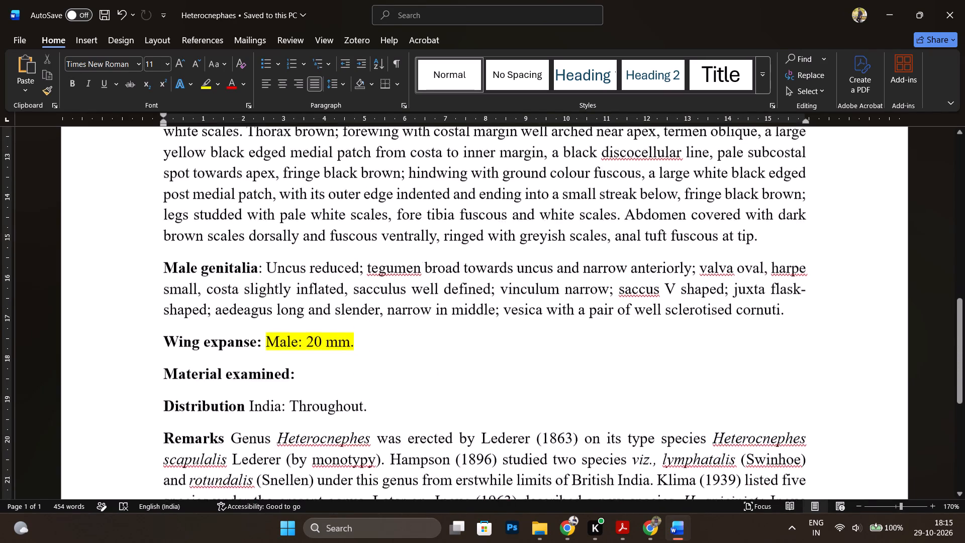
scroll(689, 374, "down", 5)
scroll(685, 372, "up", 1)
scroll(685, 372, "down", 1)
scroll(687, 368, "up", 2)
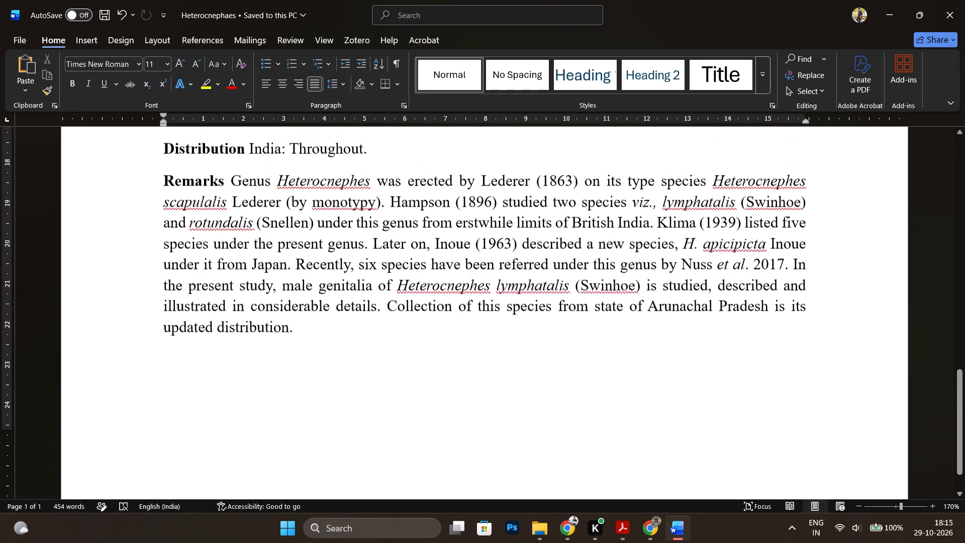
scroll(687, 368, "up", 7)
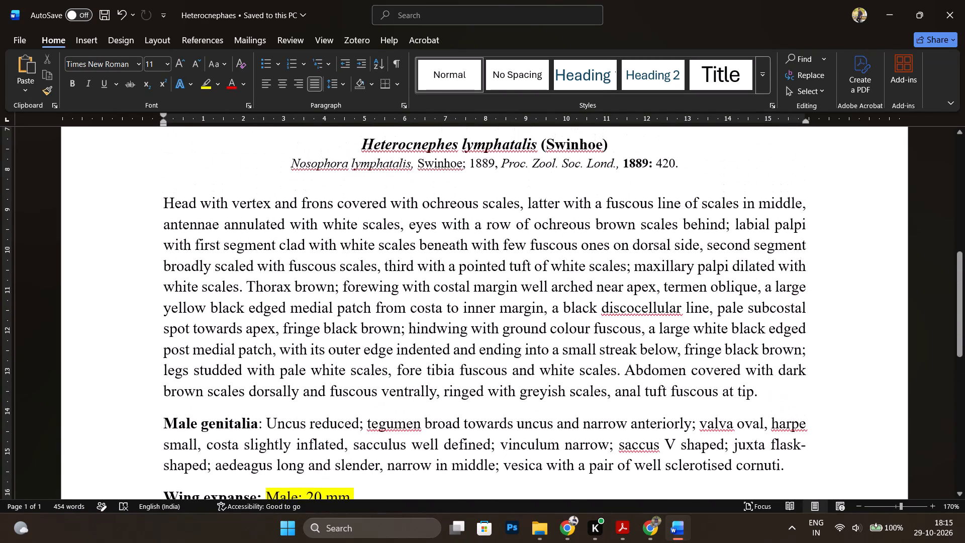
scroll(687, 368, "up", 8)
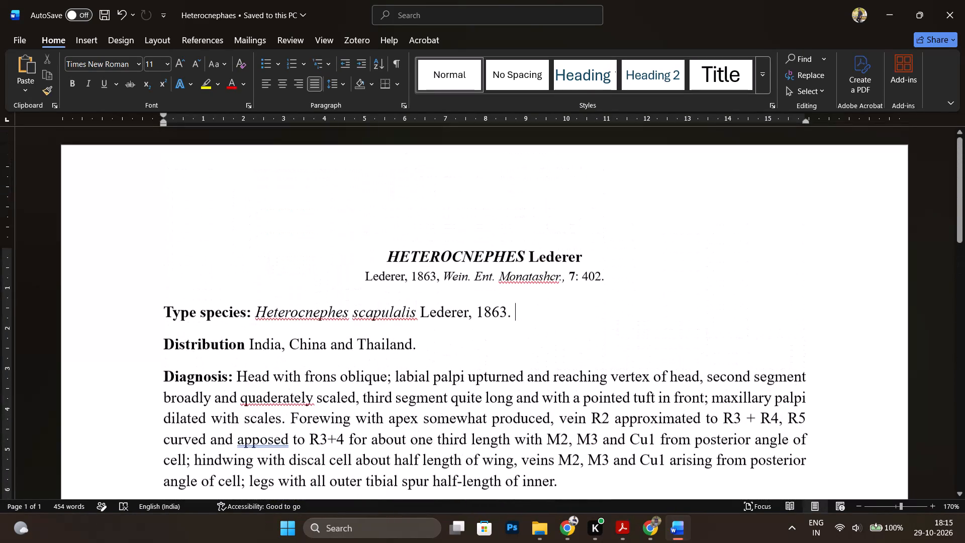
scroll(687, 368, "down", 1)
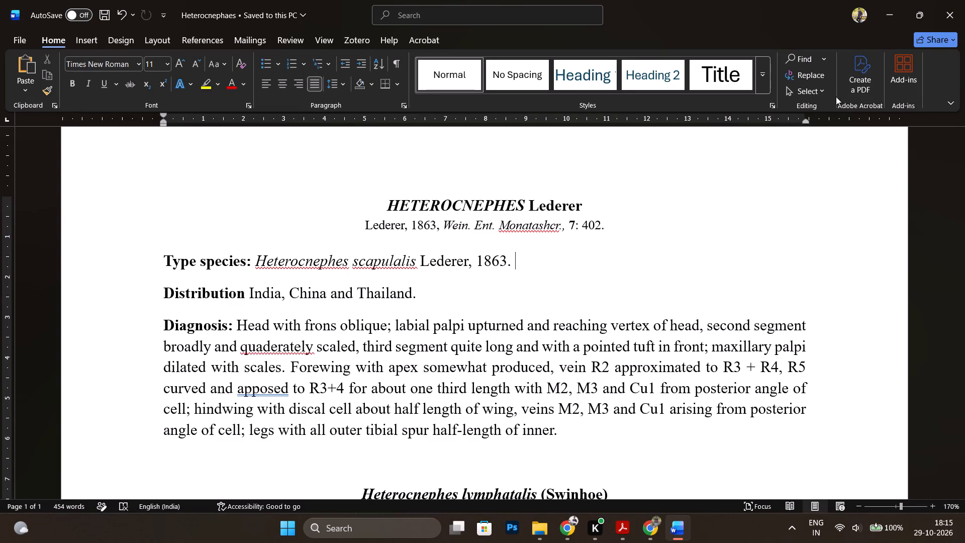
Close the Heterocnephes document and return to the thesis chapter PDF in Adobe Acrobat.
left_click(948, 7)
left_click(654, 263)
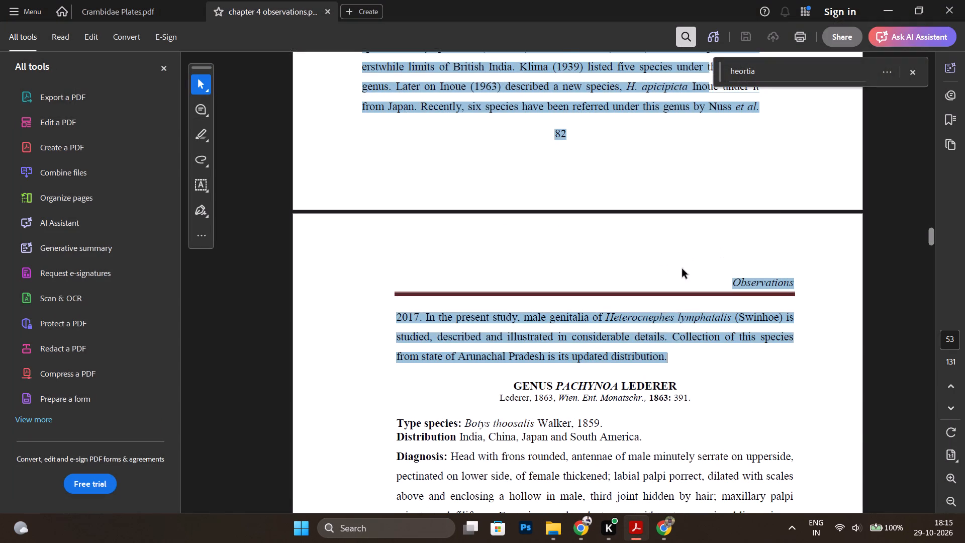
Look through the genus Pachynoa account in the PDF, including its species key and the thoosalis and sabelialis descriptions.
scroll(629, 433, "down", 4)
scroll(630, 428, "up", 1)
scroll(630, 428, "down", 7)
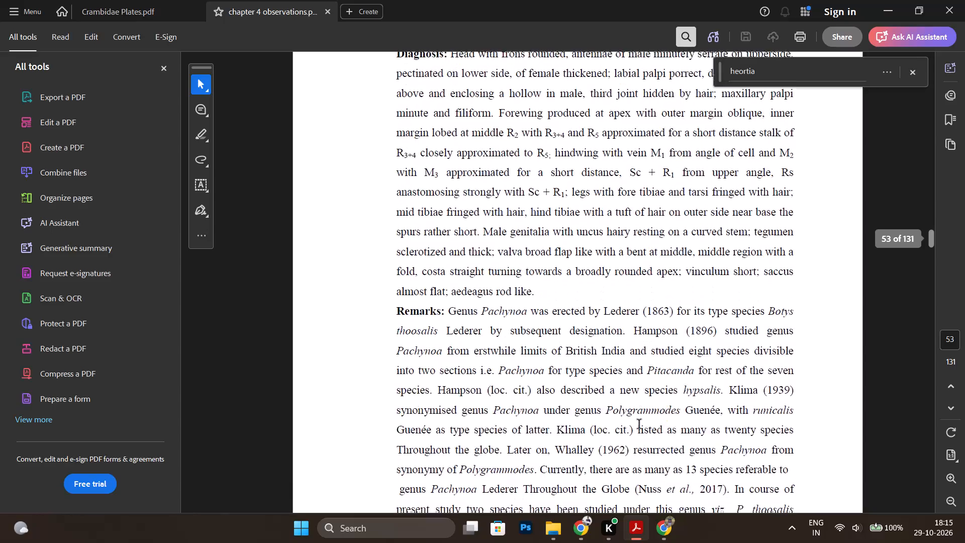
scroll(645, 422, "down", 3)
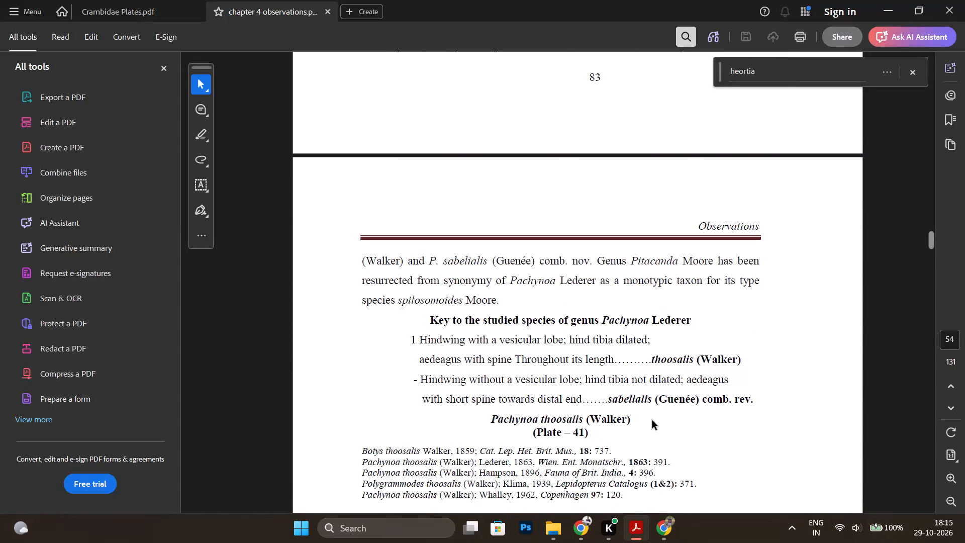
scroll(626, 418, "up", 1)
scroll(626, 418, "down", 7)
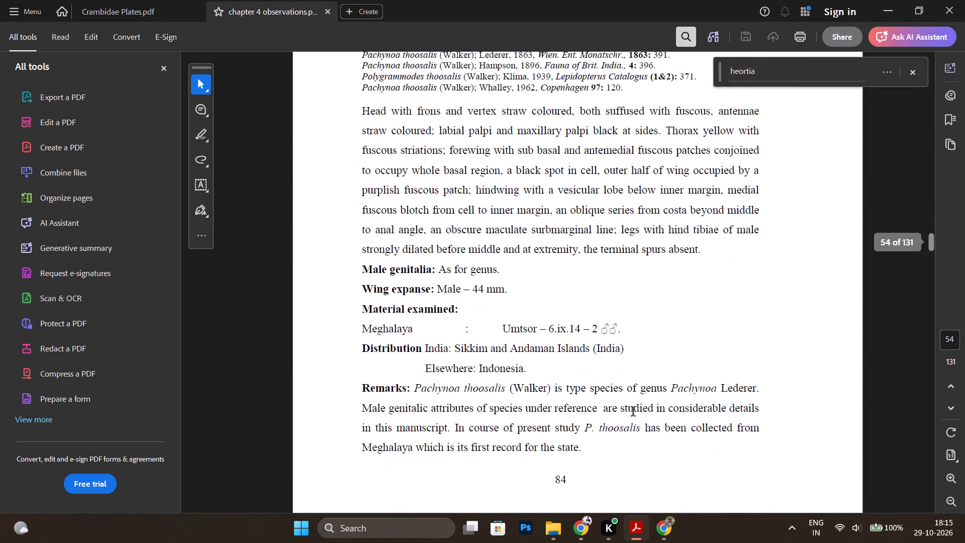
scroll(633, 412, "down", 18)
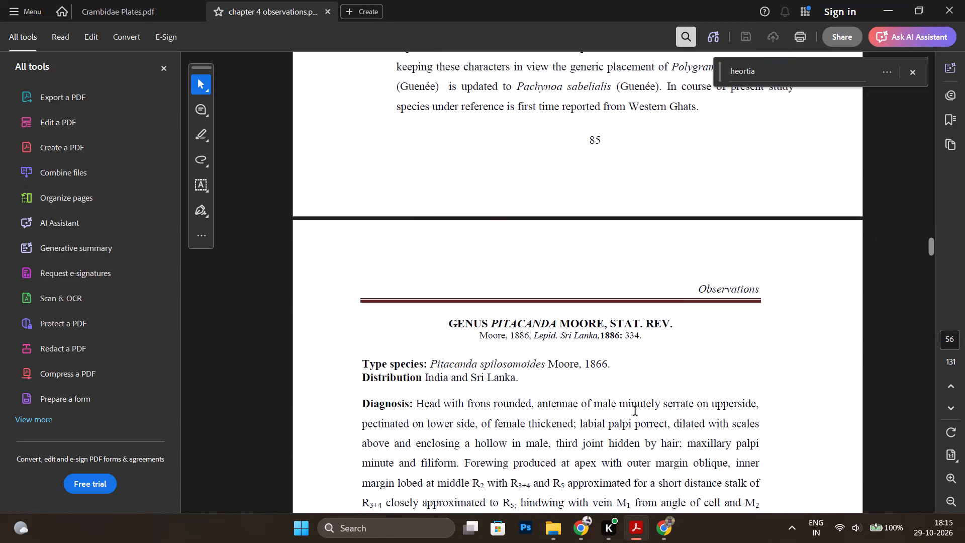
Look through the Pitacanda and Indogrammodes genus accounts, including their species descriptions, Material examined and Remarks.
scroll(635, 412, "down", 1)
scroll(637, 412, "up", 1)
scroll(637, 412, "down", 10)
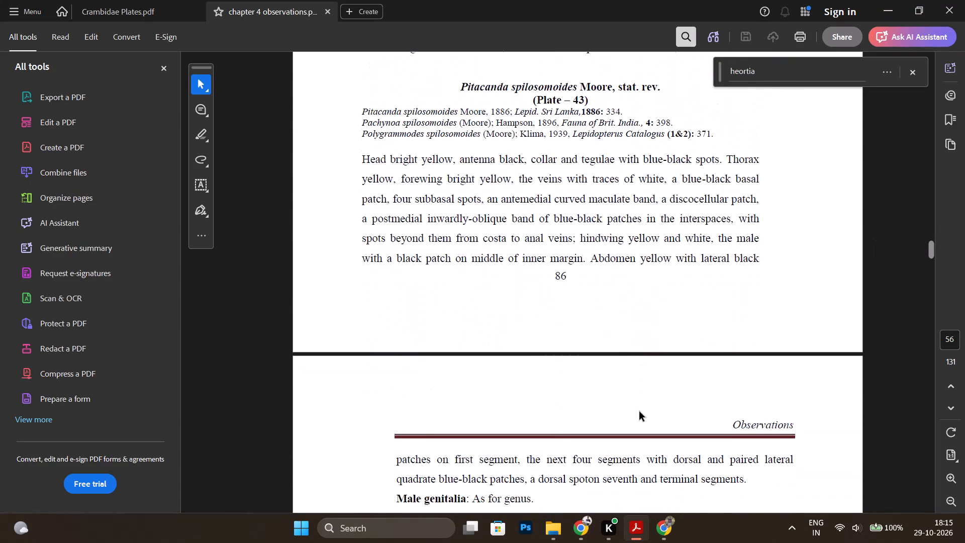
scroll(639, 412, "down", 10)
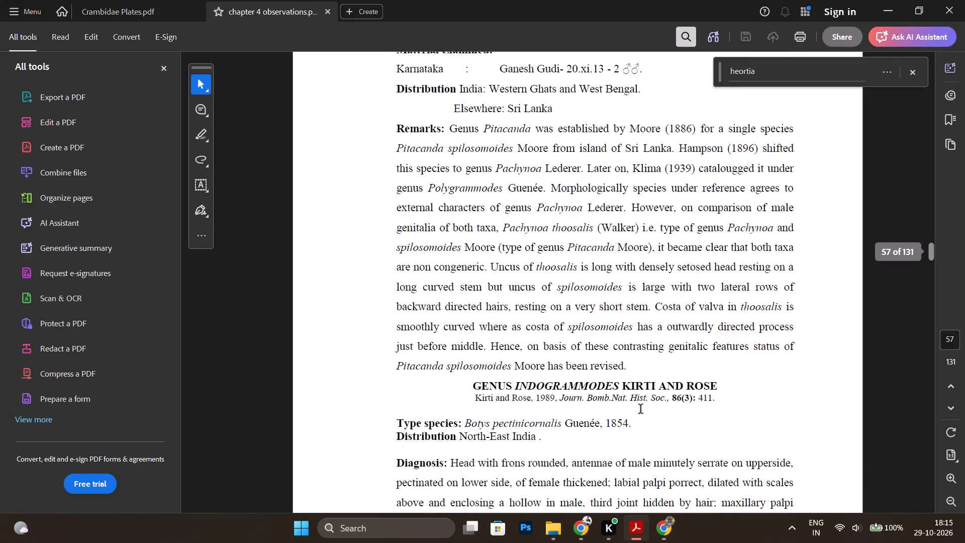
scroll(641, 410, "down", 4)
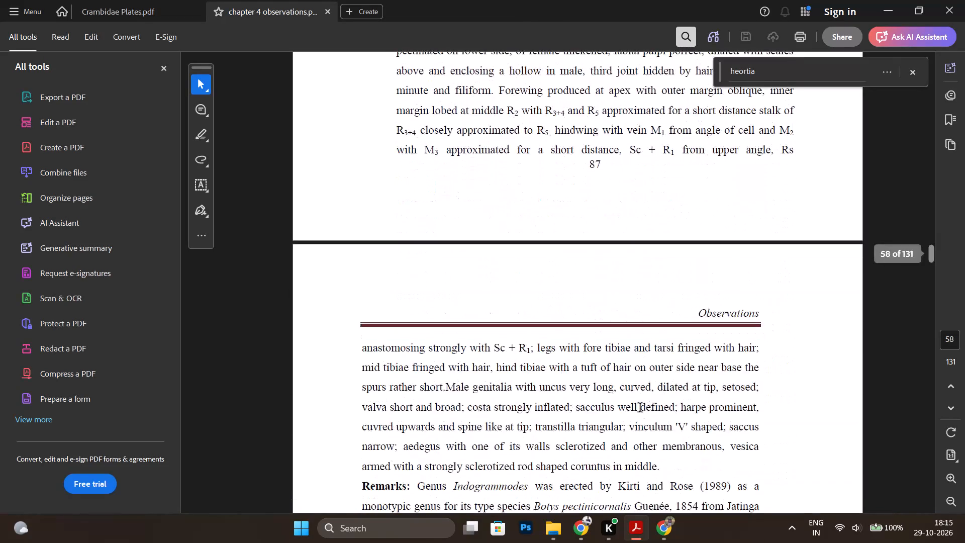
scroll(640, 408, "down", 3)
scroll(640, 410, "up", 1)
scroll(640, 410, "down", 3)
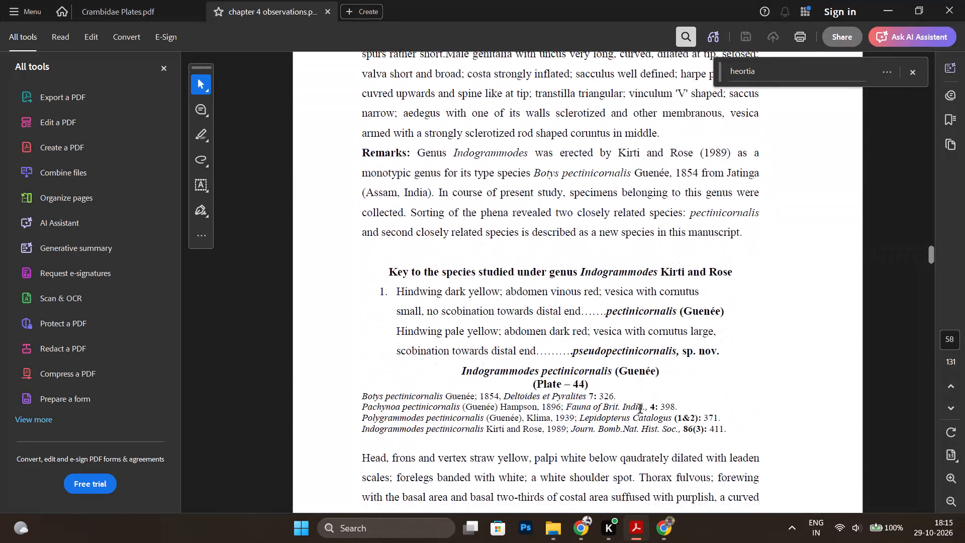
scroll(640, 410, "down", 8)
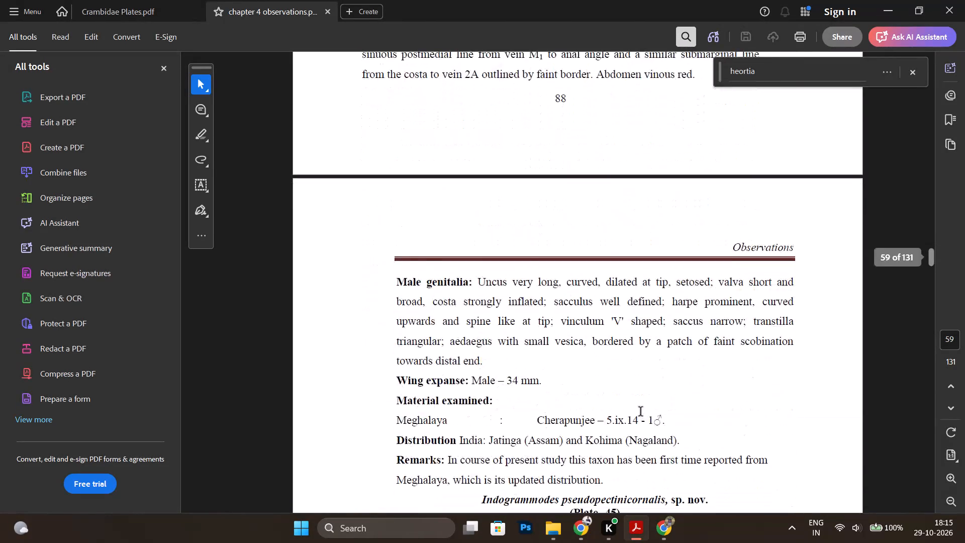
scroll(641, 412, "down", 7)
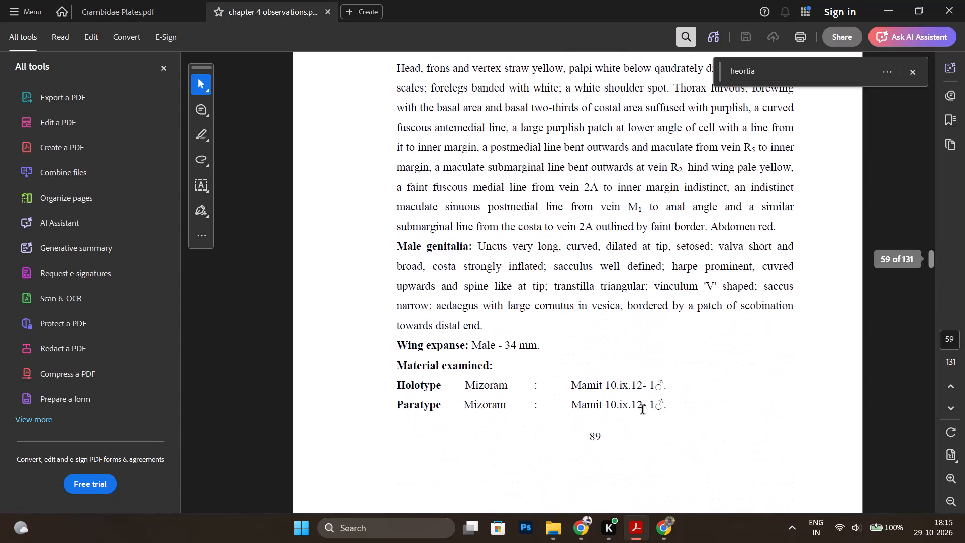
scroll(643, 410, "down", 7)
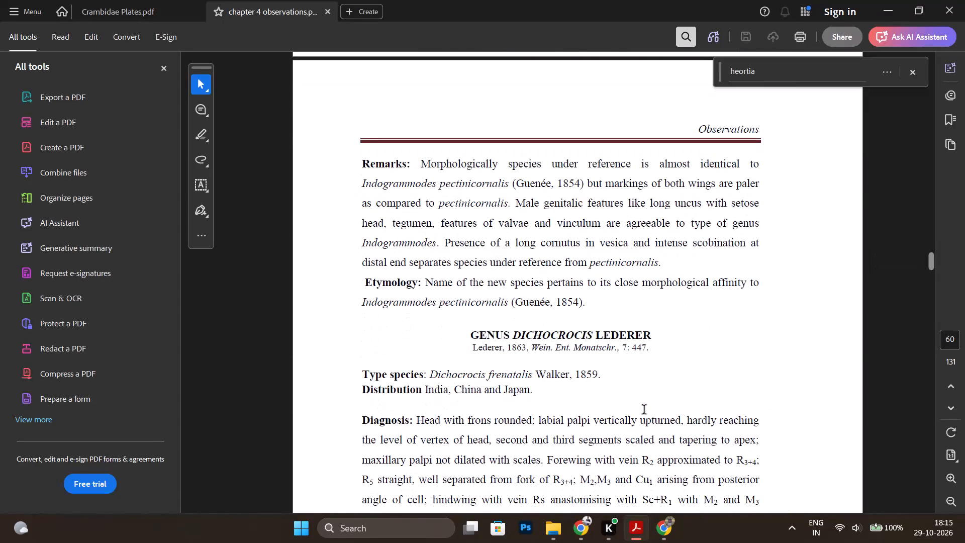
Look through the genus Dichocrocis account, including its species key and the rigidalis, definita and nigrilinealis descriptions.
scroll(644, 410, "down", 5)
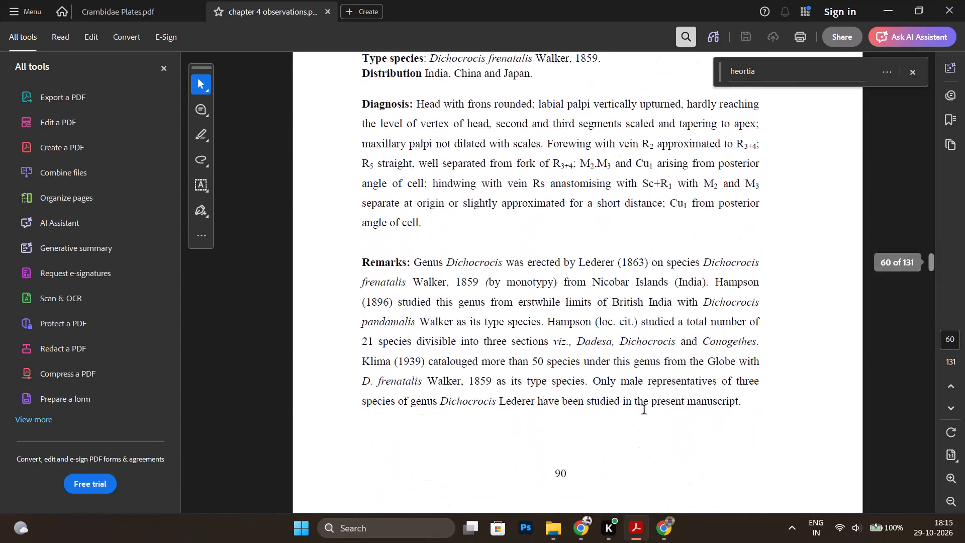
scroll(644, 410, "down", 7)
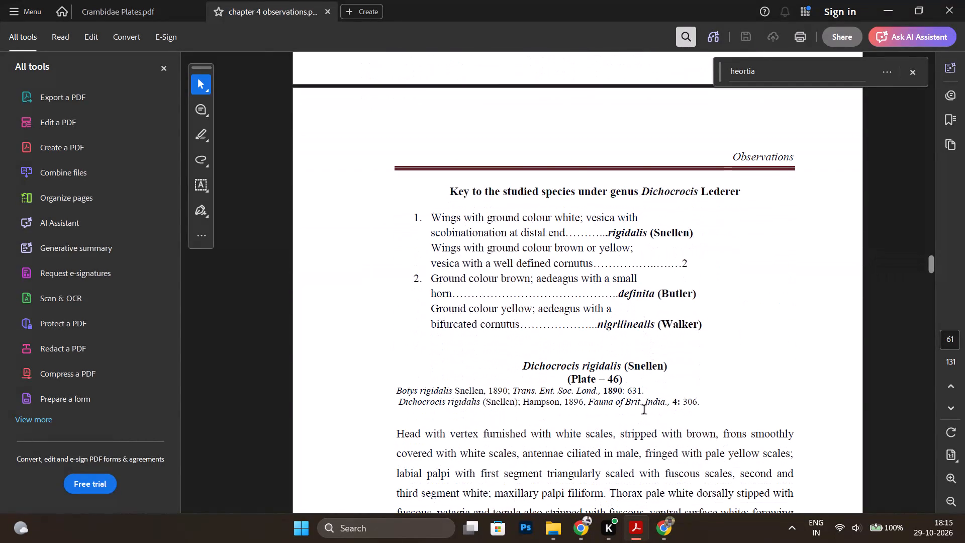
scroll(644, 410, "down", 8)
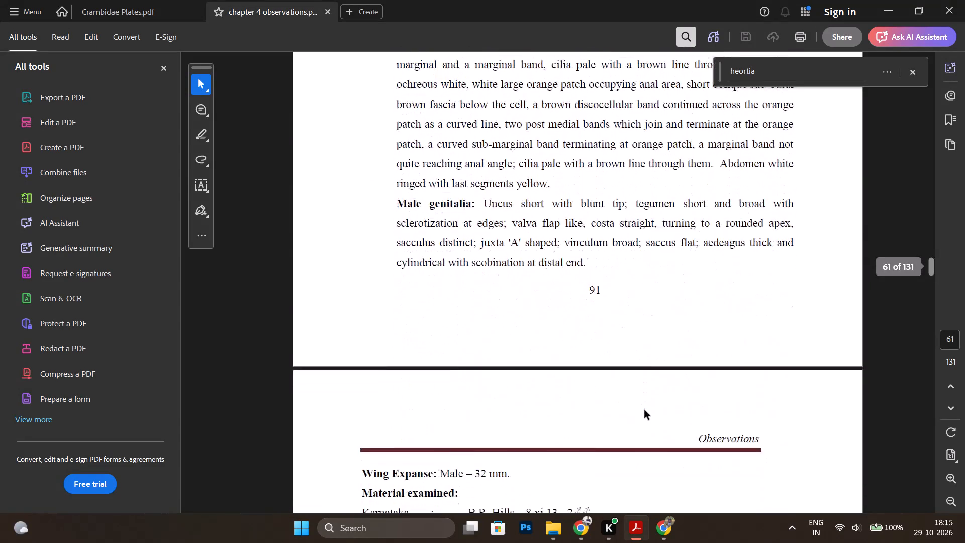
scroll(644, 410, "down", 7)
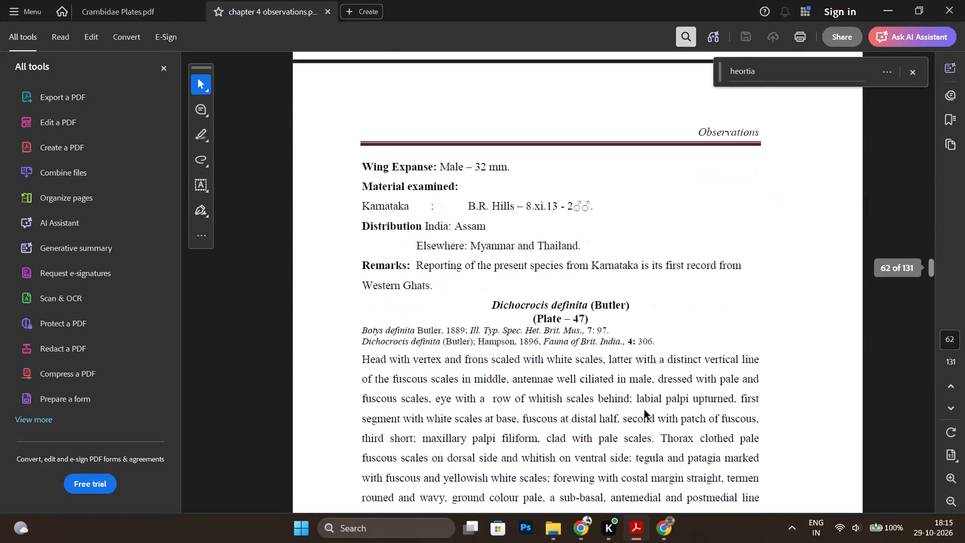
scroll(644, 410, "down", 8)
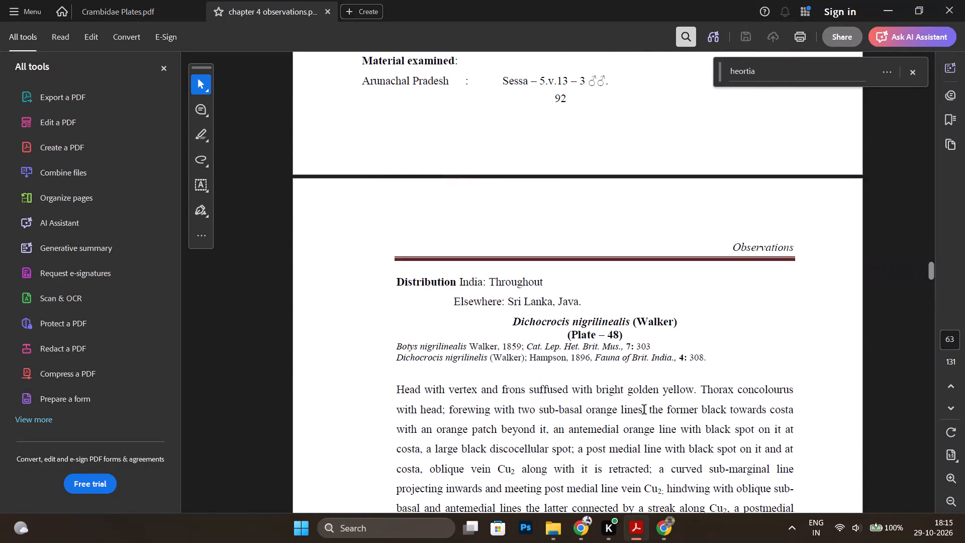
scroll(644, 410, "down", 8)
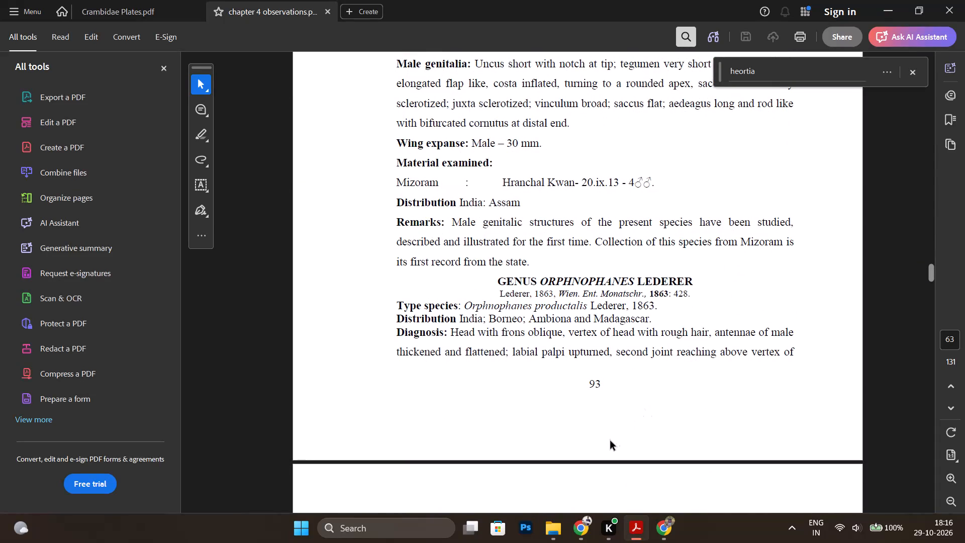
Look through the Orphnophanes and Haritalodes genus accounts, including Orphnophanes eucerasalis and Haritalodes derogata.
scroll(610, 430, "down", 7)
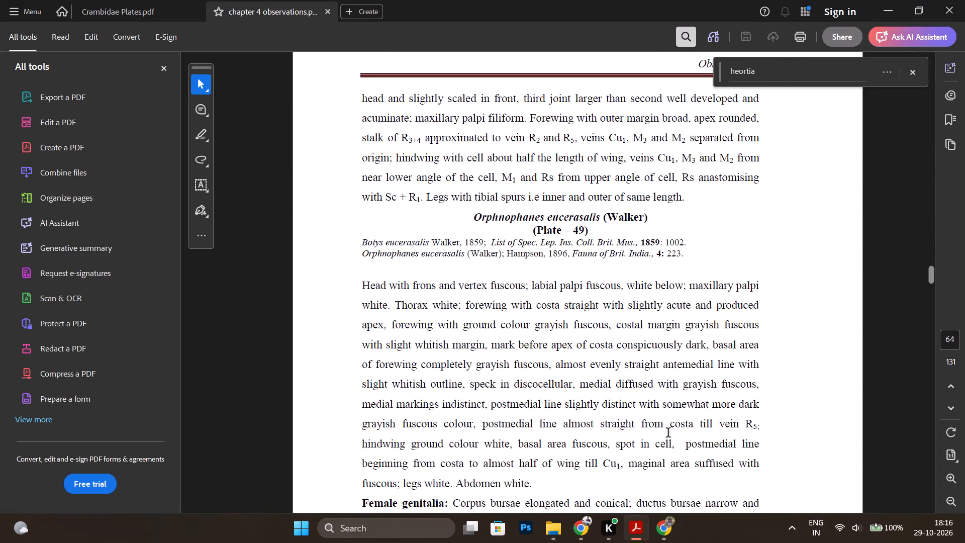
scroll(669, 429, "down", 6)
scroll(669, 427, "up", 1)
scroll(669, 427, "down", 2)
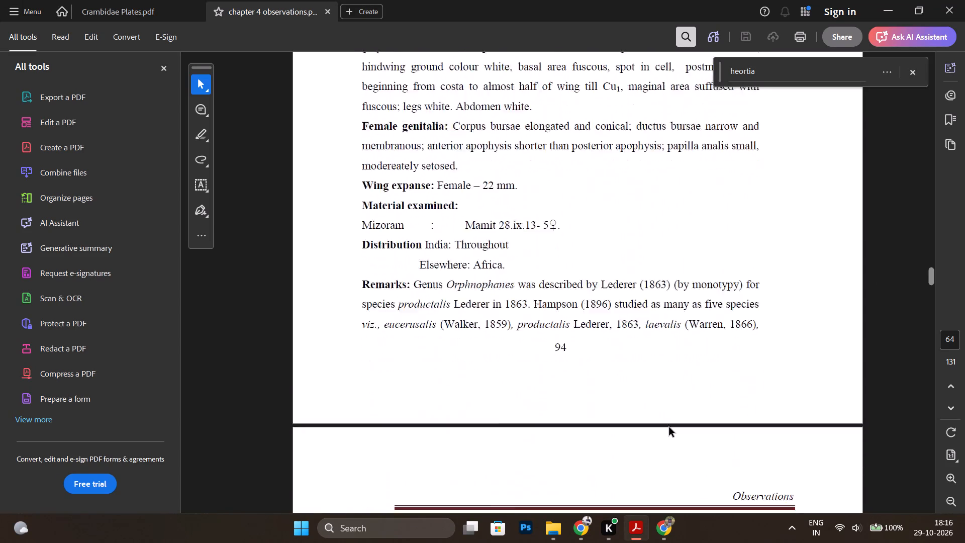
scroll(669, 427, "down", 4)
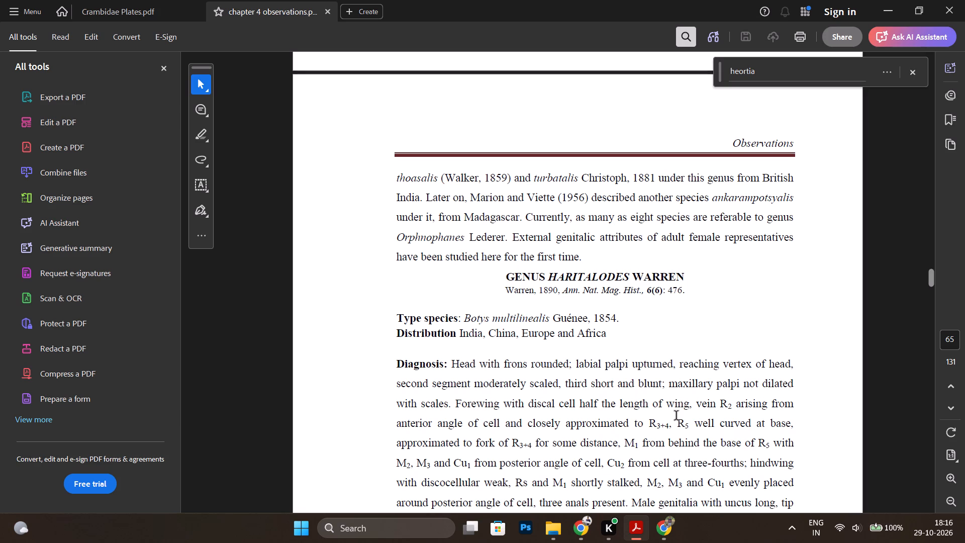
scroll(677, 416, "down", 4)
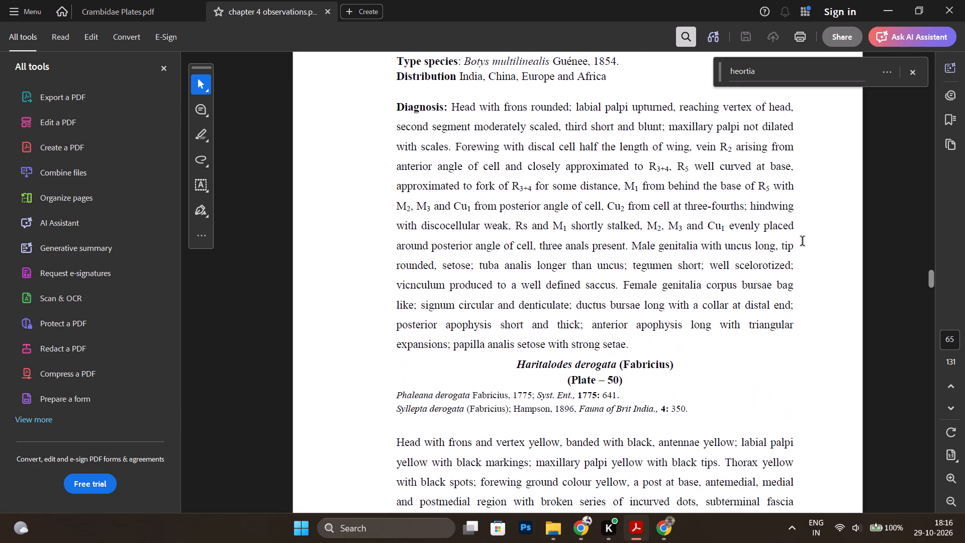
scroll(780, 303, "down", 1)
scroll(736, 360, "up", 1)
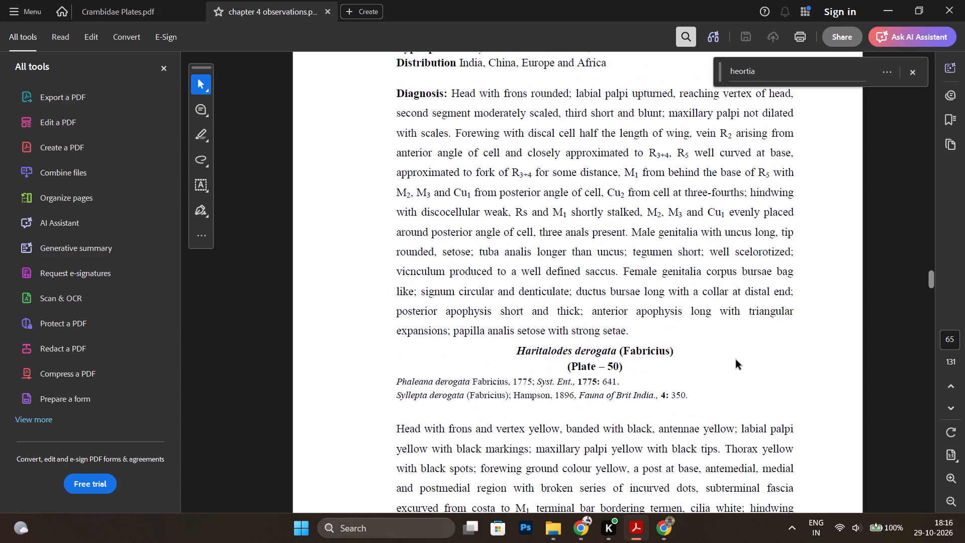
scroll(736, 360, "up", 1)
scroll(739, 360, "down", 8)
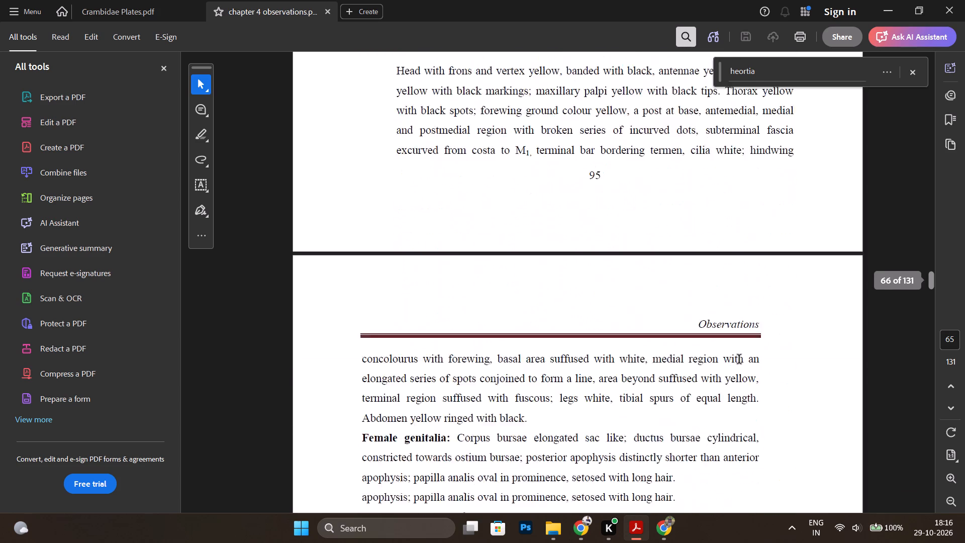
scroll(739, 360, "down", 5)
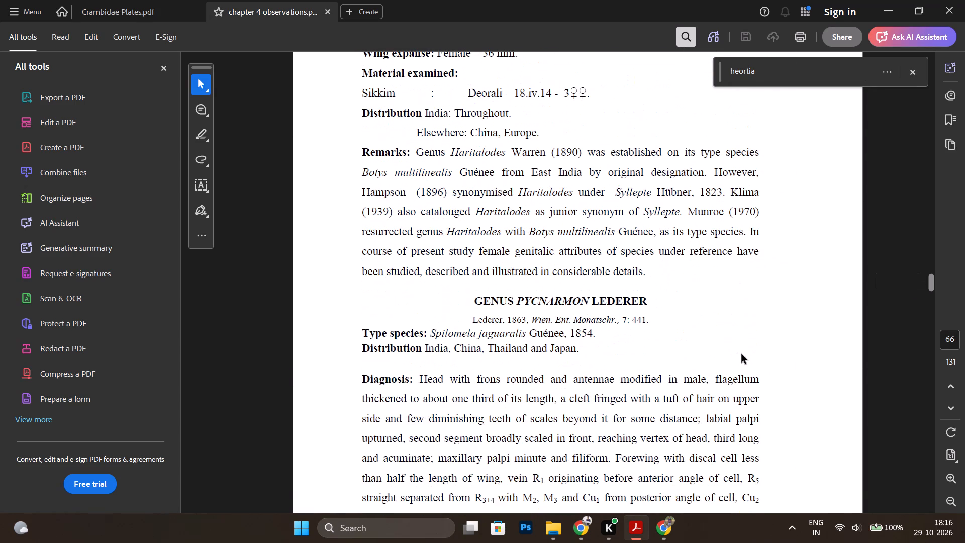
Look through the genus Pycnarmon account, including its species key and the jaguaralis, abraxalis and caberalis descriptions.
scroll(739, 352, "down", 11)
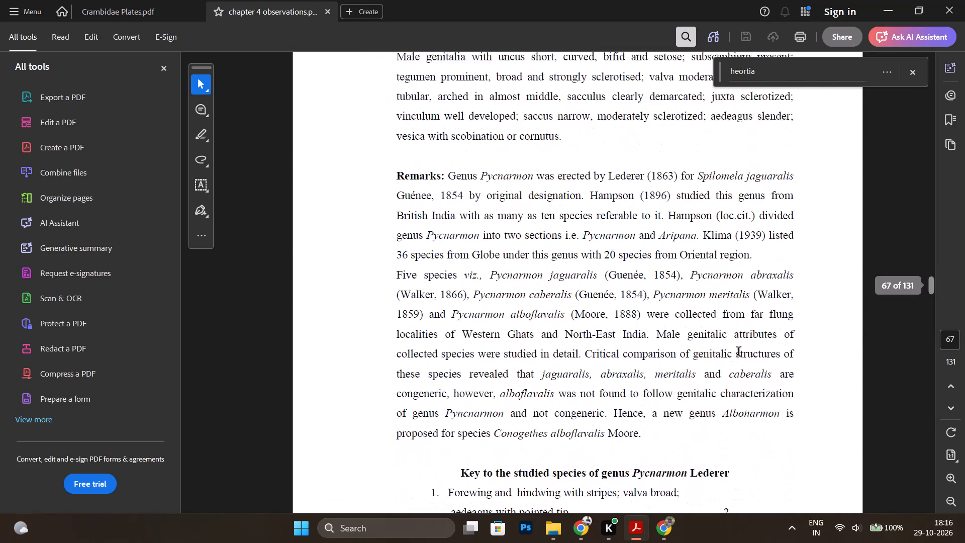
scroll(739, 352, "down", 8)
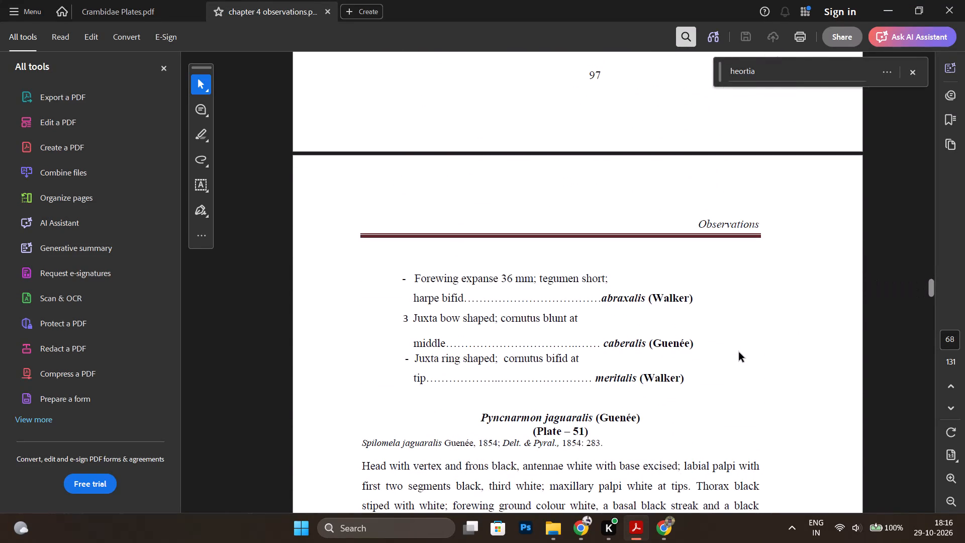
scroll(739, 352, "up", 3)
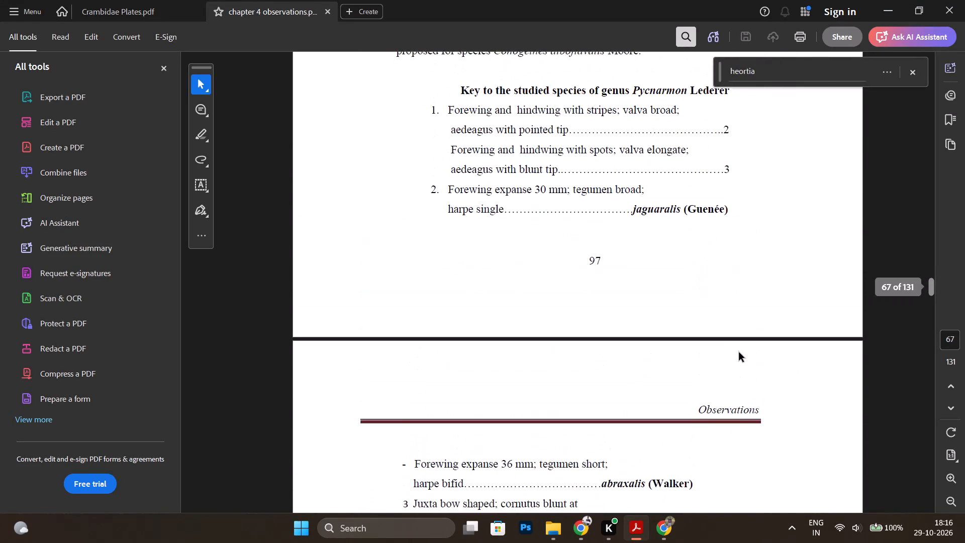
scroll(739, 352, "up", 1)
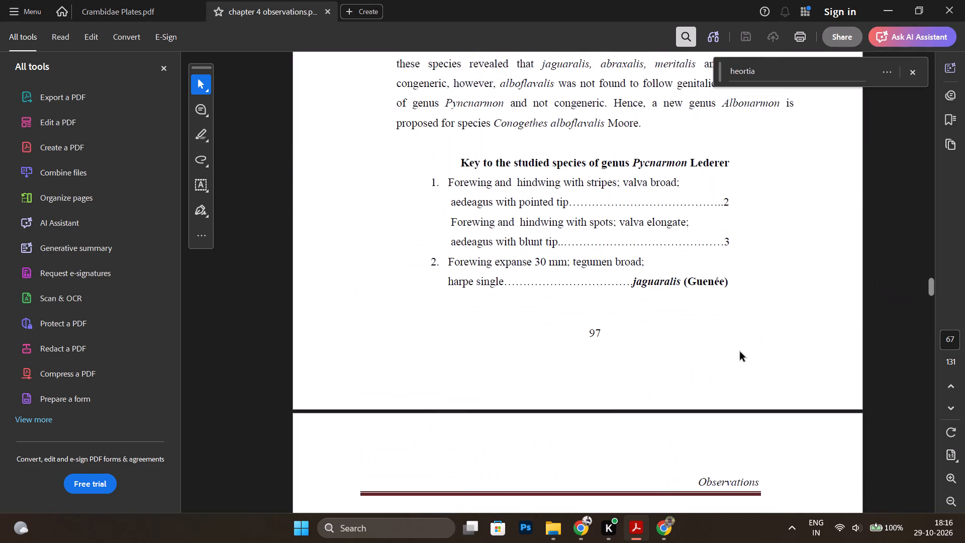
scroll(740, 352, "down", 9)
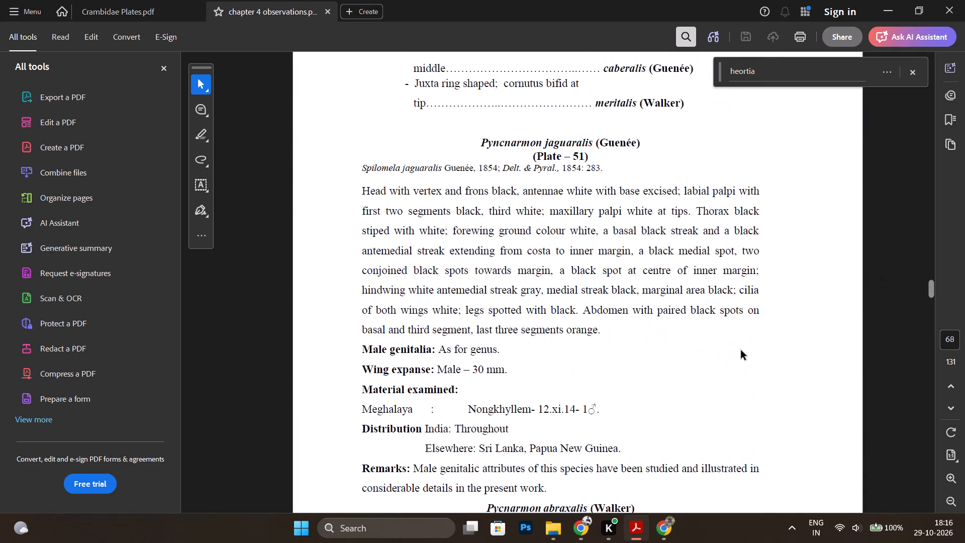
scroll(741, 350, "down", 9)
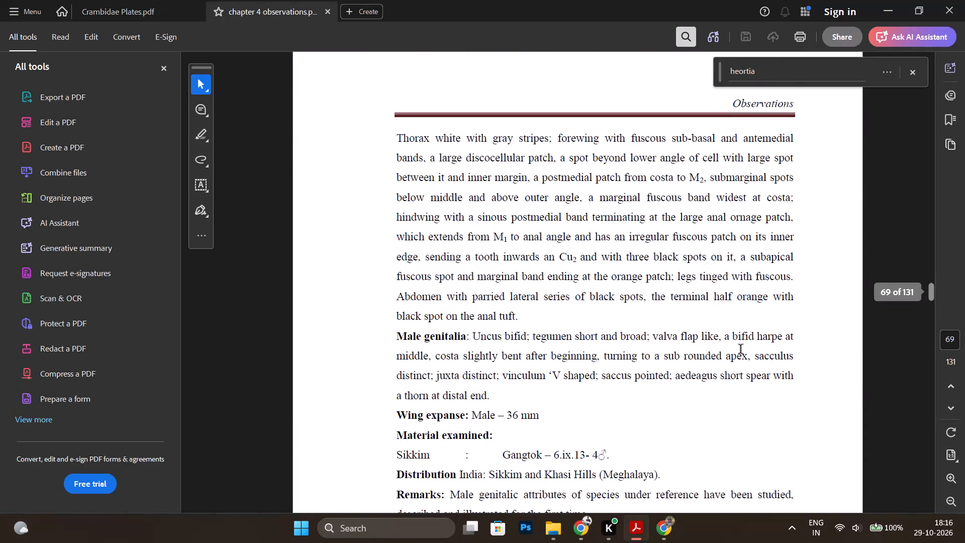
scroll(741, 350, "down", 5)
scroll(741, 350, "up", 1)
scroll(680, 377, "down", 3)
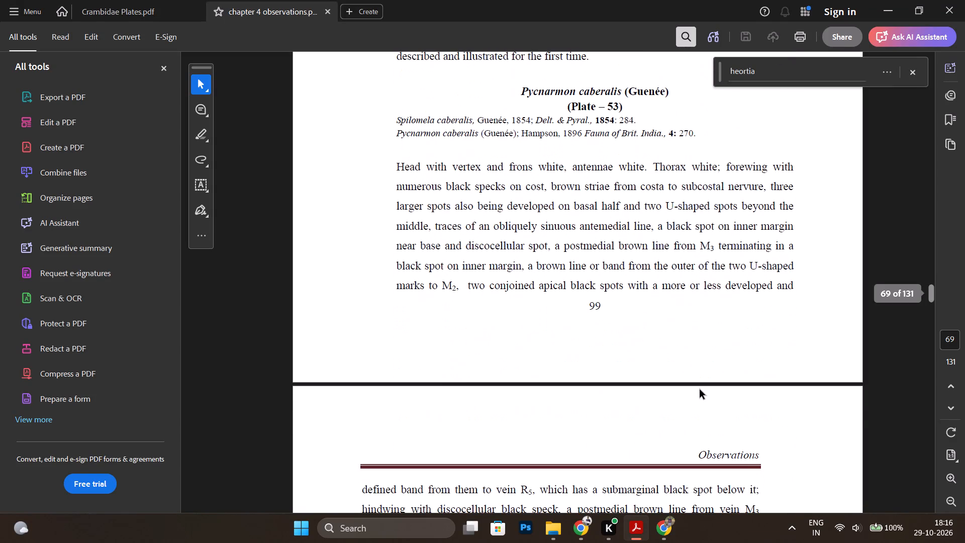
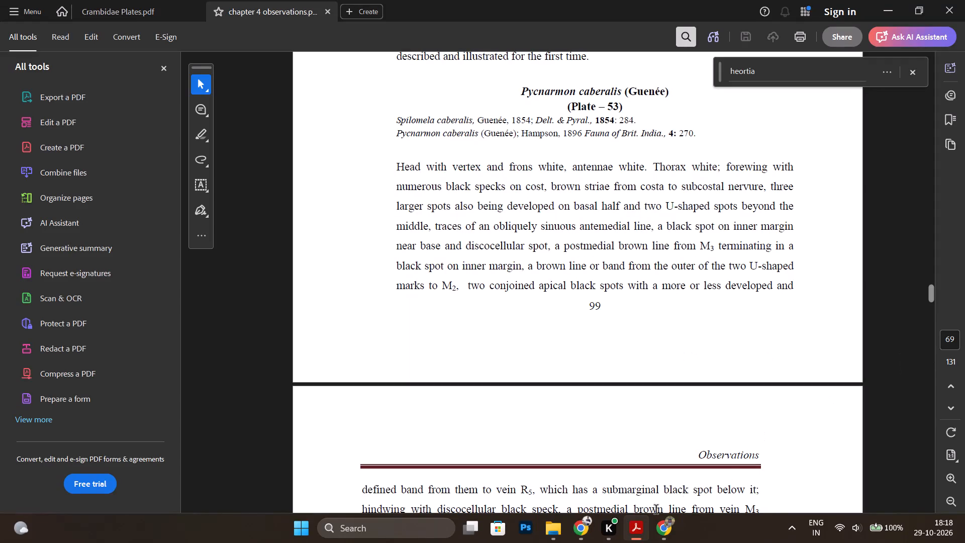
Open the PDF 1948885i00097095 from the HETEROCNEPHES folder, check its first page and close it.
left_click(553, 530)
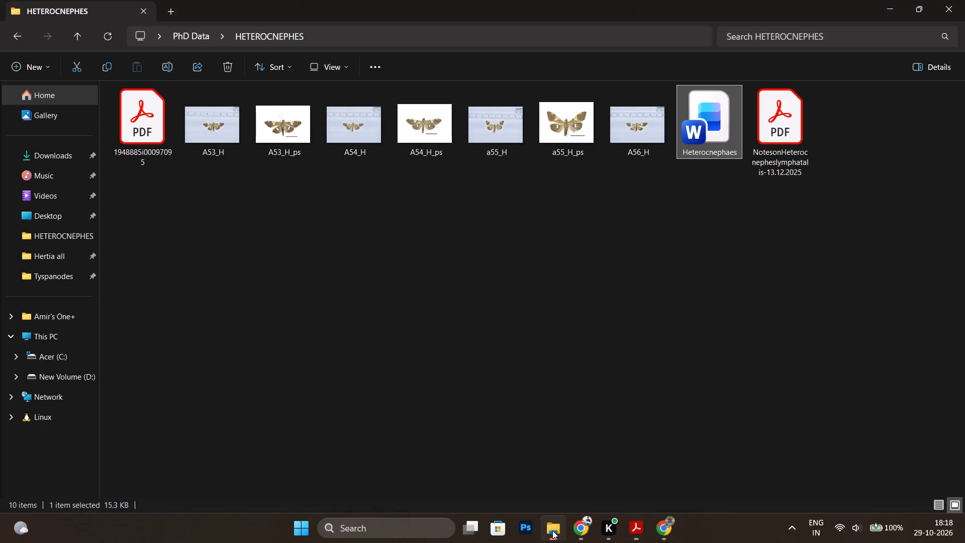
left_click(590, 322)
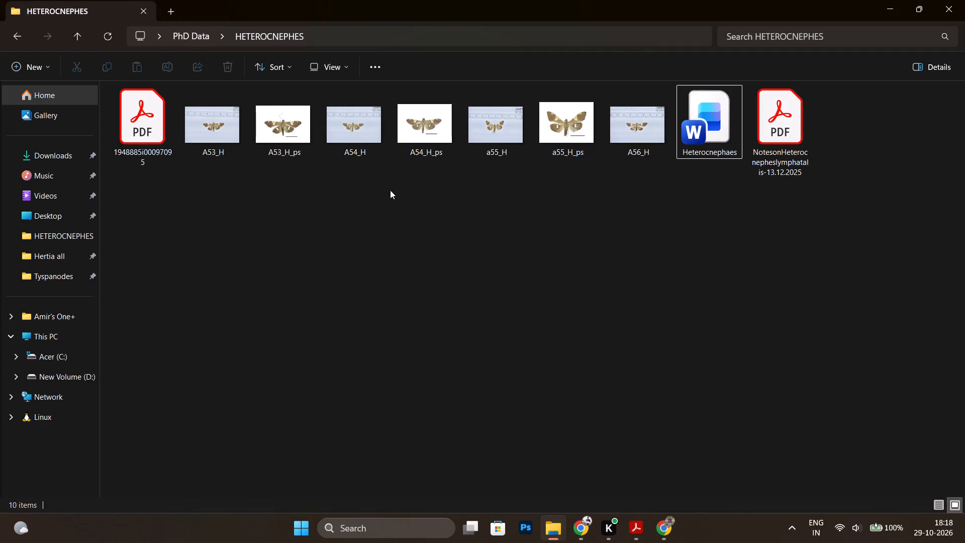
double_click(146, 132)
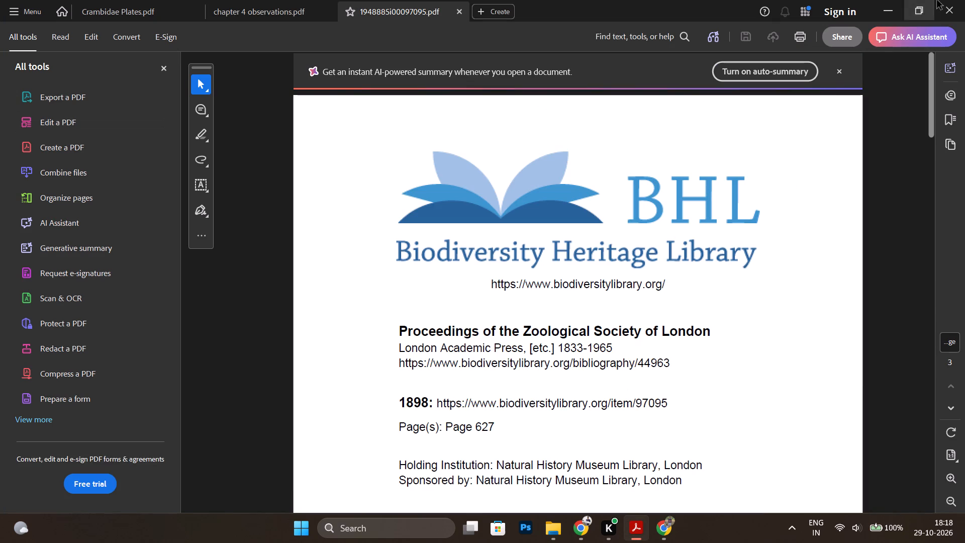
left_click(461, 14)
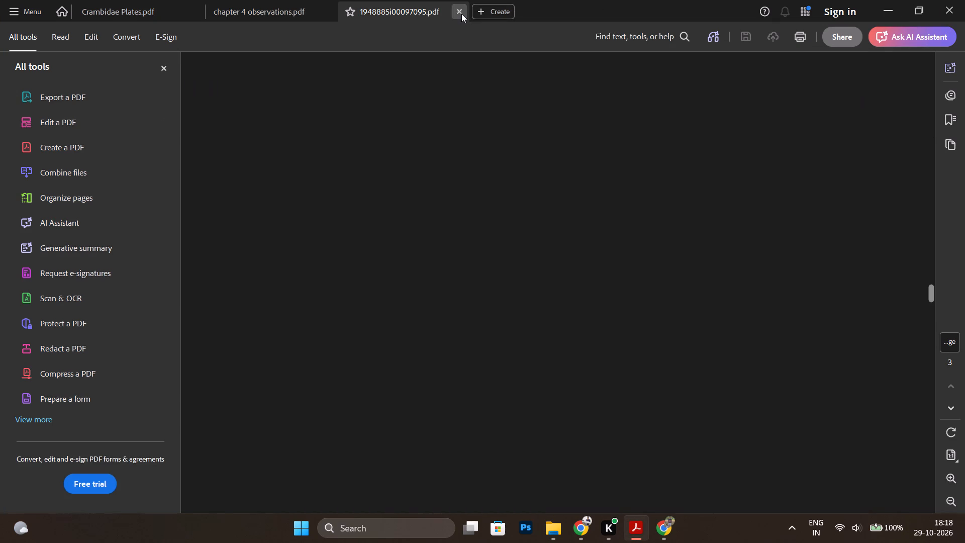
Look at Plate 1 in Crambidae Plates.pdf and return to the HETEROCNEPHES folder in File Explorer.
left_click(119, 0)
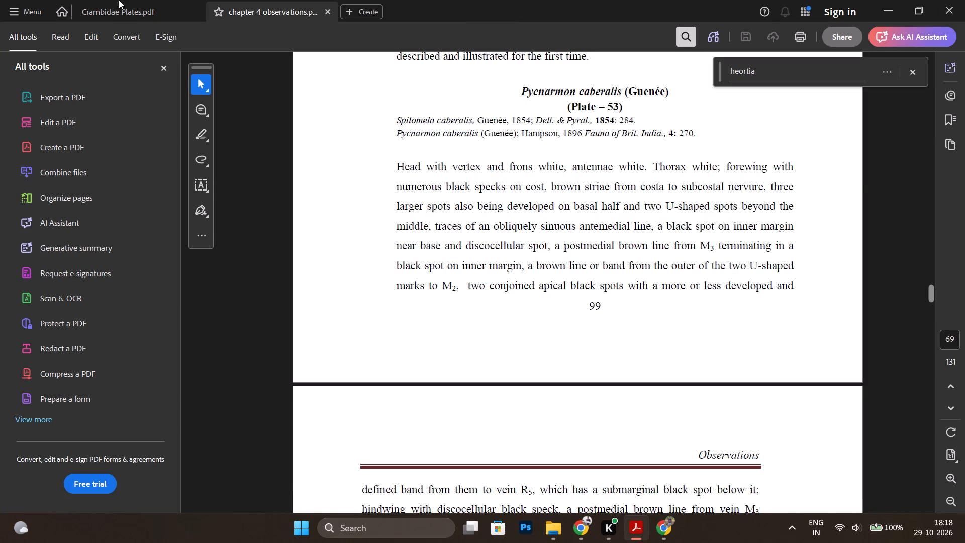
left_click(113, 8)
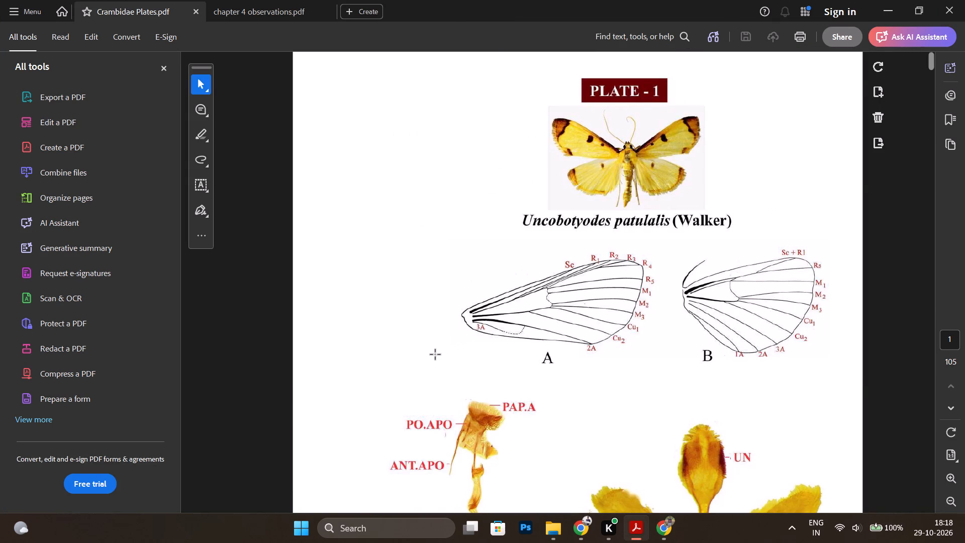
left_click(899, 0)
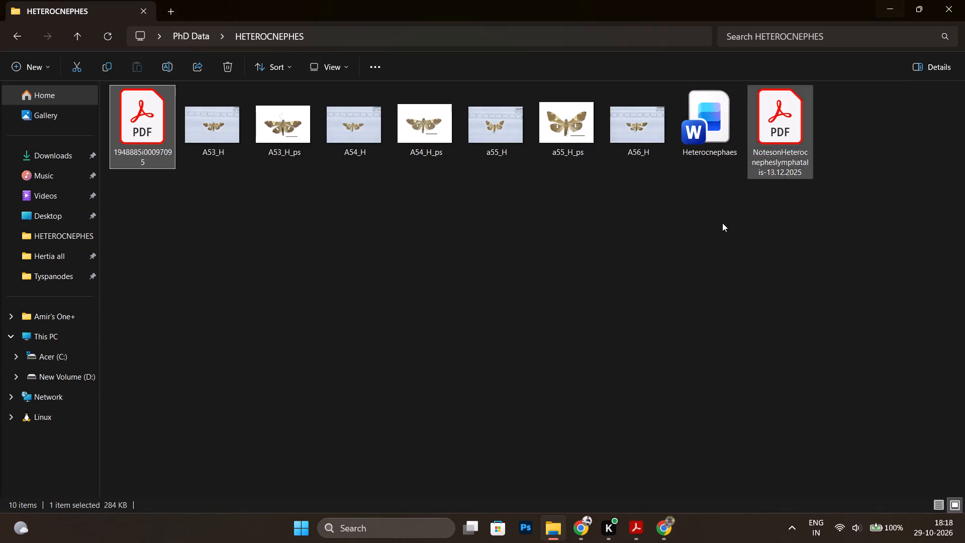
Create a new folder named Pycnarmon in the PhD Data folder.
left_click(703, 250)
left_click(37, 70)
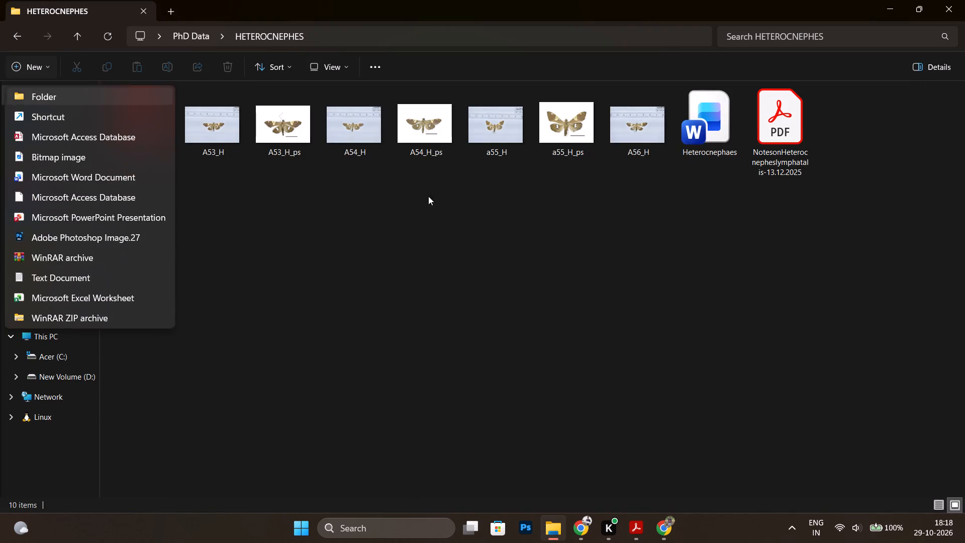
left_click(591, 269)
left_click_drag(520, 266, 538, 257)
left_click(380, 321)
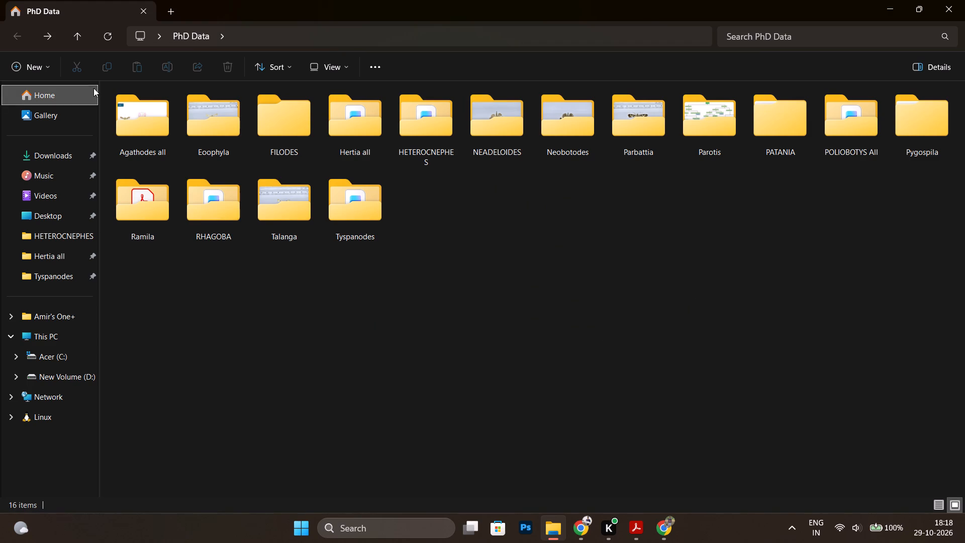
left_click(30, 67)
left_click(99, 100)
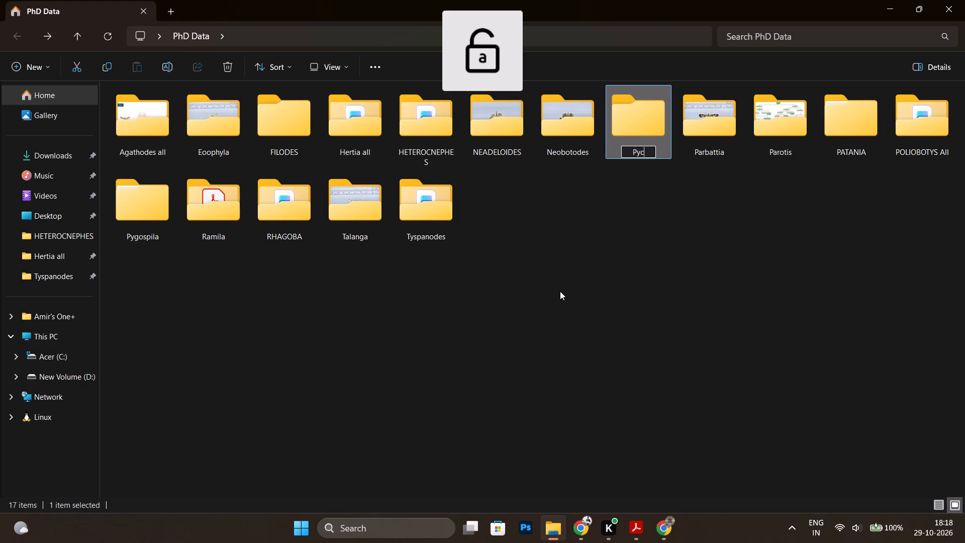
type("narmon")
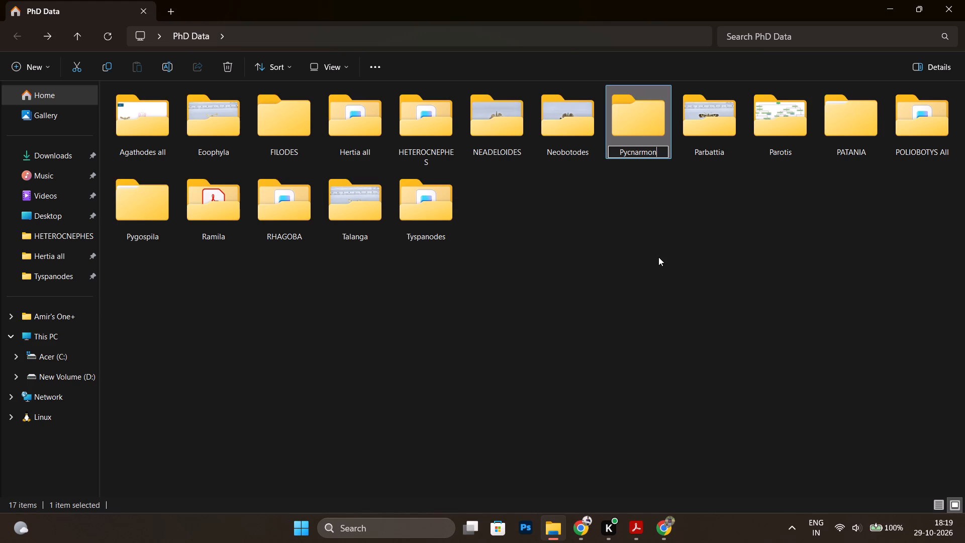
left_click(660, 223)
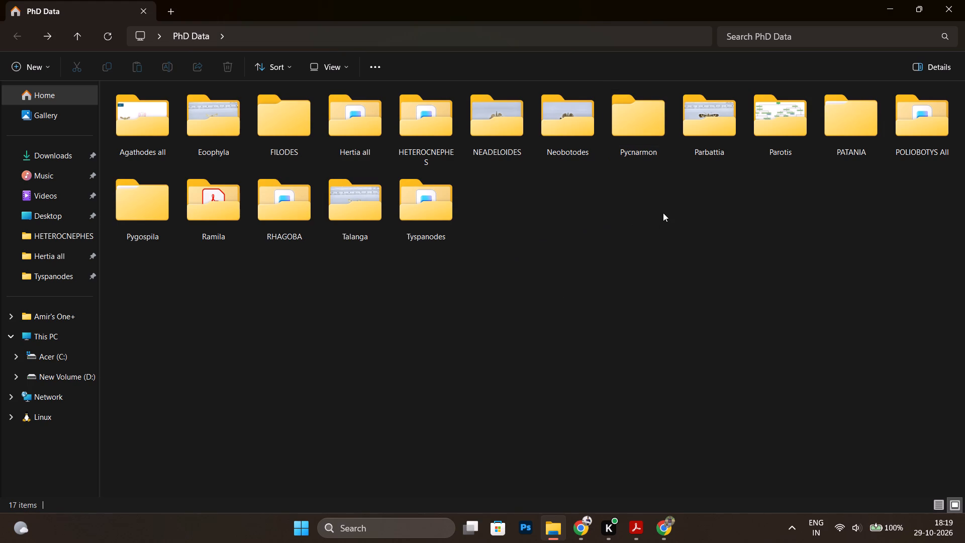
Create a new Word document named Parbattia inside the Parbattia folder.
double_click(715, 116)
right_click(379, 261)
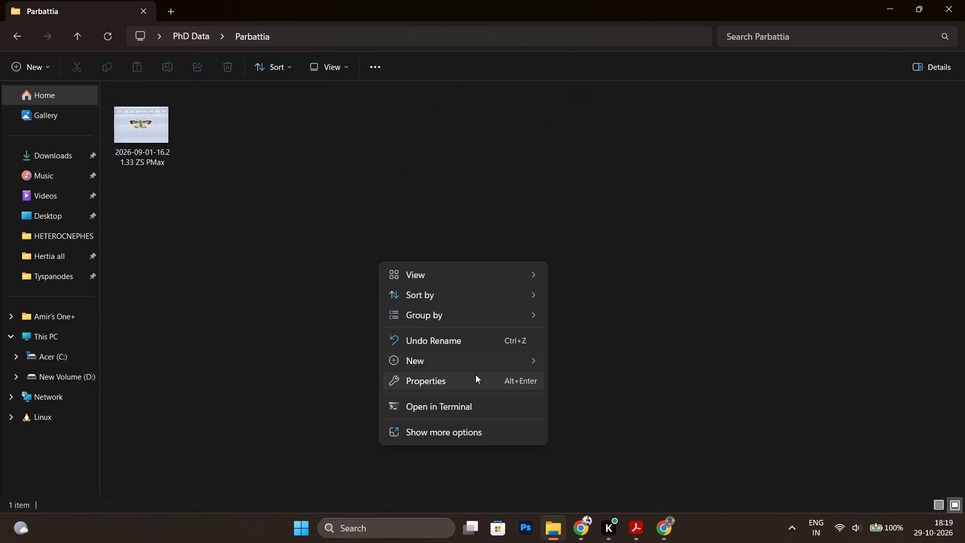
left_click(482, 361)
left_click(621, 218)
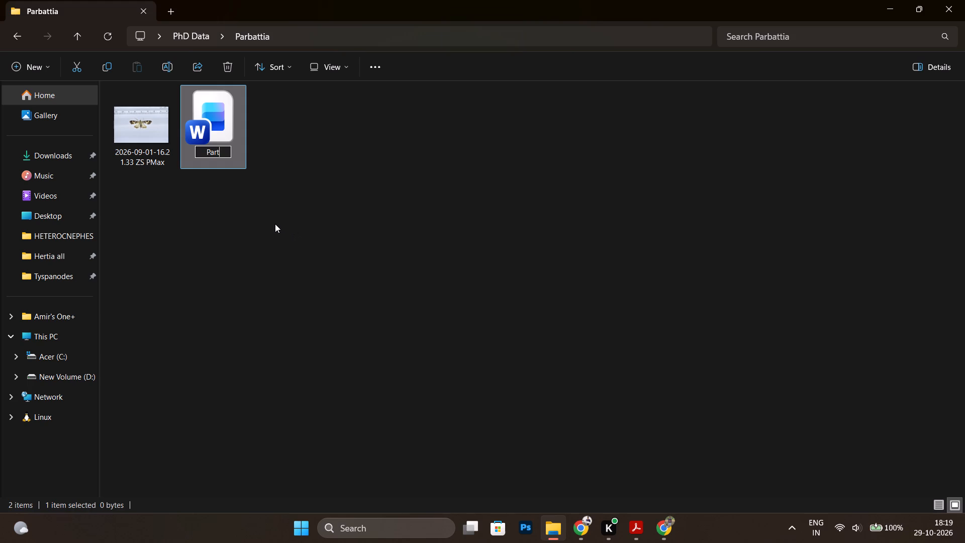
key("BackSpace")
type("batt")
type("ia")
left_click(259, 216)
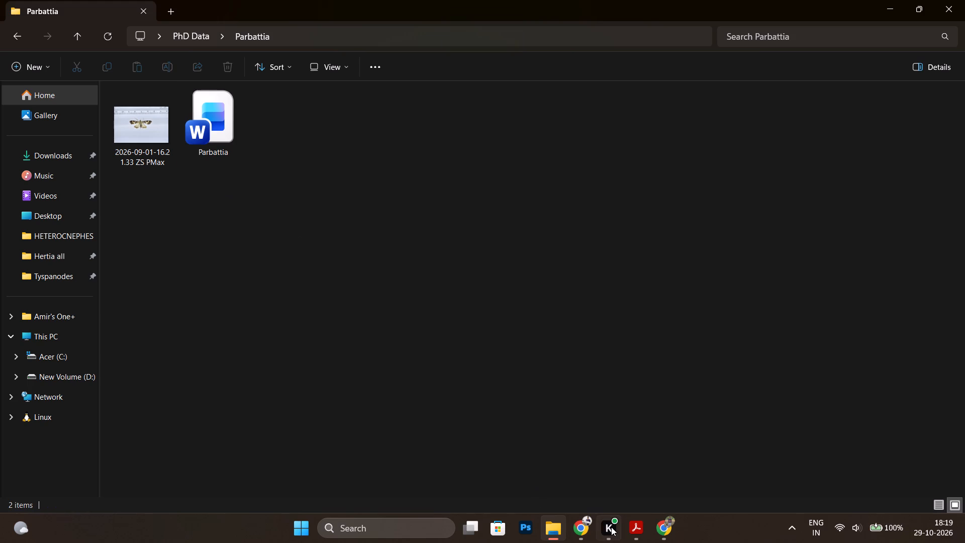
Switch to Acrobat and search chapter 4 observations.pdf for "parbattia".
left_click(636, 532)
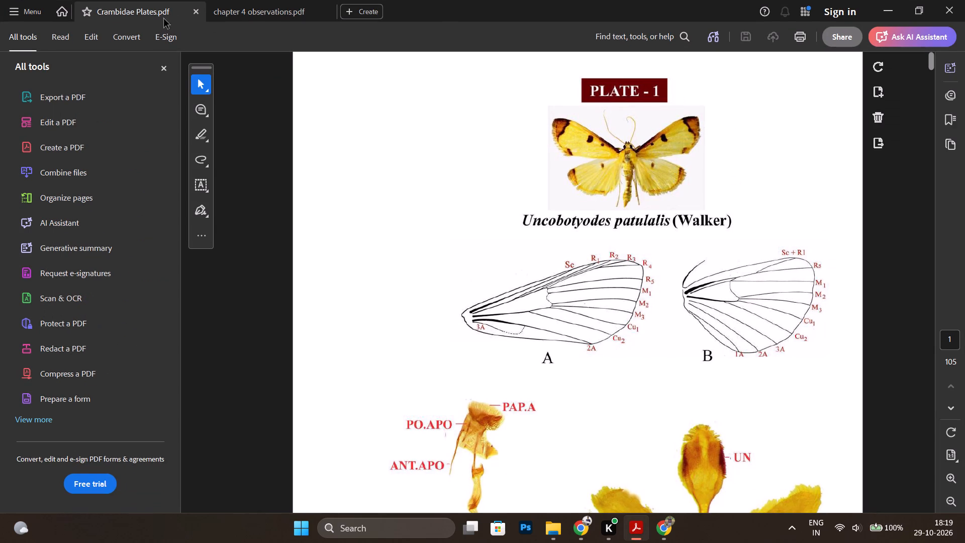
left_click(252, 0)
left_click(266, 10)
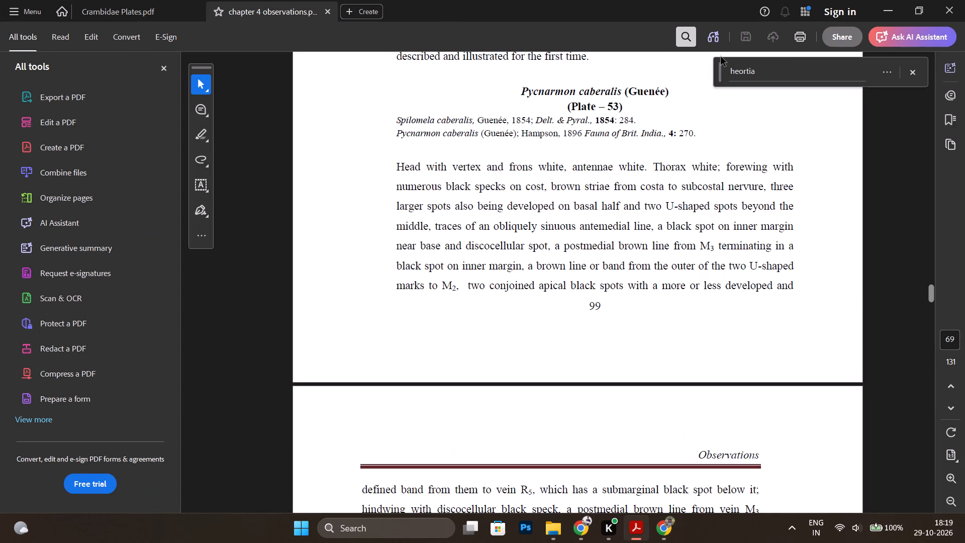
double_click(768, 75)
type("part")
key("BackSpace")
type("battia")
key("Return")
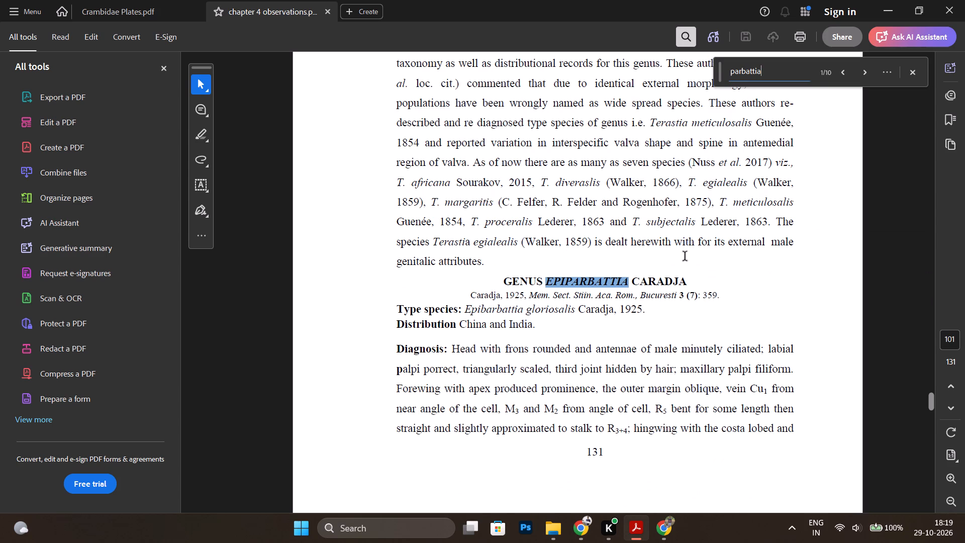
left_click(692, 275)
Go through the "parbattia" matches in the chapter, cycling back to the first one at the genus heading.
left_click(859, 74)
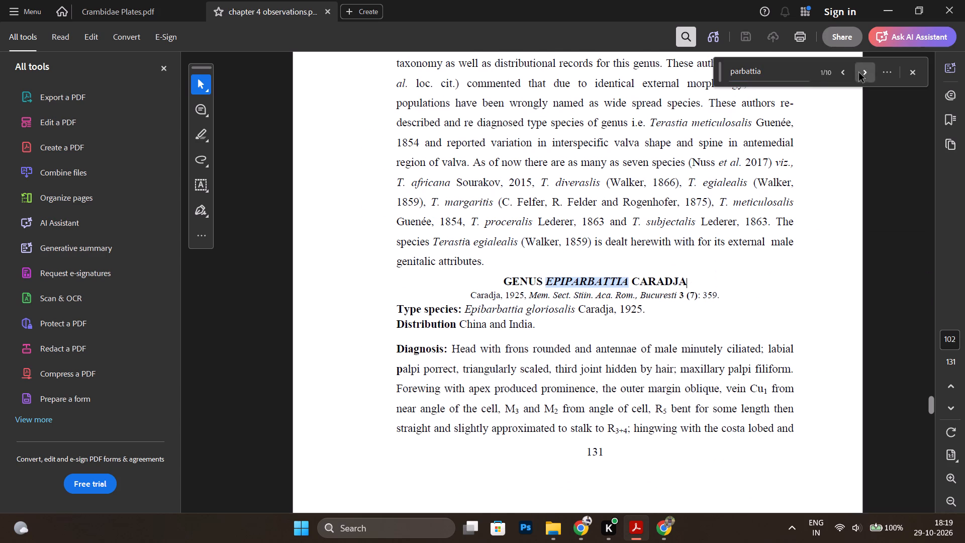
left_click(863, 73)
left_click(863, 73)
left_click(863, 73)
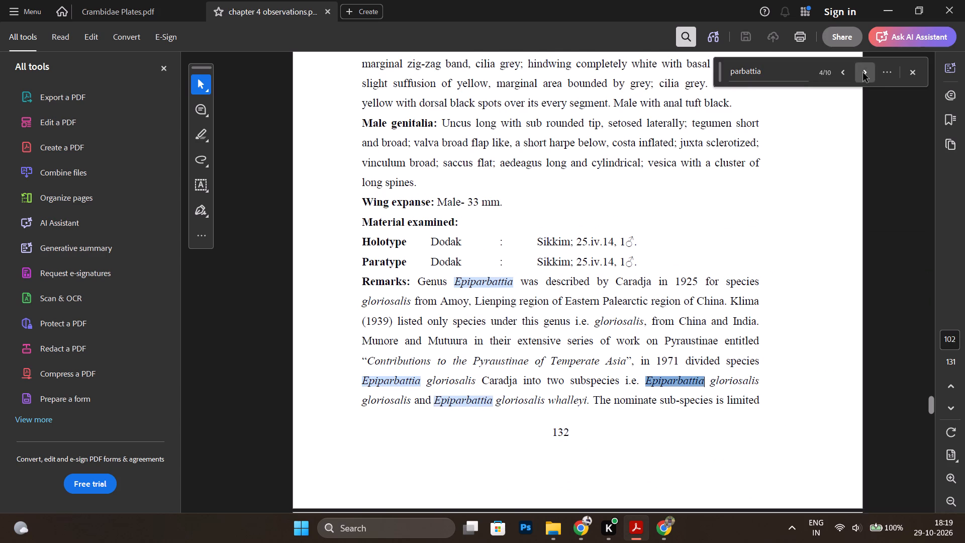
double_click(863, 73)
double_click(863, 73)
left_click(863, 73)
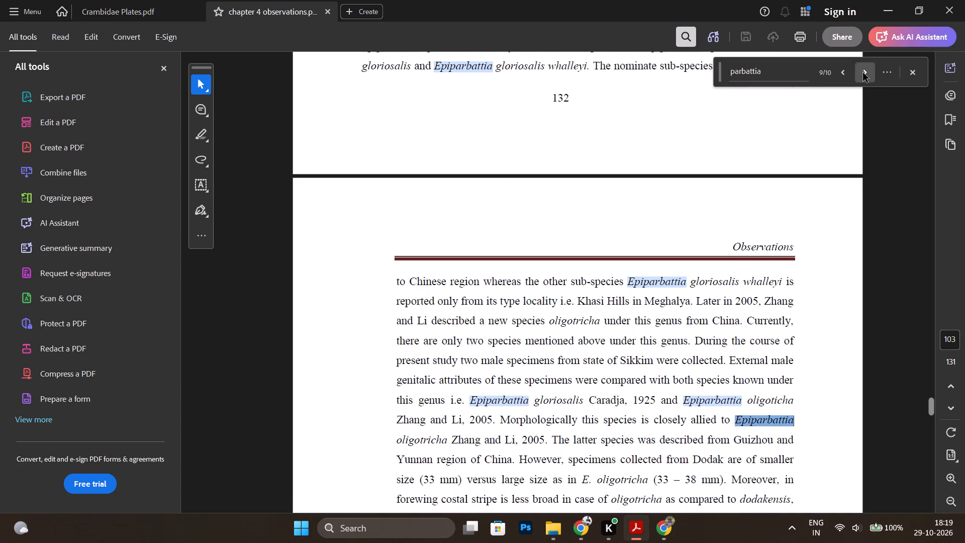
left_click(863, 71)
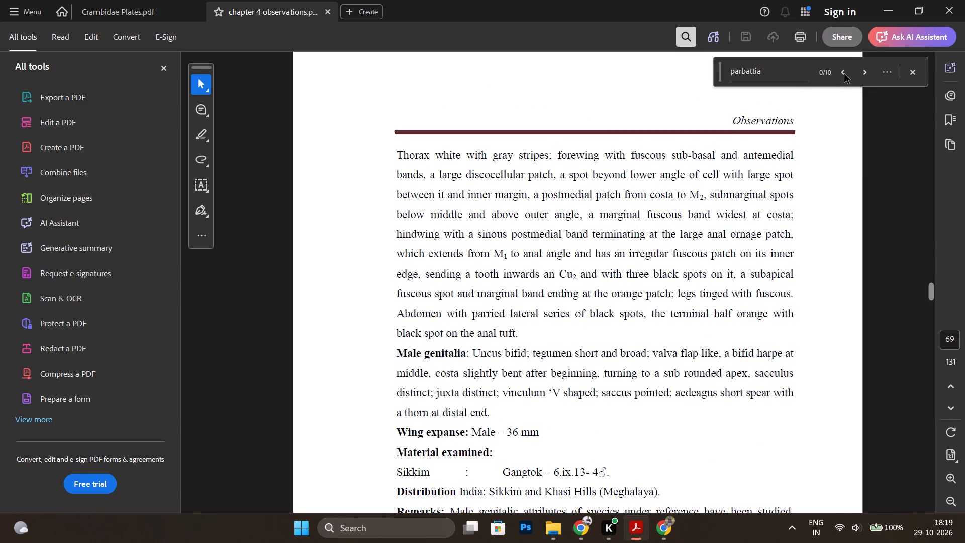
left_click(844, 74)
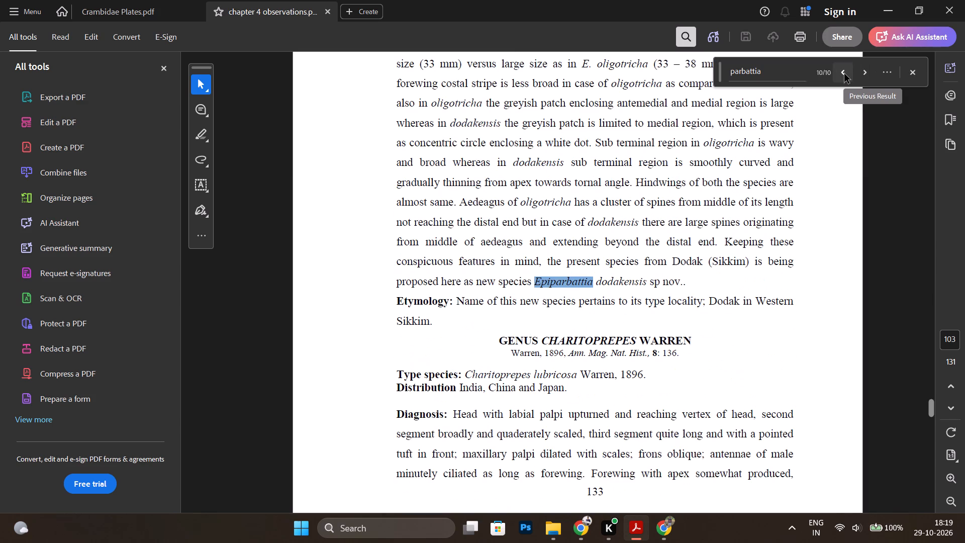
left_click(866, 69)
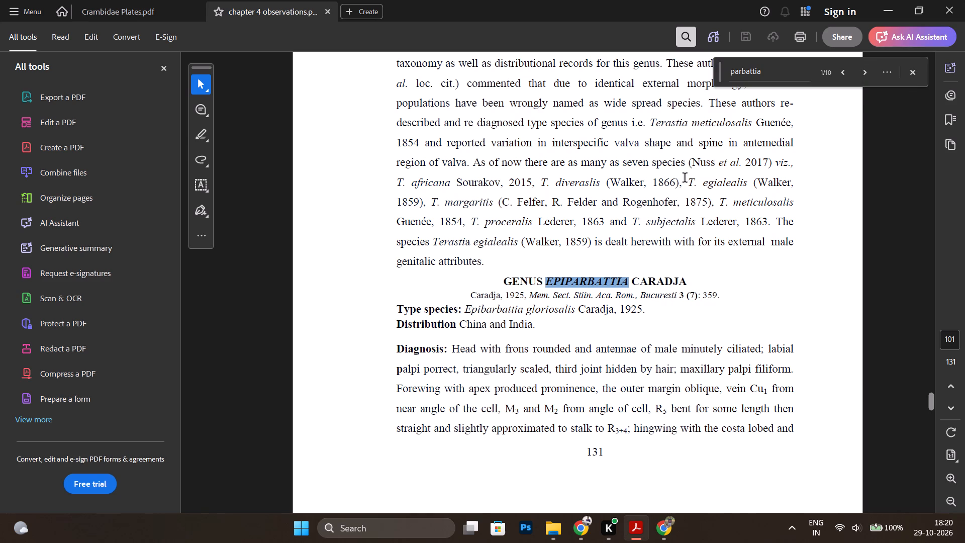
Examine the genus Epiparbattia diagnosis, the dodakensis species description and remarks, and the preceding Terastia egialealis account.
scroll(616, 304, "down", 1)
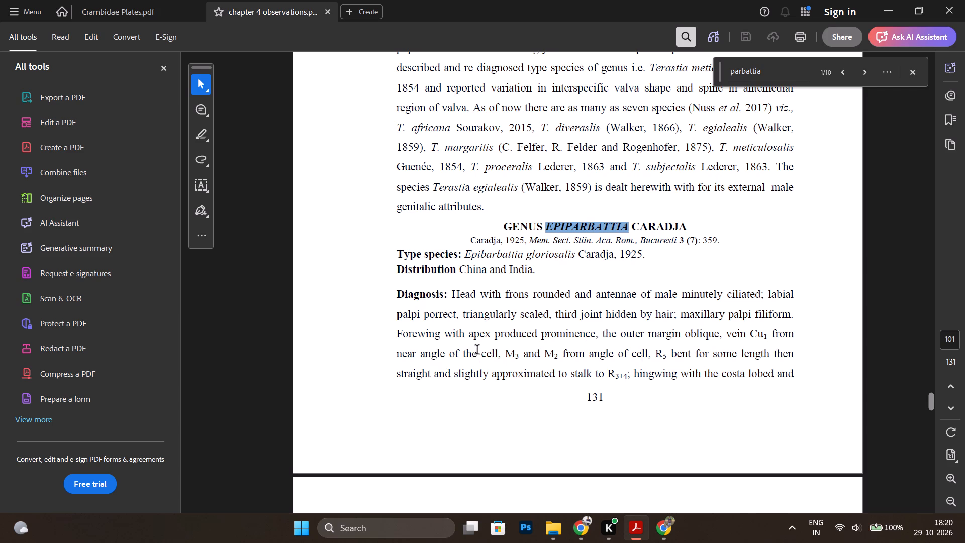
scroll(477, 347, "down", 5)
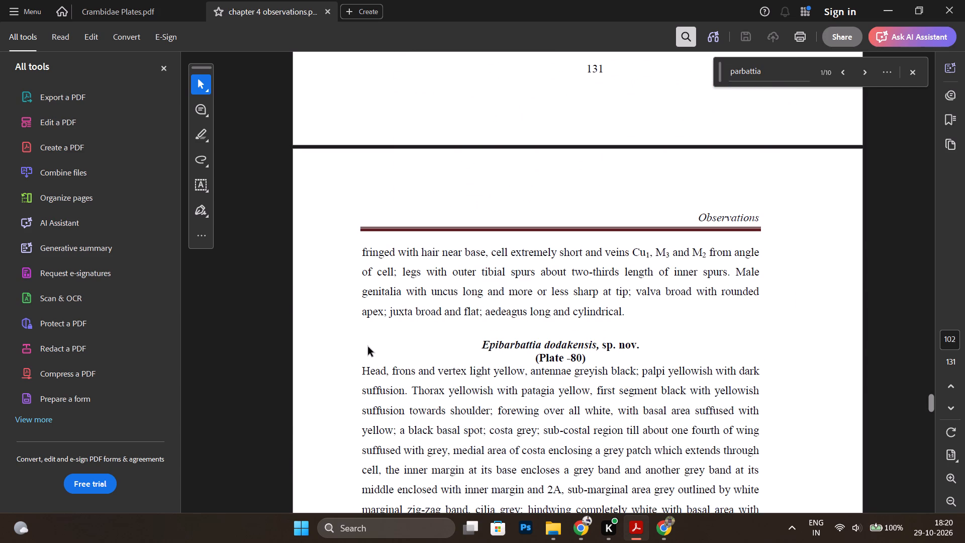
scroll(368, 347, "down", 1)
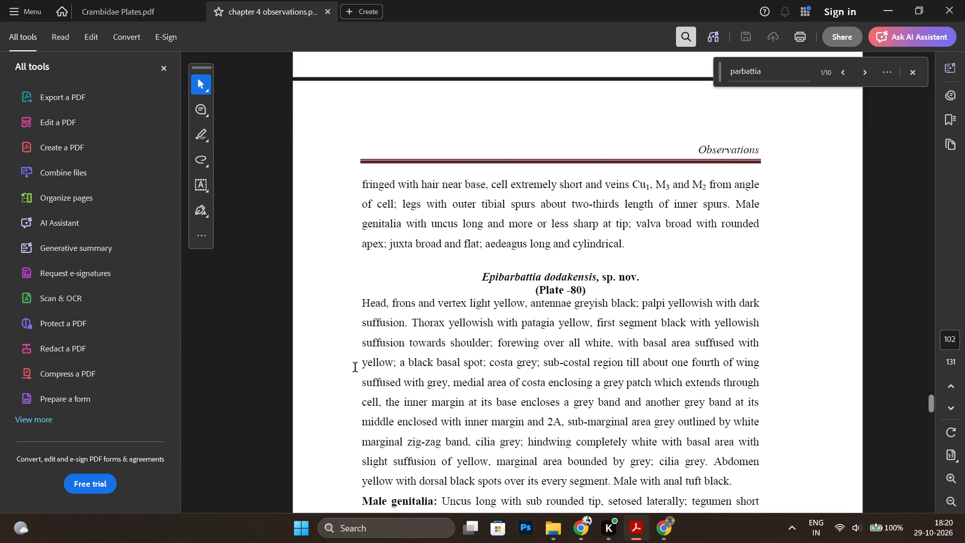
scroll(355, 368, "down", 3)
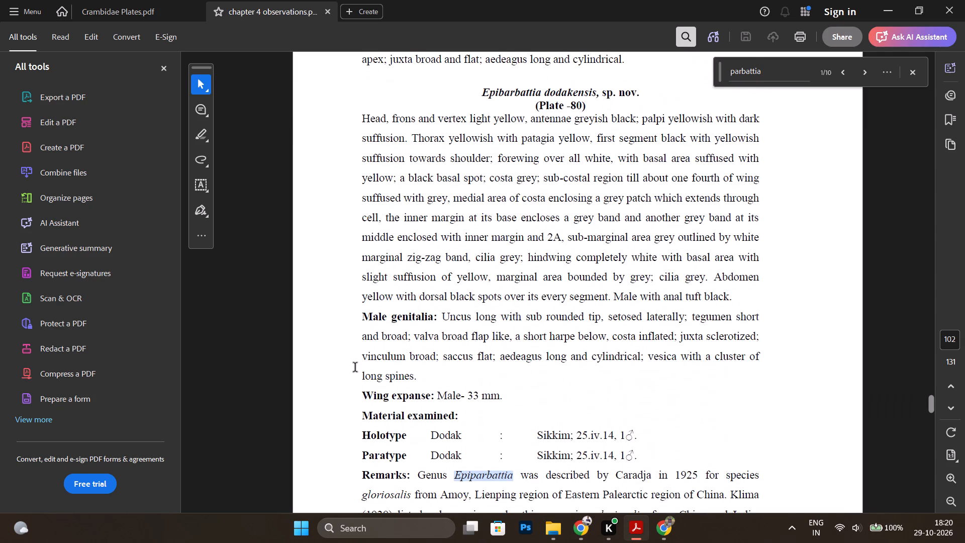
scroll(355, 368, "down", 3)
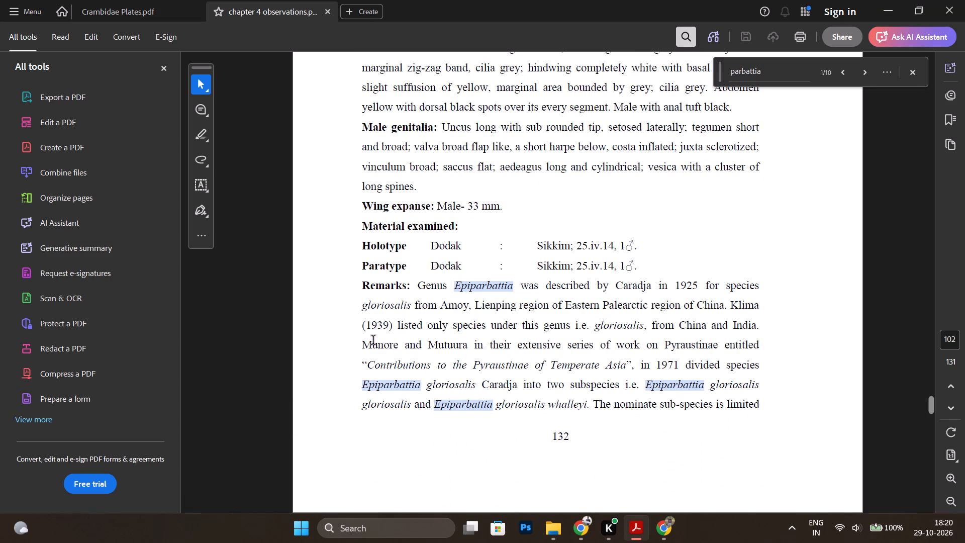
scroll(422, 313, "up", 15)
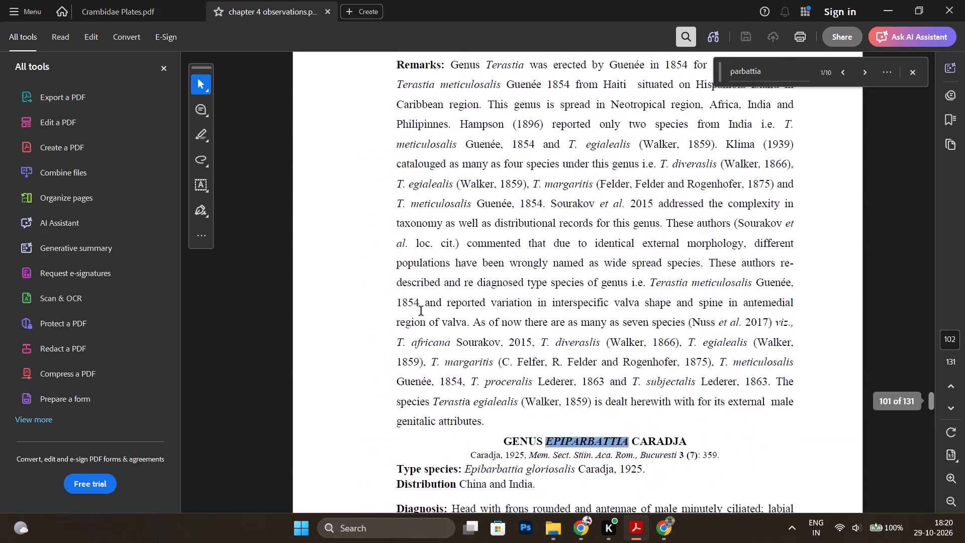
scroll(421, 312, "up", 10)
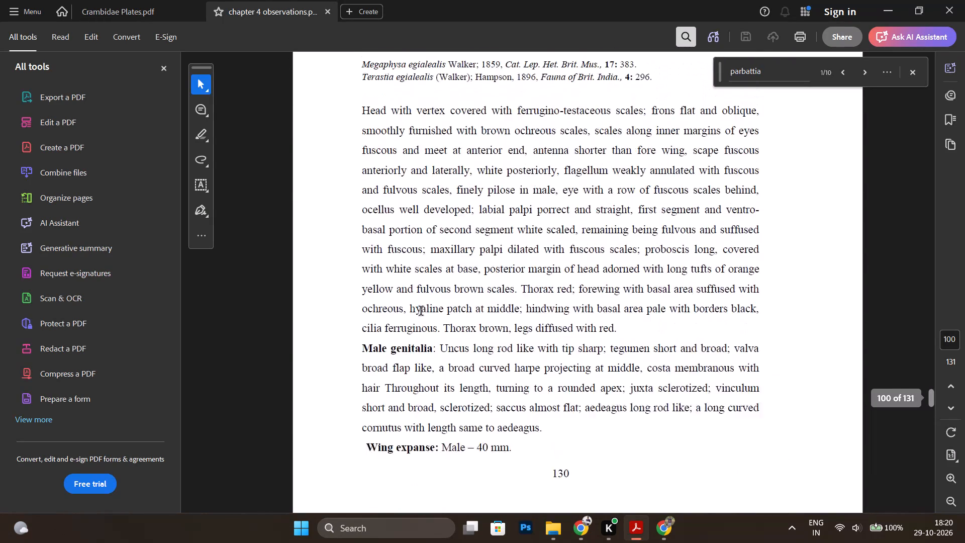
scroll(421, 312, "up", 3)
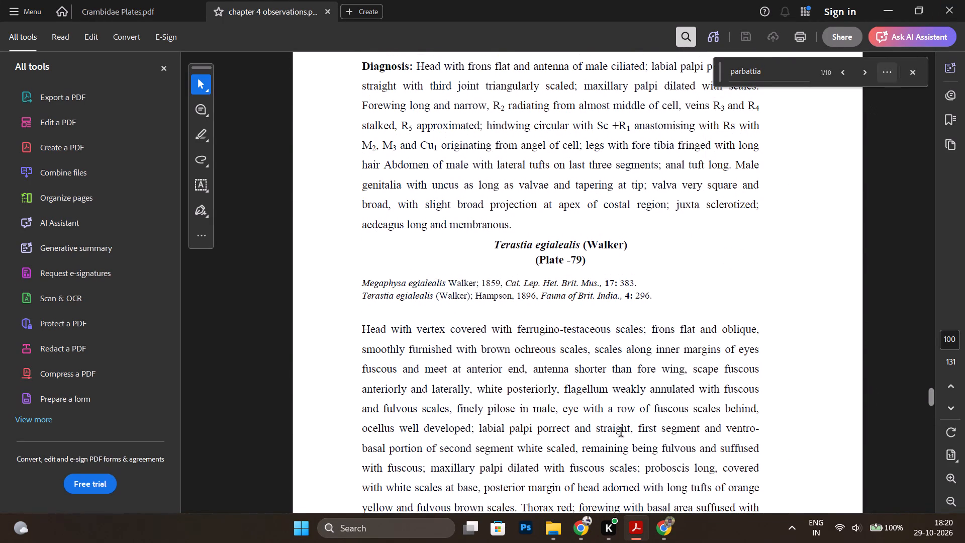
Switch to File Explorer and go back to the PhD Data folder to look over the genus folders.
left_click(553, 532)
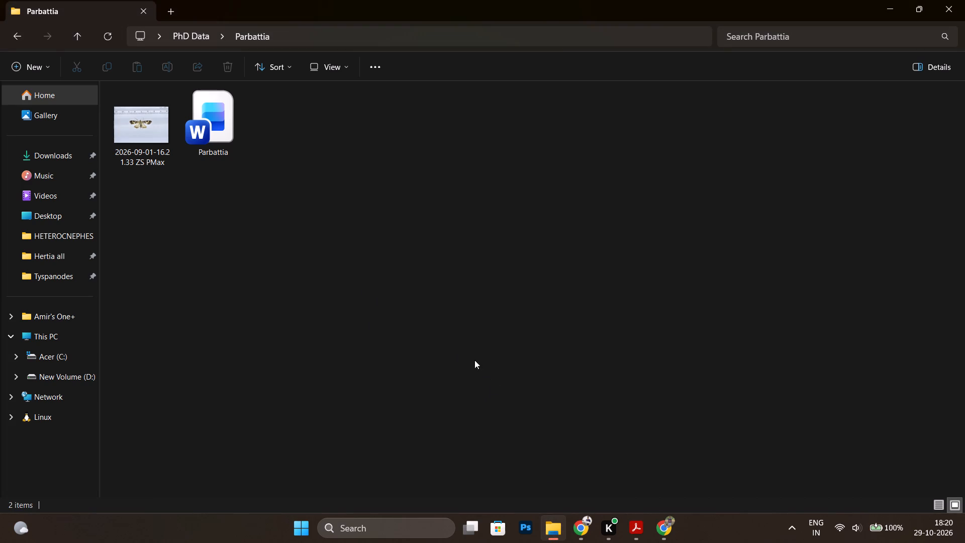
left_click(347, 258)
left_click_drag(241, 264, 247, 264)
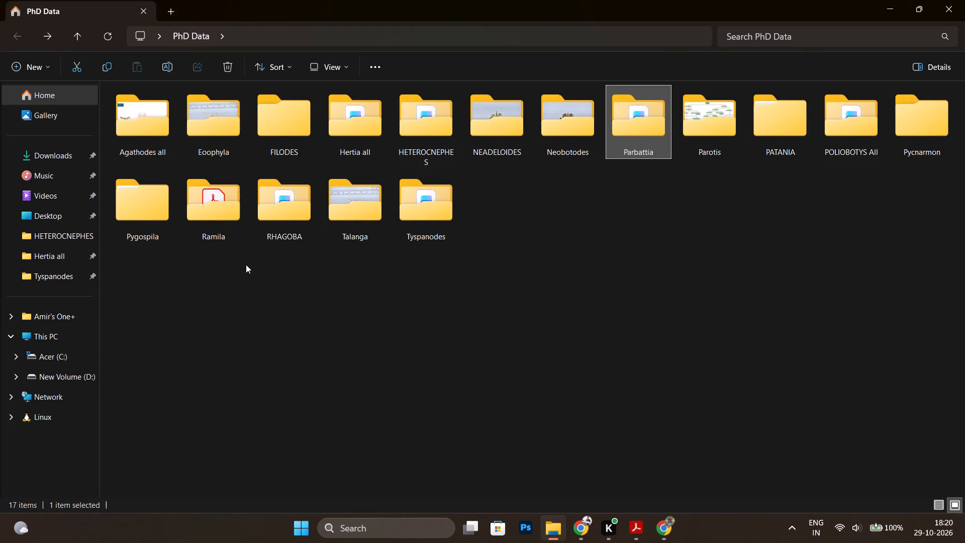
left_click(793, 351)
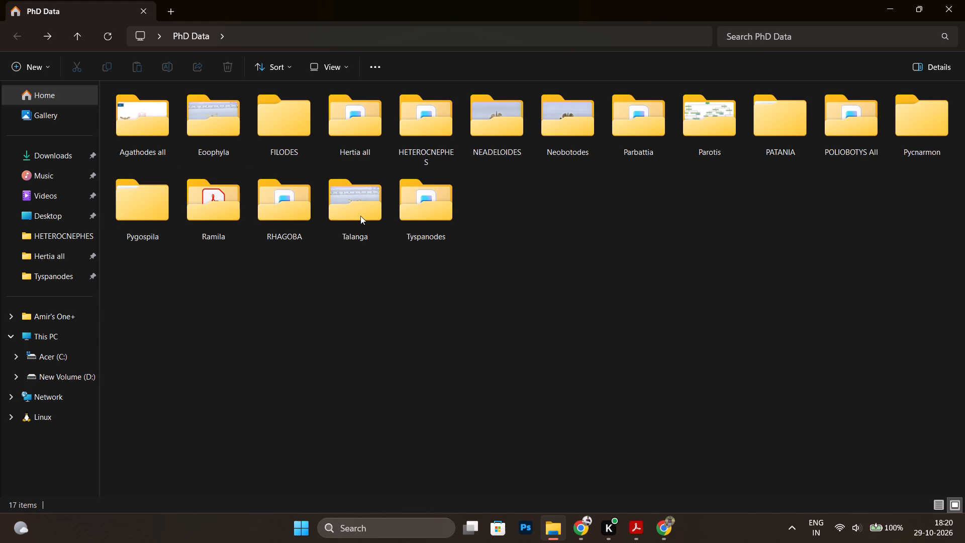
Return to Acrobat and search chapter 4 observations.pdf for "talanga", re-entering the end of the term to repeat the search.
left_click(633, 524)
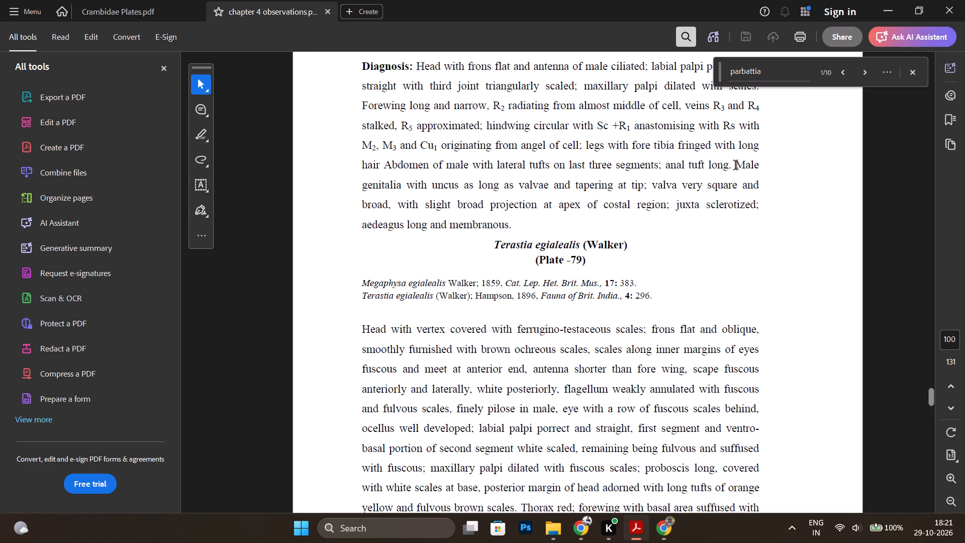
double_click(766, 71)
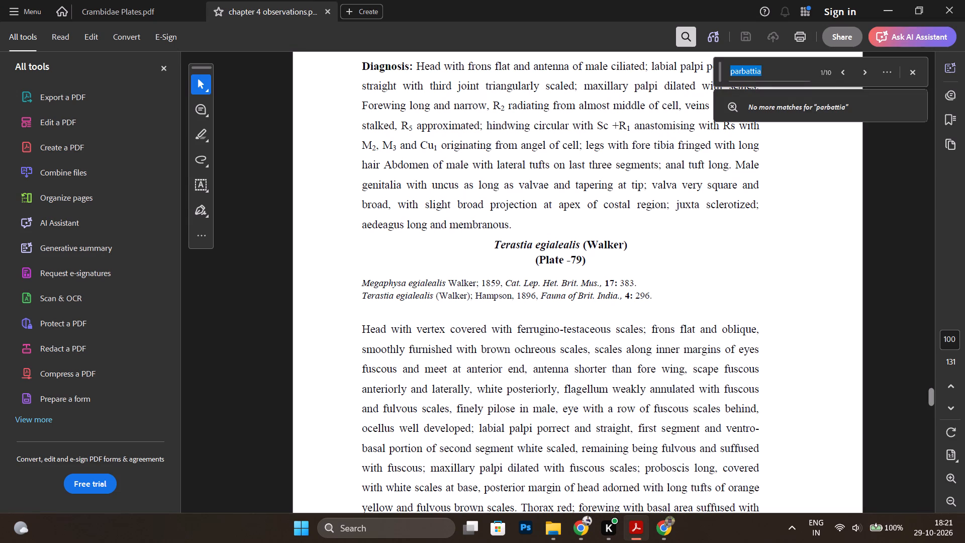
type("talanga")
key("Return")
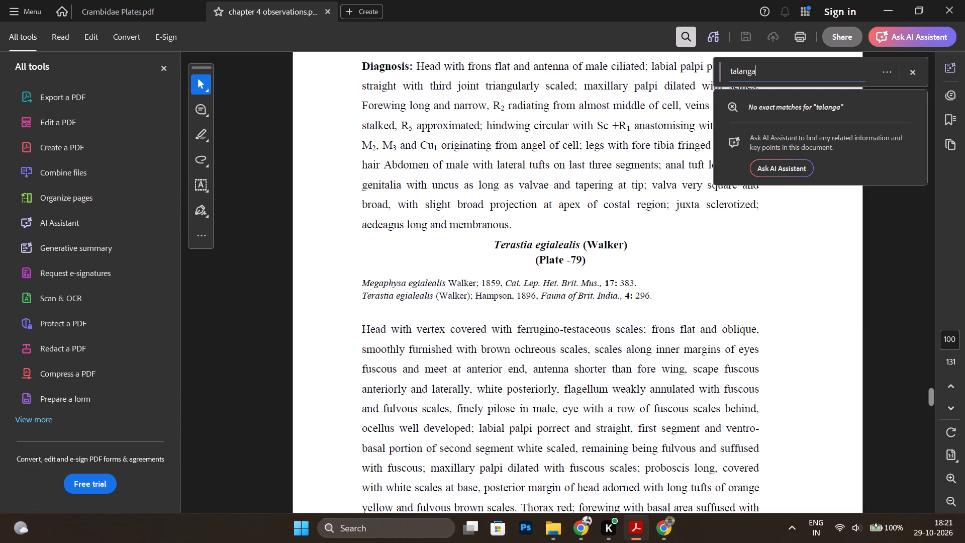
left_click(808, 76)
left_click(838, 72)
key("BackSpace")
key("BackSpace")
key("BackSpace")
type("nga")
key("Return")
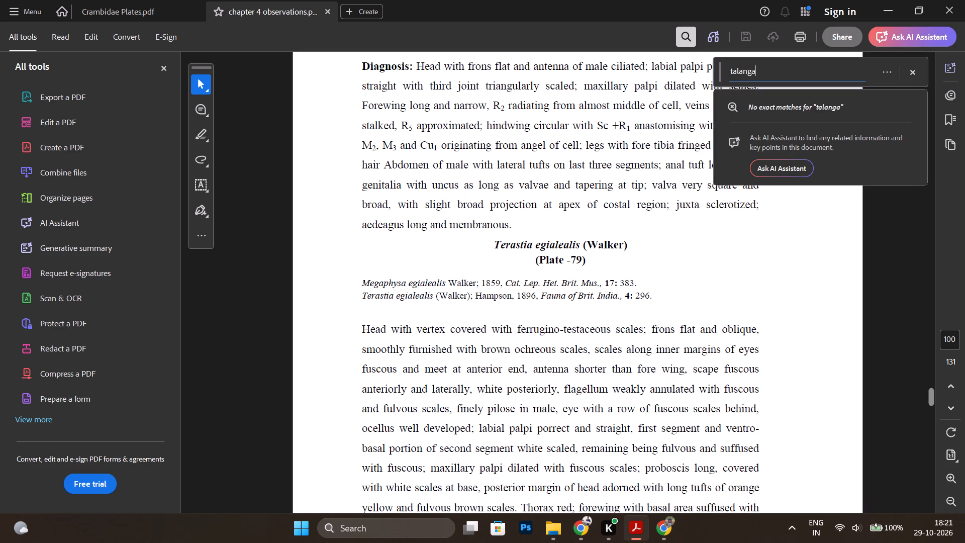
left_click(802, 223)
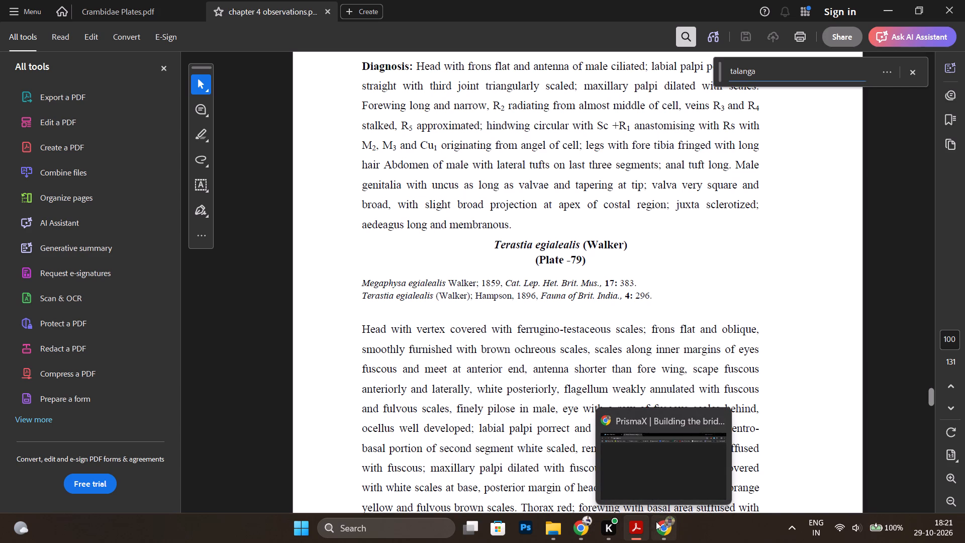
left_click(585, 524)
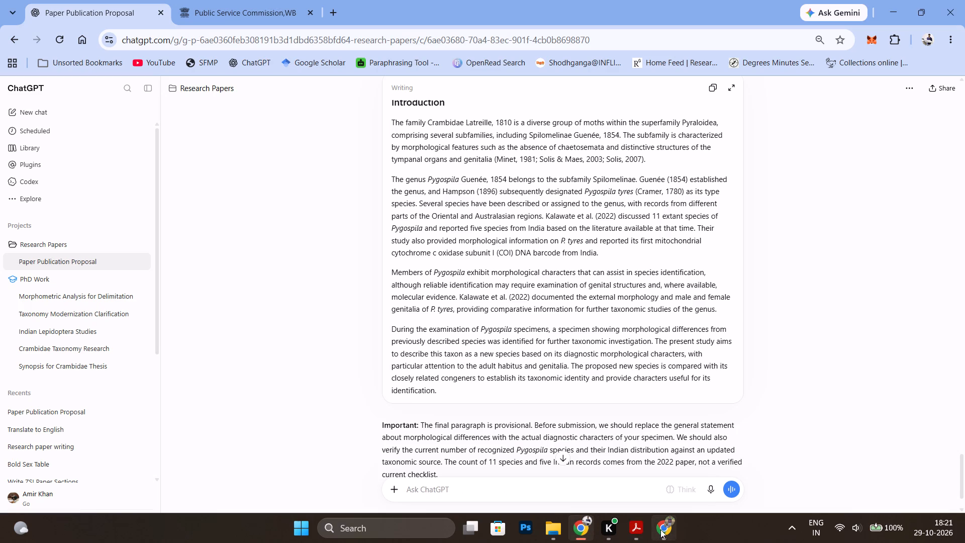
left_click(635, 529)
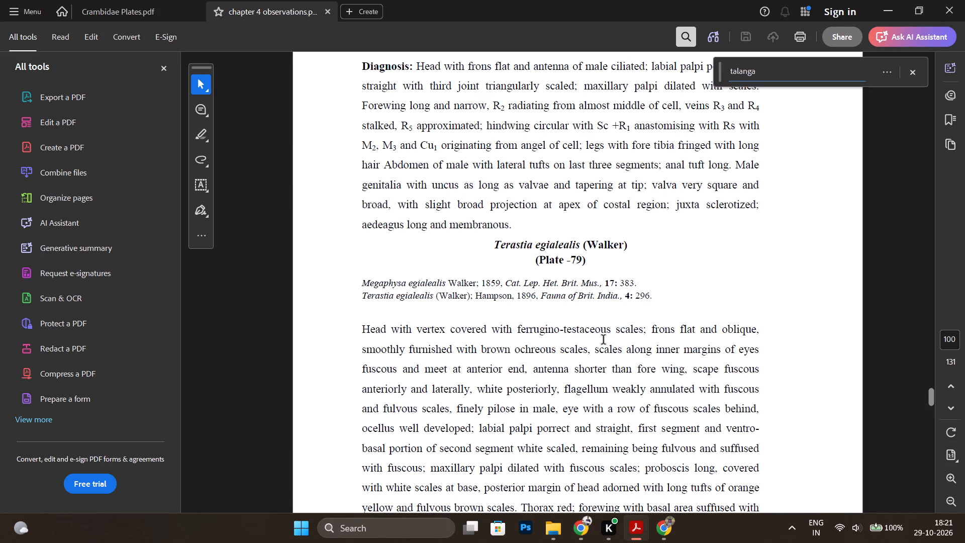
Examine the genus Terastia account, from its heading and diagnosis through the egialealis description and remarks to the Epiparbattia heading.
scroll(604, 340, "up", 3)
scroll(606, 341, "down", 3)
scroll(621, 355, "up", 2)
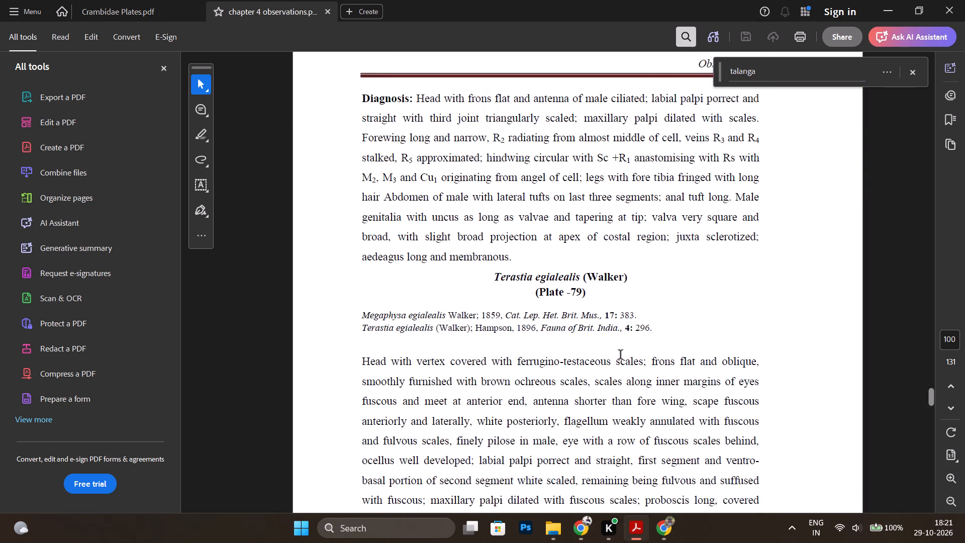
scroll(621, 355, "up", 7)
scroll(621, 355, "down", 1)
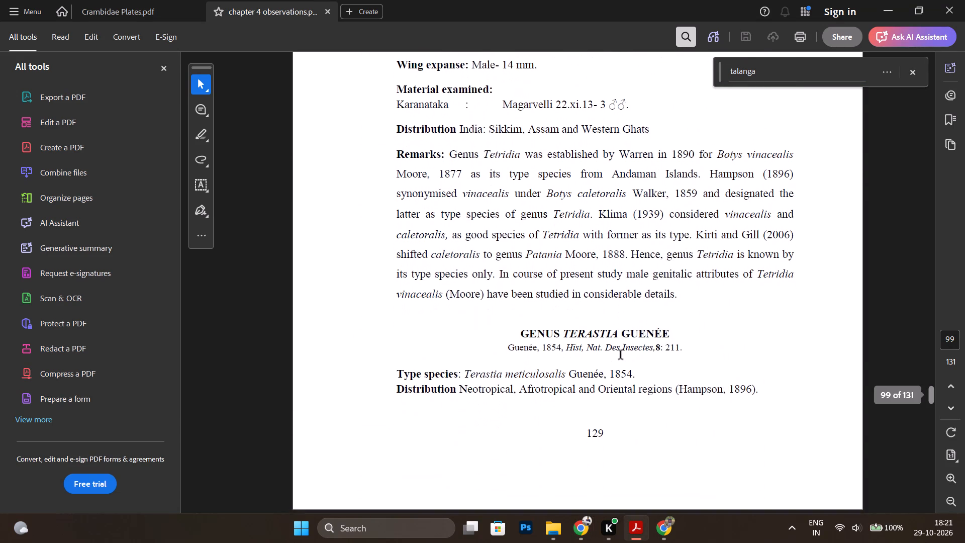
scroll(658, 385, "down", 2)
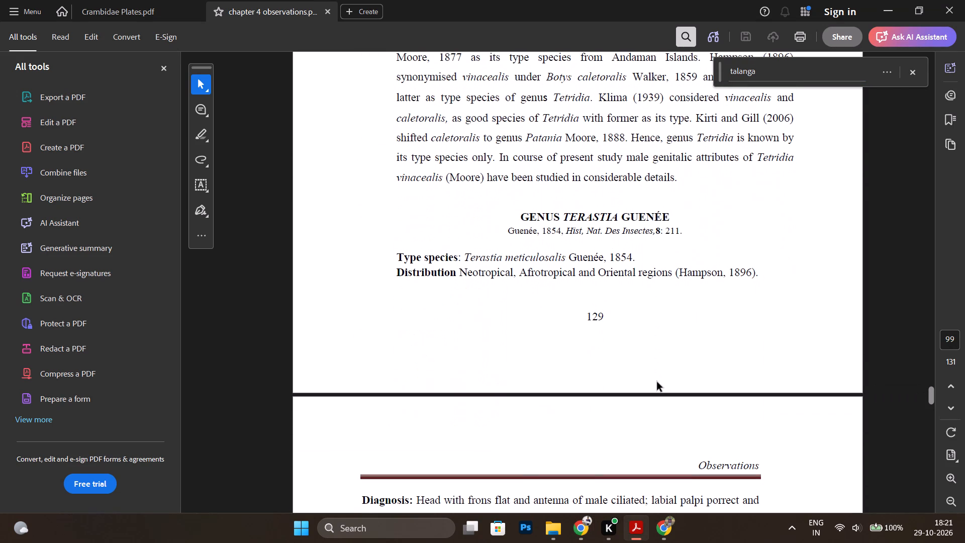
scroll(657, 382, "down", 4)
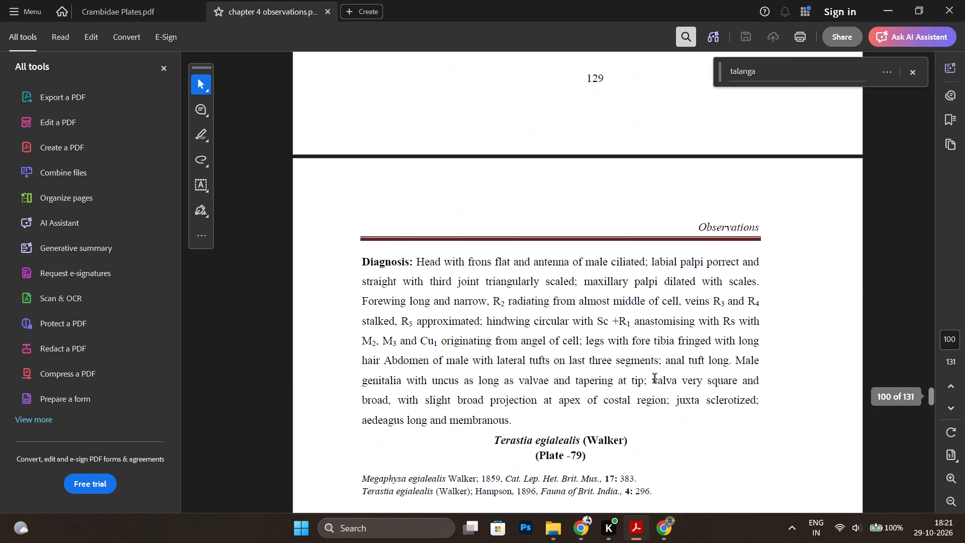
scroll(655, 379, "down", 10)
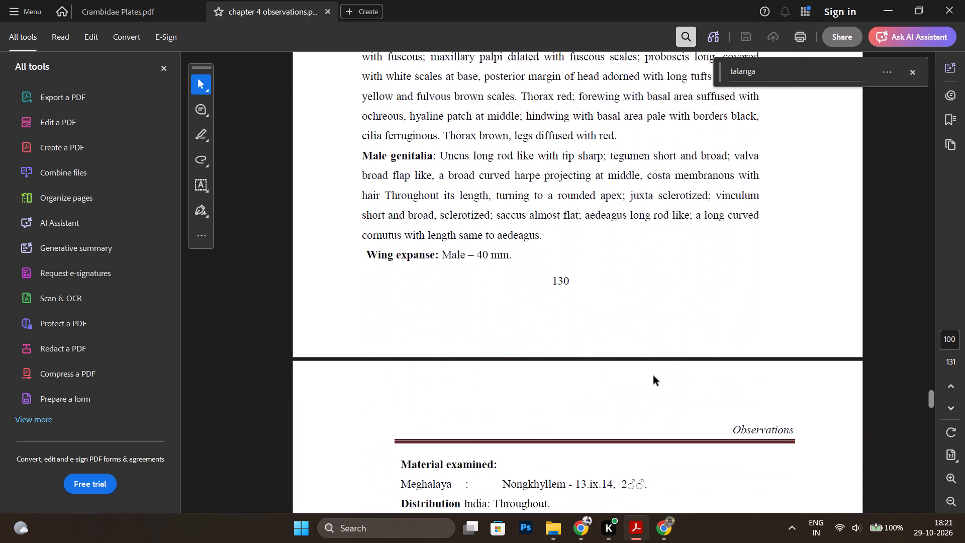
scroll(653, 376, "down", 7)
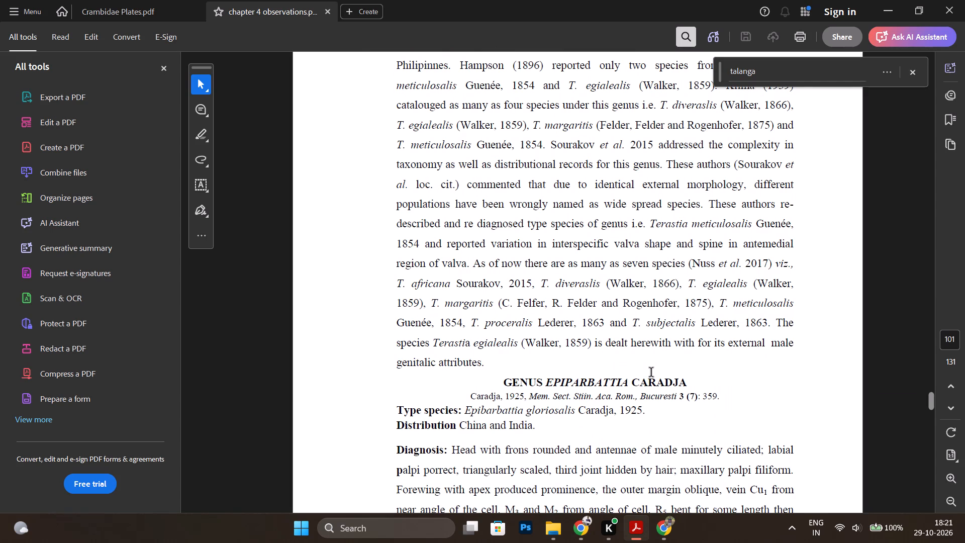
scroll(651, 373, "up", 3)
Switch to Crambidae Plates.pdf and look at Plates 1 and 2.
left_click(157, 3)
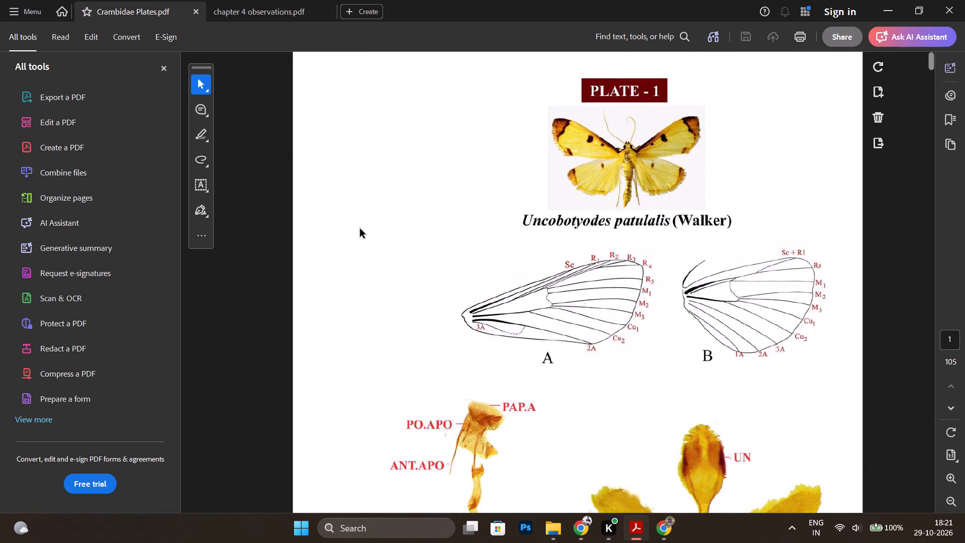
scroll(410, 244, "down", 10)
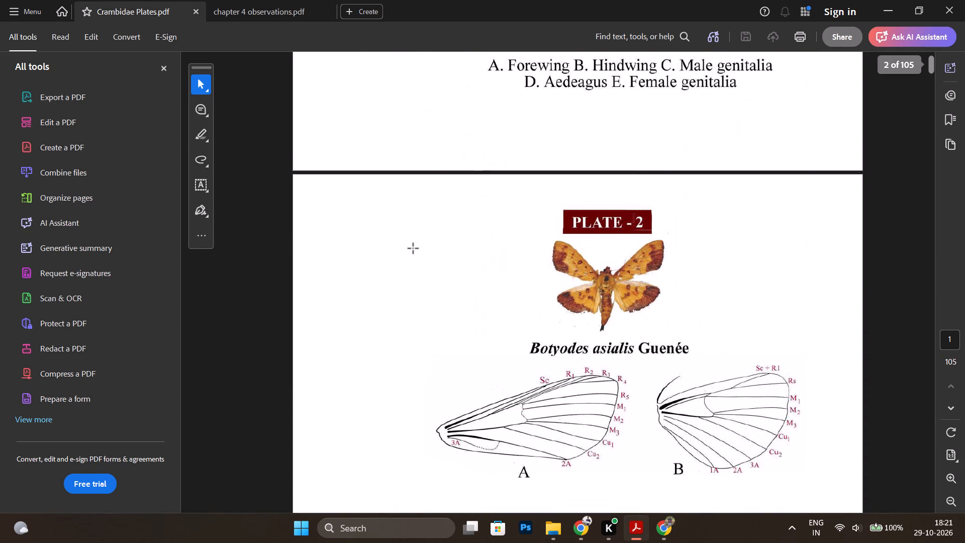
Return to chapter 4 observations.pdf and go back through the Terastia remarks to the Terastia egialealis description.
left_click(273, 0)
left_click(251, 0)
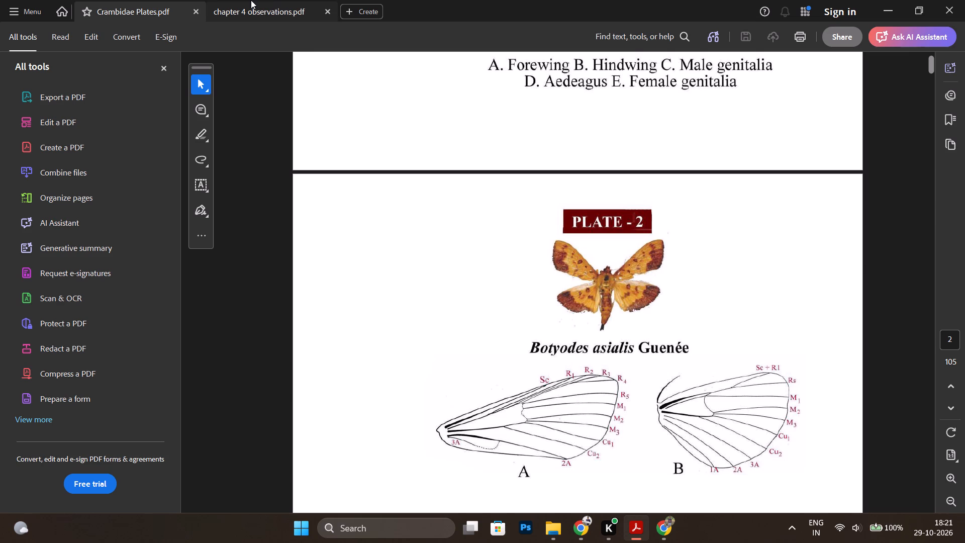
left_click(251, 10)
scroll(534, 327, "up", 4)
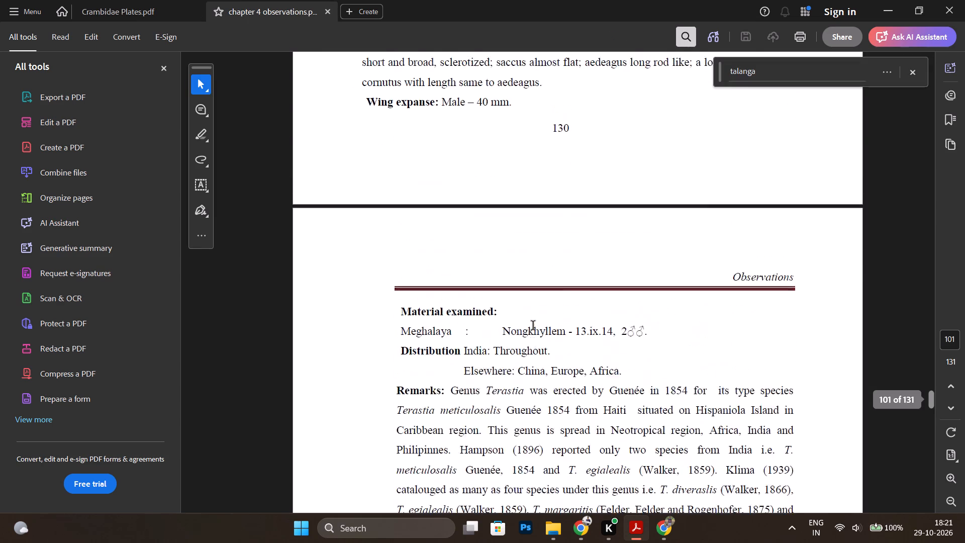
scroll(533, 326, "up", 7)
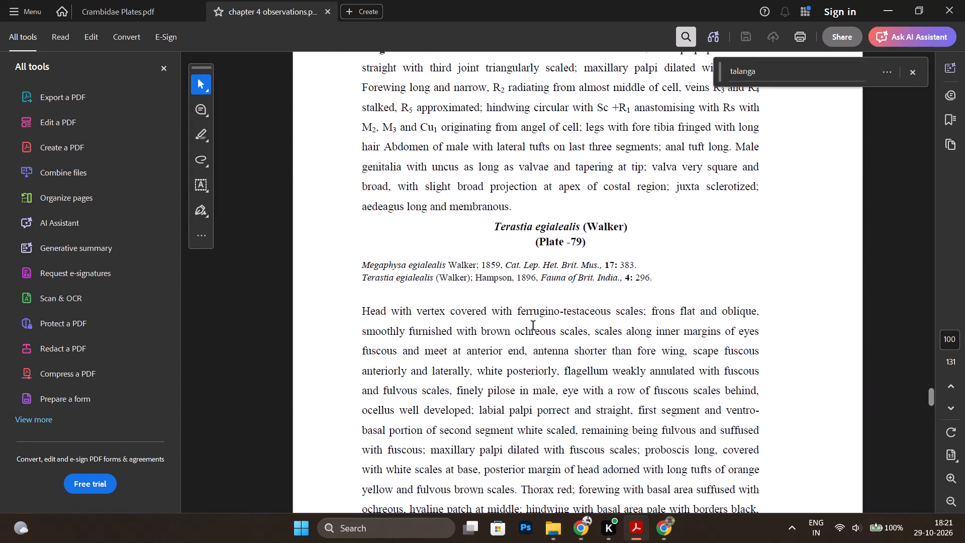